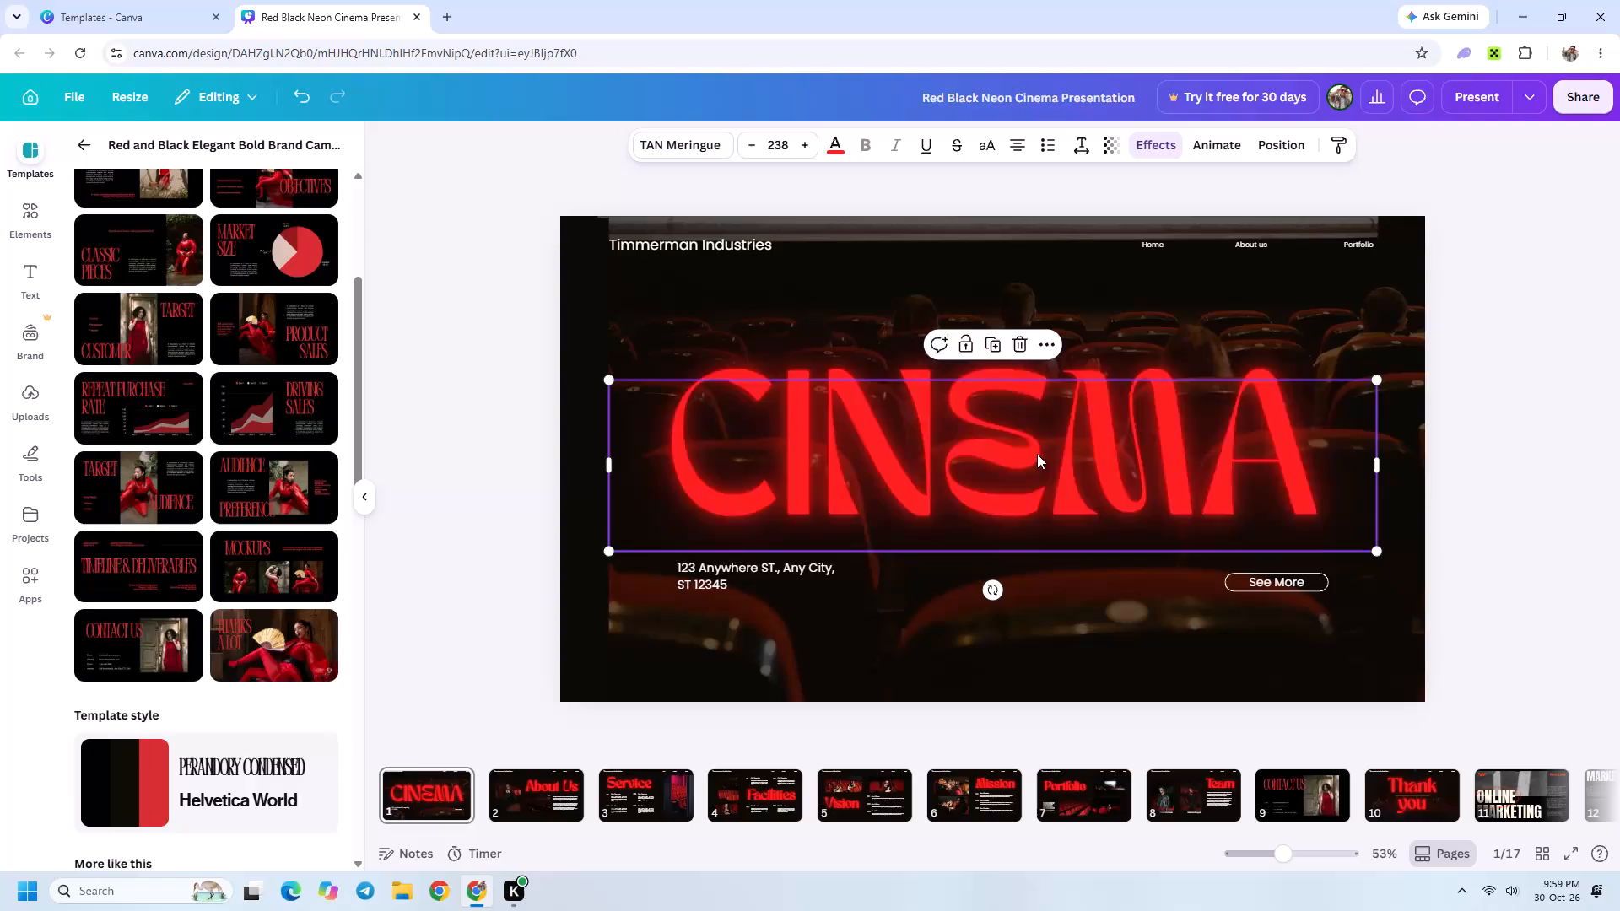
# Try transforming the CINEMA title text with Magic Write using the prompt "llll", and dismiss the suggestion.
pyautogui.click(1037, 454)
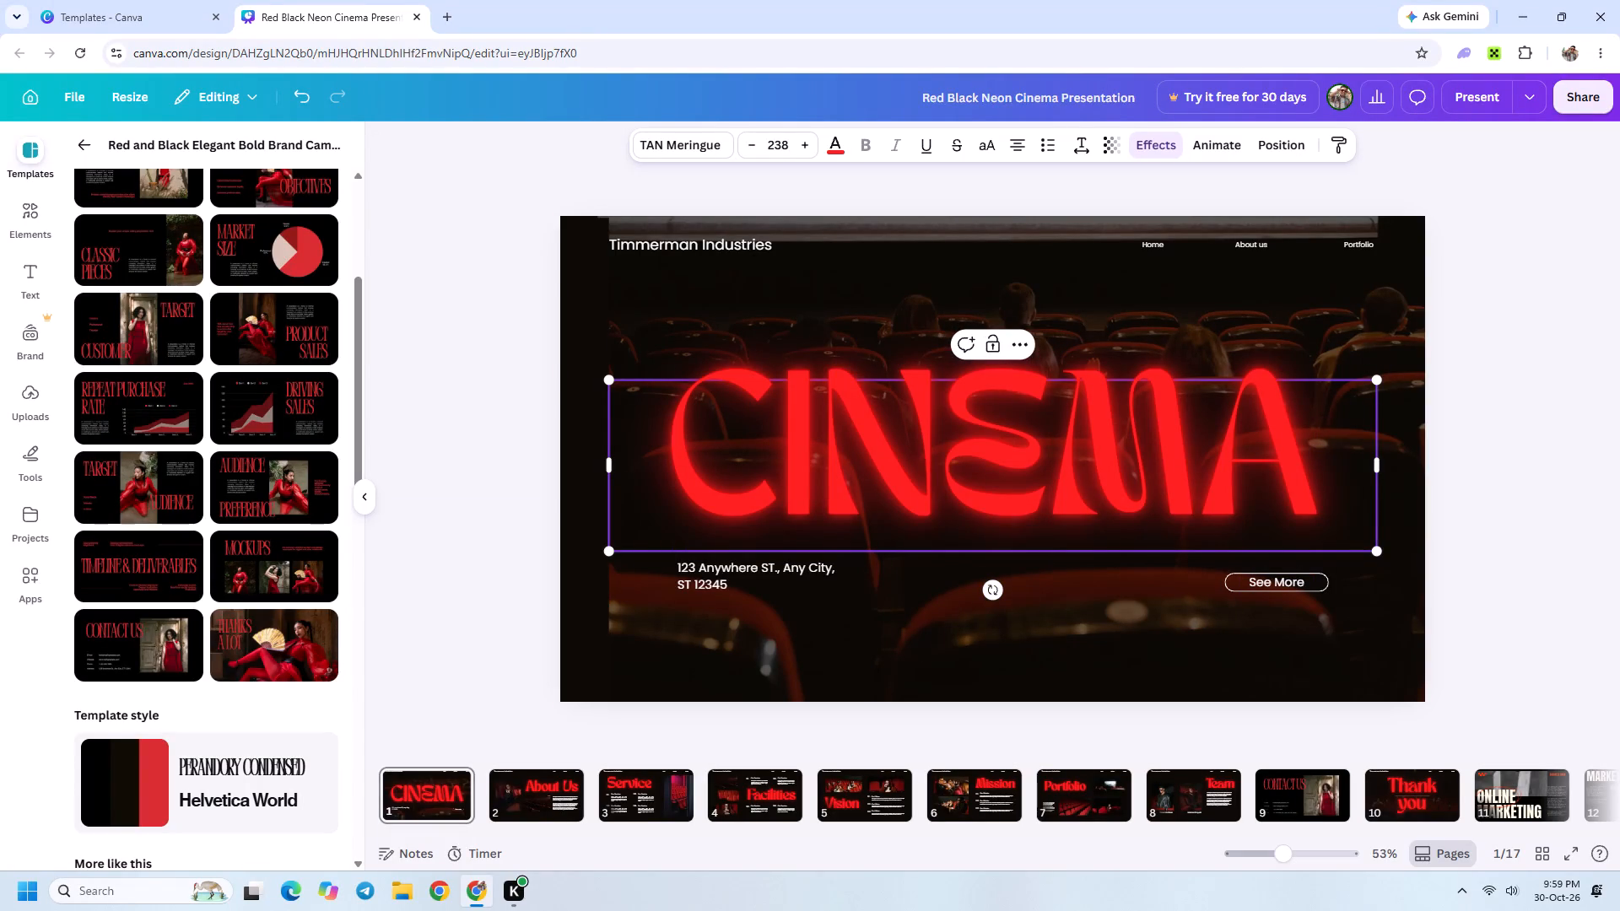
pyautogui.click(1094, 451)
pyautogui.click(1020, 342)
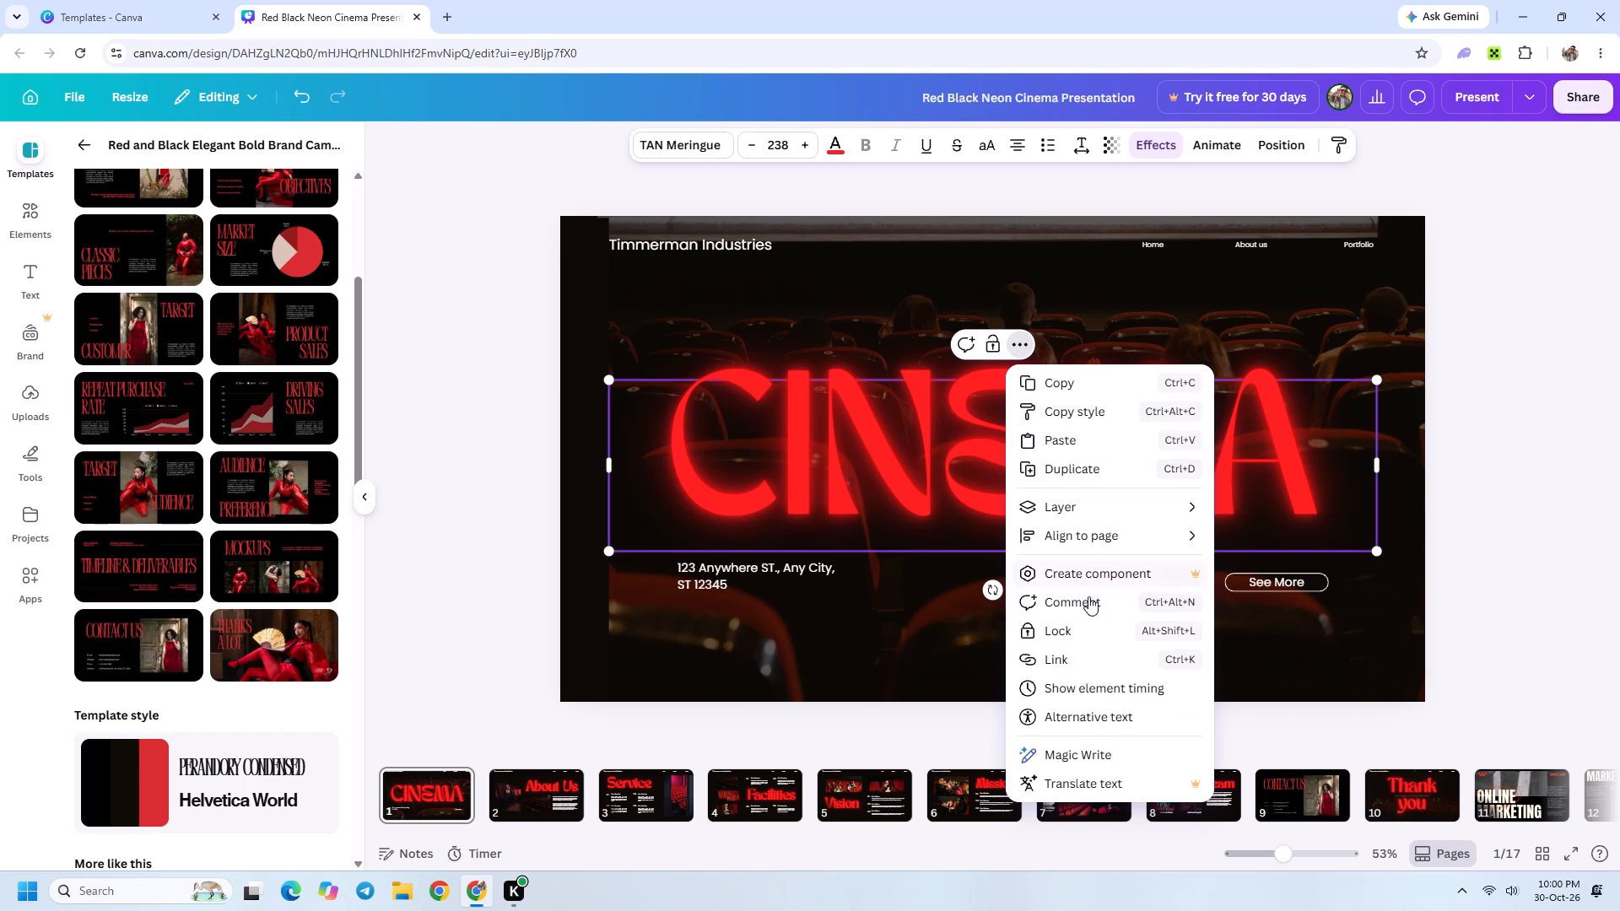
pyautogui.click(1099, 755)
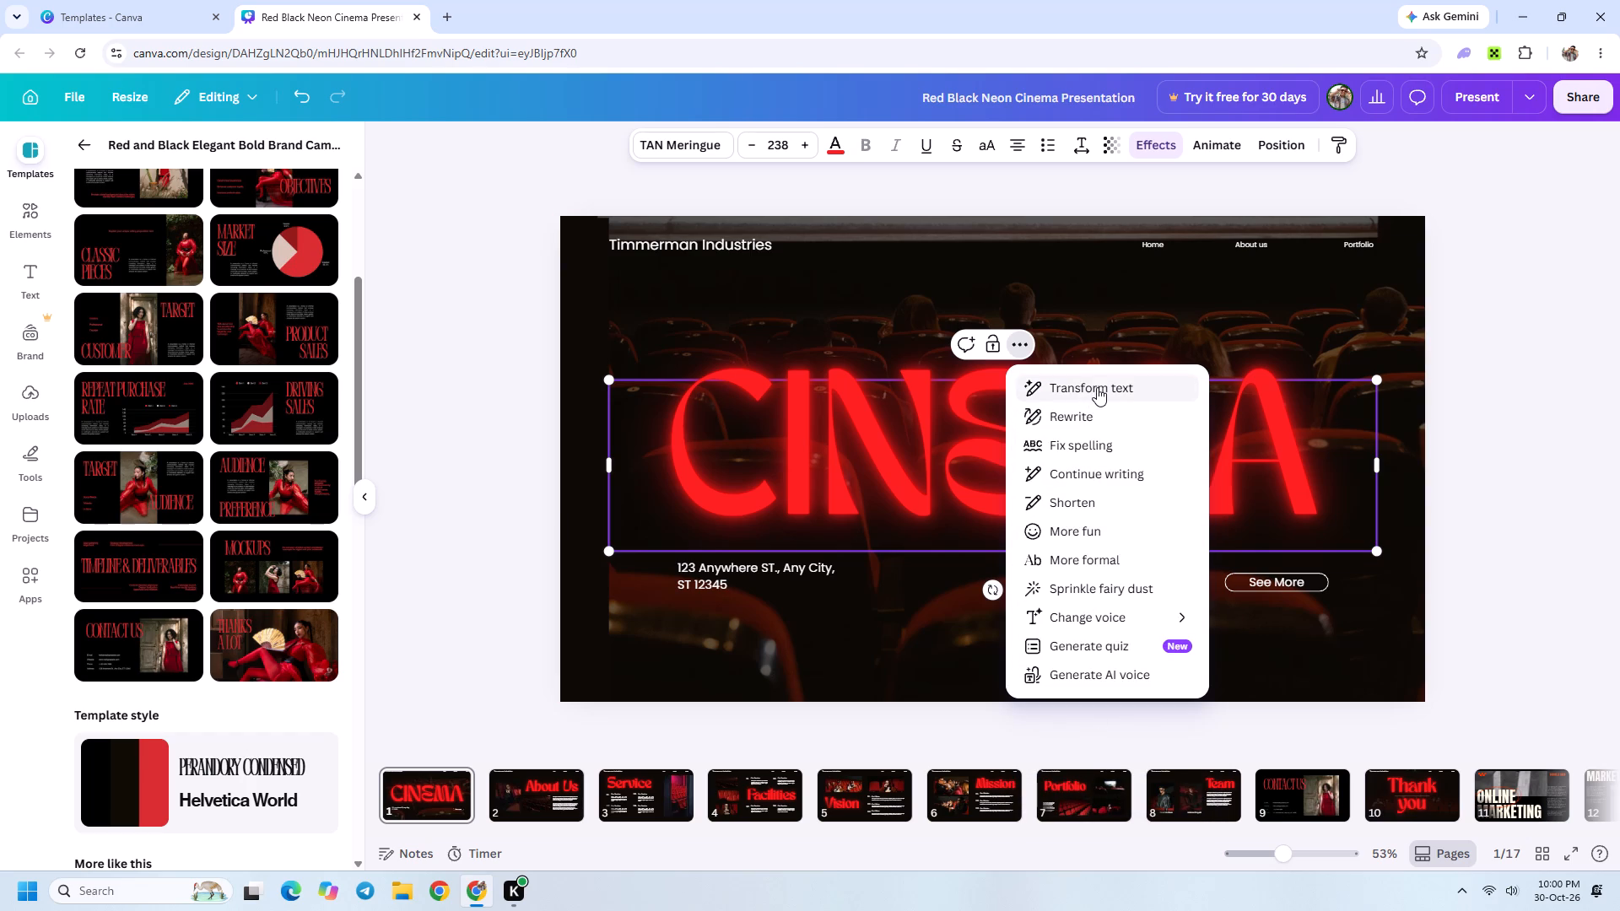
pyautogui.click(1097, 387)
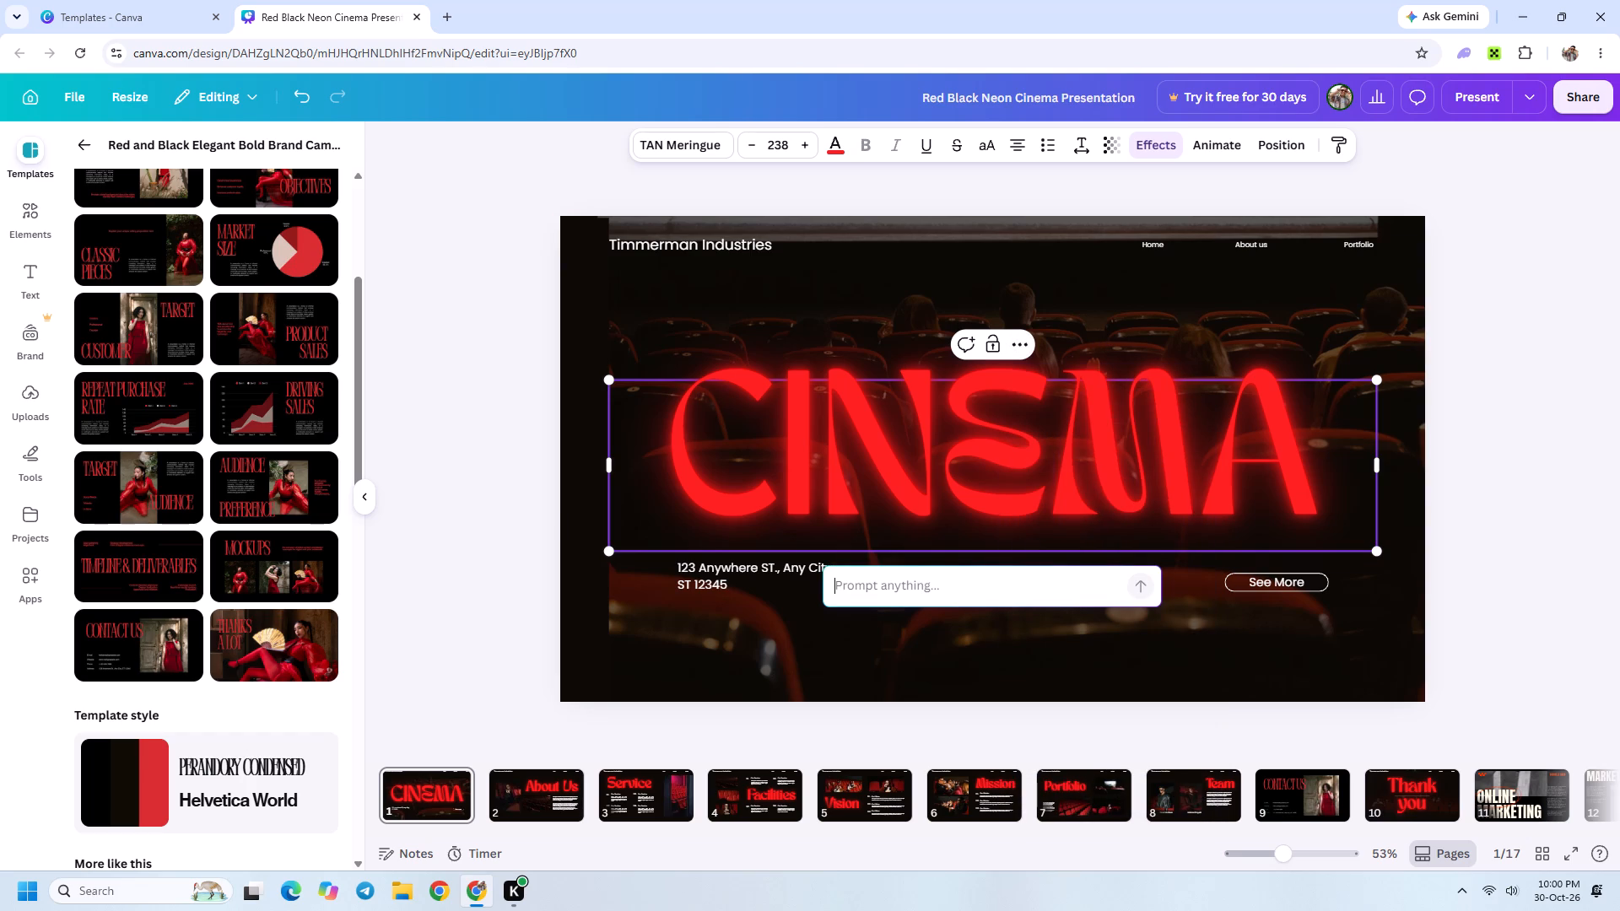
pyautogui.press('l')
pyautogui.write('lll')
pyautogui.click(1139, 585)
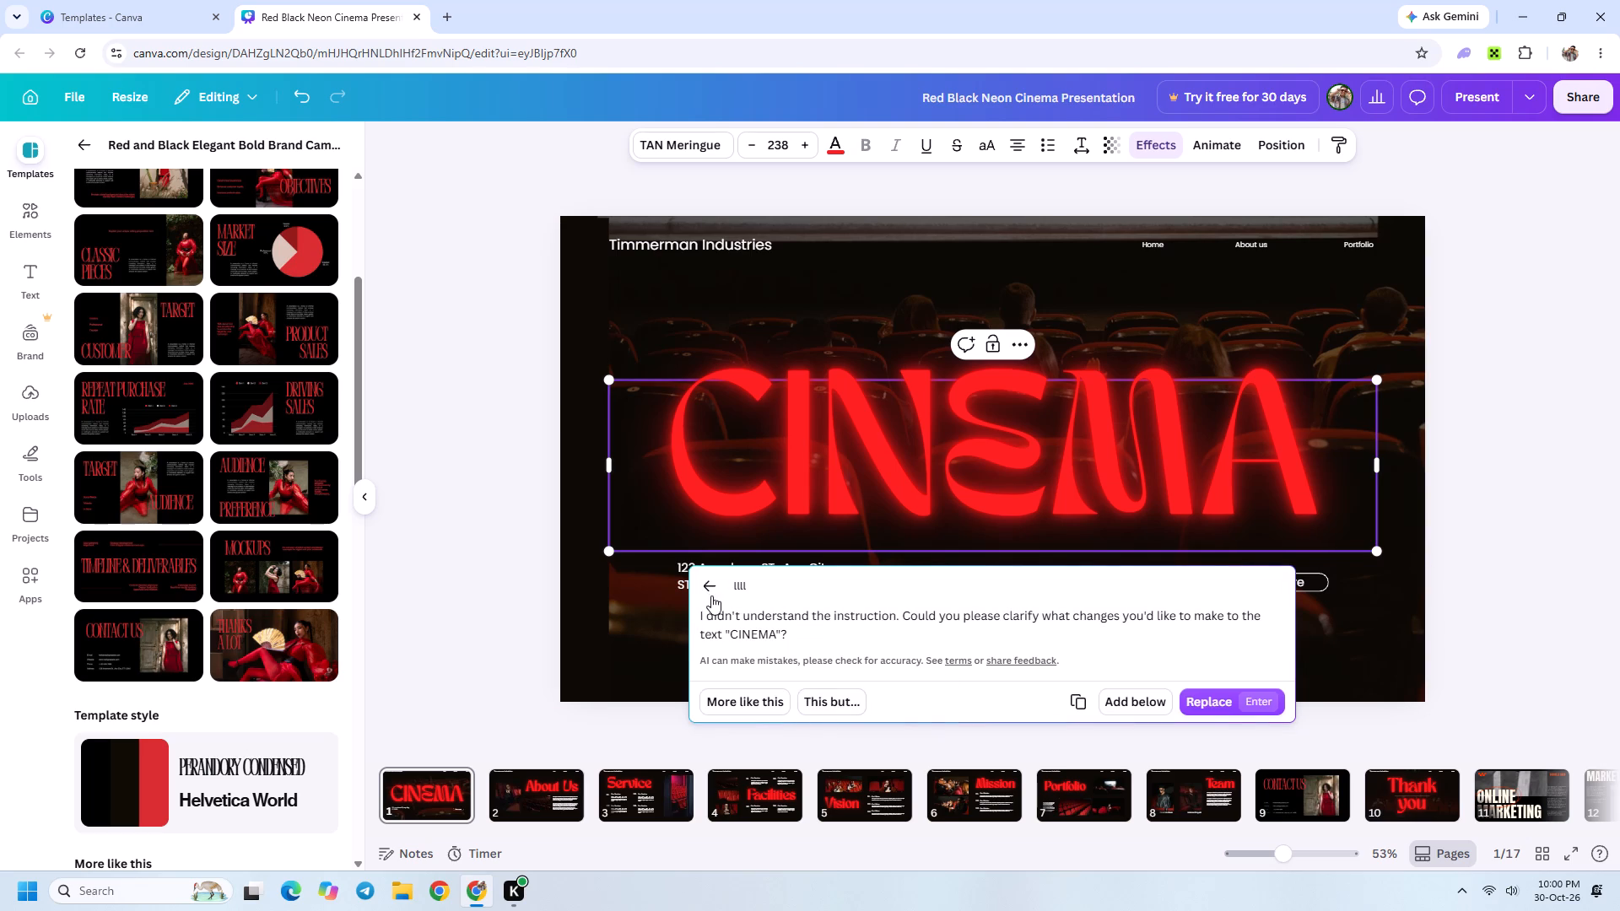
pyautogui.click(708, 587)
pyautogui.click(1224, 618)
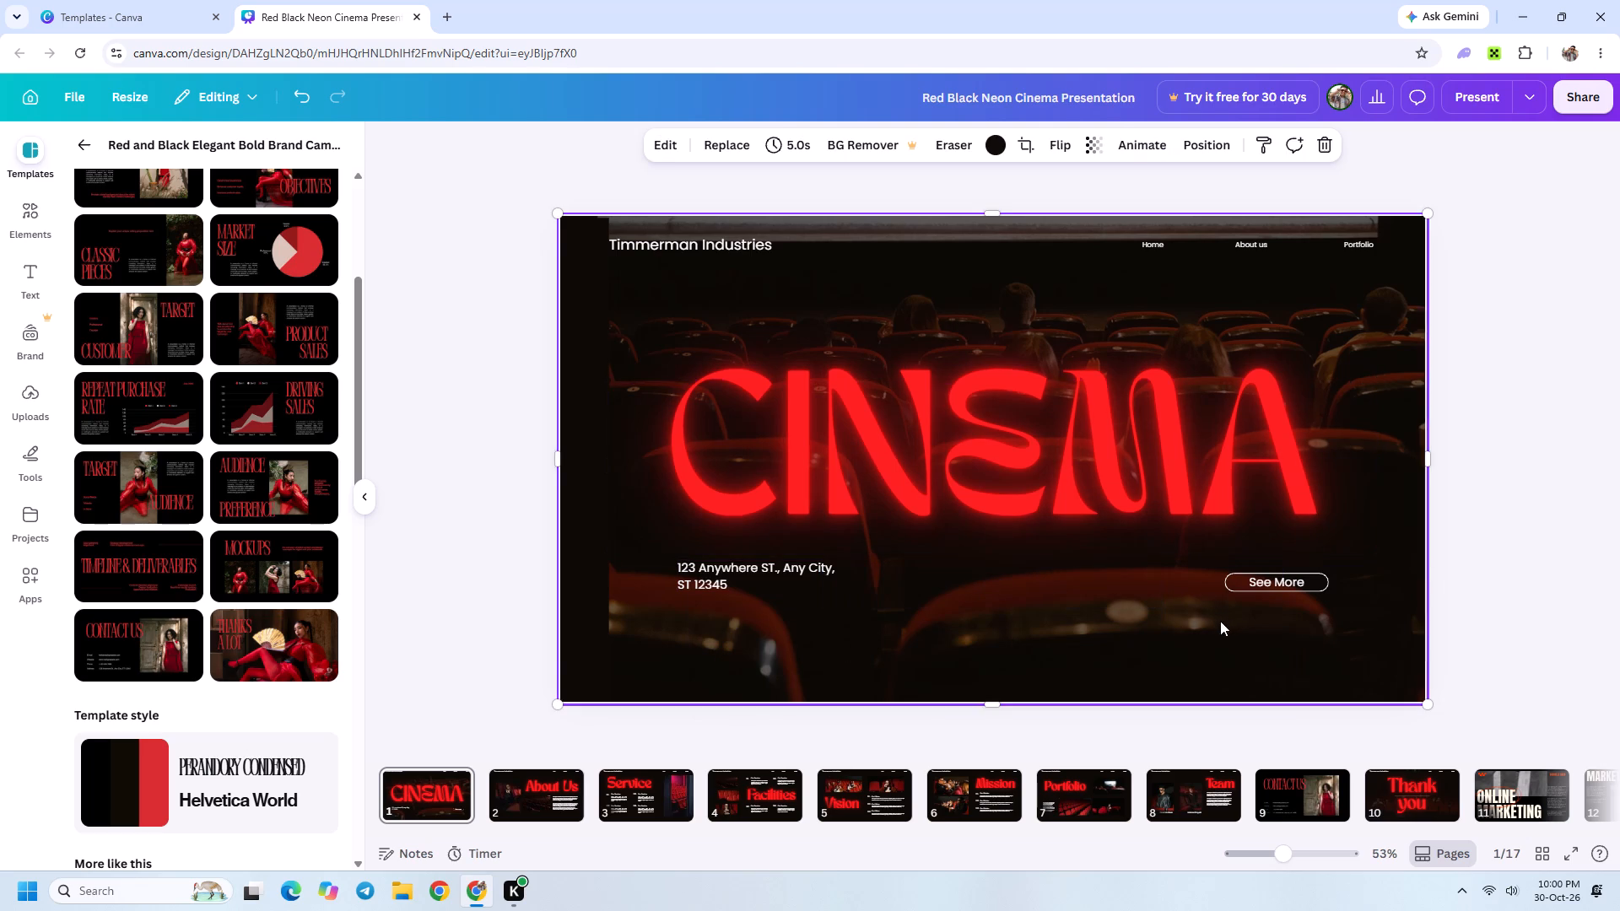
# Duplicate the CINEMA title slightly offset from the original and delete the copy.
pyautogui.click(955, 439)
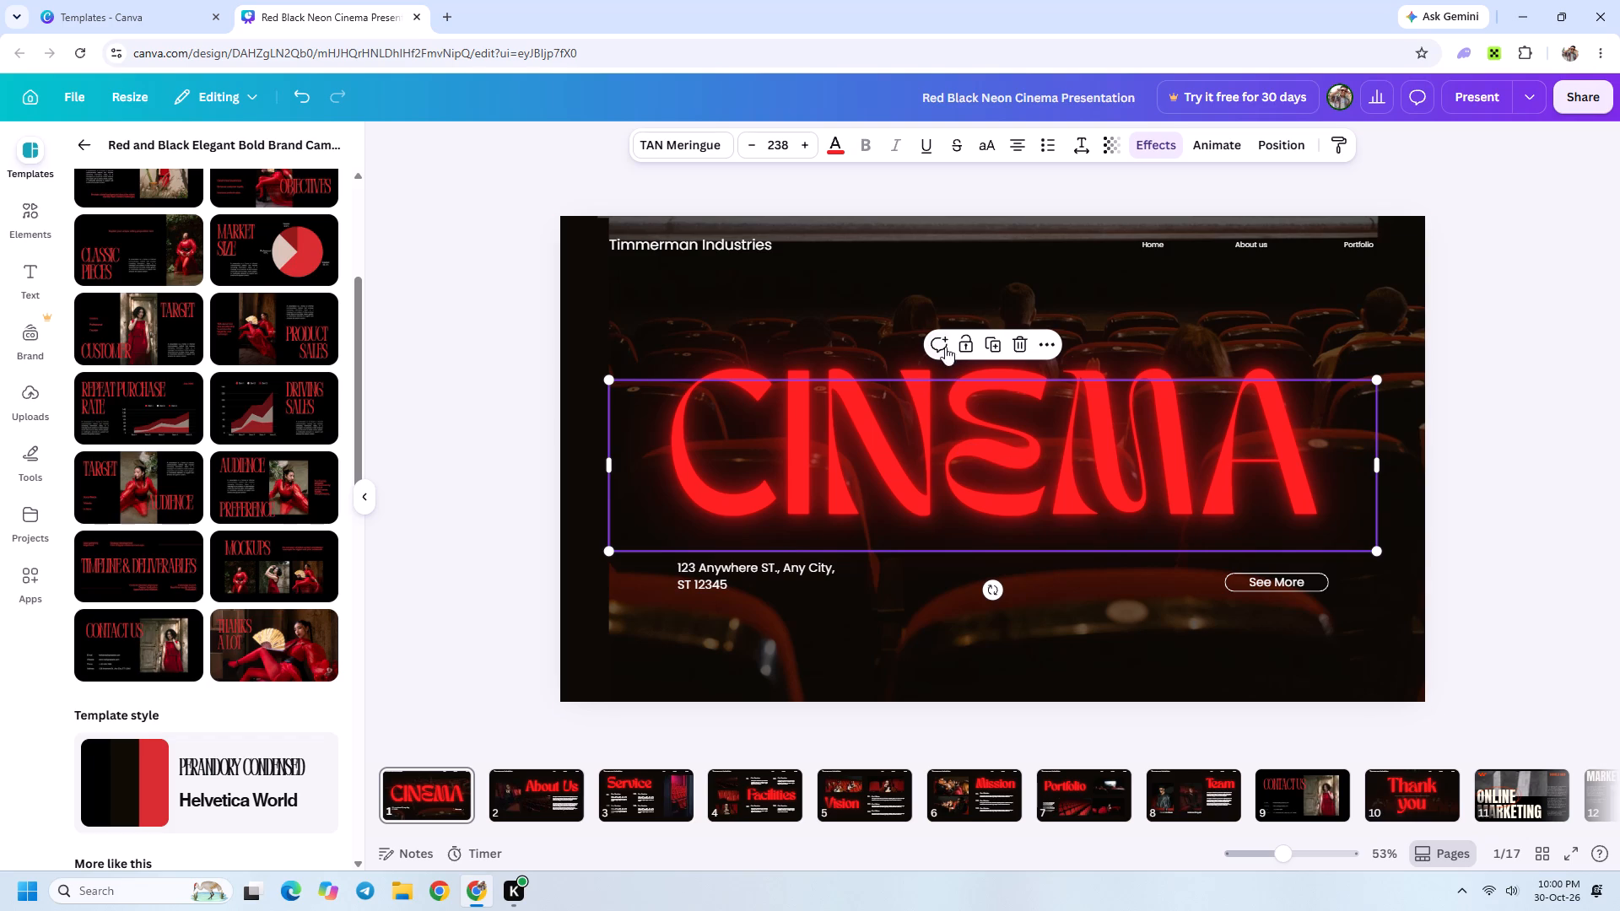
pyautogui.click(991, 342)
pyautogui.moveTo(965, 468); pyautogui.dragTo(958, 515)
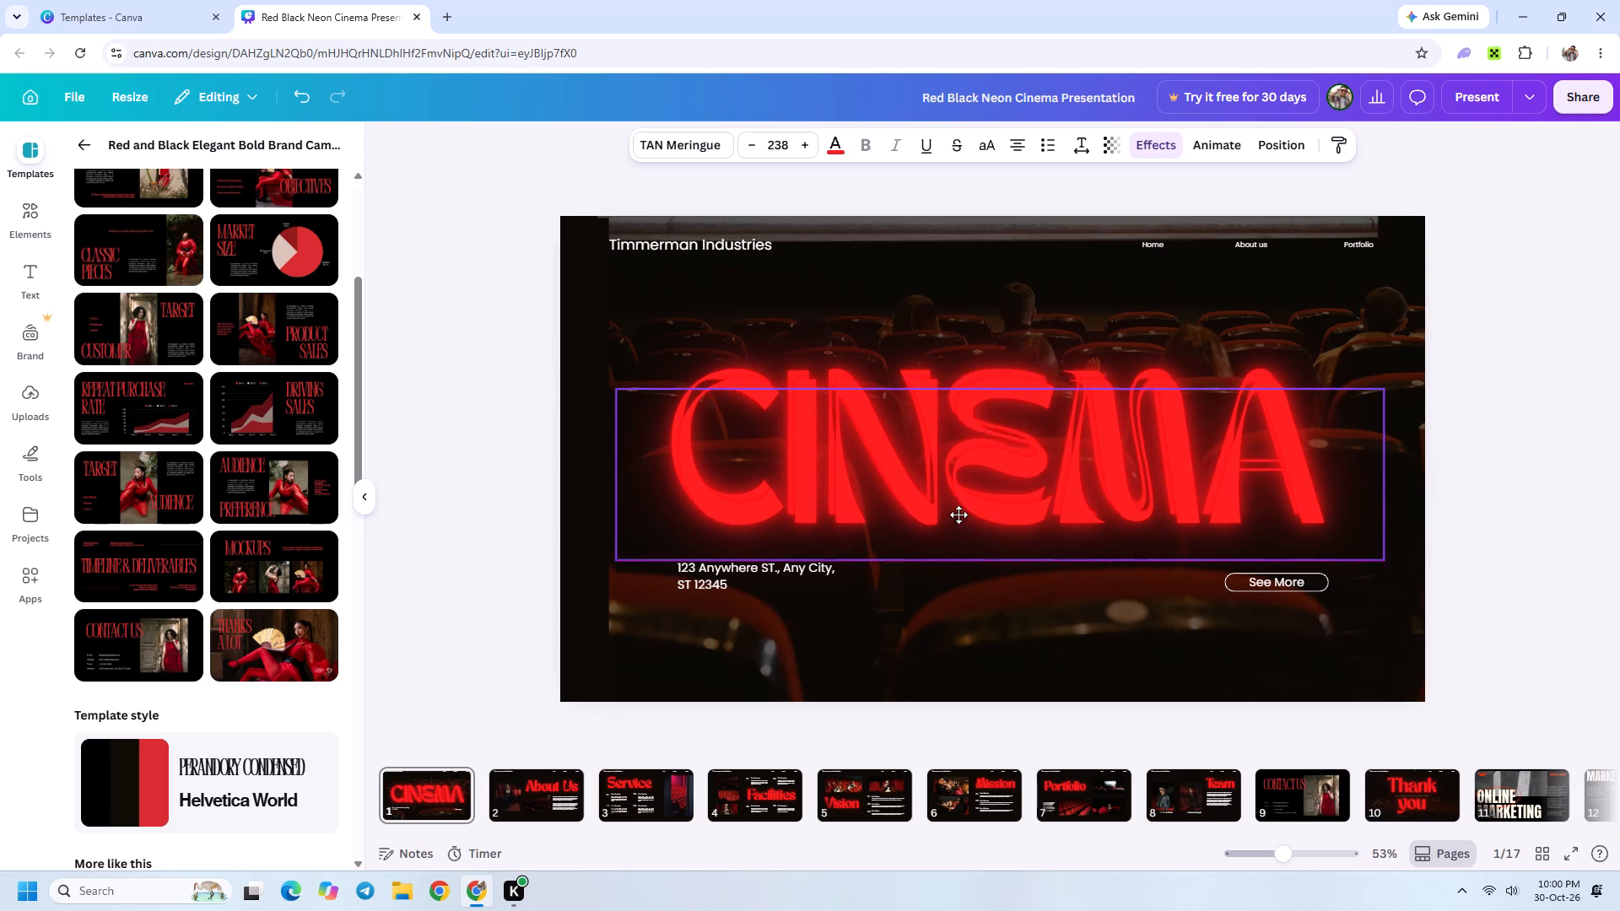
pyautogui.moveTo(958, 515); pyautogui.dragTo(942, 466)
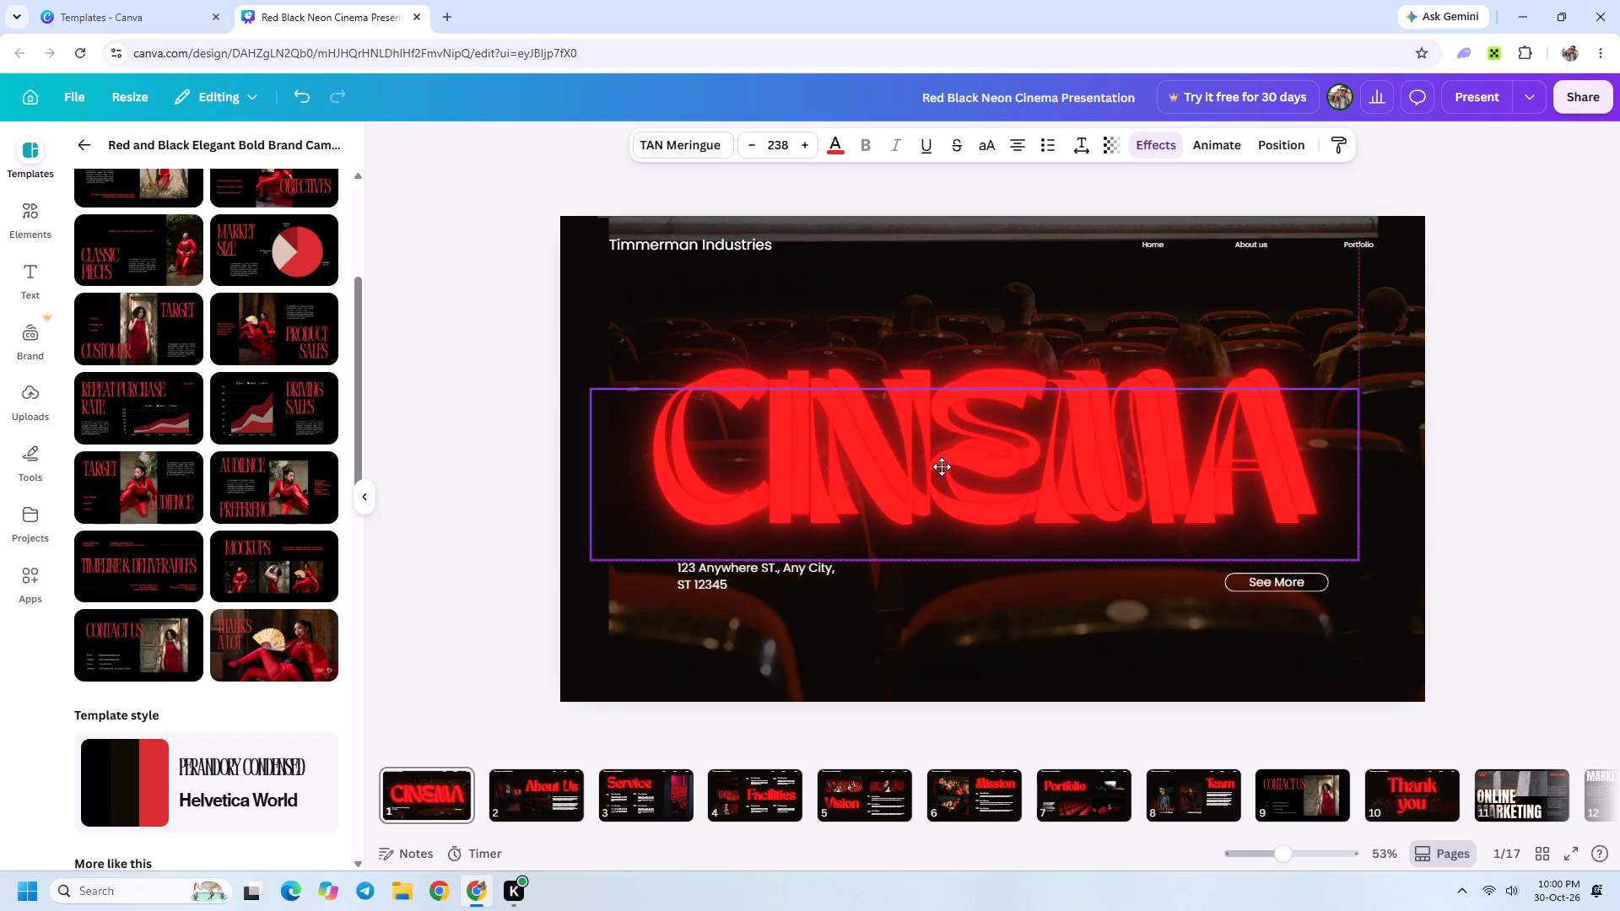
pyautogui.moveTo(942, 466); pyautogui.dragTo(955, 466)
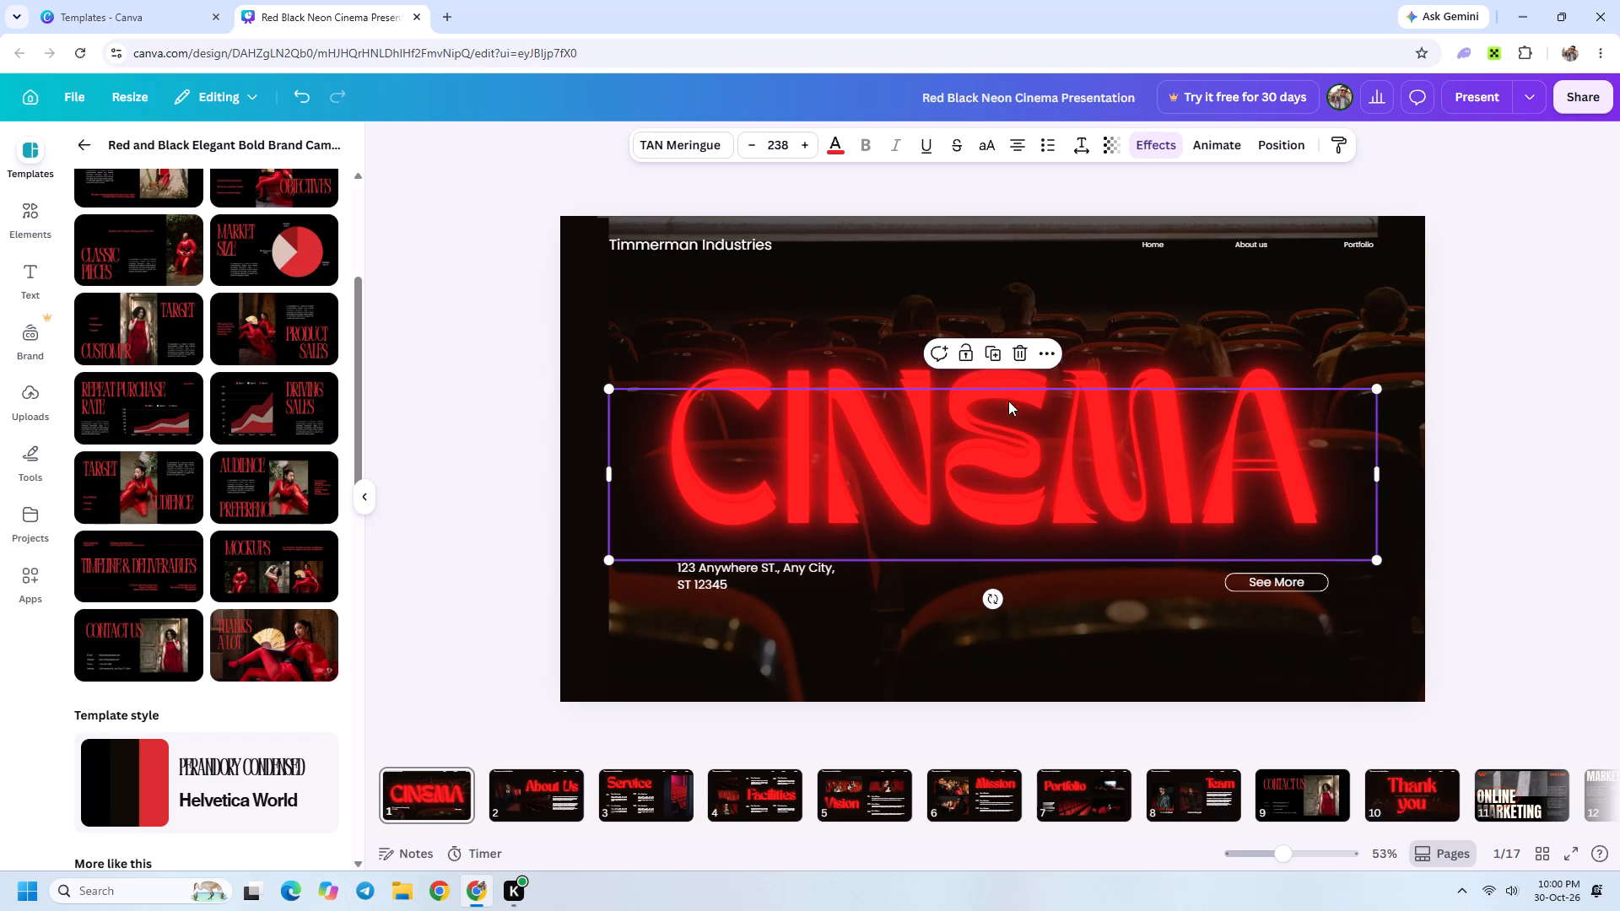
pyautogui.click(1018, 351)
# Add the comment "karan" to the CINEMA title and close the comment thread.
pyautogui.click(961, 445)
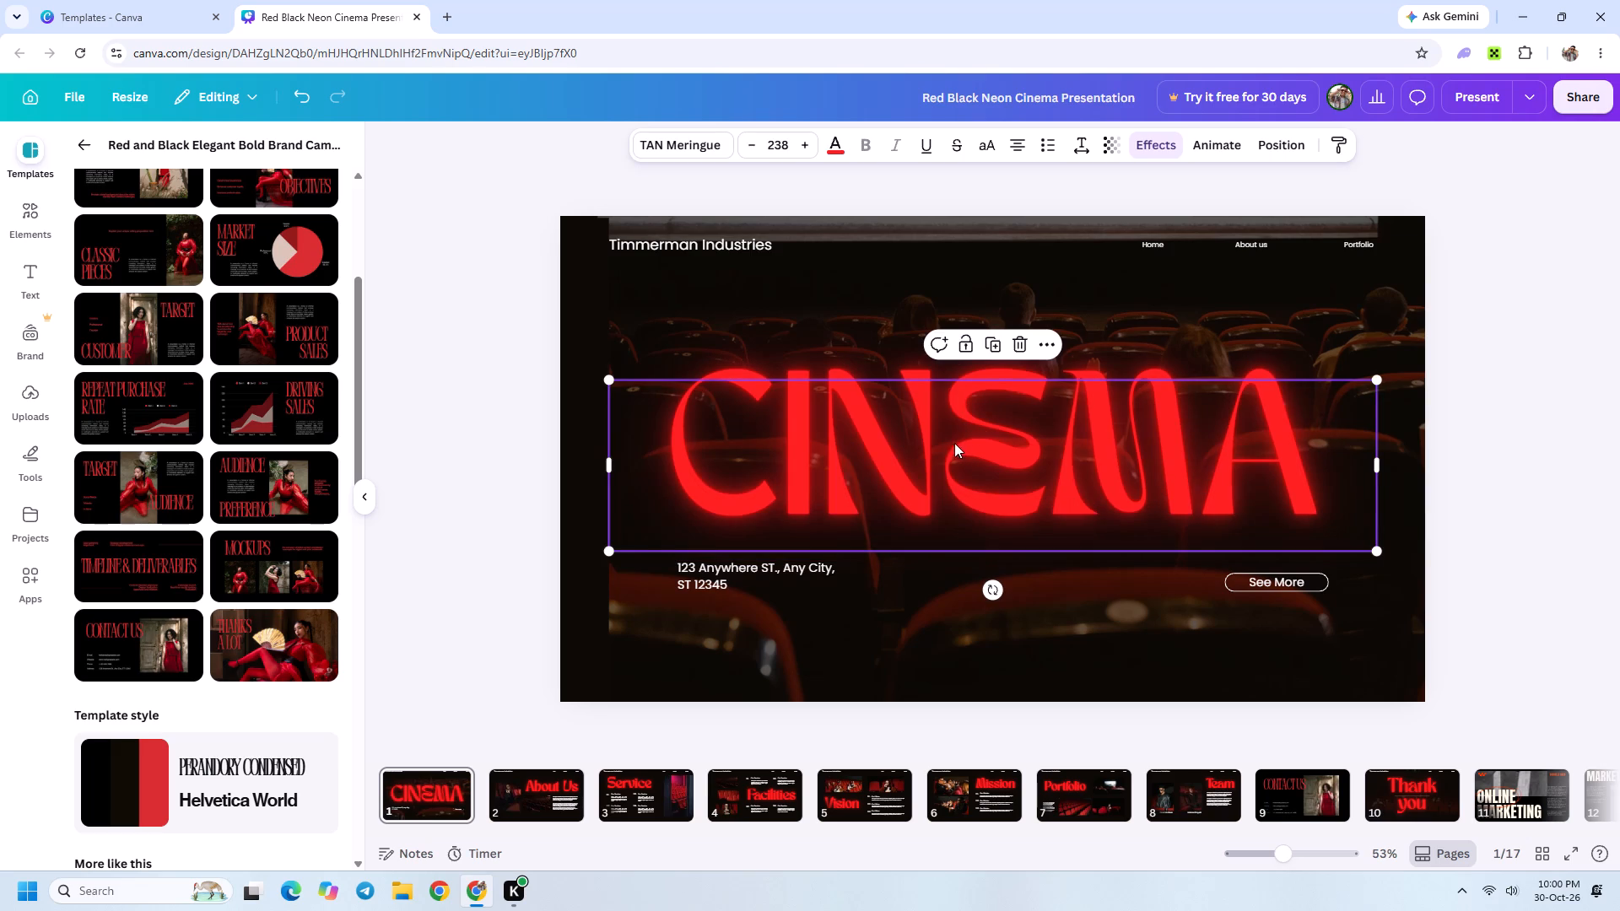
pyautogui.click(934, 354)
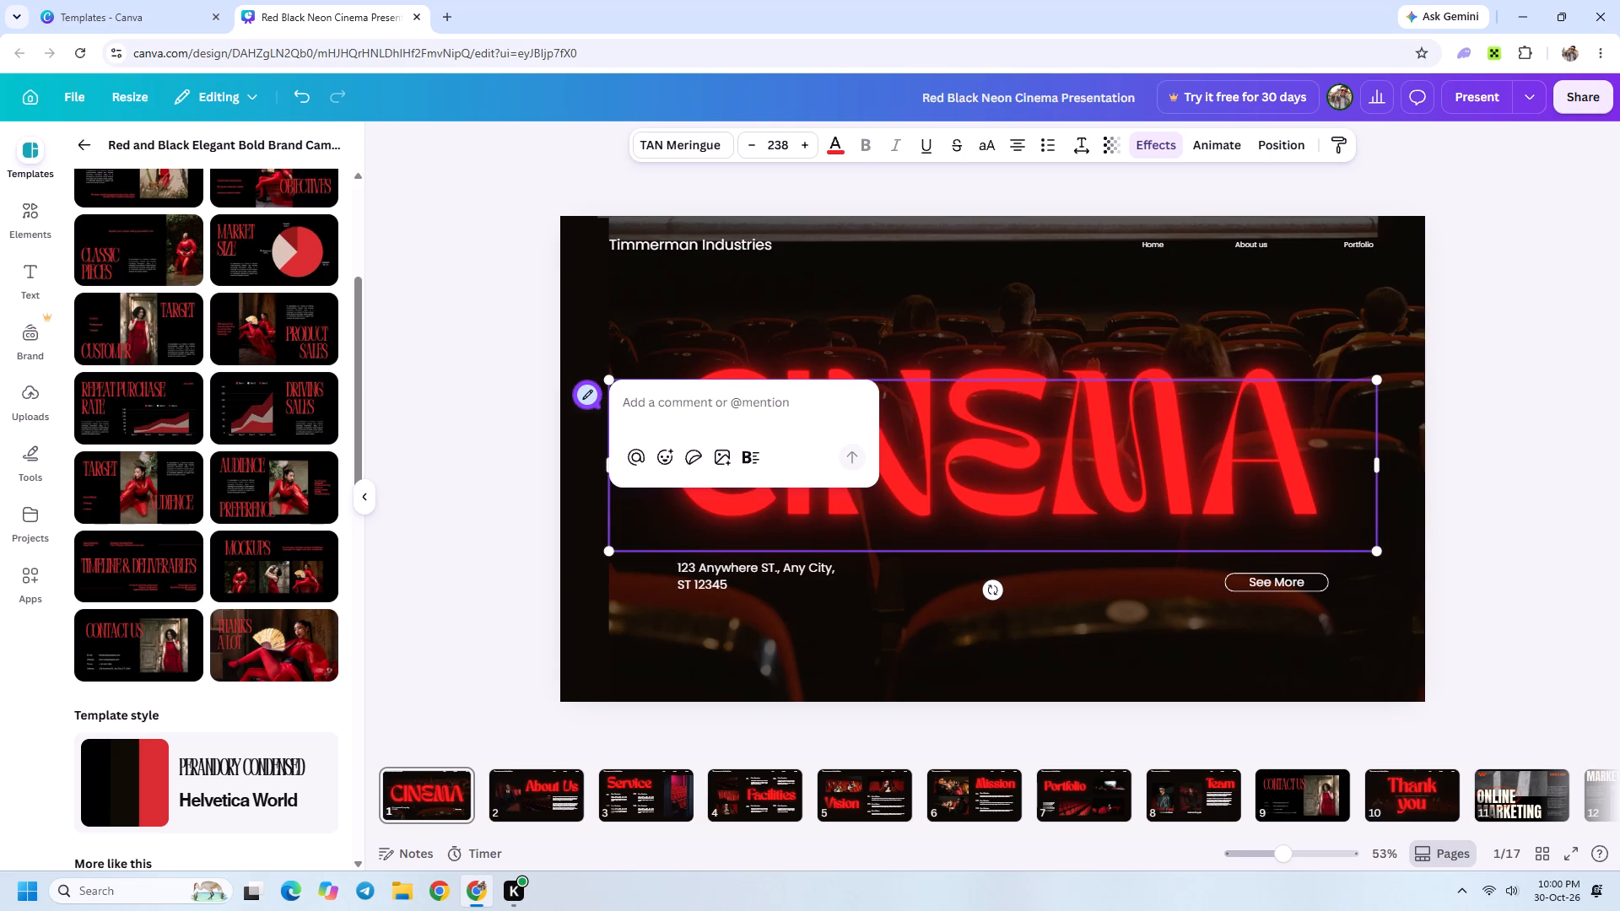
pyautogui.write('kara')
pyautogui.press('n')
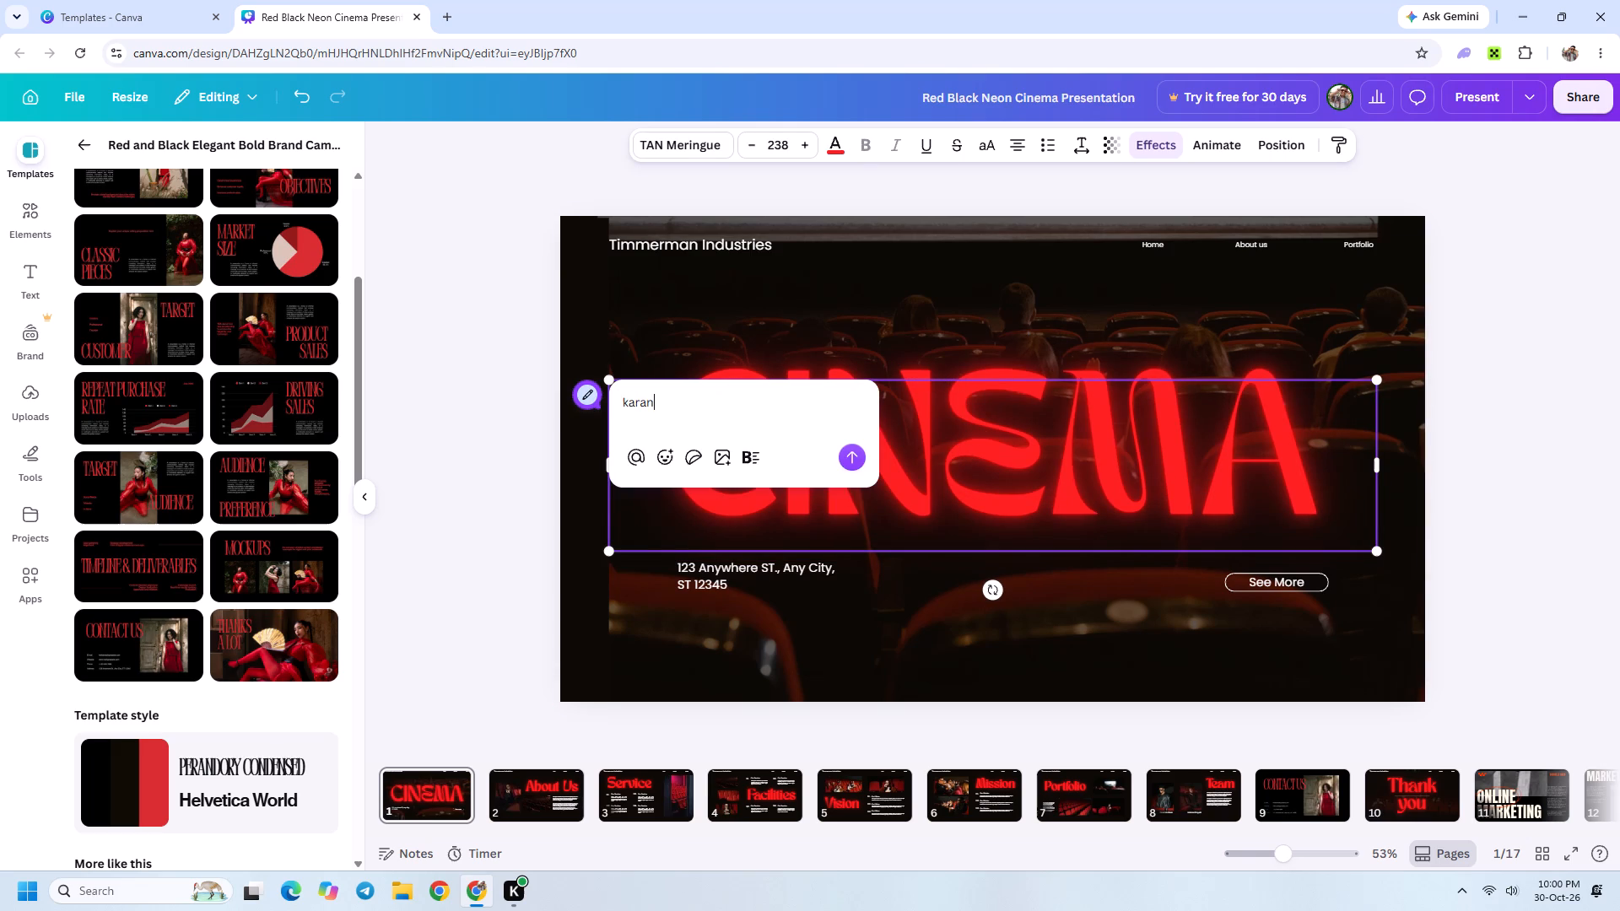
pyautogui.click(861, 452)
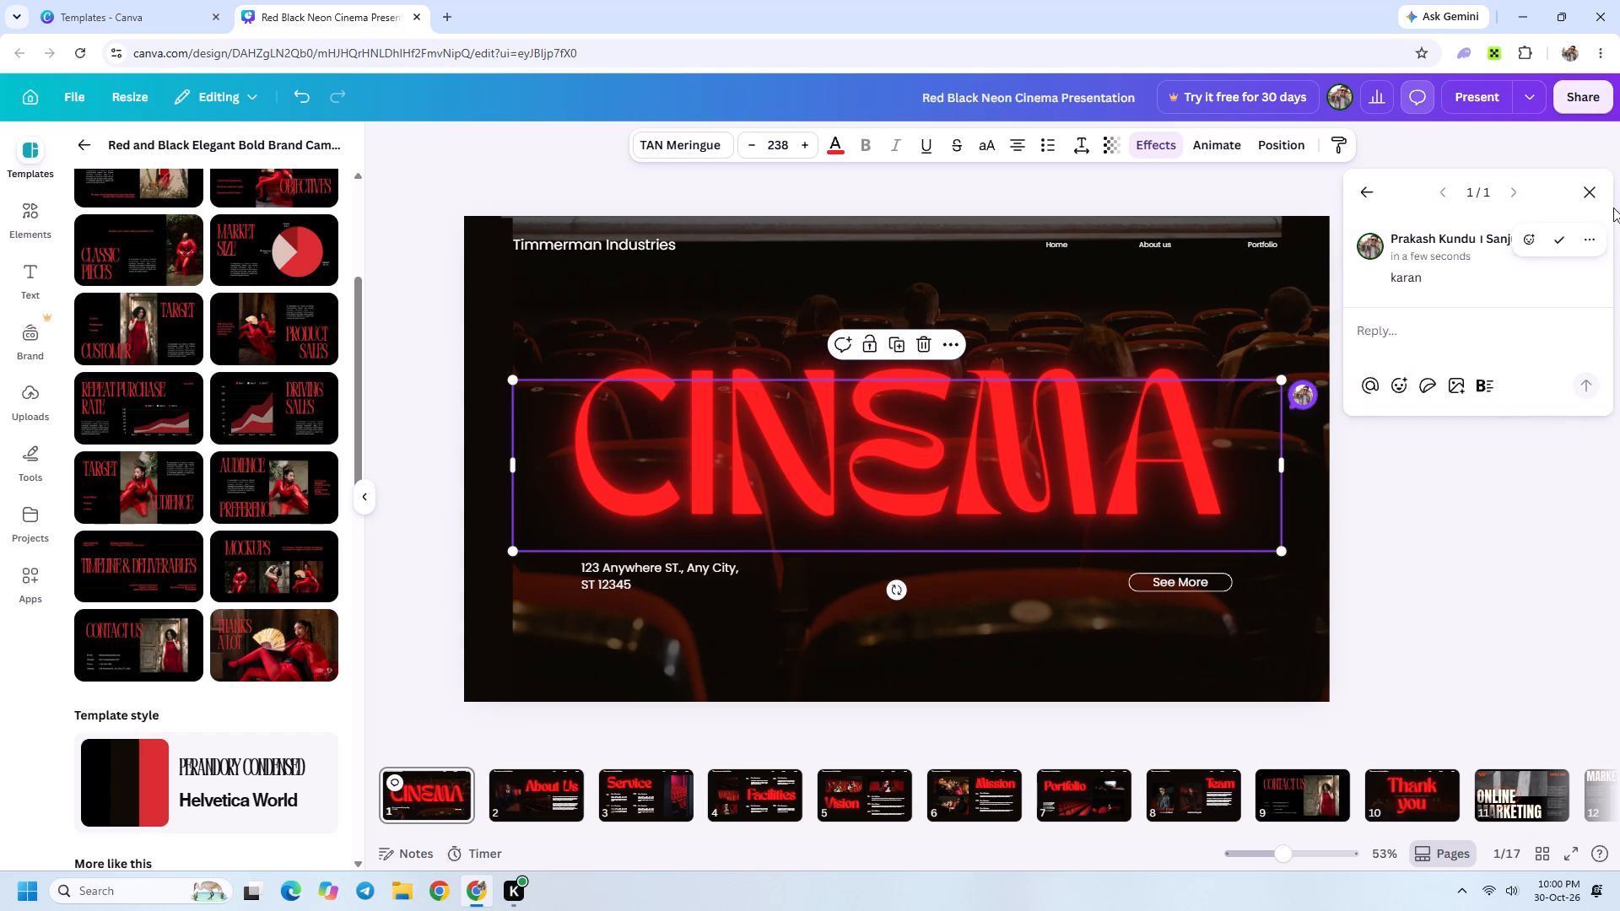
pyautogui.click(1596, 186)
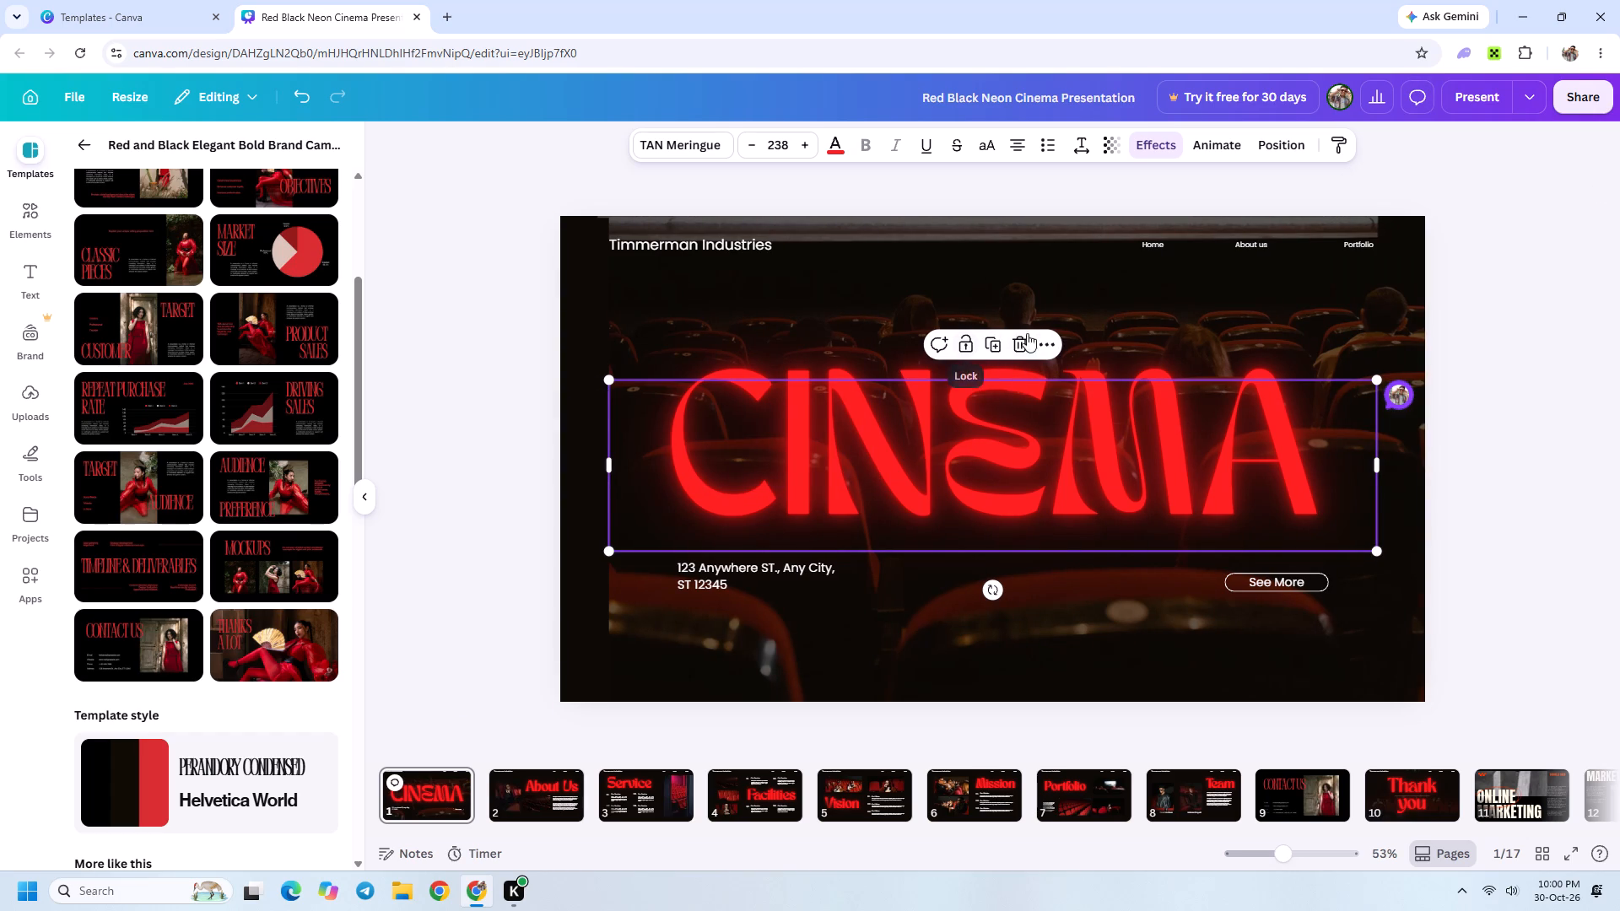
# Scale the CINEMA title down slightly to font size 233.
pyautogui.moveTo(1374, 549); pyautogui.dragTo(1355, 549)
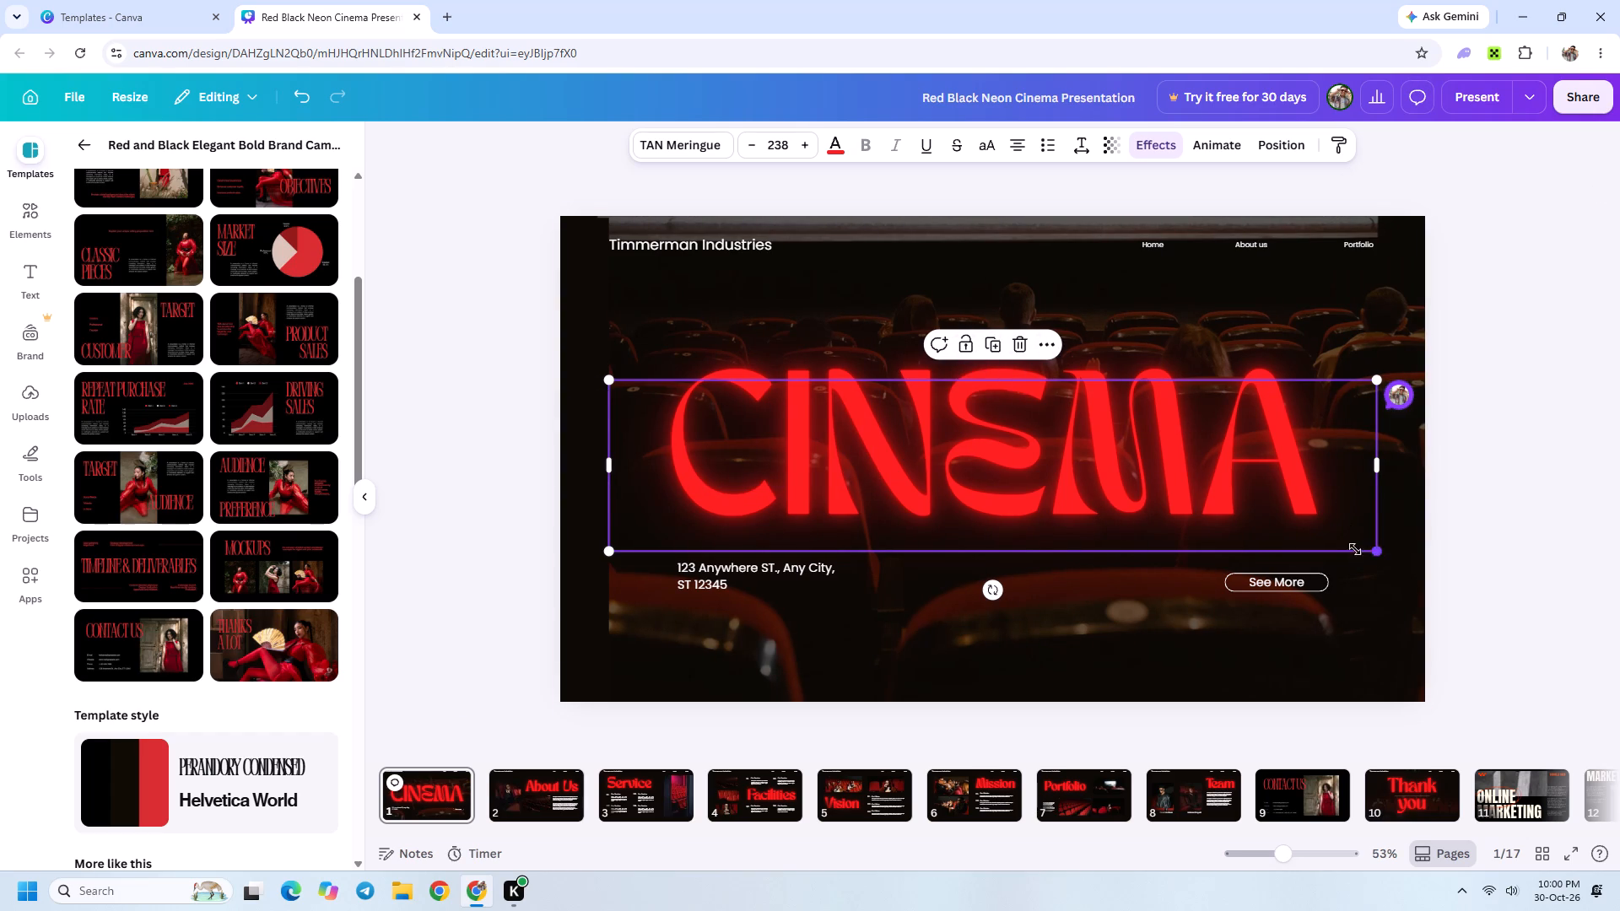
pyautogui.moveTo(1355, 549); pyautogui.dragTo(1356, 553)
pyautogui.click(788, 594)
pyautogui.click(786, 574)
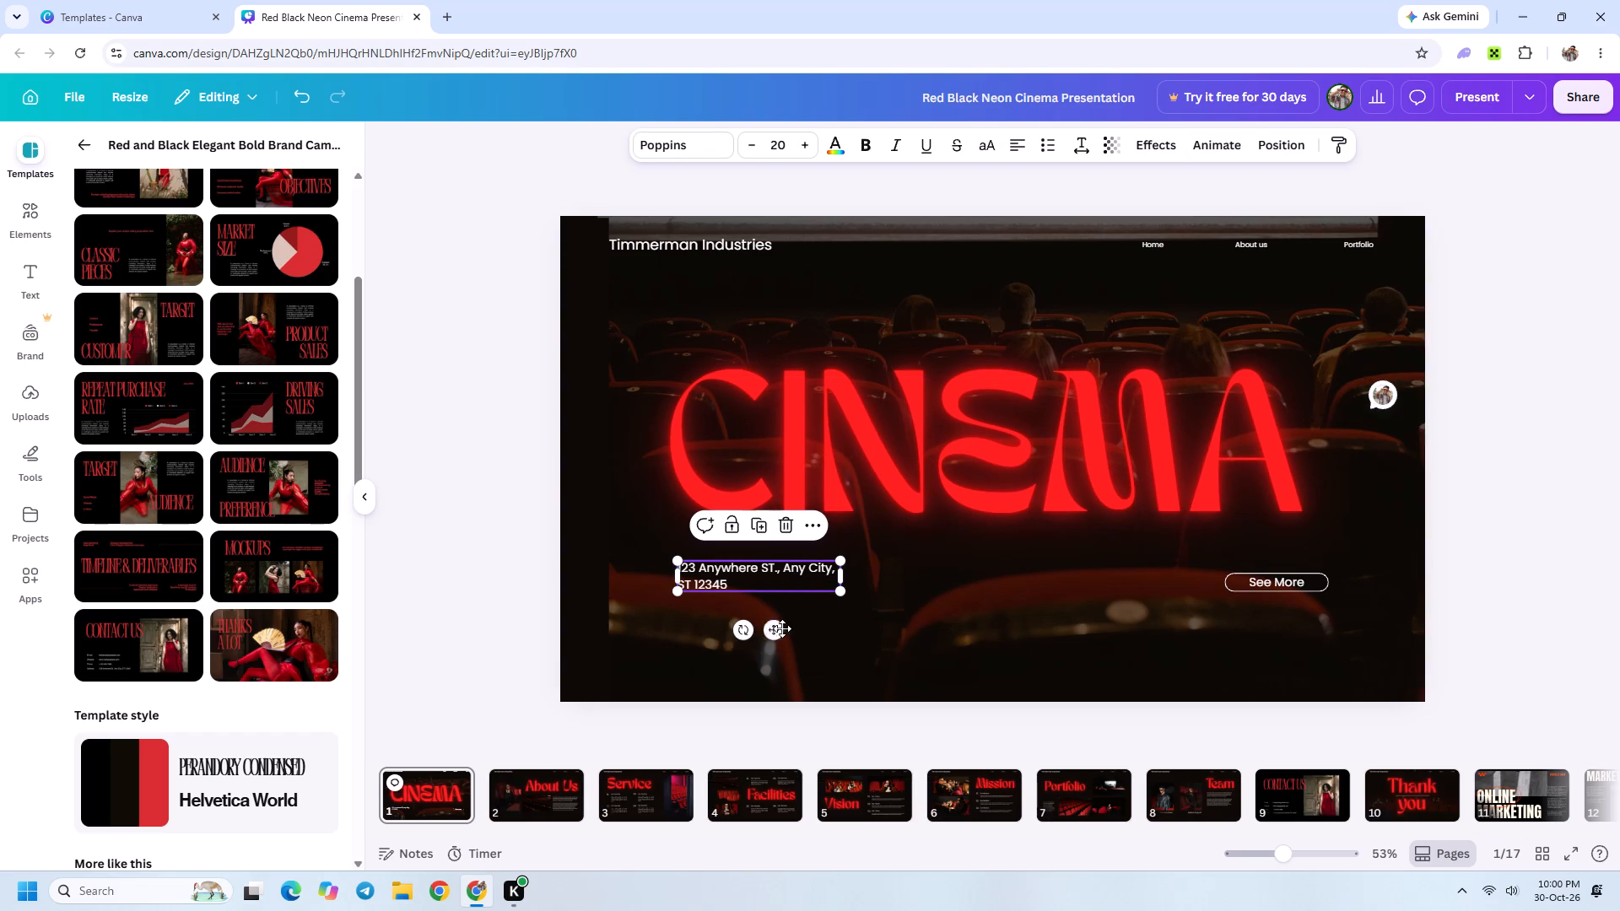
# Enlarge the "See More" text on the cover page to font size 27.
pyautogui.click(1286, 586)
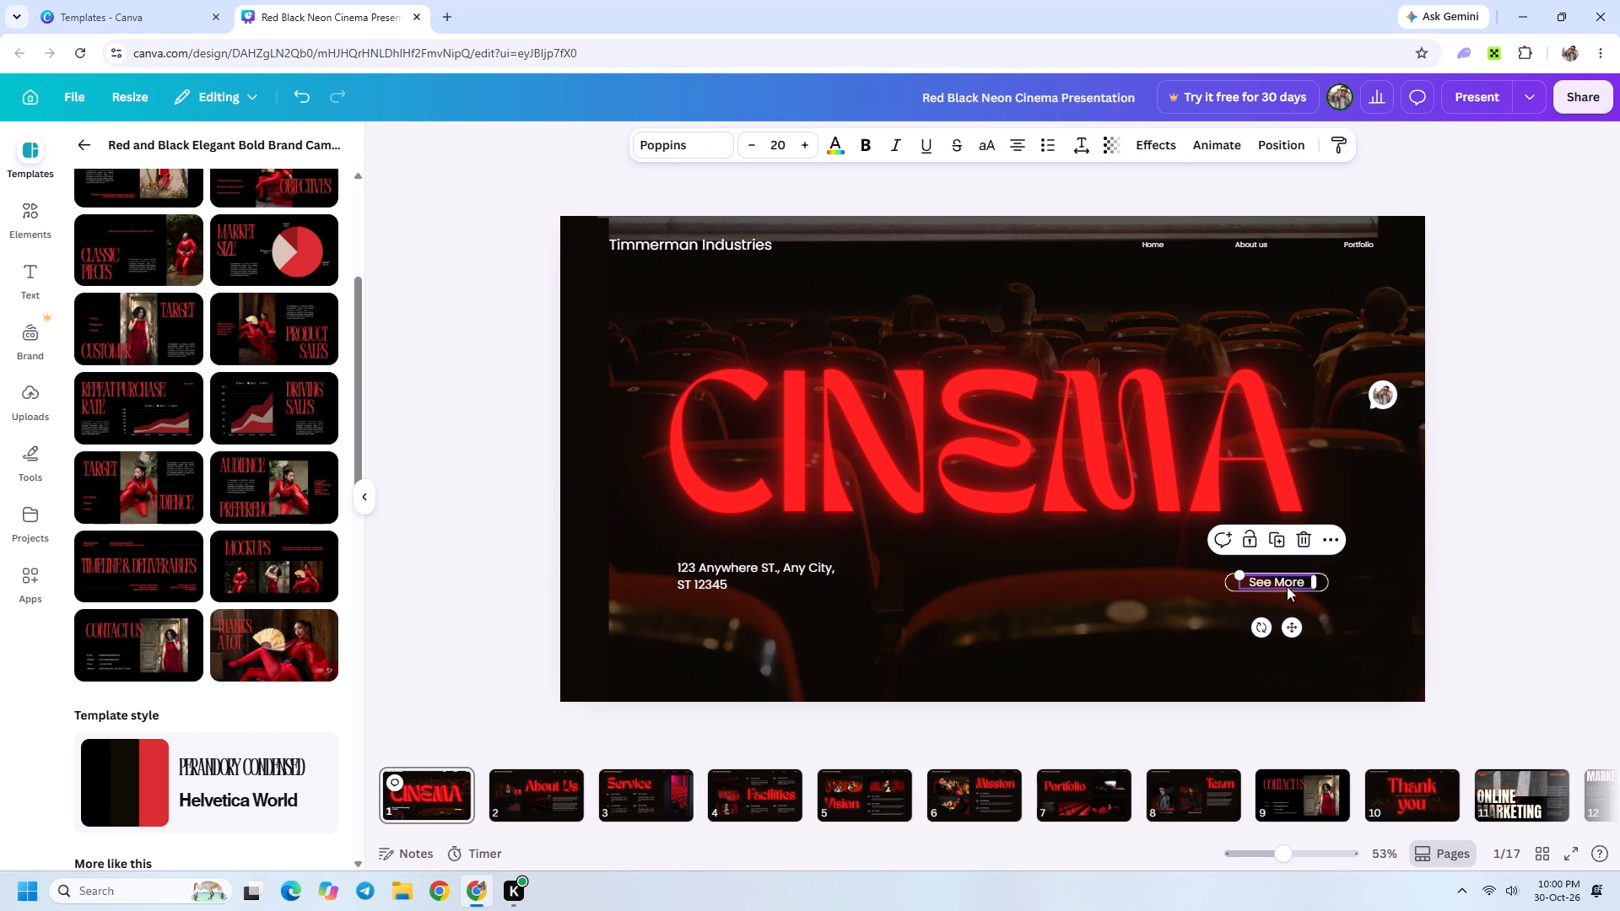
pyautogui.click(1293, 633)
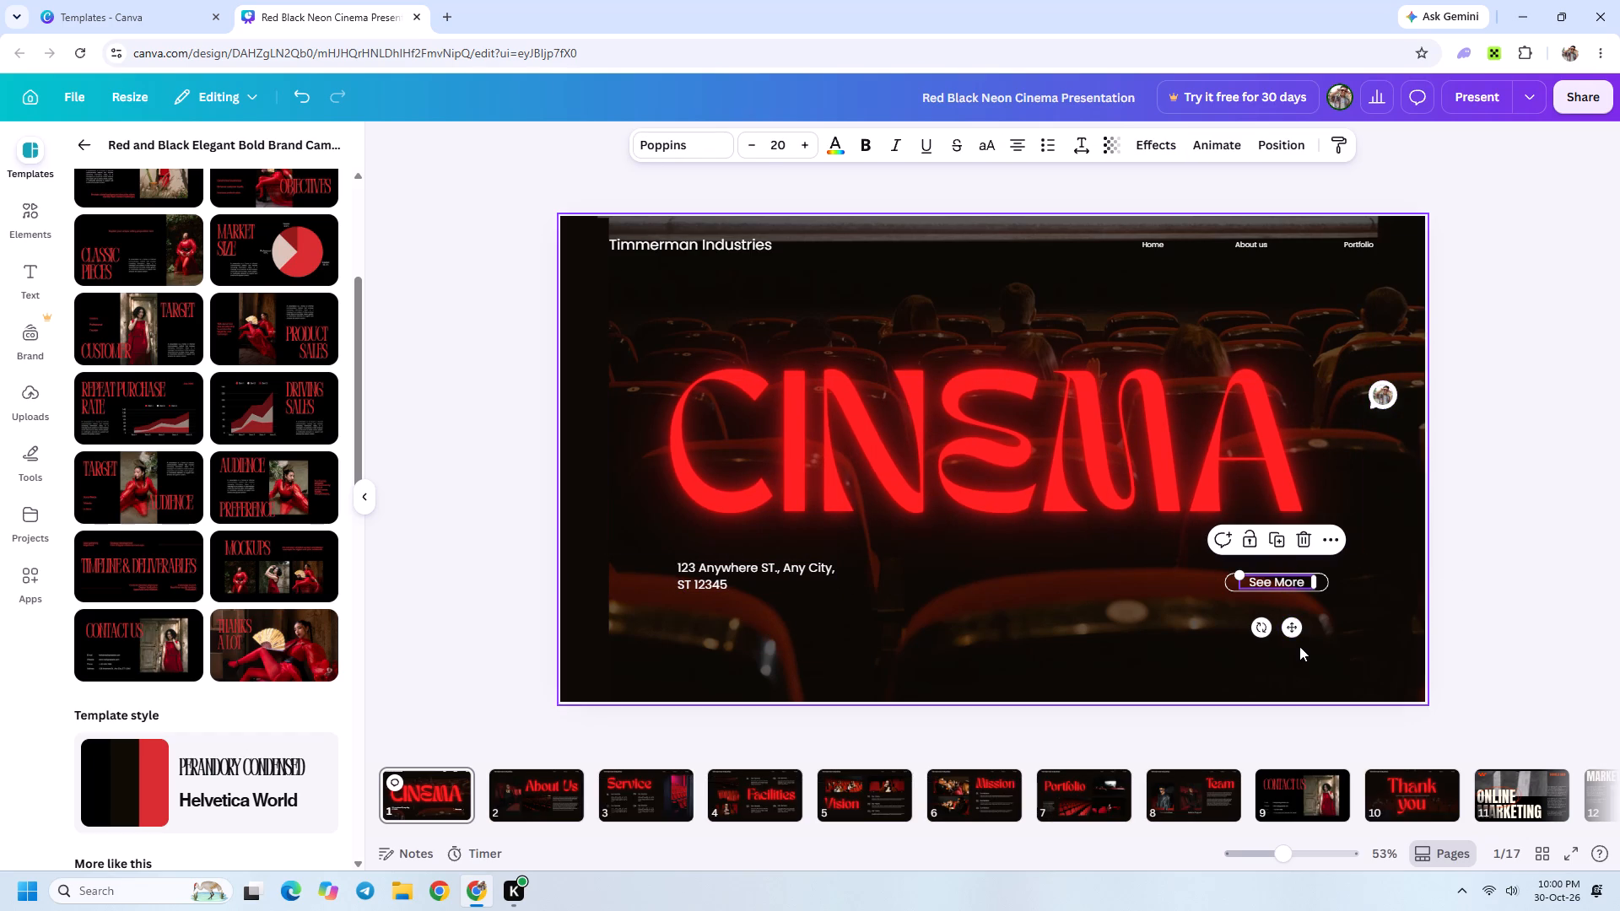
pyautogui.click(1259, 632)
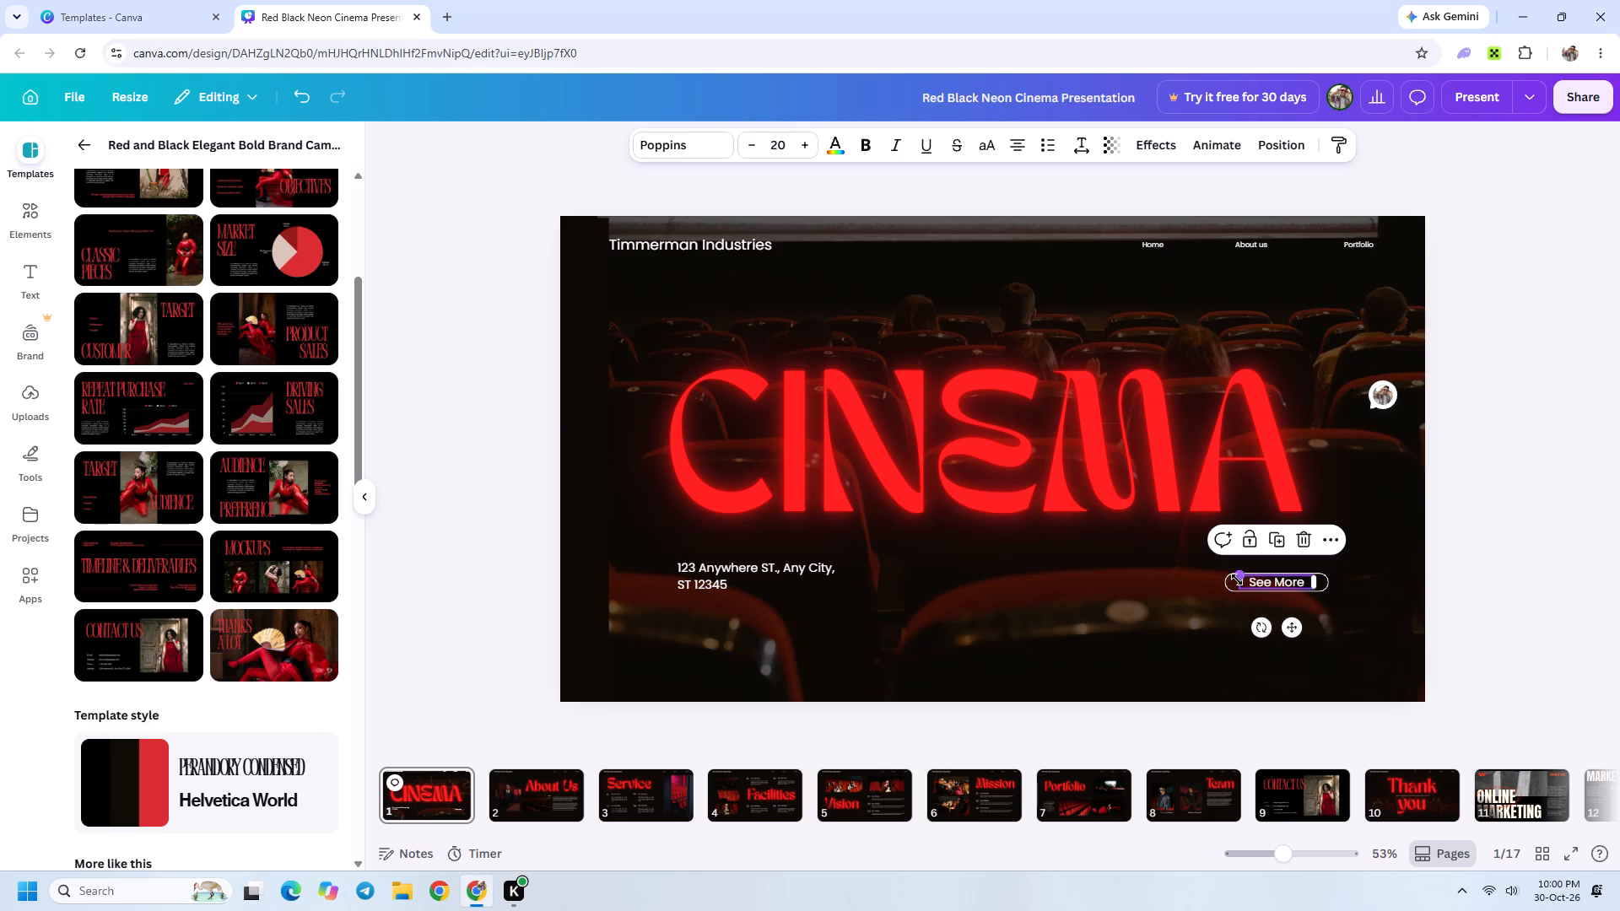
pyautogui.moveTo(1237, 579); pyautogui.dragTo(1207, 592)
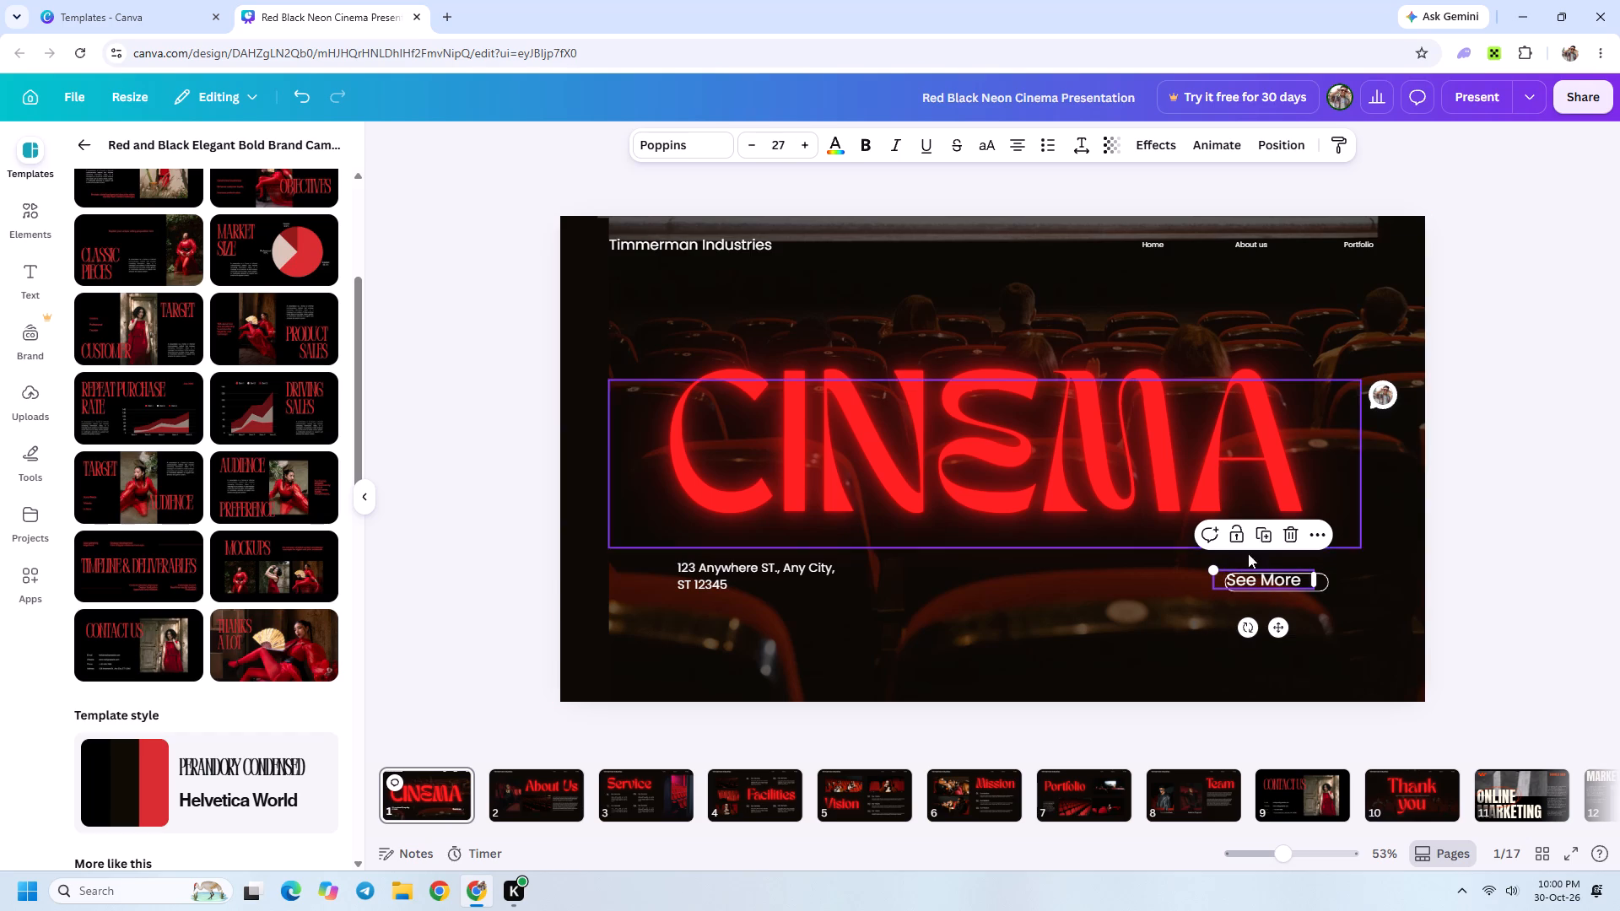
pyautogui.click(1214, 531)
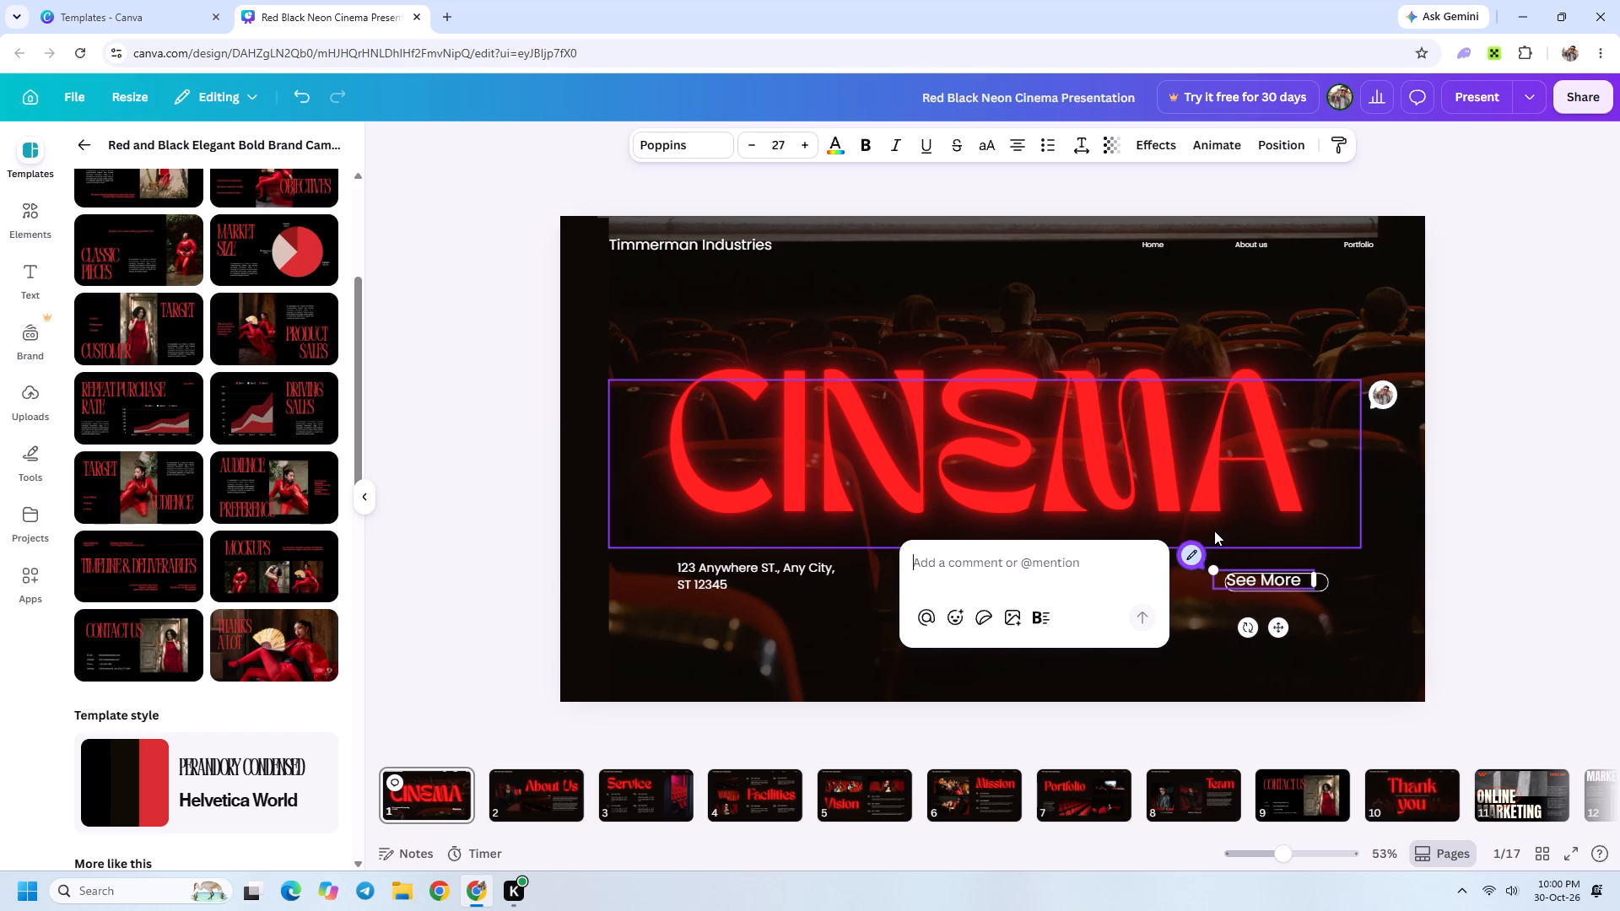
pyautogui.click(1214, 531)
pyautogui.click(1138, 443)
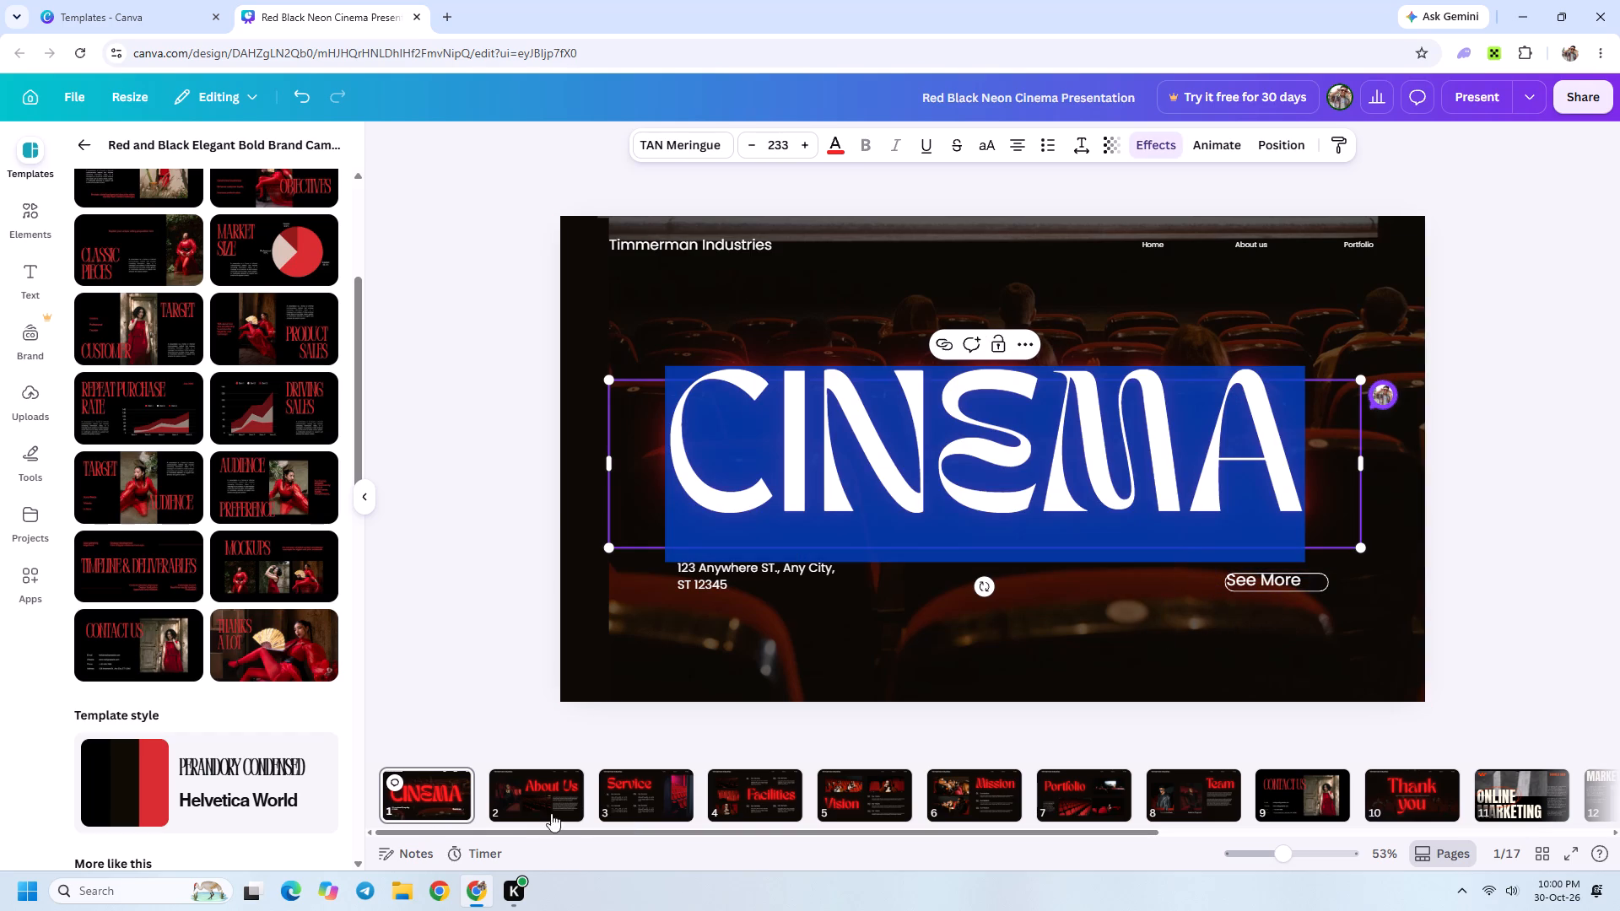
# On page 2, About Us, shrink the portrait photo of the seated woman and move it down.
pyautogui.click(523, 798)
pyautogui.click(714, 461)
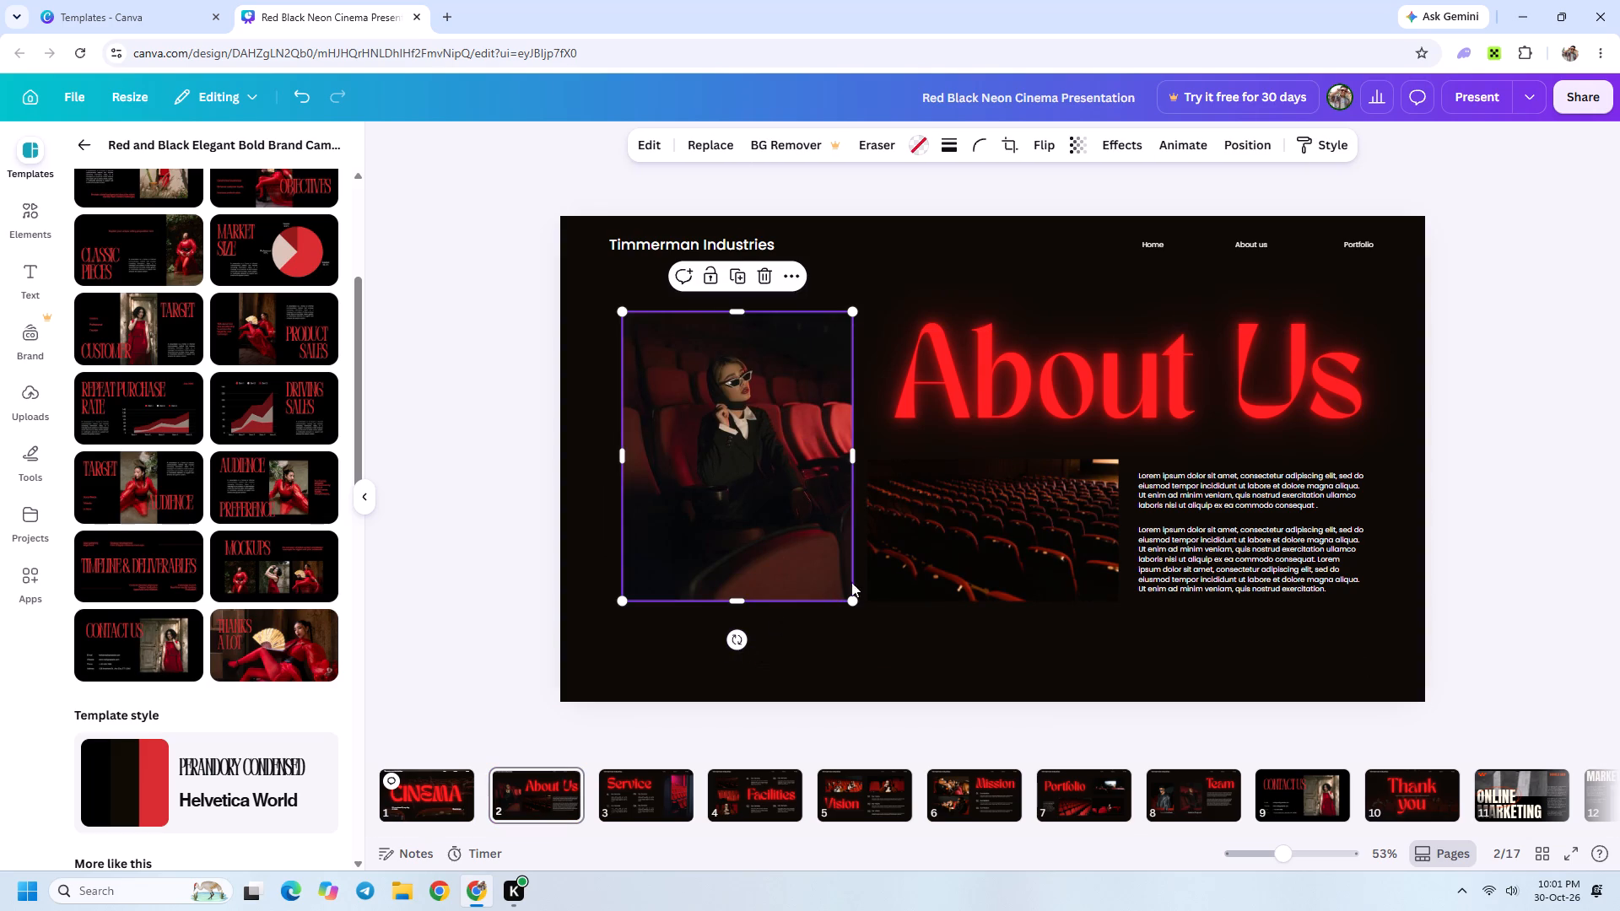
pyautogui.moveTo(852, 601); pyautogui.dragTo(832, 594)
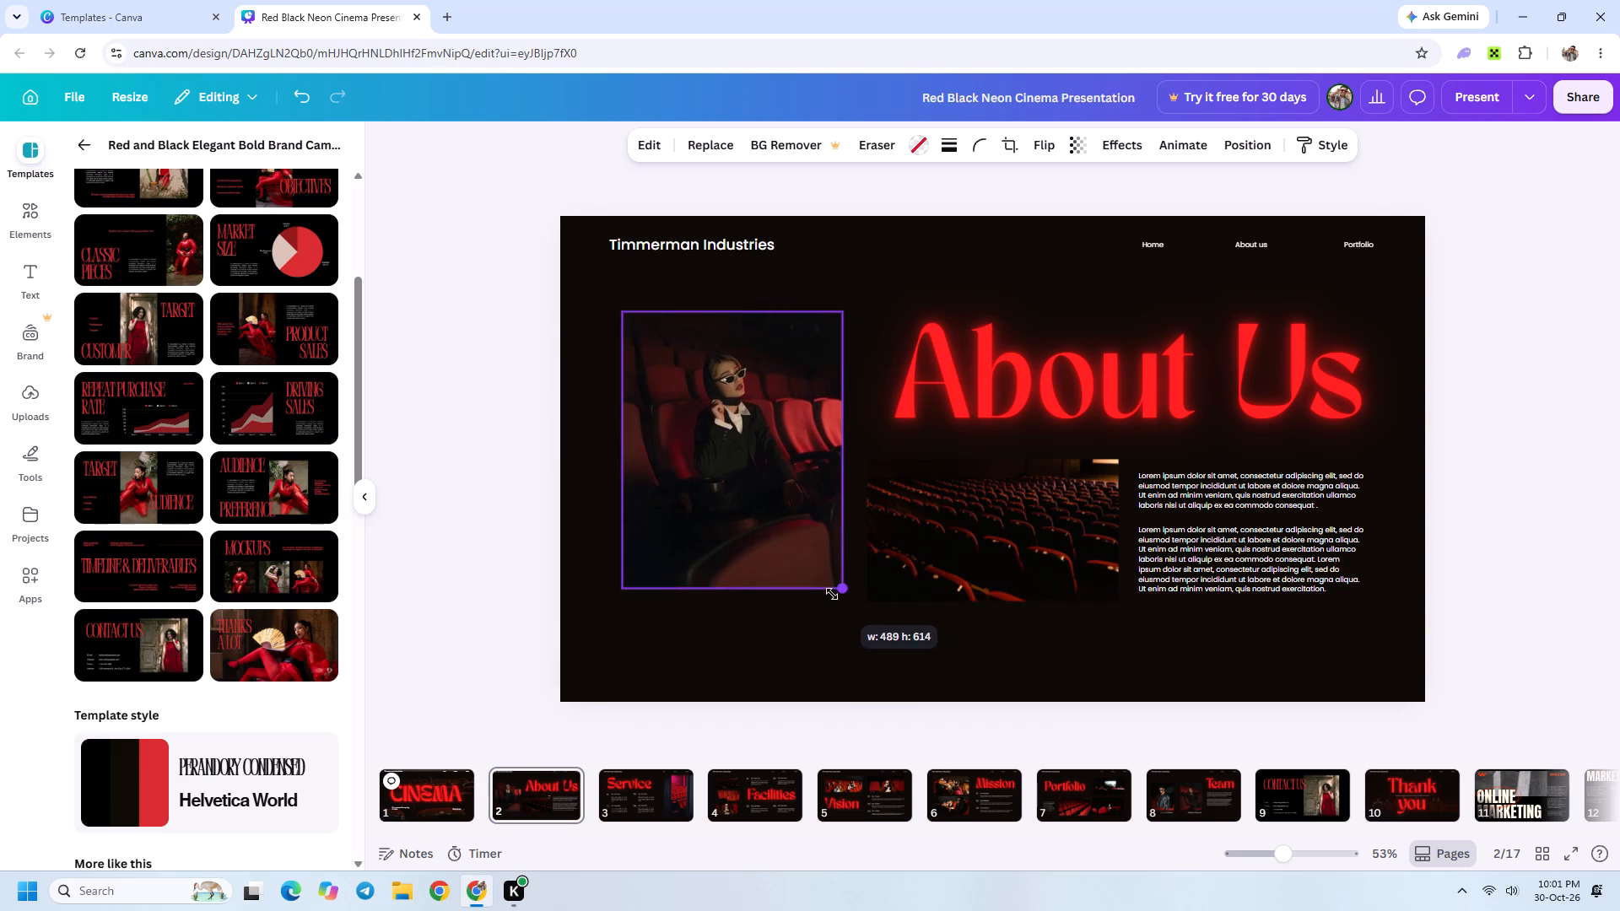
pyautogui.moveTo(832, 594); pyautogui.dragTo(815, 623)
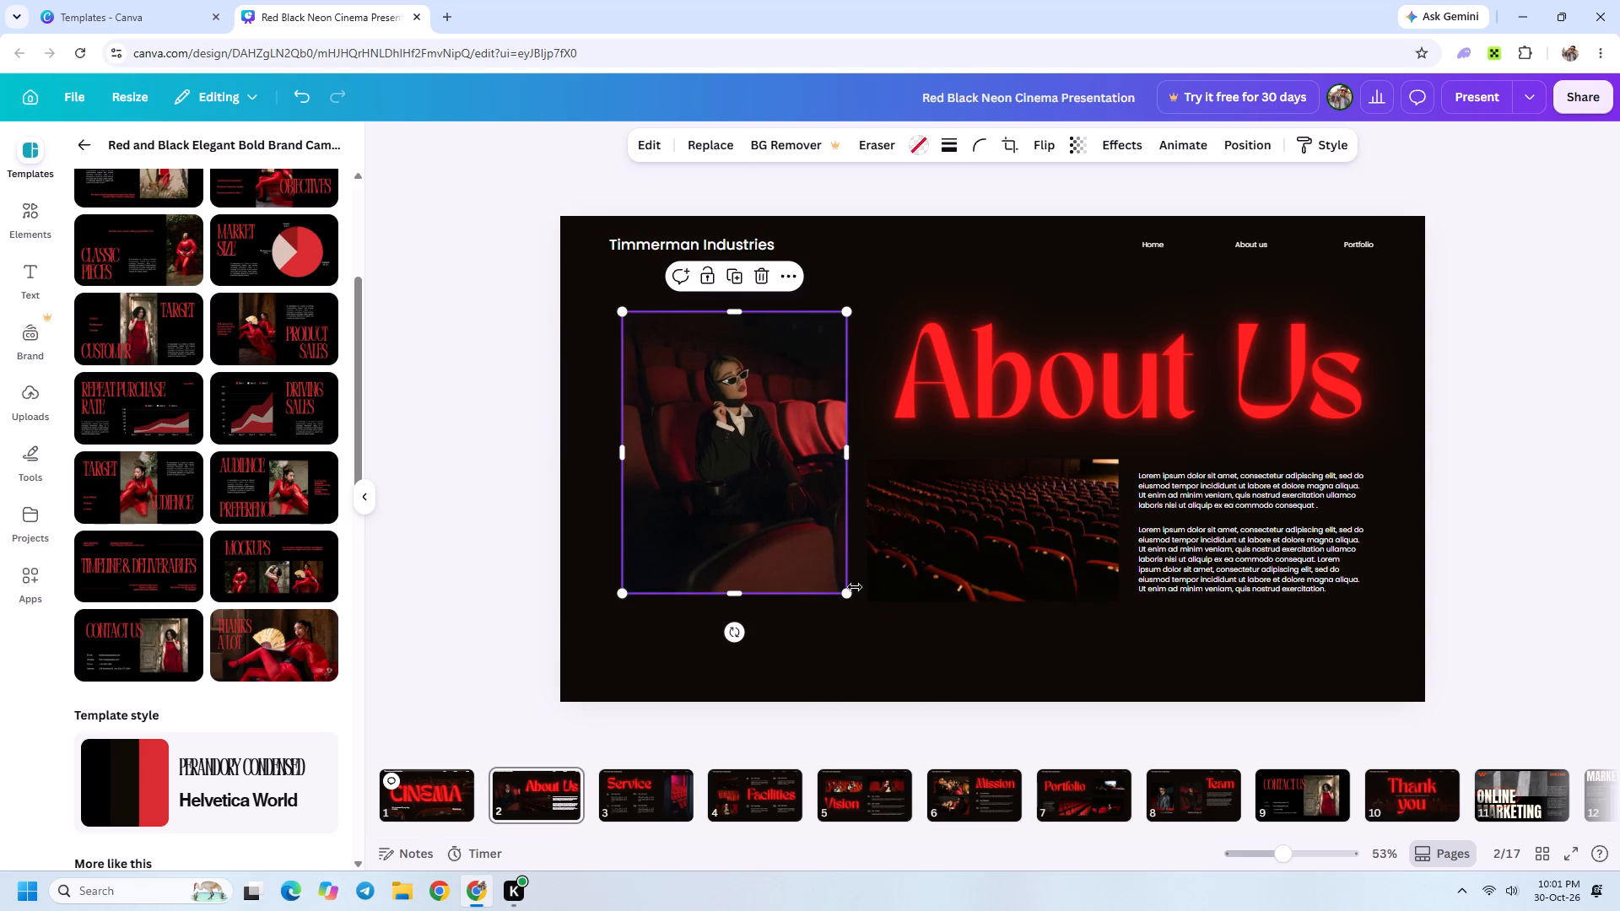
pyautogui.moveTo(844, 592); pyautogui.dragTo(808, 554)
pyautogui.moveTo(723, 484); pyautogui.dragTo(715, 527)
# Move the About Us heading down and slightly left, close above the body text.
pyautogui.click(1002, 402)
pyautogui.moveTo(1021, 405); pyautogui.dragTo(992, 442)
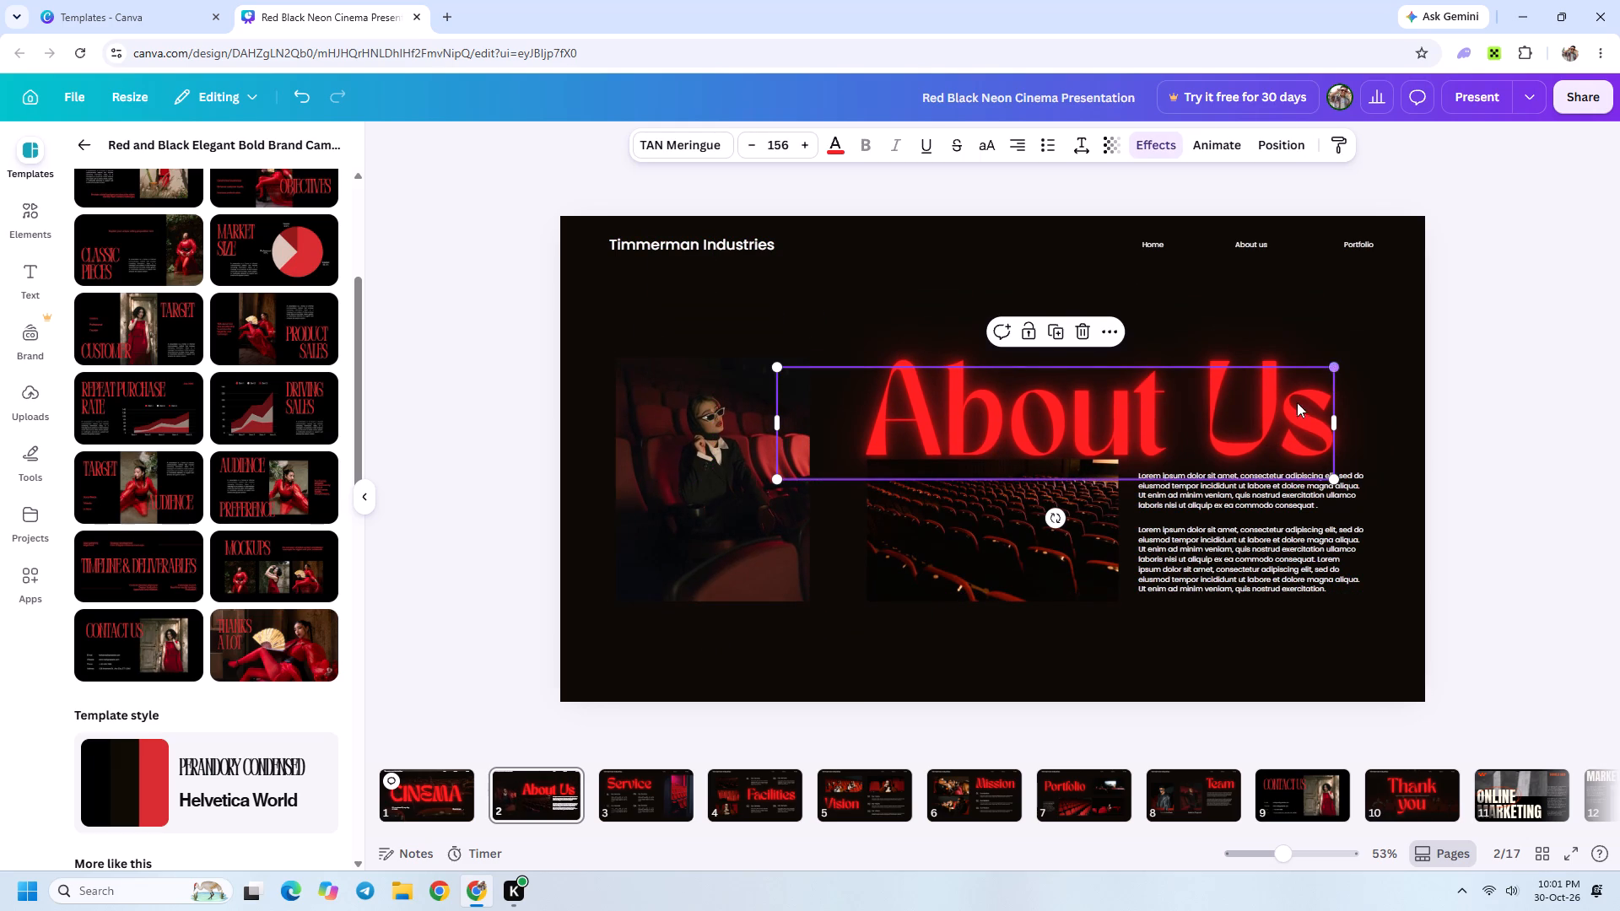
# Move the theatre seats photo down and left, clear of the About Us heading, and scale it down.
pyautogui.click(1054, 558)
pyautogui.moveTo(1054, 557); pyautogui.dragTo(1020, 570)
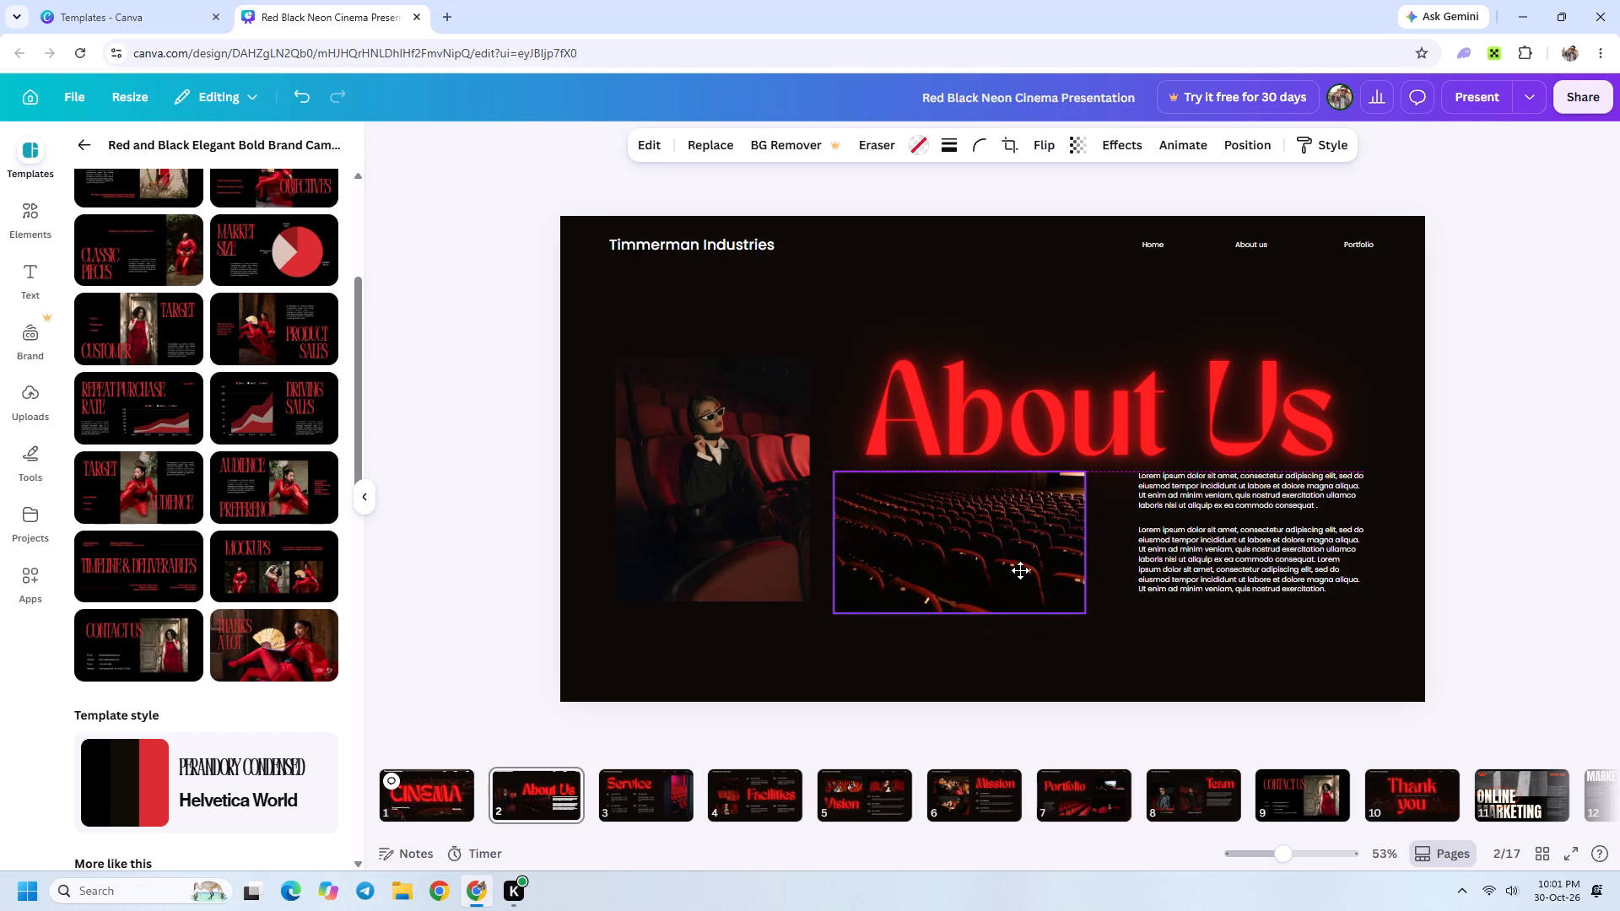
pyautogui.moveTo(1020, 570); pyautogui.dragTo(1021, 597)
pyautogui.moveTo(1087, 642); pyautogui.dragTo(1076, 614)
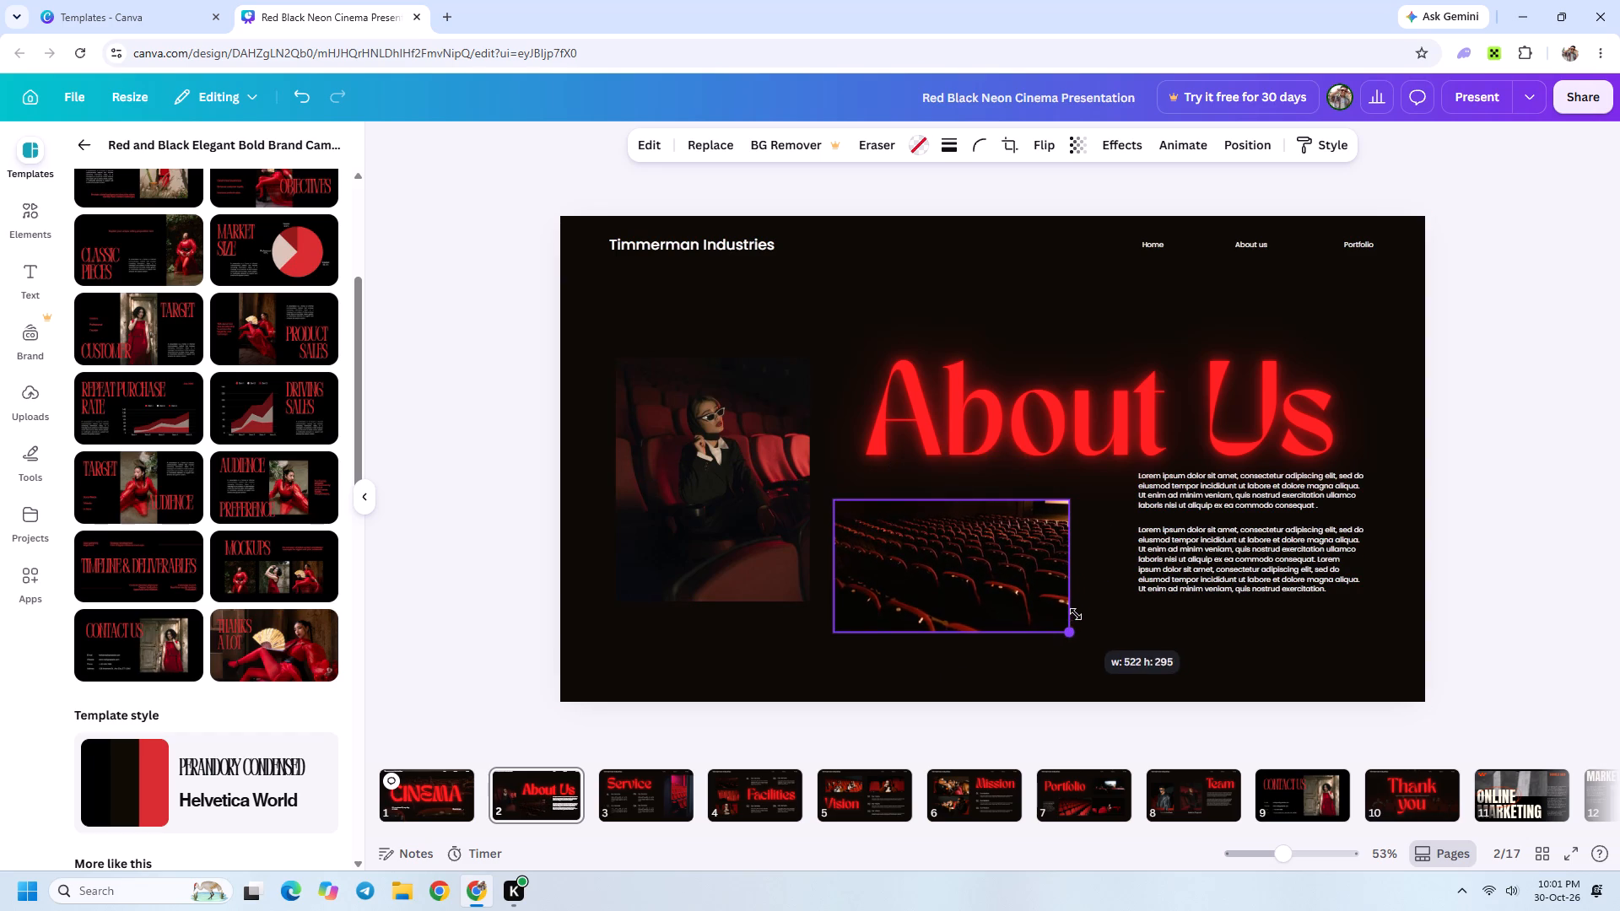
pyautogui.moveTo(1076, 614); pyautogui.dragTo(1066, 595)
# Move the seated woman's photo down so its bottom edge aligns with the theatre seats photo.
pyautogui.moveTo(734, 498); pyautogui.dragTo(726, 514)
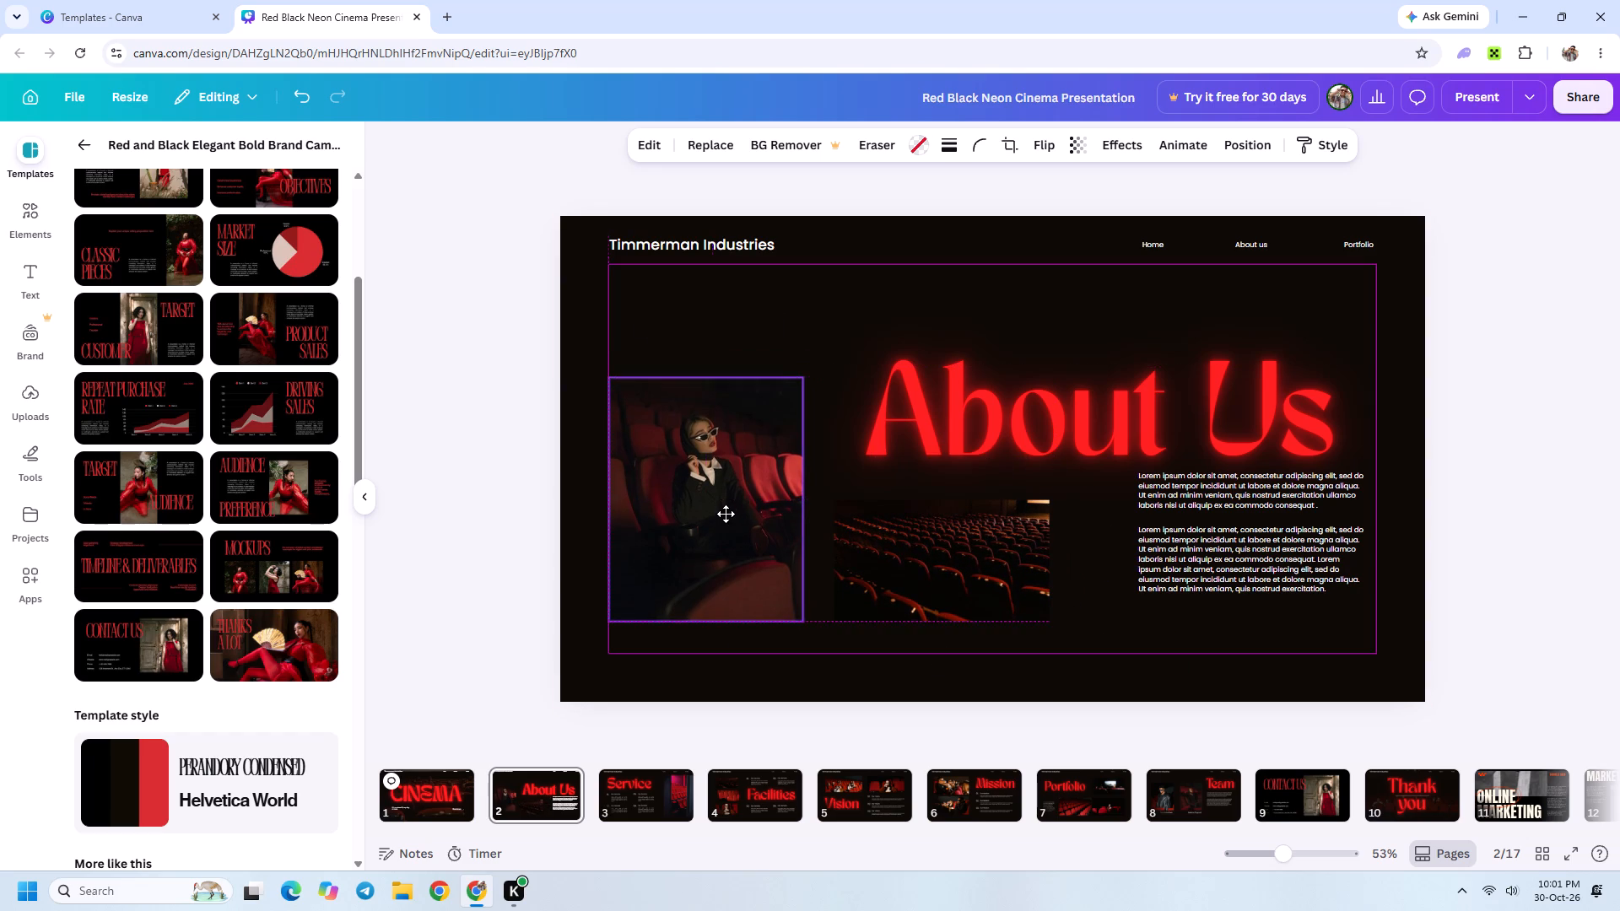
pyautogui.moveTo(726, 514); pyautogui.dragTo(735, 517)
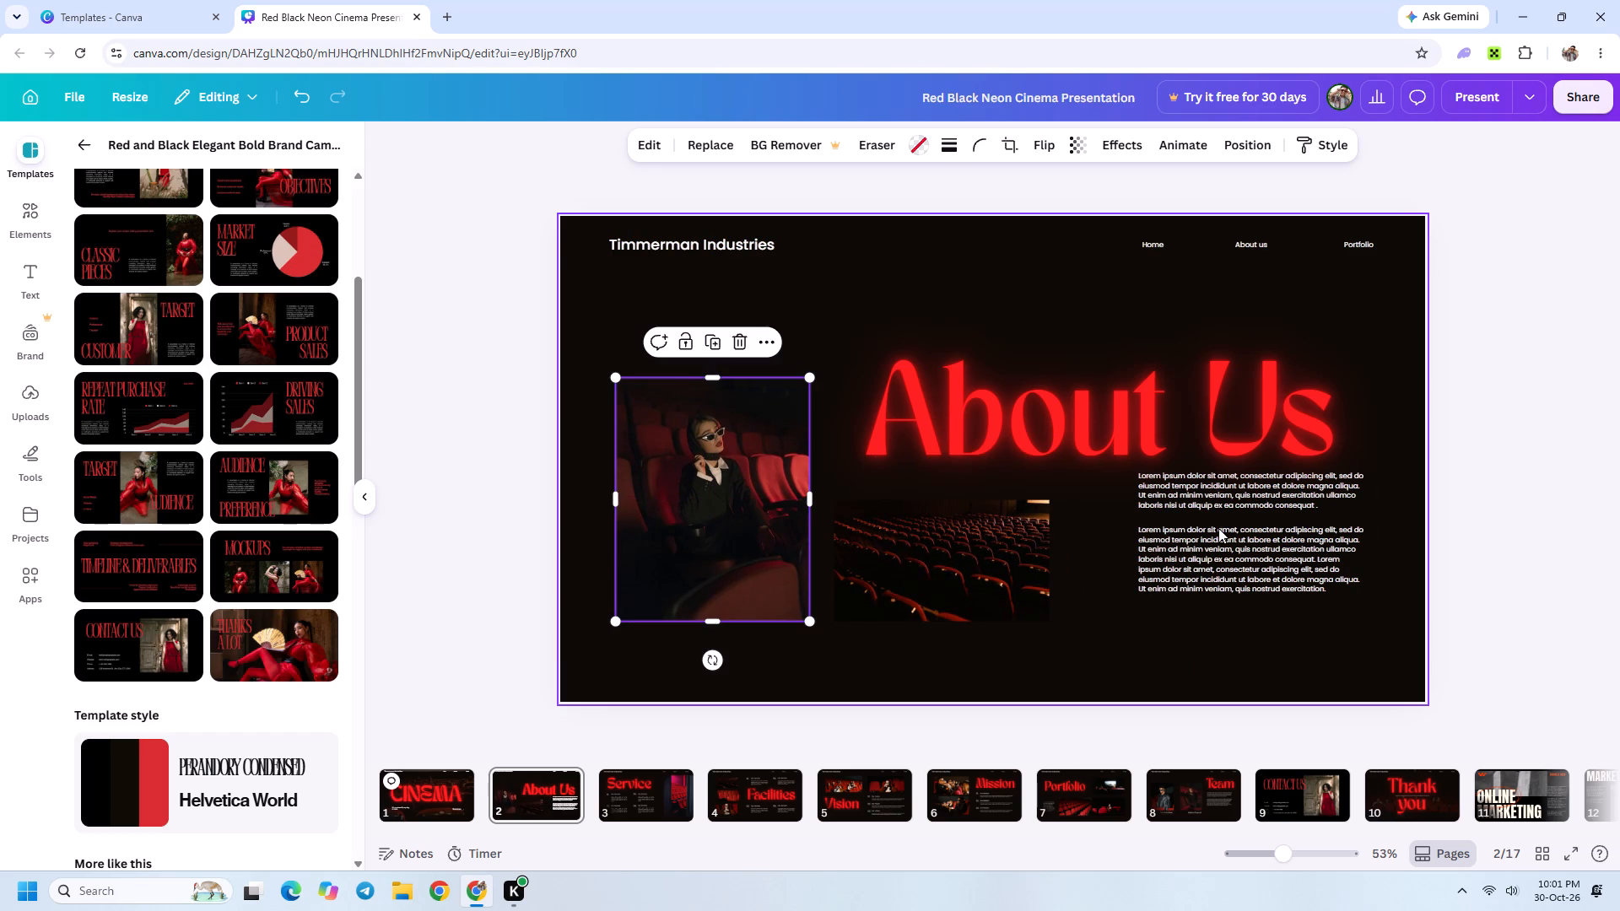
# Move the second lorem ipsum paragraph down and left, and scale it down to font size 10.6.
pyautogui.moveTo(1216, 564); pyautogui.dragTo(1183, 598)
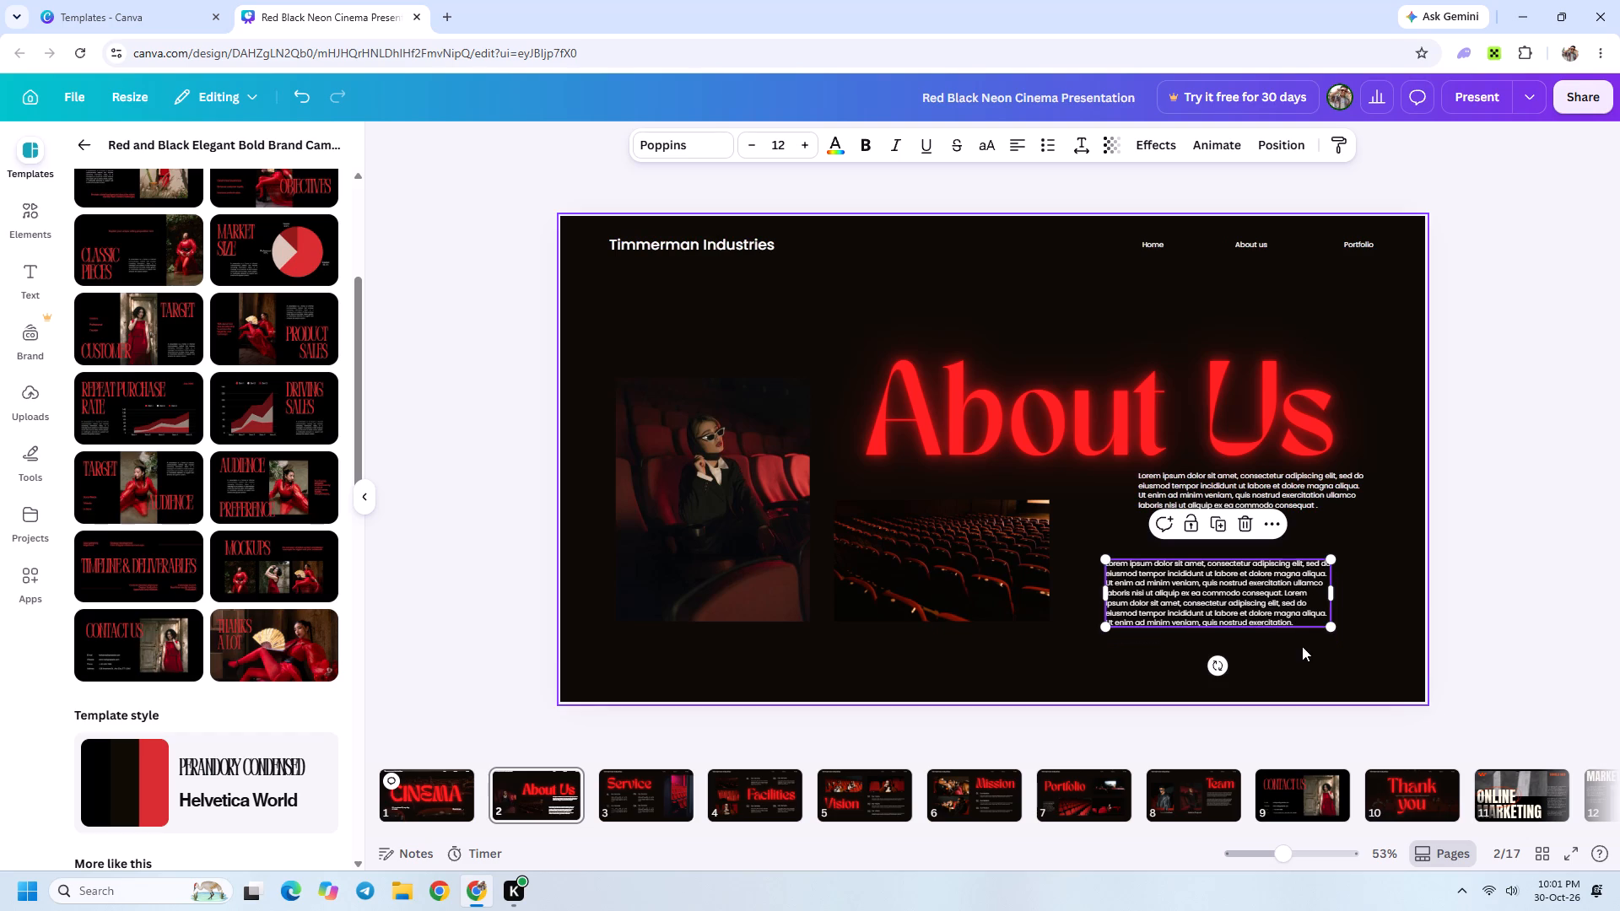
pyautogui.moveTo(1327, 631); pyautogui.dragTo(1302, 623)
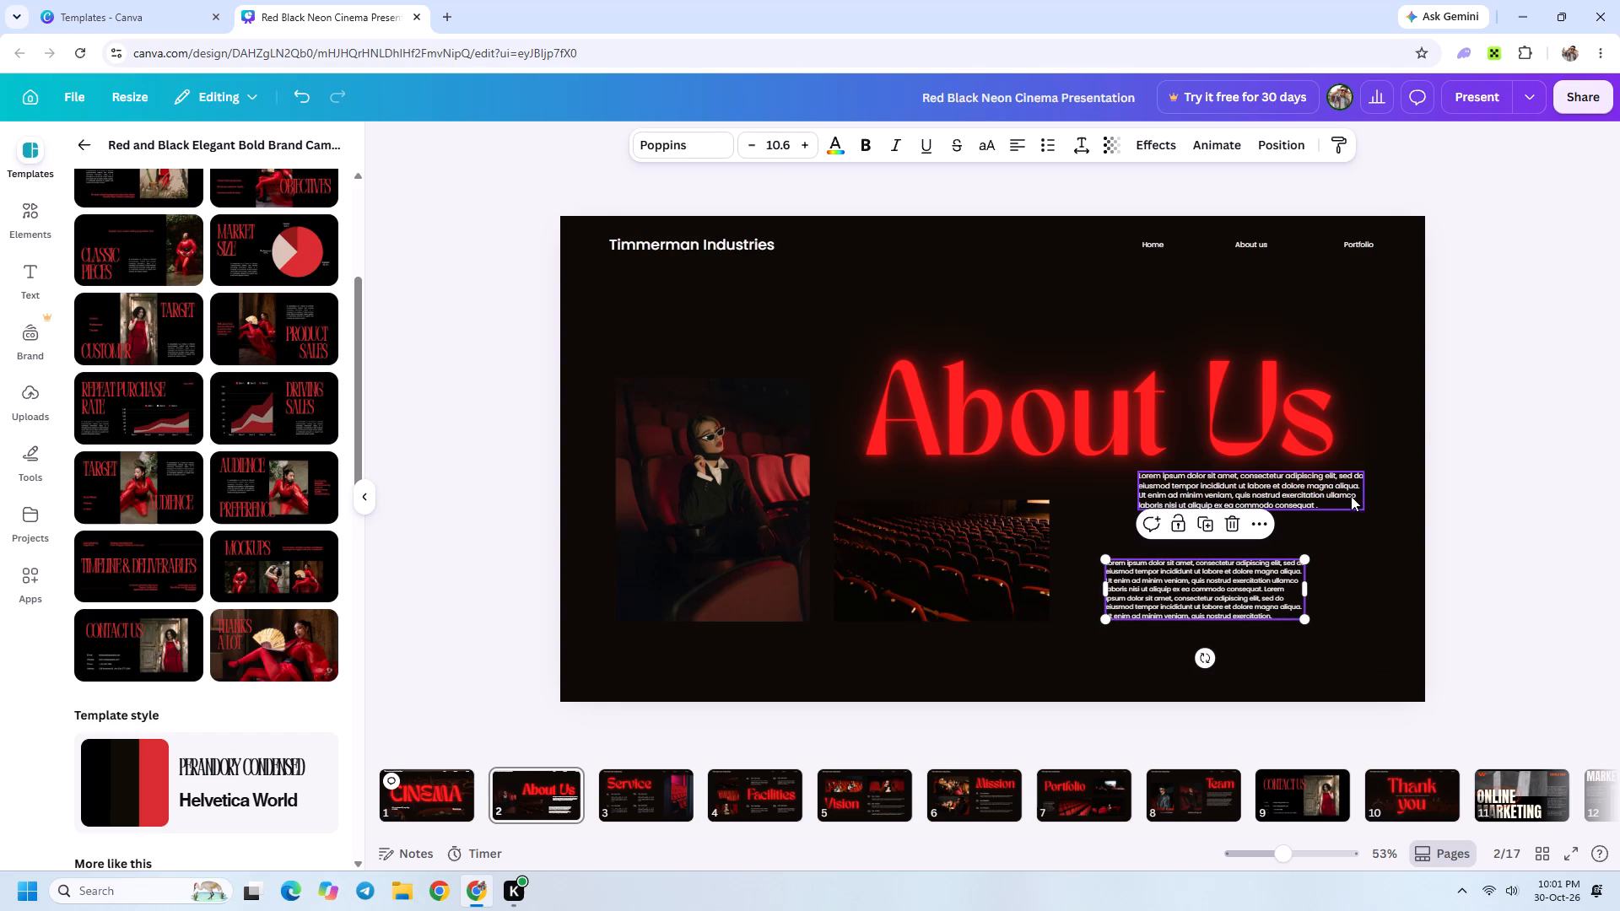
# Scale the first lorem ipsum paragraph down to font size 10.4 and place it just right of the theatre seats photo.
pyautogui.click(1342, 488)
pyautogui.moveTo(1363, 510); pyautogui.dragTo(1336, 516)
pyautogui.moveTo(1255, 500); pyautogui.dragTo(1184, 519)
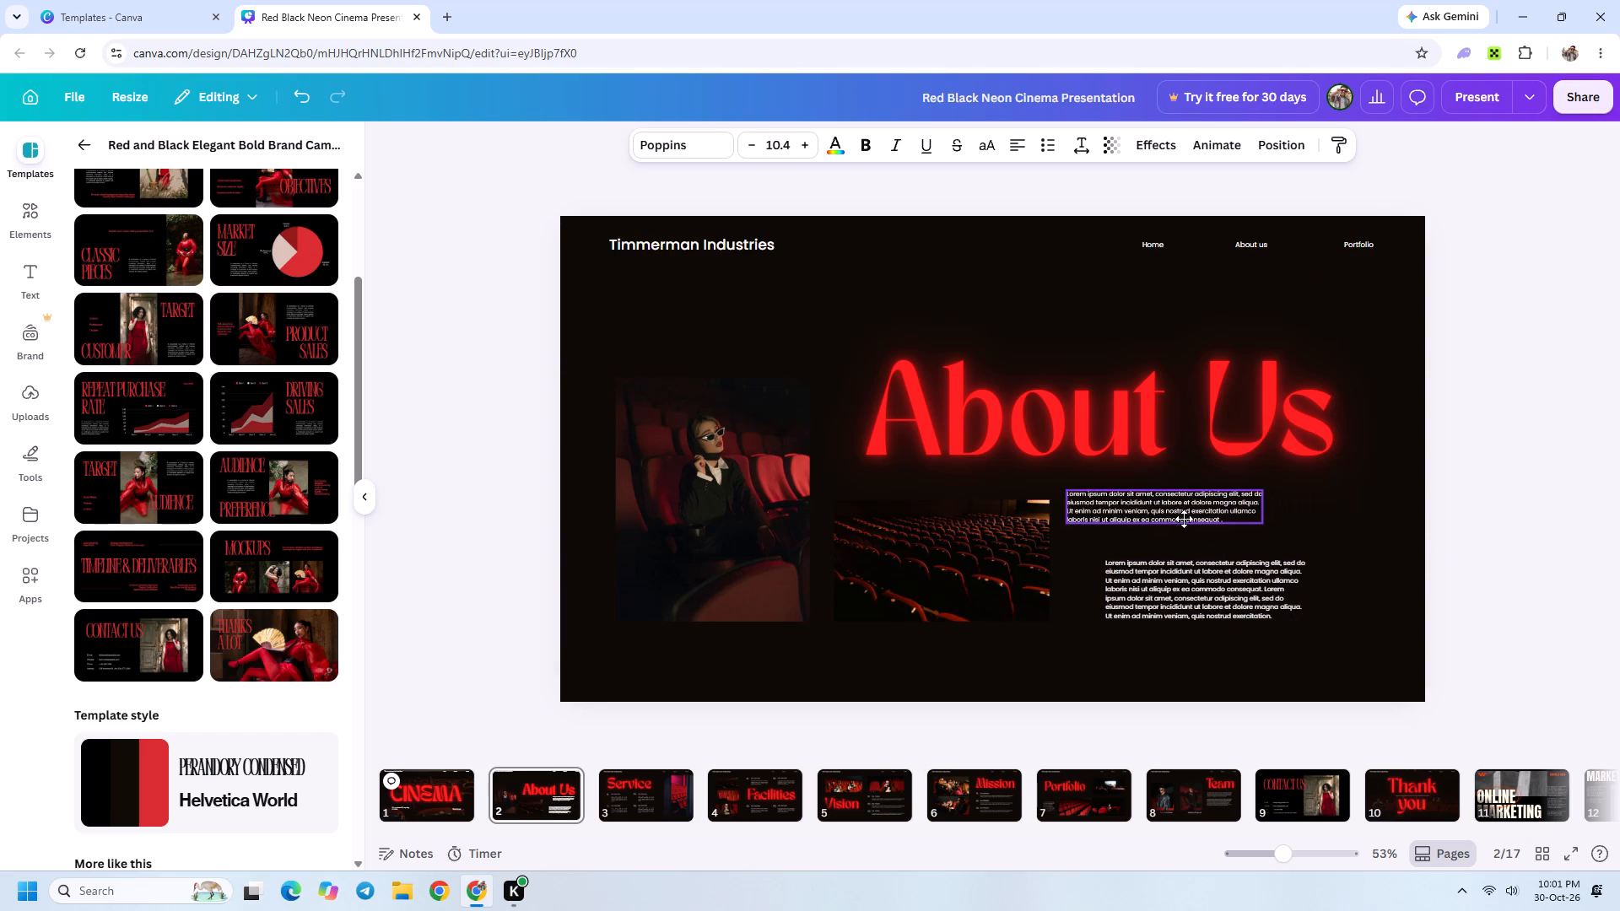
pyautogui.moveTo(1184, 519); pyautogui.dragTo(1184, 526)
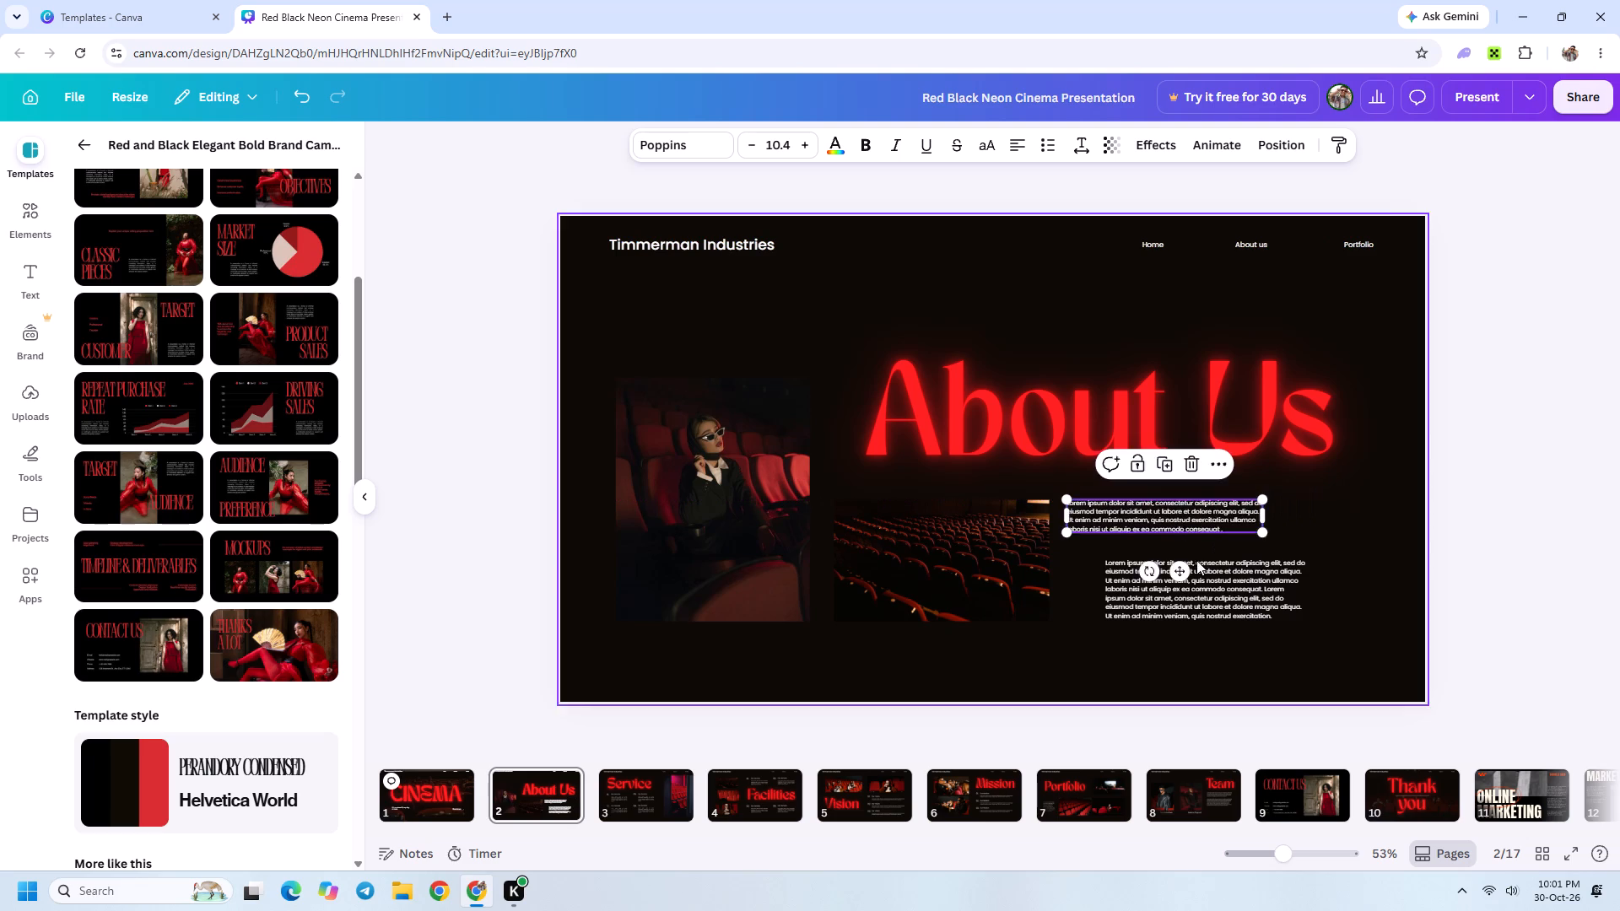
# Left-align both lorem ipsum paragraphs in a column beside the theatre seats photo, matching its top and bottom edges with a 53 gap.
pyautogui.moveTo(1198, 577); pyautogui.dragTo(1158, 573)
pyautogui.moveTo(1149, 569); pyautogui.dragTo(1153, 574)
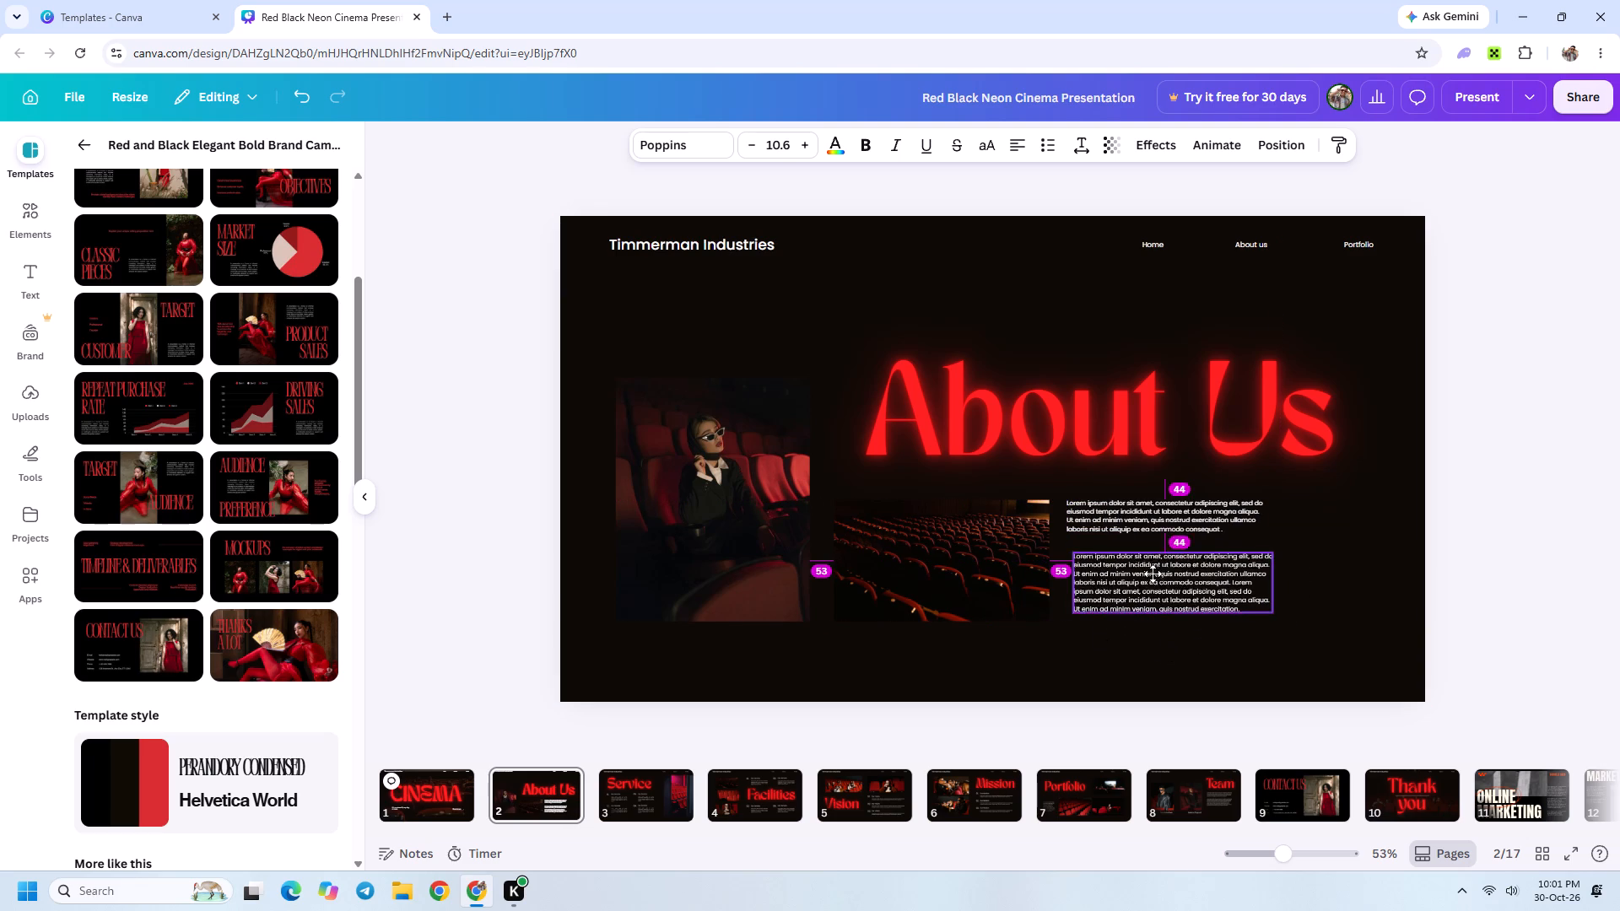
pyautogui.moveTo(1153, 574); pyautogui.dragTo(1155, 582)
pyautogui.click(1072, 666)
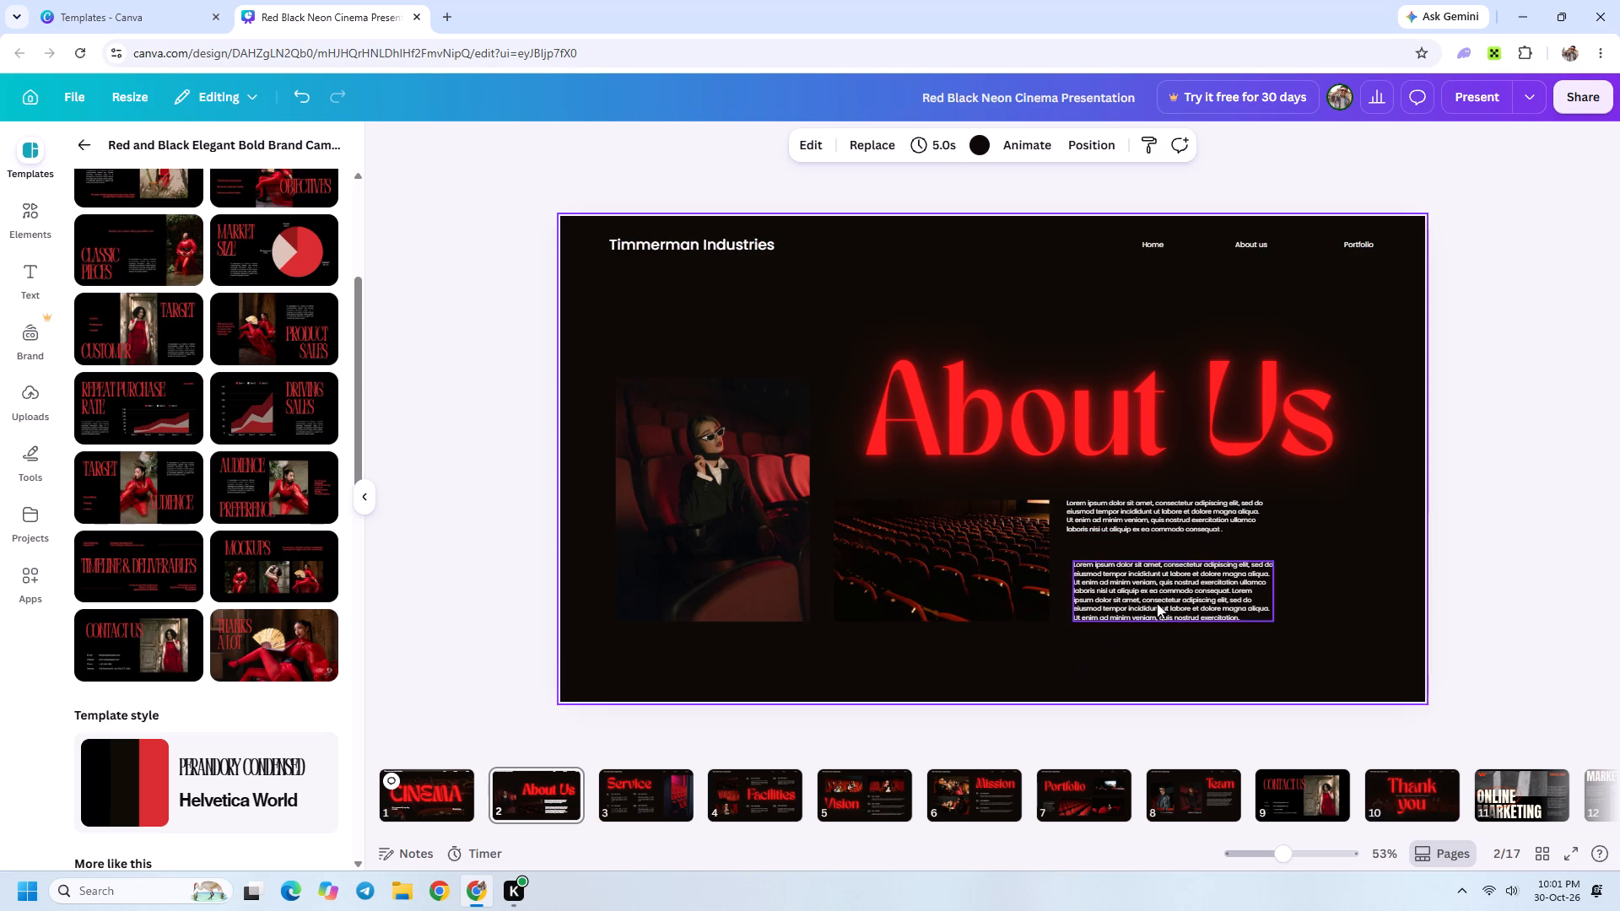
pyautogui.click(1142, 526)
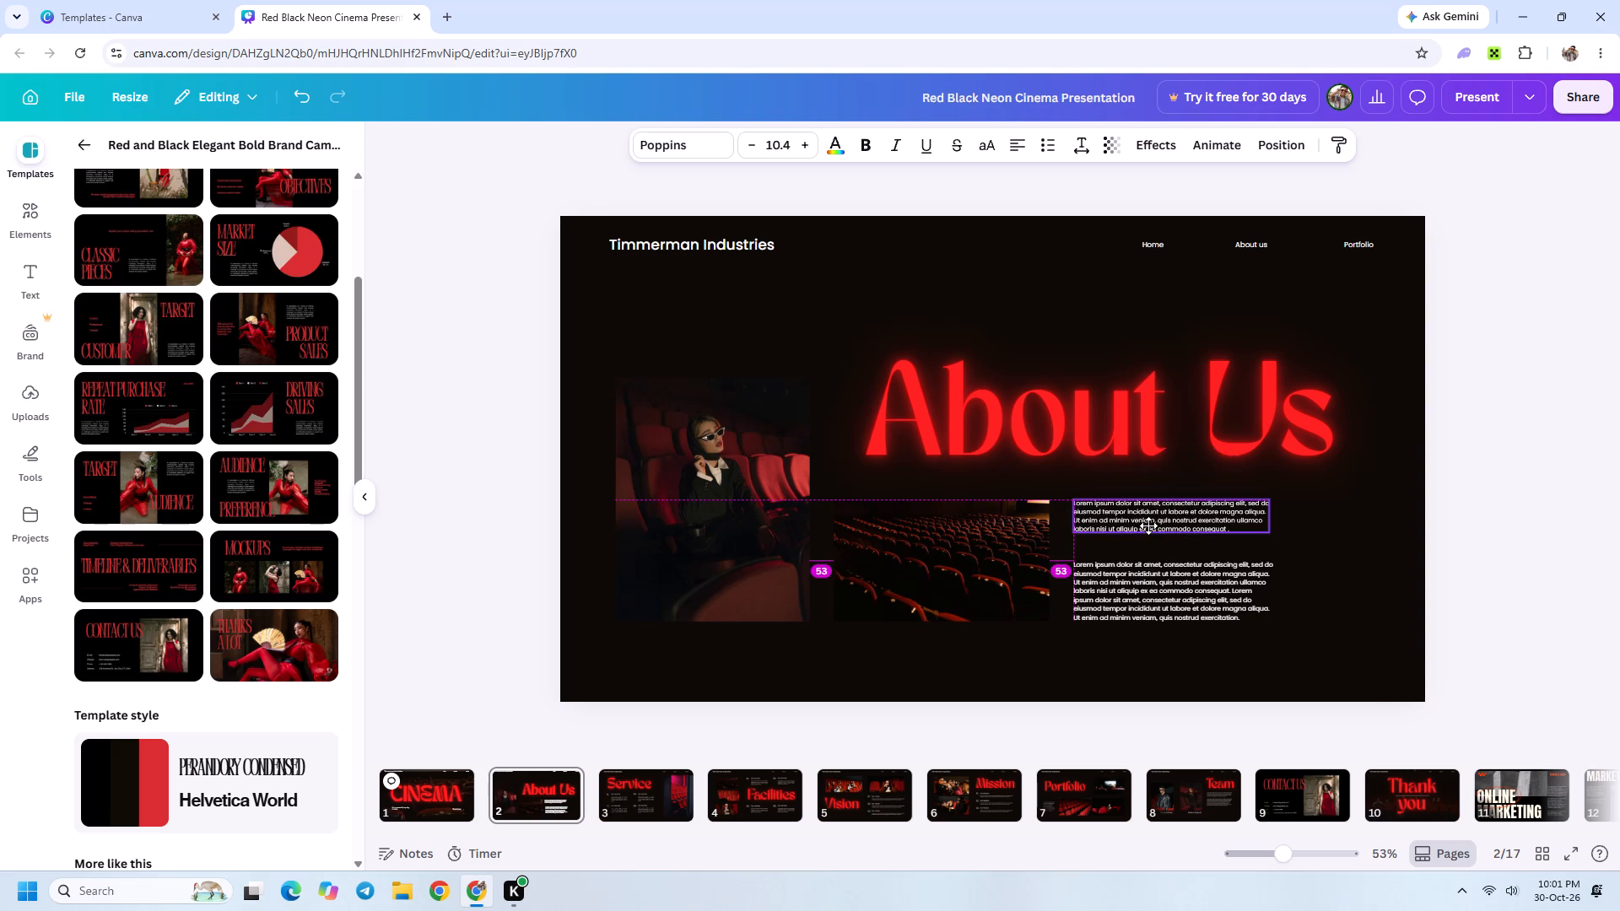
pyautogui.click(1341, 574)
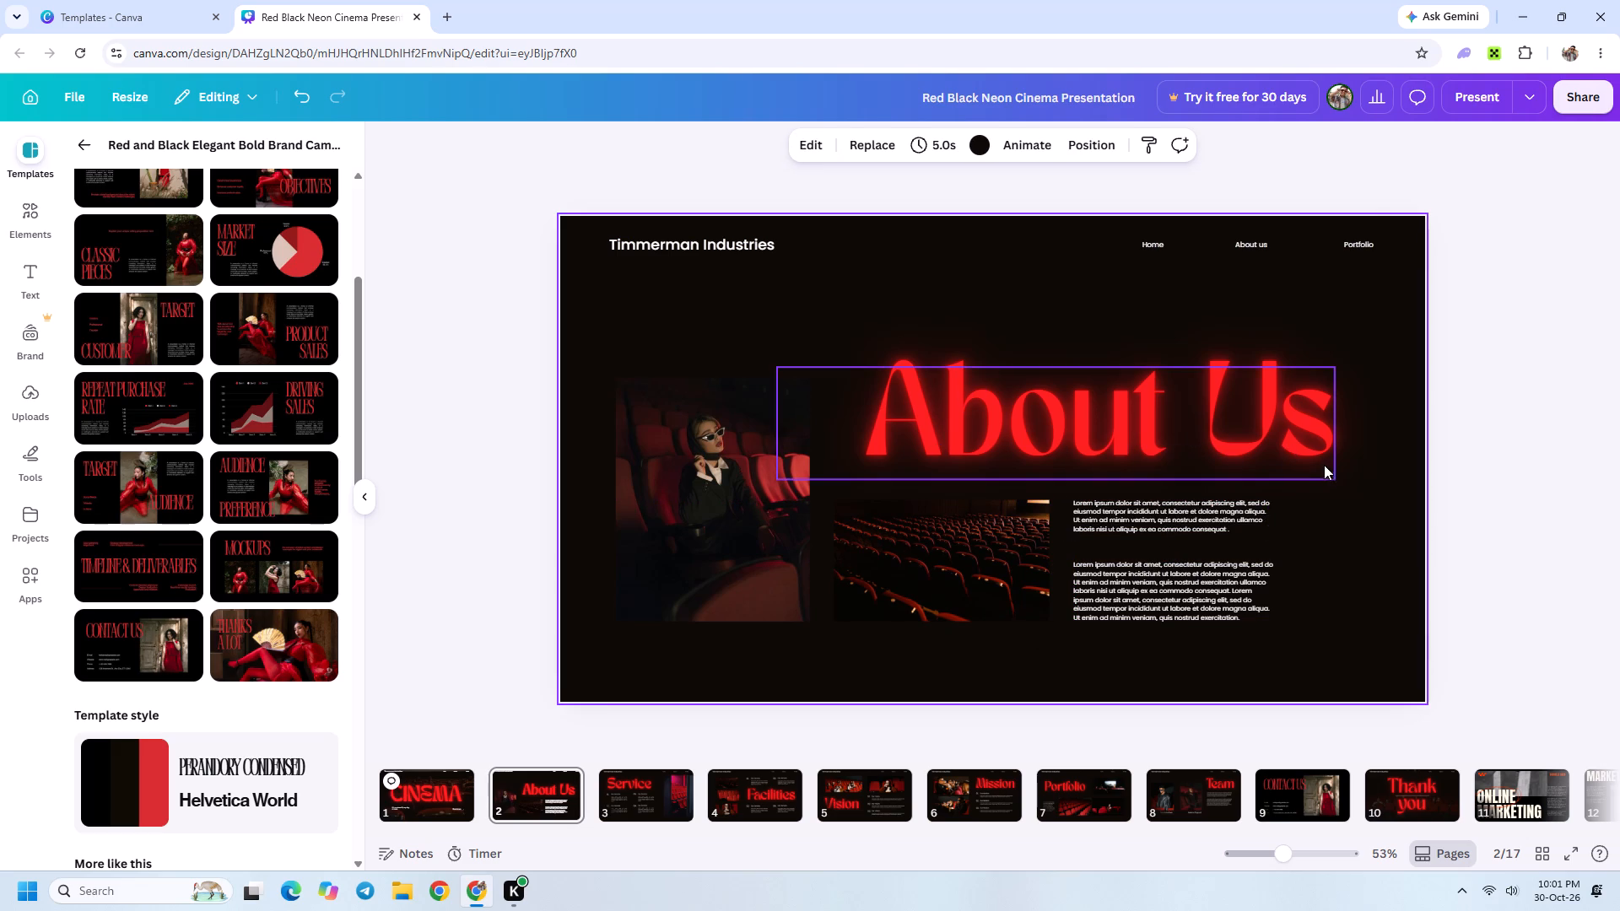
# Scale the About Us heading down to font size 143 and place it above the theatre seats photo and paragraphs, its box top-aligned with the woman's photo.
pyautogui.click(1324, 431)
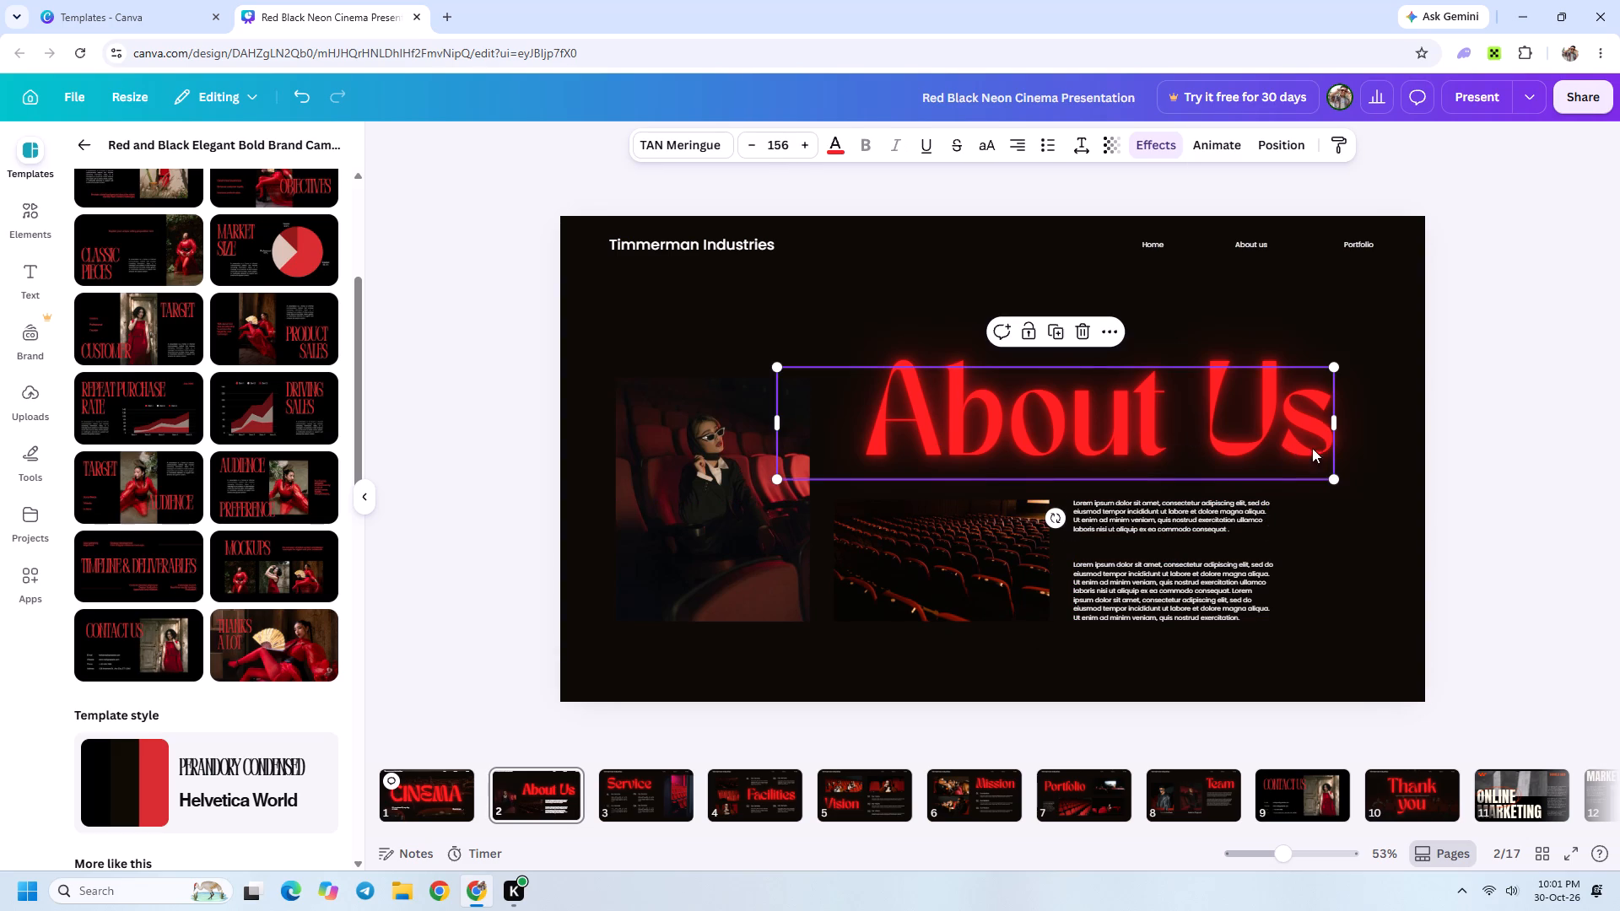
pyautogui.moveTo(1338, 484); pyautogui.dragTo(1293, 462)
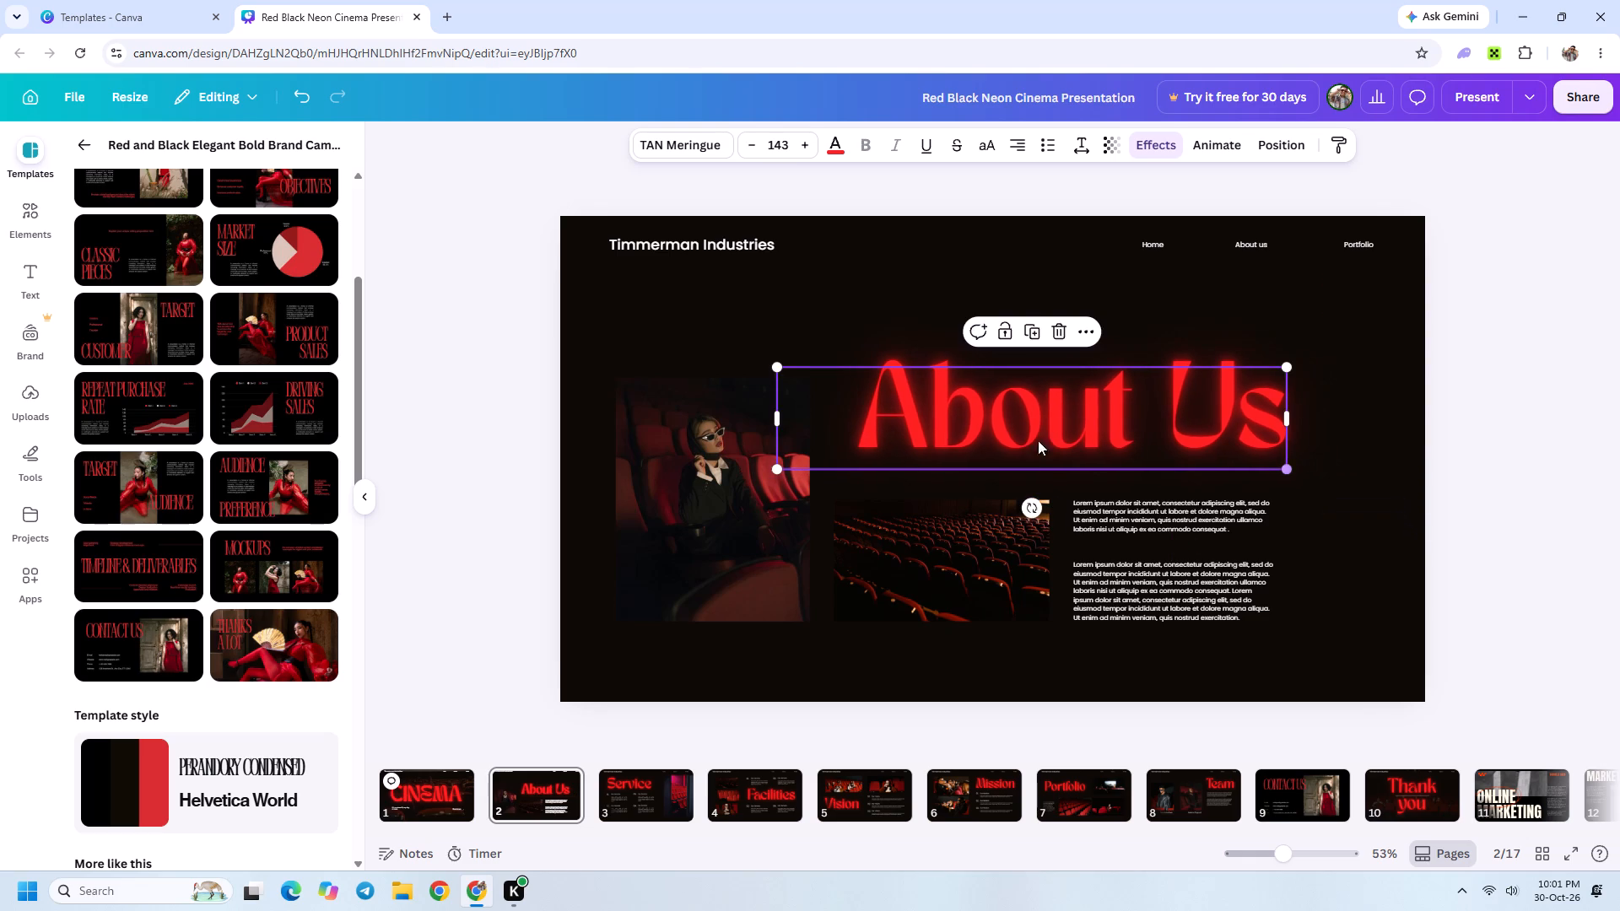
pyautogui.moveTo(987, 409); pyautogui.dragTo(856, 413)
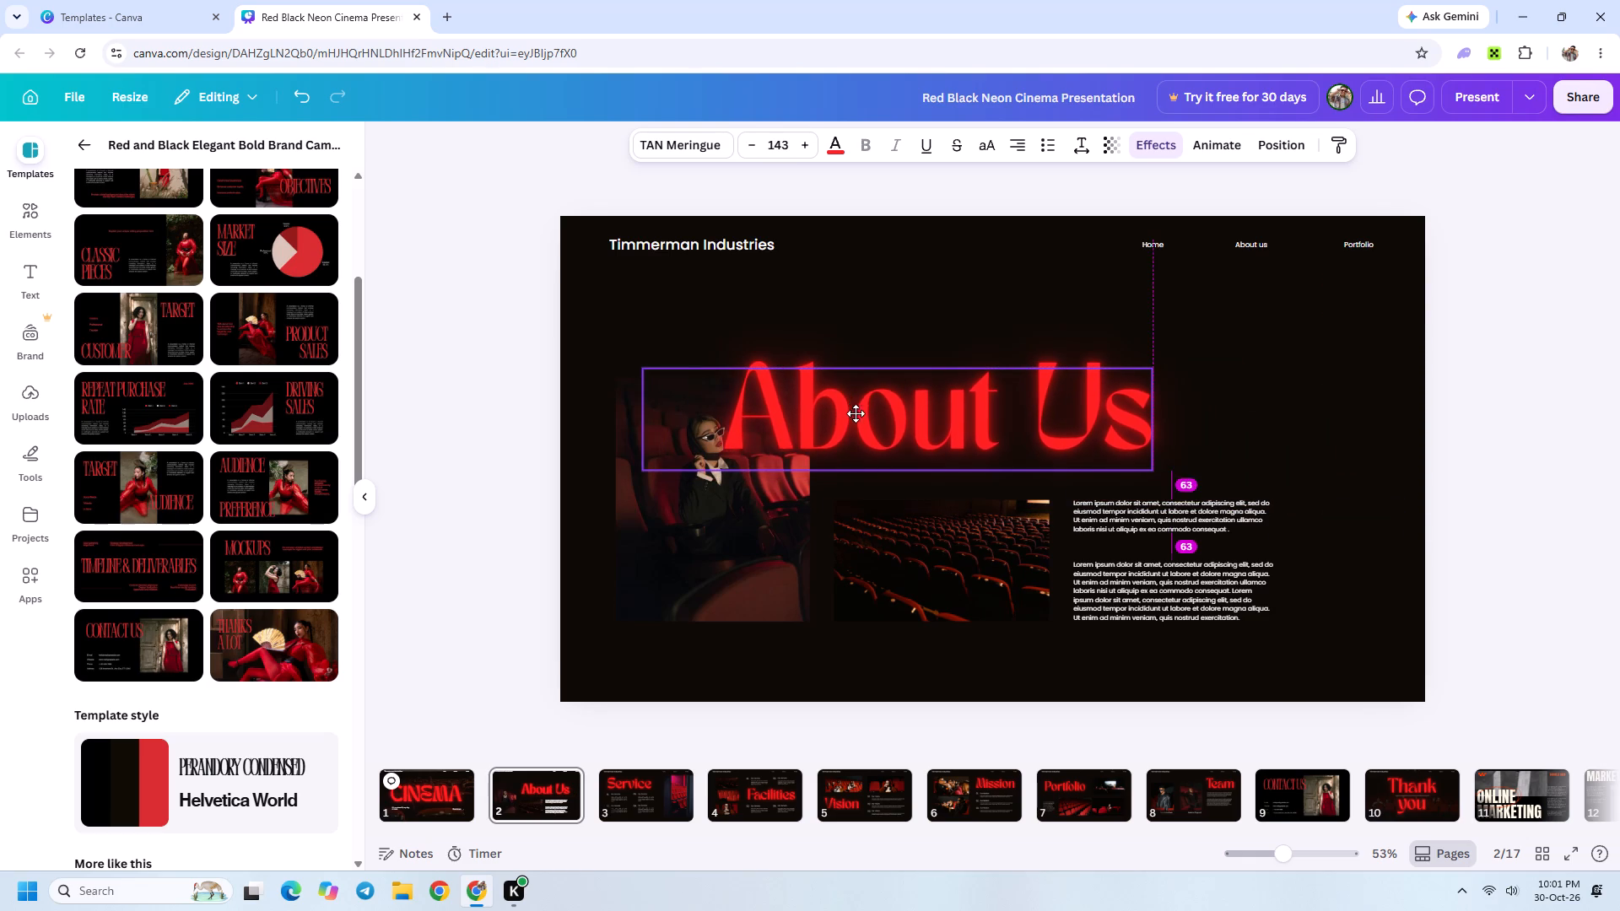
pyautogui.moveTo(856, 413); pyautogui.dragTo(944, 423)
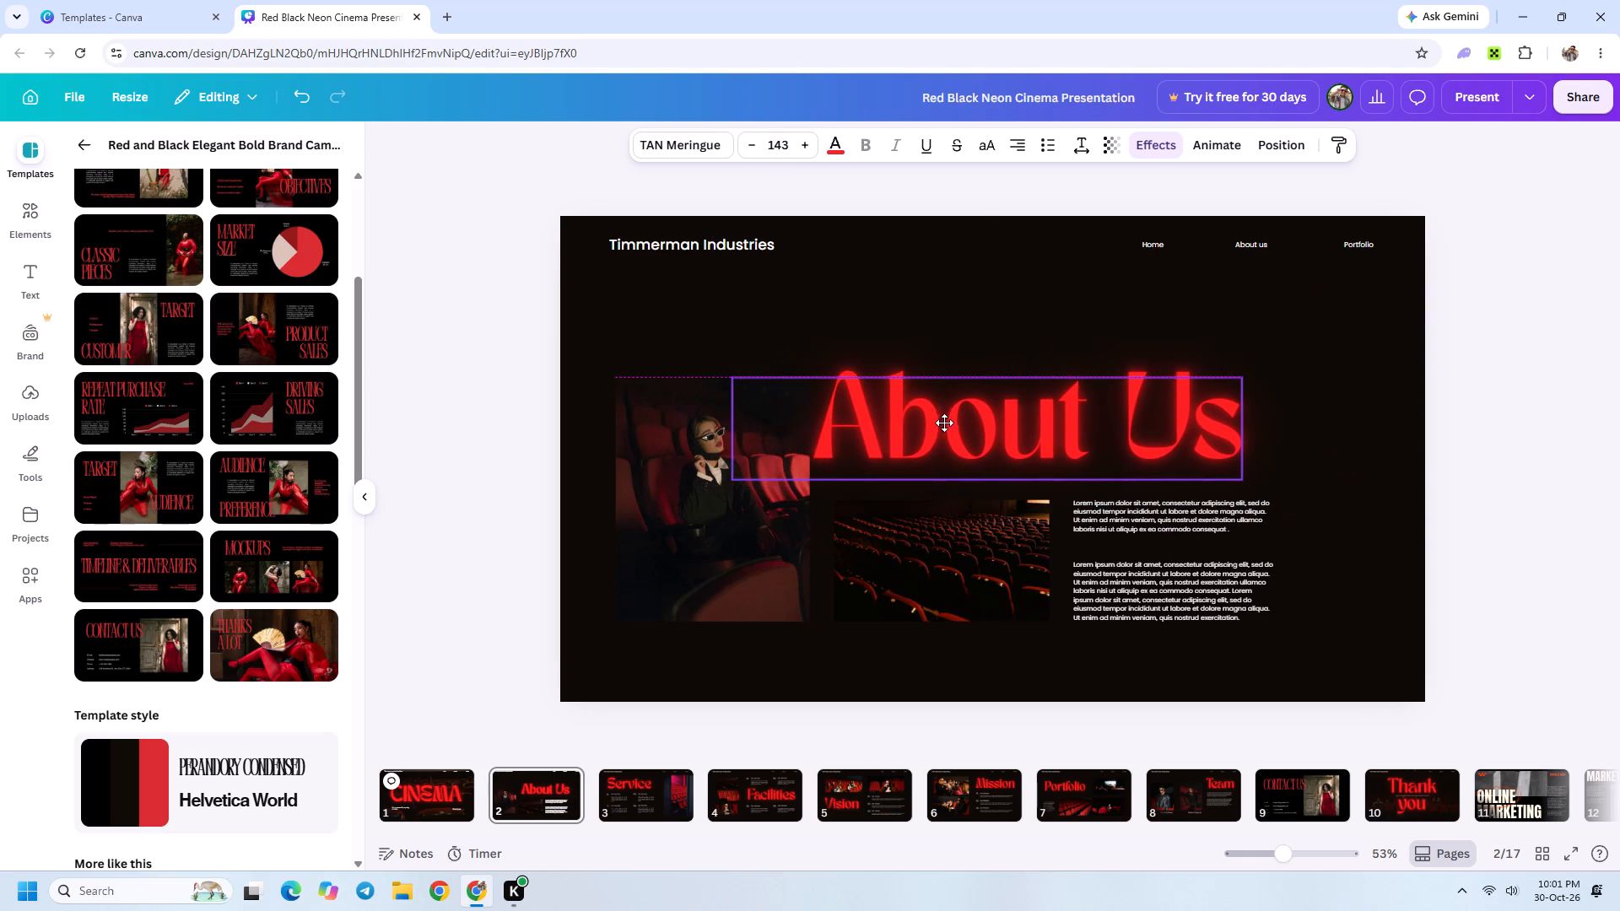
pyautogui.moveTo(944, 423); pyautogui.dragTo(979, 423)
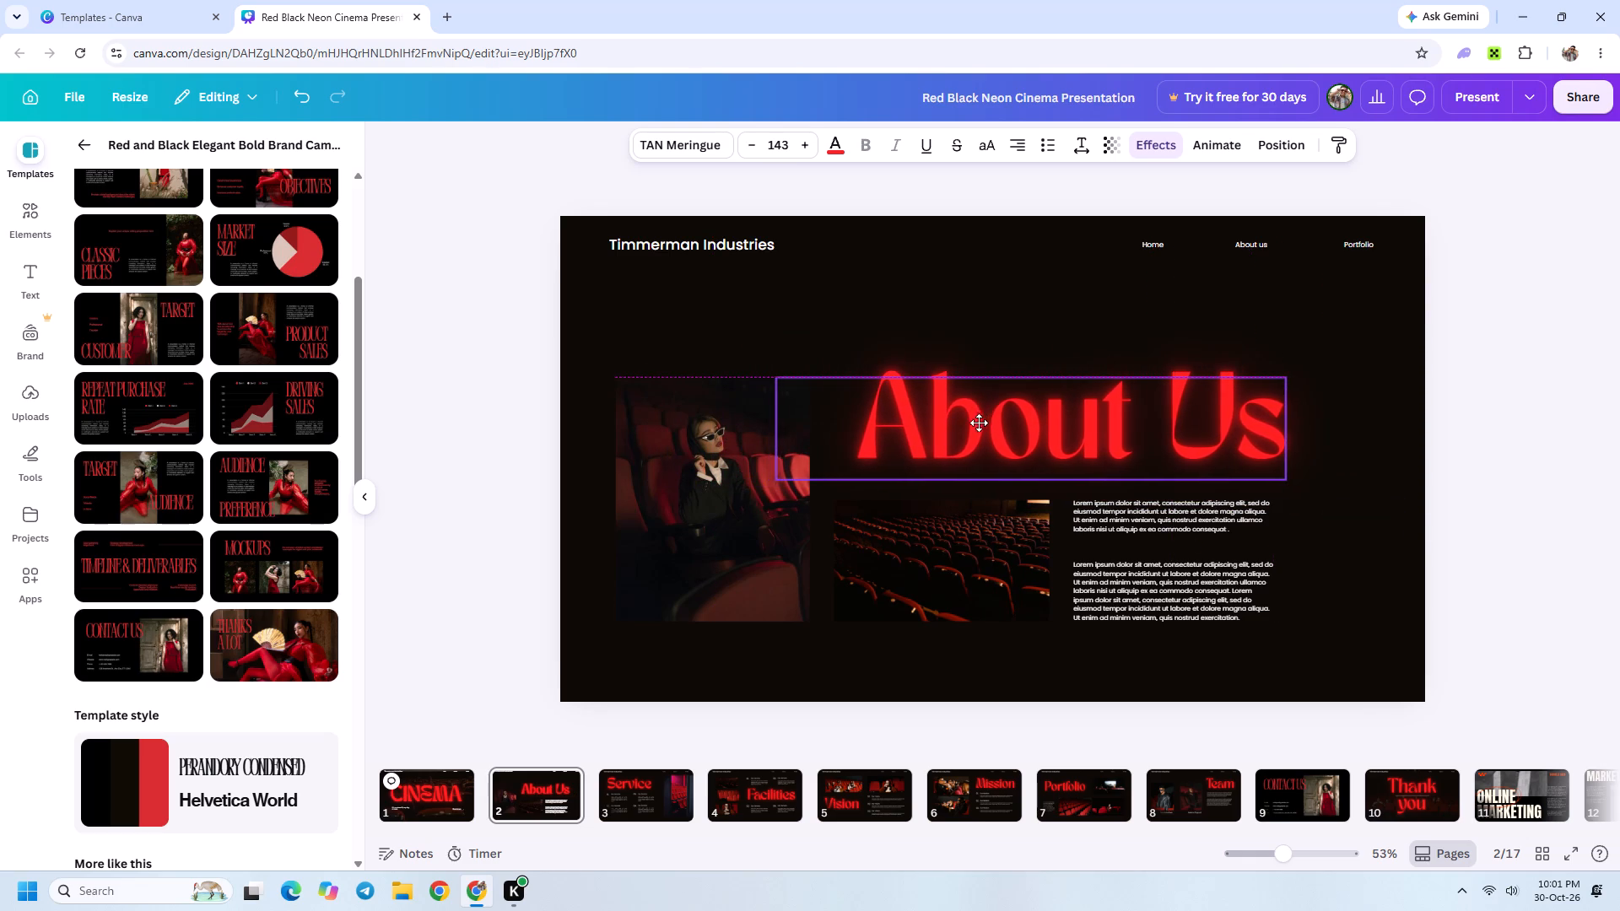
pyautogui.moveTo(979, 423); pyautogui.dragTo(970, 425)
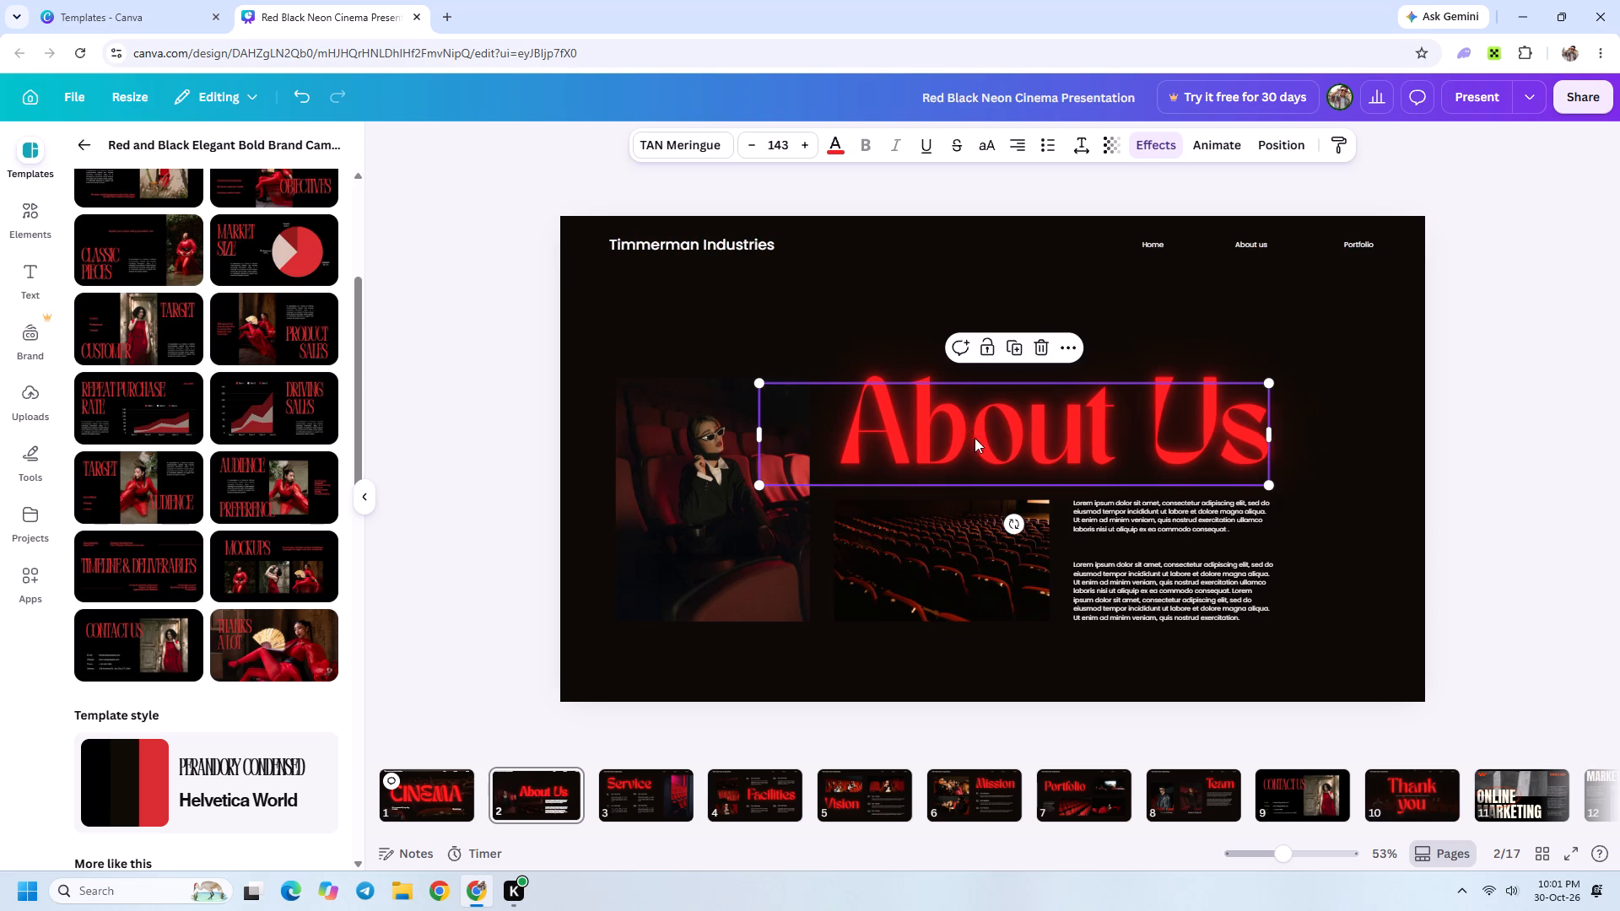
pyautogui.click(988, 438)
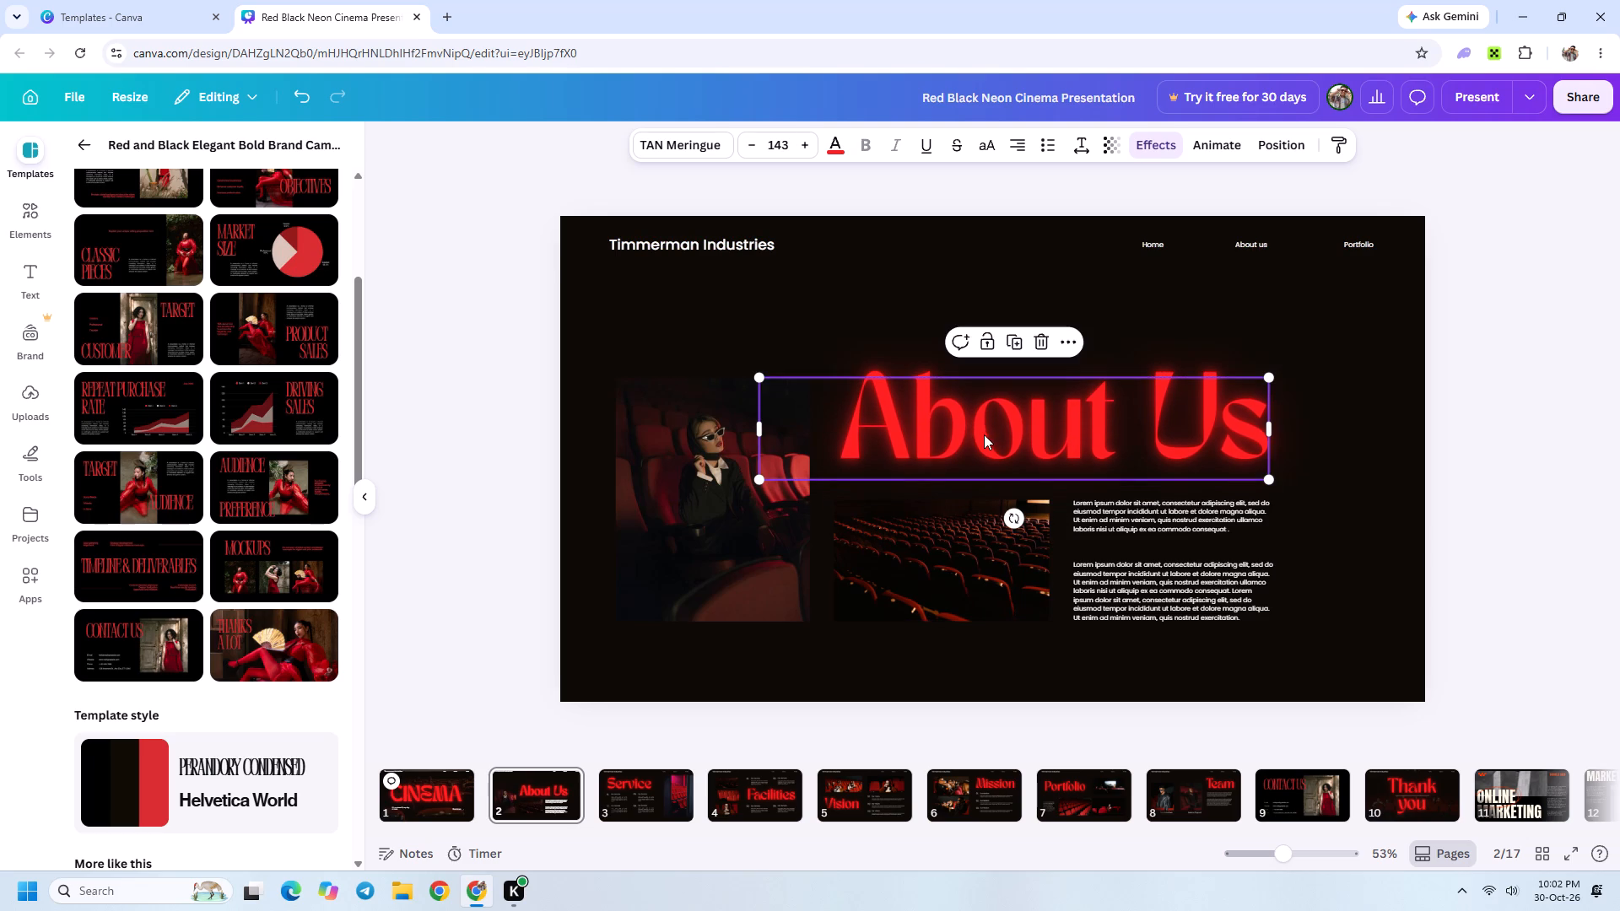
pyautogui.click(1353, 443)
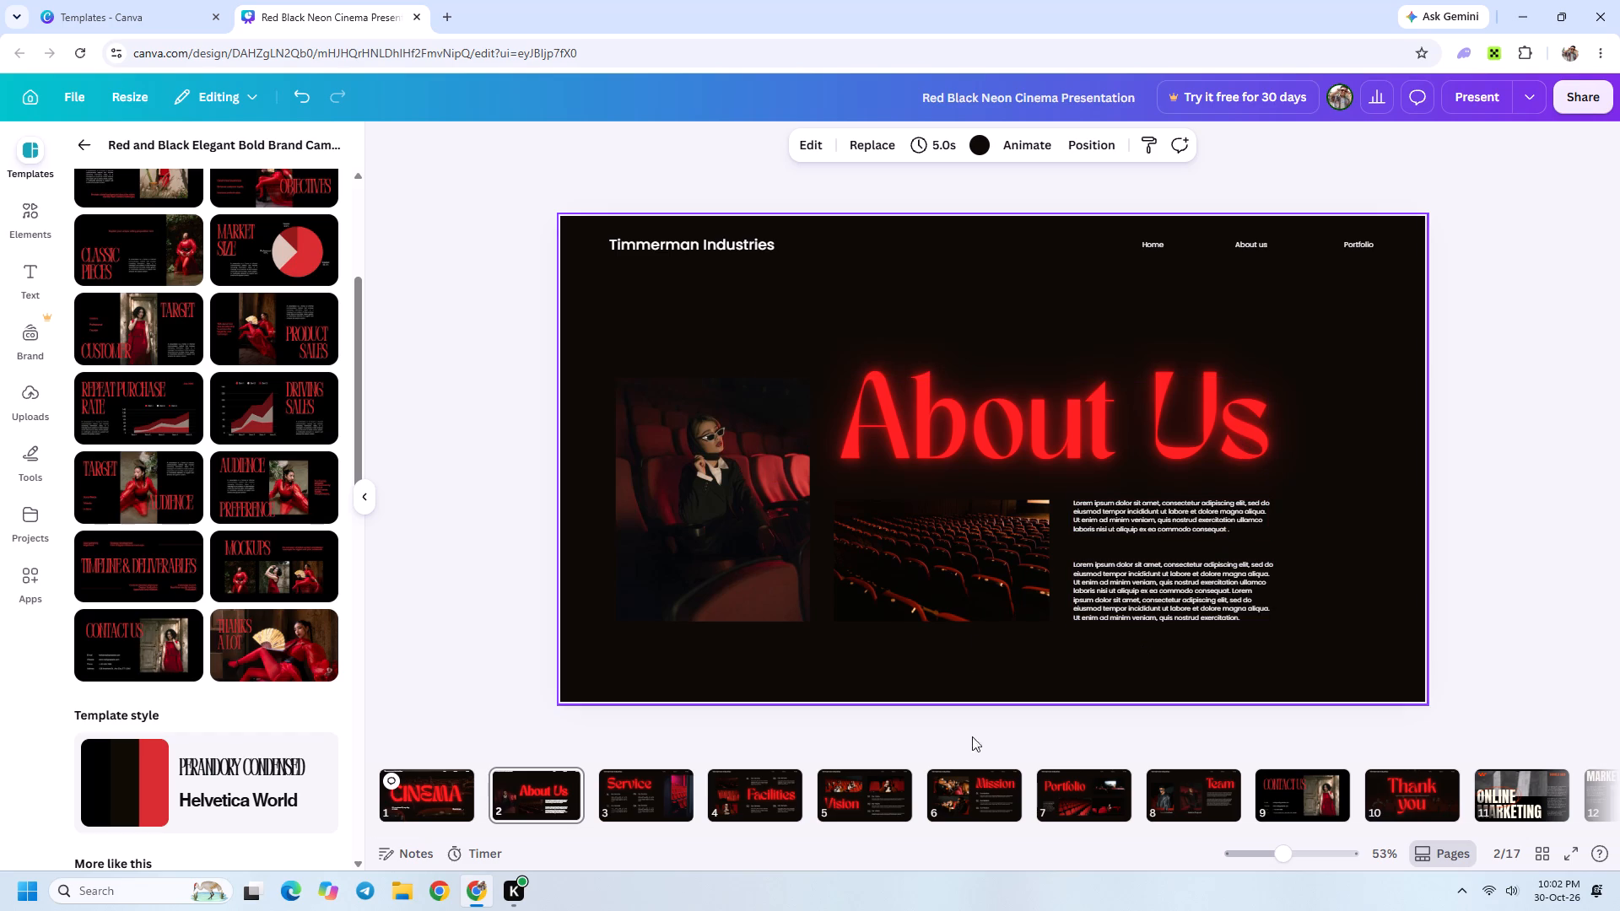
# On page 3, shift the Service heading slightly left and rotate it to vertical, reading from bottom to top.
pyautogui.click(632, 799)
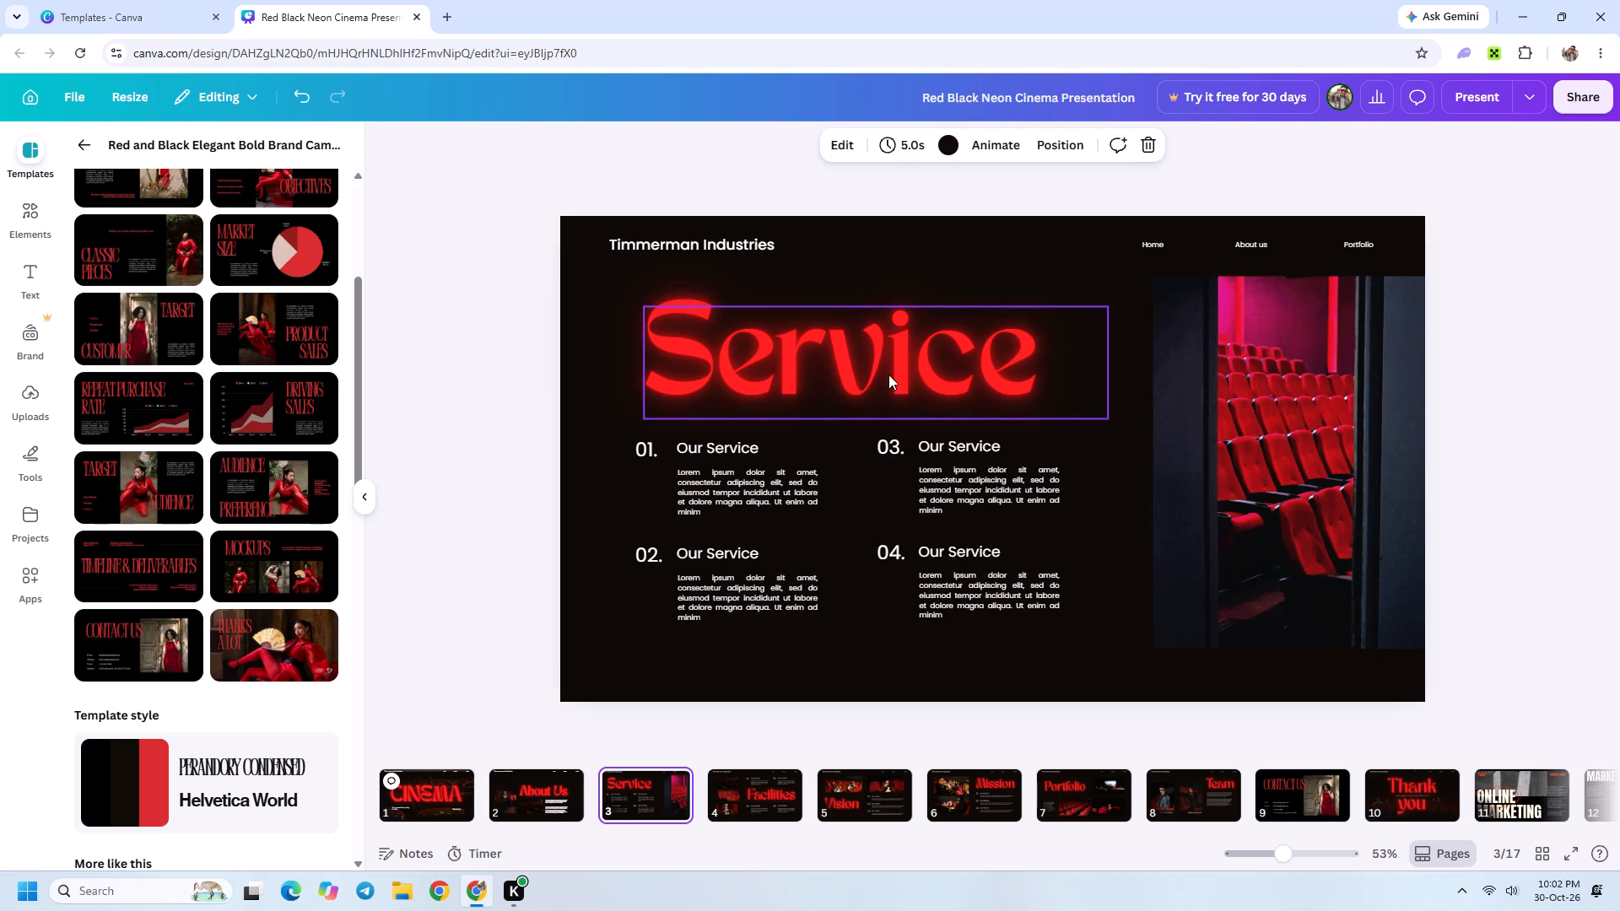
pyautogui.moveTo(888, 375); pyautogui.dragTo(864, 372)
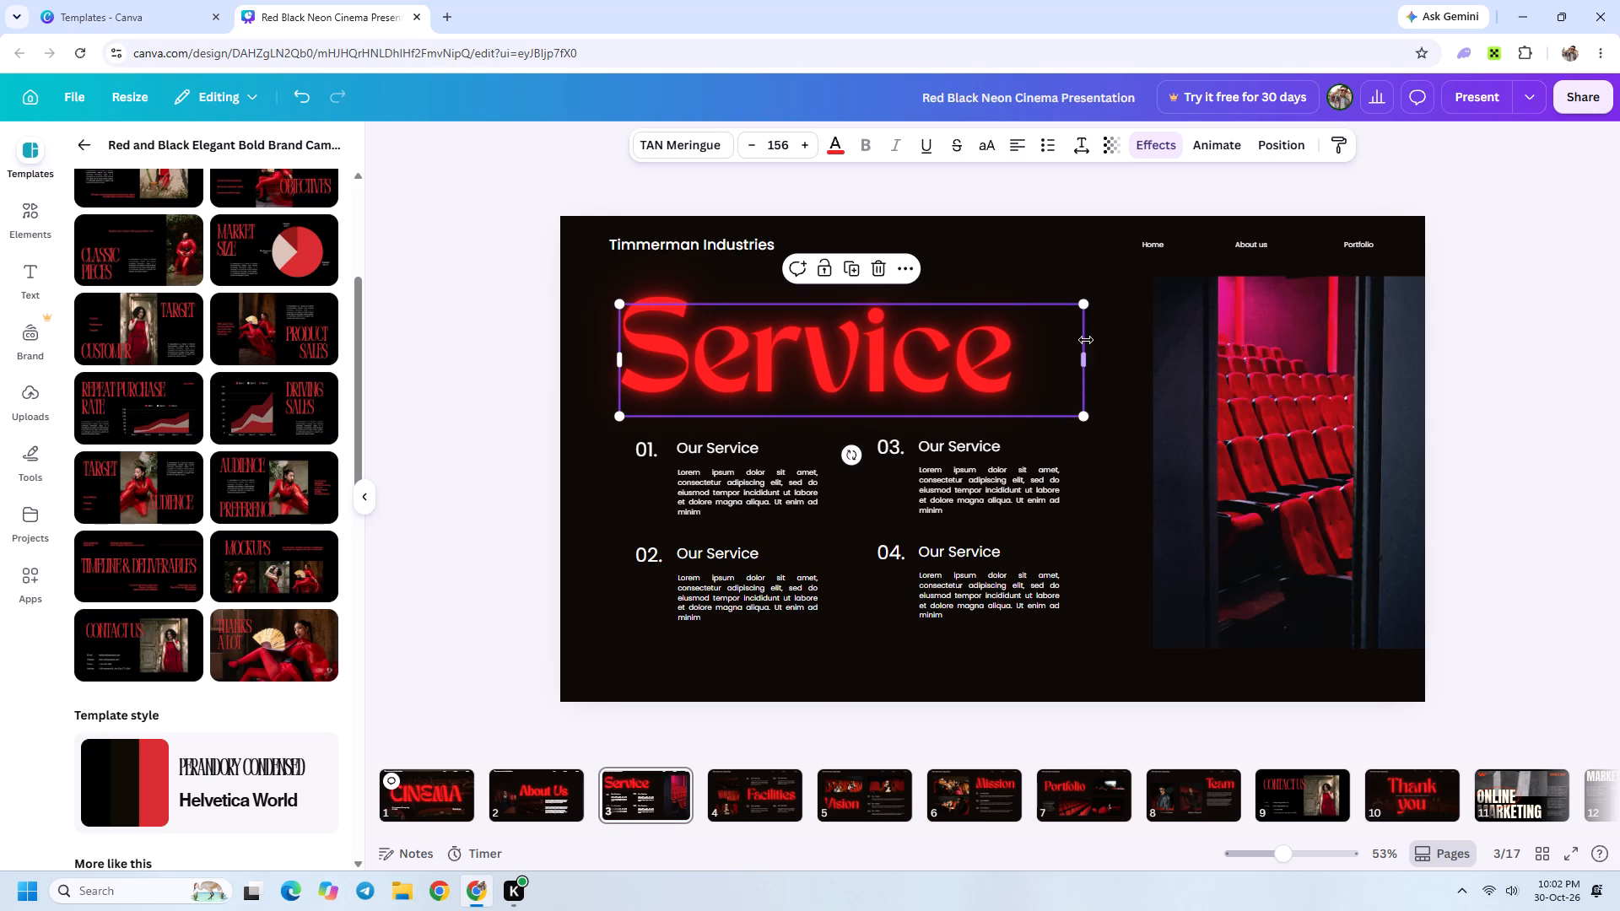
pyautogui.click(856, 455)
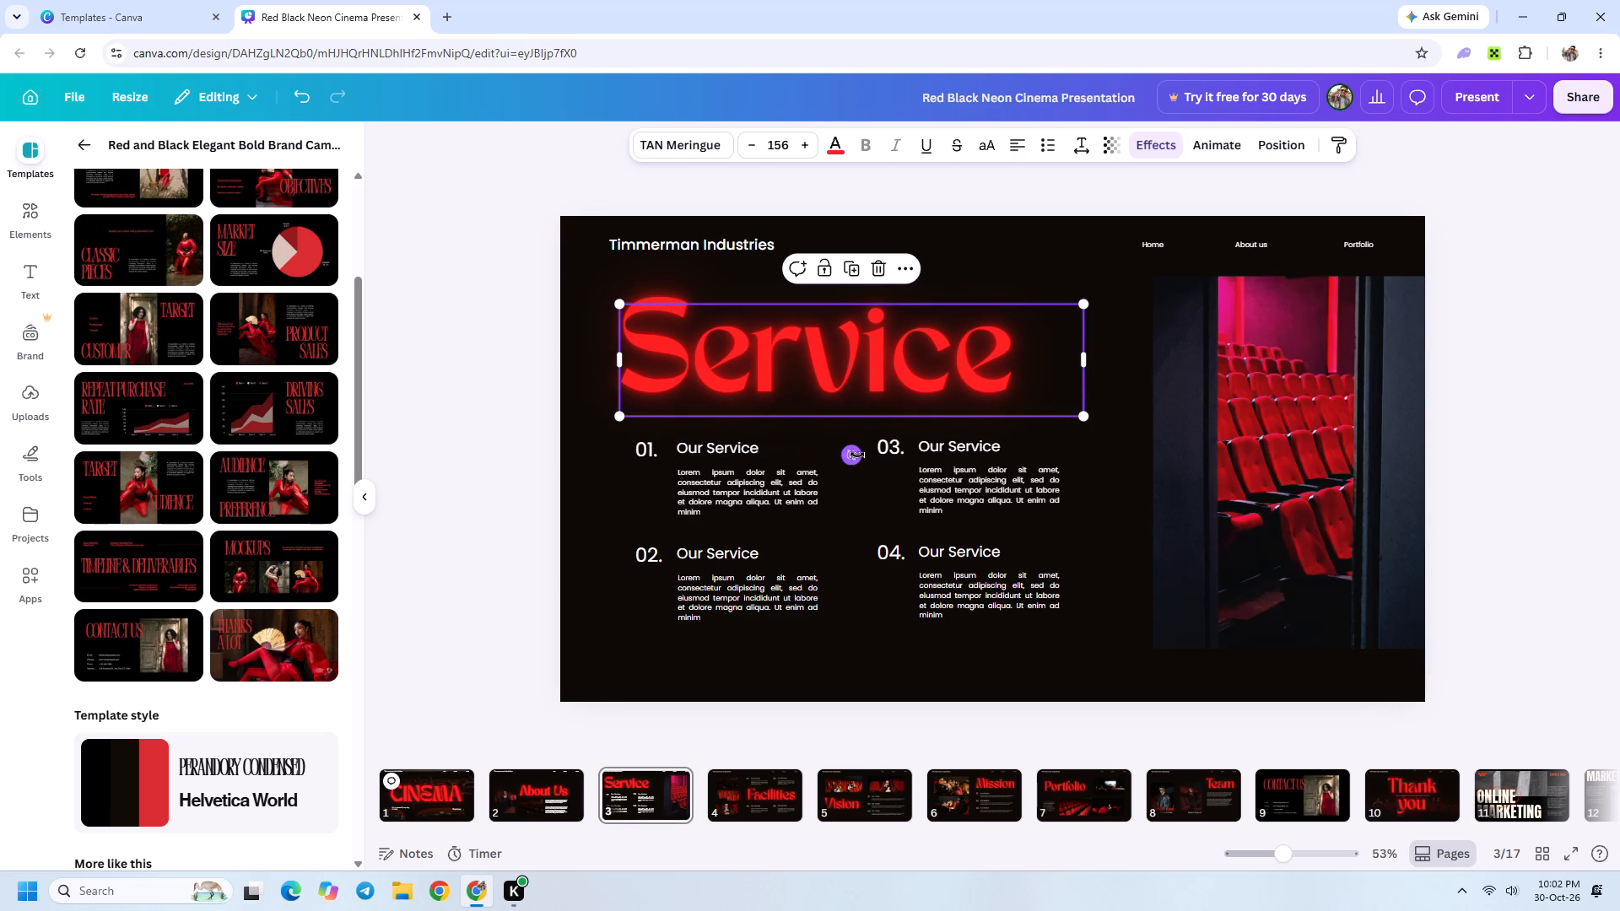
pyautogui.click(847, 460)
pyautogui.moveTo(850, 457); pyautogui.dragTo(835, 381)
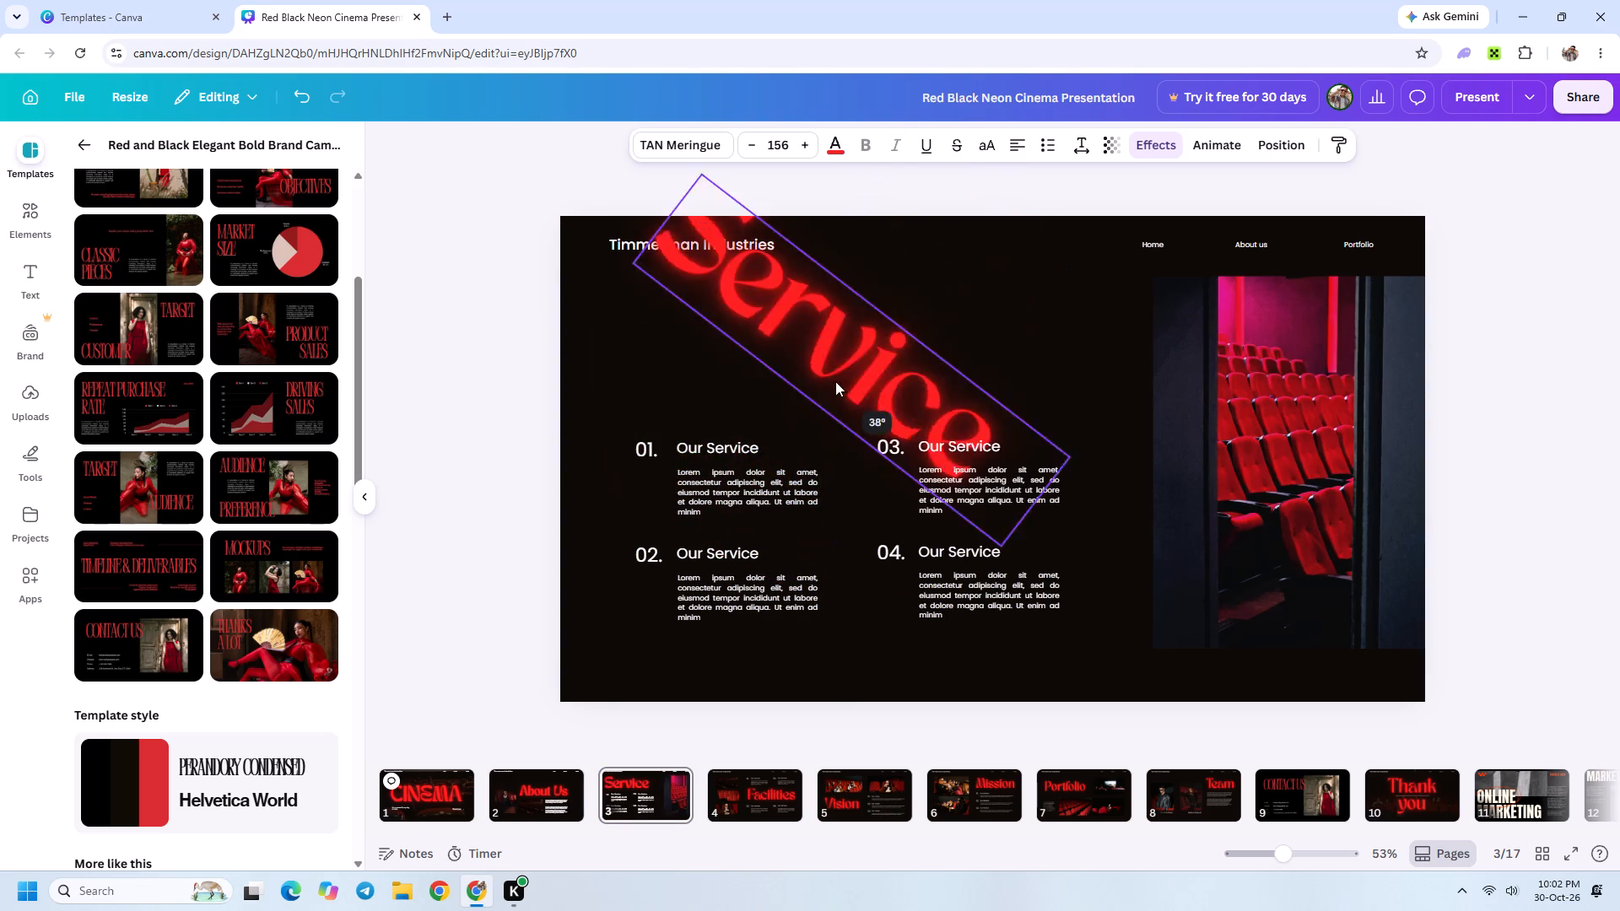
pyautogui.moveTo(835, 381); pyautogui.dragTo(1066, 404)
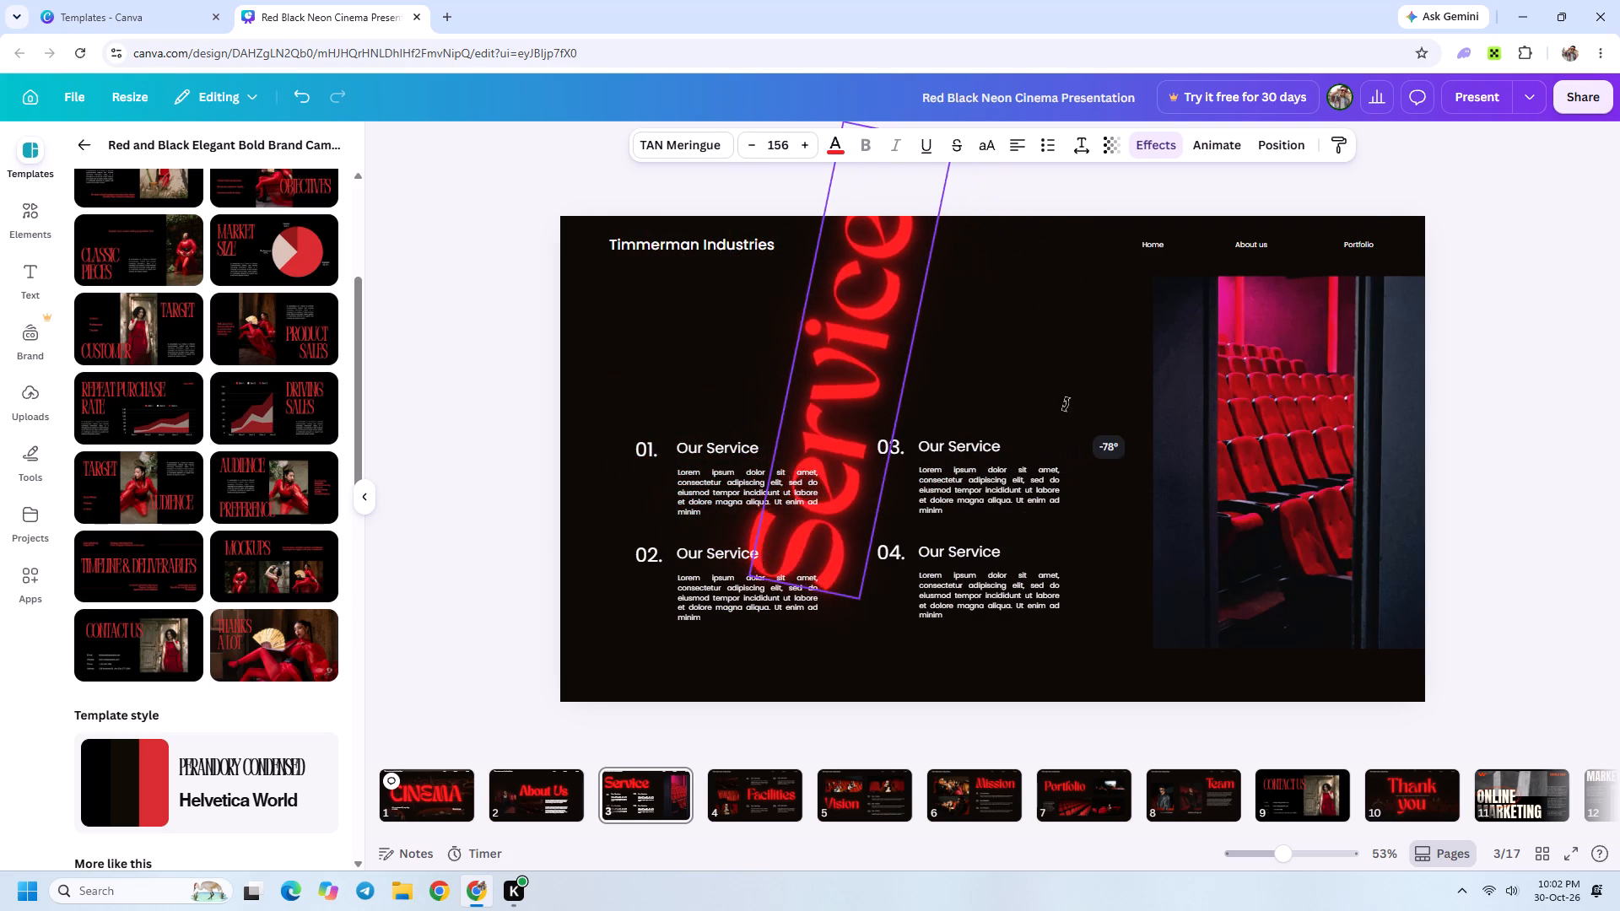
pyautogui.moveTo(1066, 404); pyautogui.dragTo(1090, 363)
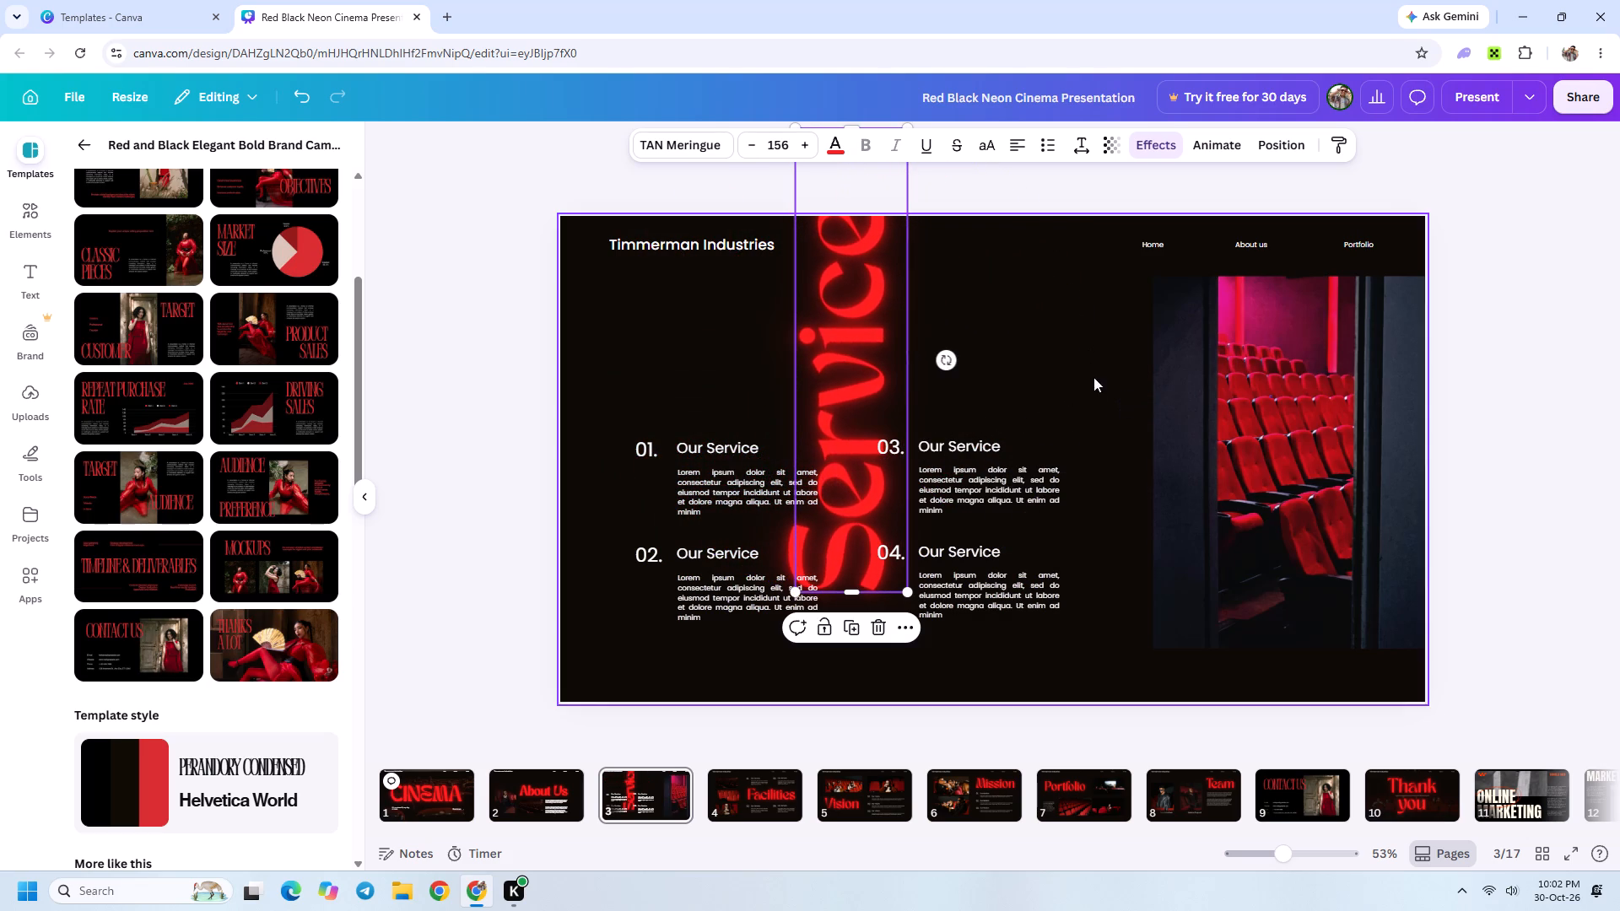
# Shift the 03 description right, and move the 01 title and description above the 03 item and the 01 number beside the 03 description.
pyautogui.moveTo(959, 466); pyautogui.dragTo(1013, 472)
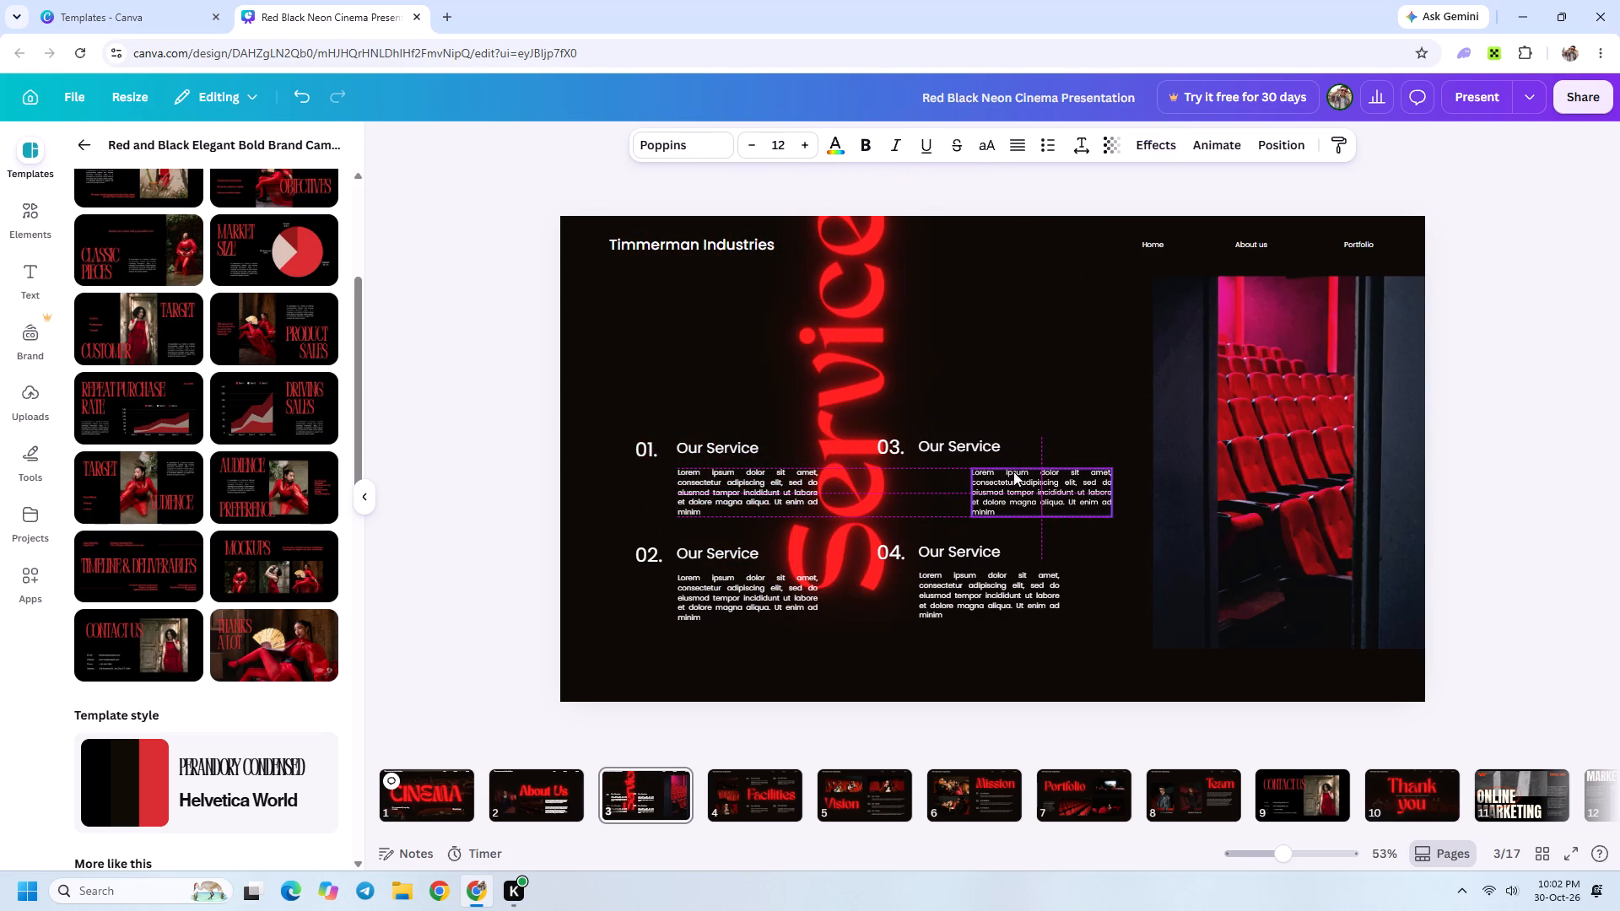
pyautogui.moveTo(723, 492); pyautogui.dragTo(999, 391)
pyautogui.moveTo(689, 450); pyautogui.dragTo(962, 332)
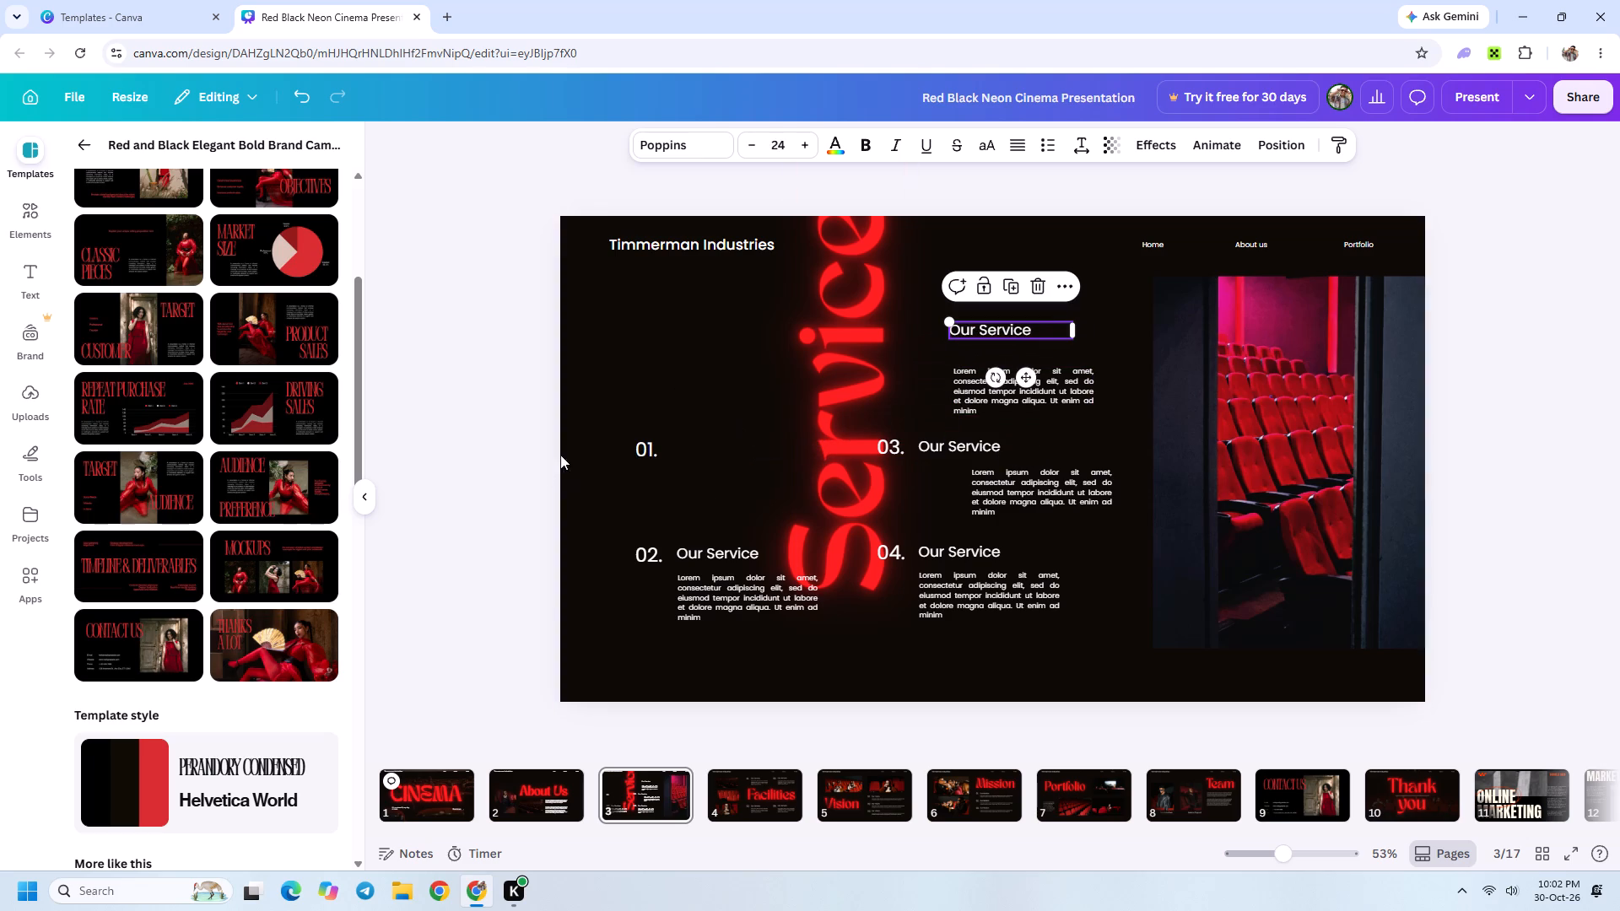
pyautogui.moveTo(624, 446); pyautogui.dragTo(726, 450)
pyautogui.click(715, 464)
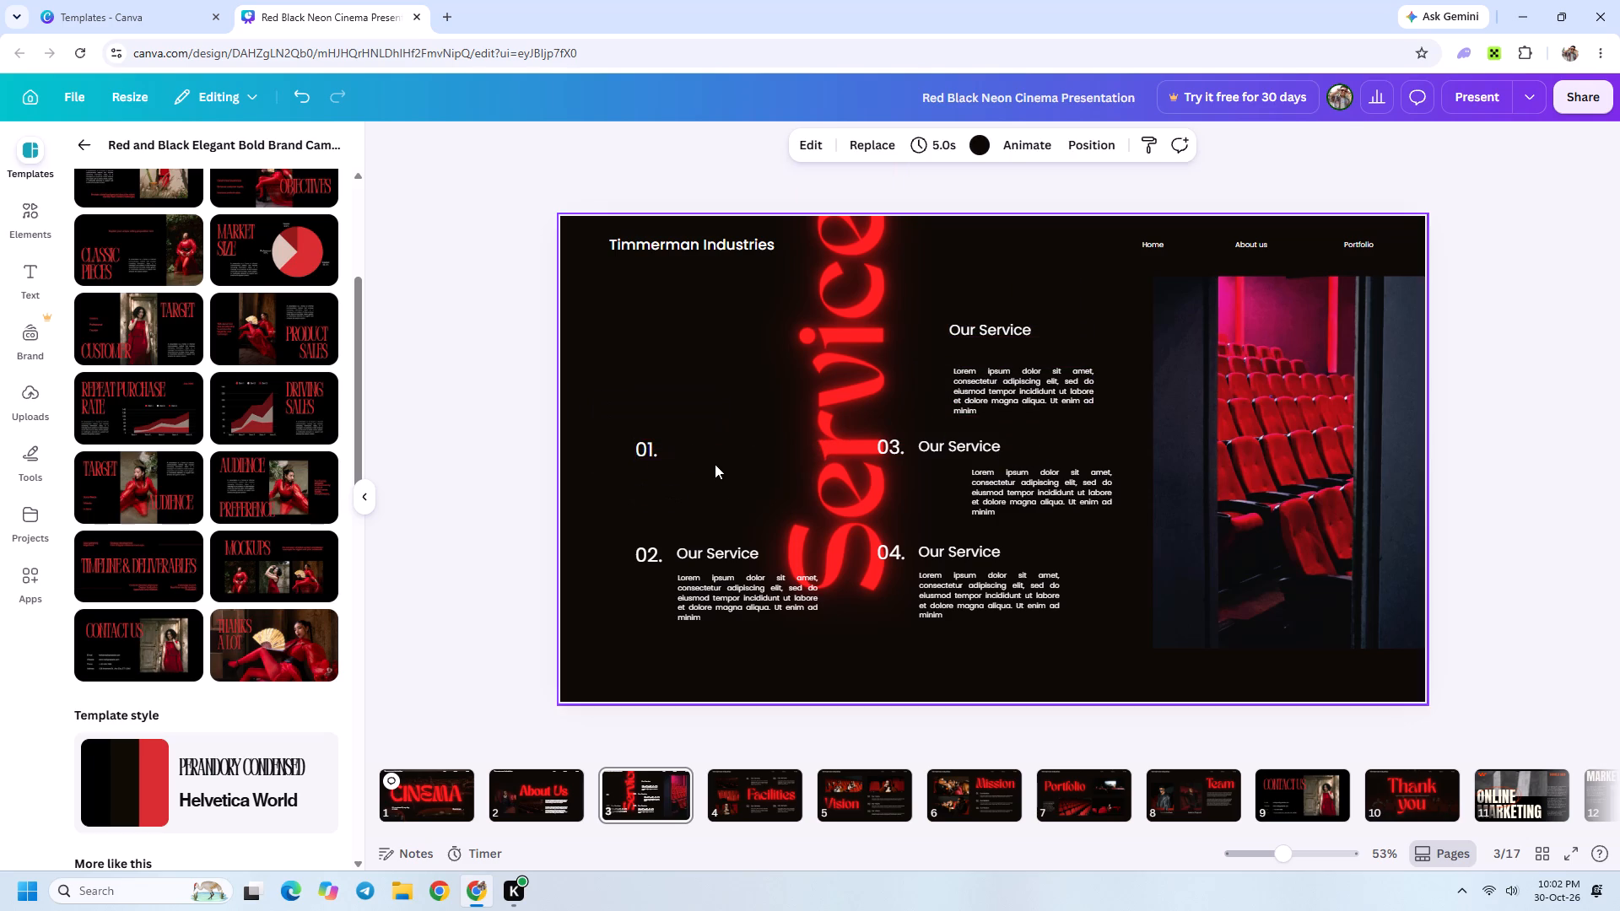
pyautogui.moveTo(646, 452); pyautogui.dragTo(942, 501)
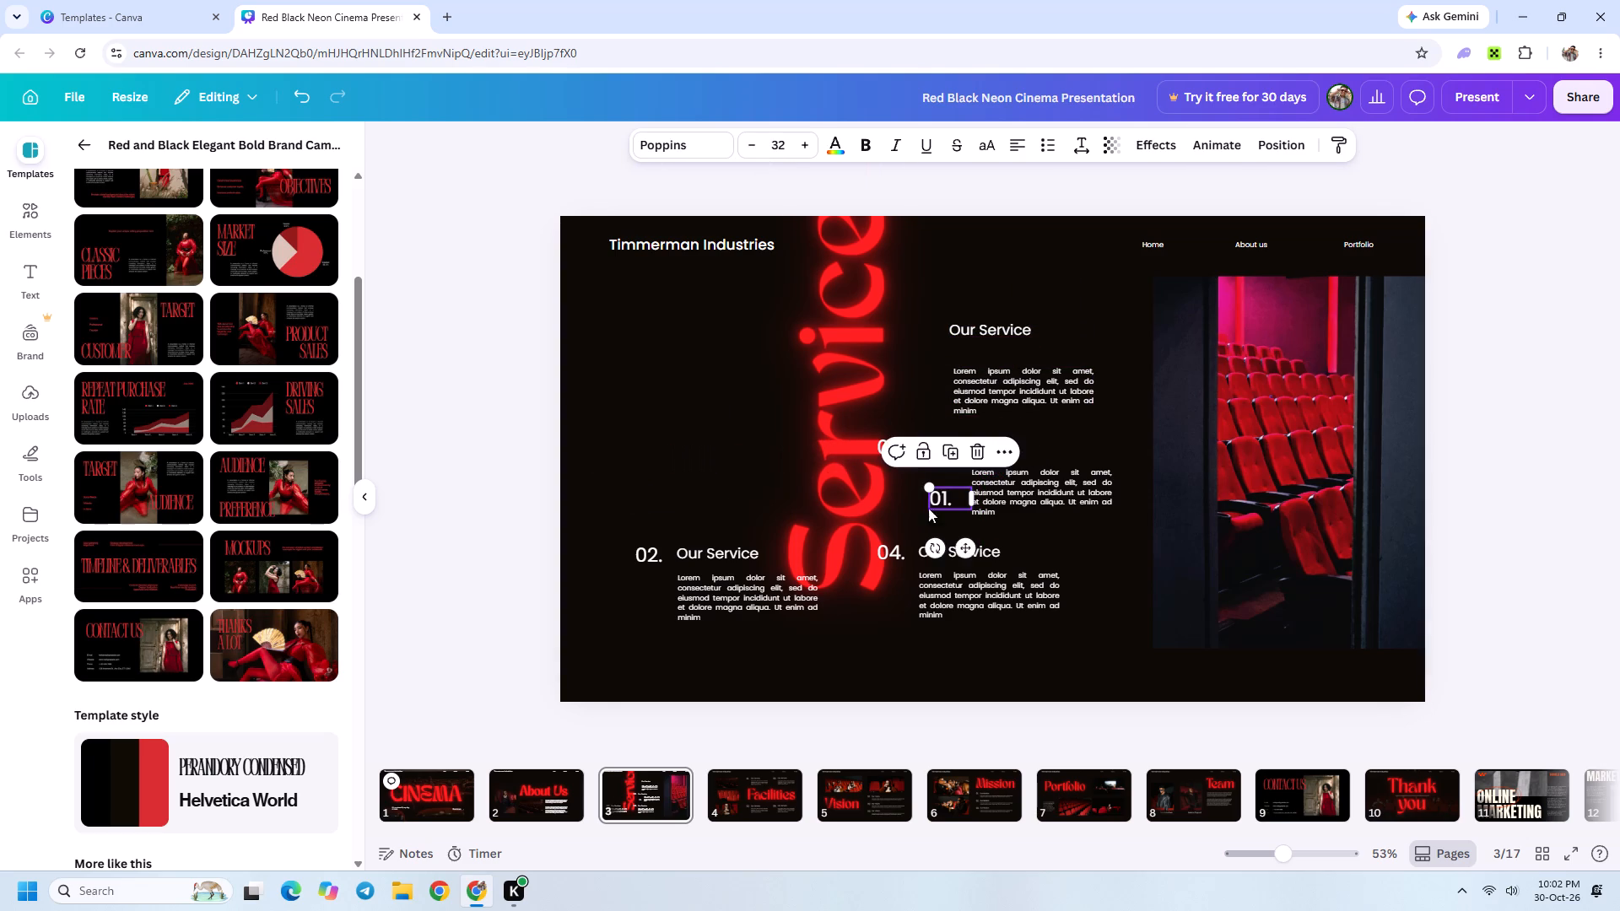
# Move the 02 description below the 04 item, and its title and number down toward the page's bottom edge.
pyautogui.moveTo(755, 590); pyautogui.dragTo(947, 648)
pyautogui.moveTo(693, 553); pyautogui.dragTo(761, 695)
pyautogui.moveTo(645, 553); pyautogui.dragTo(769, 615)
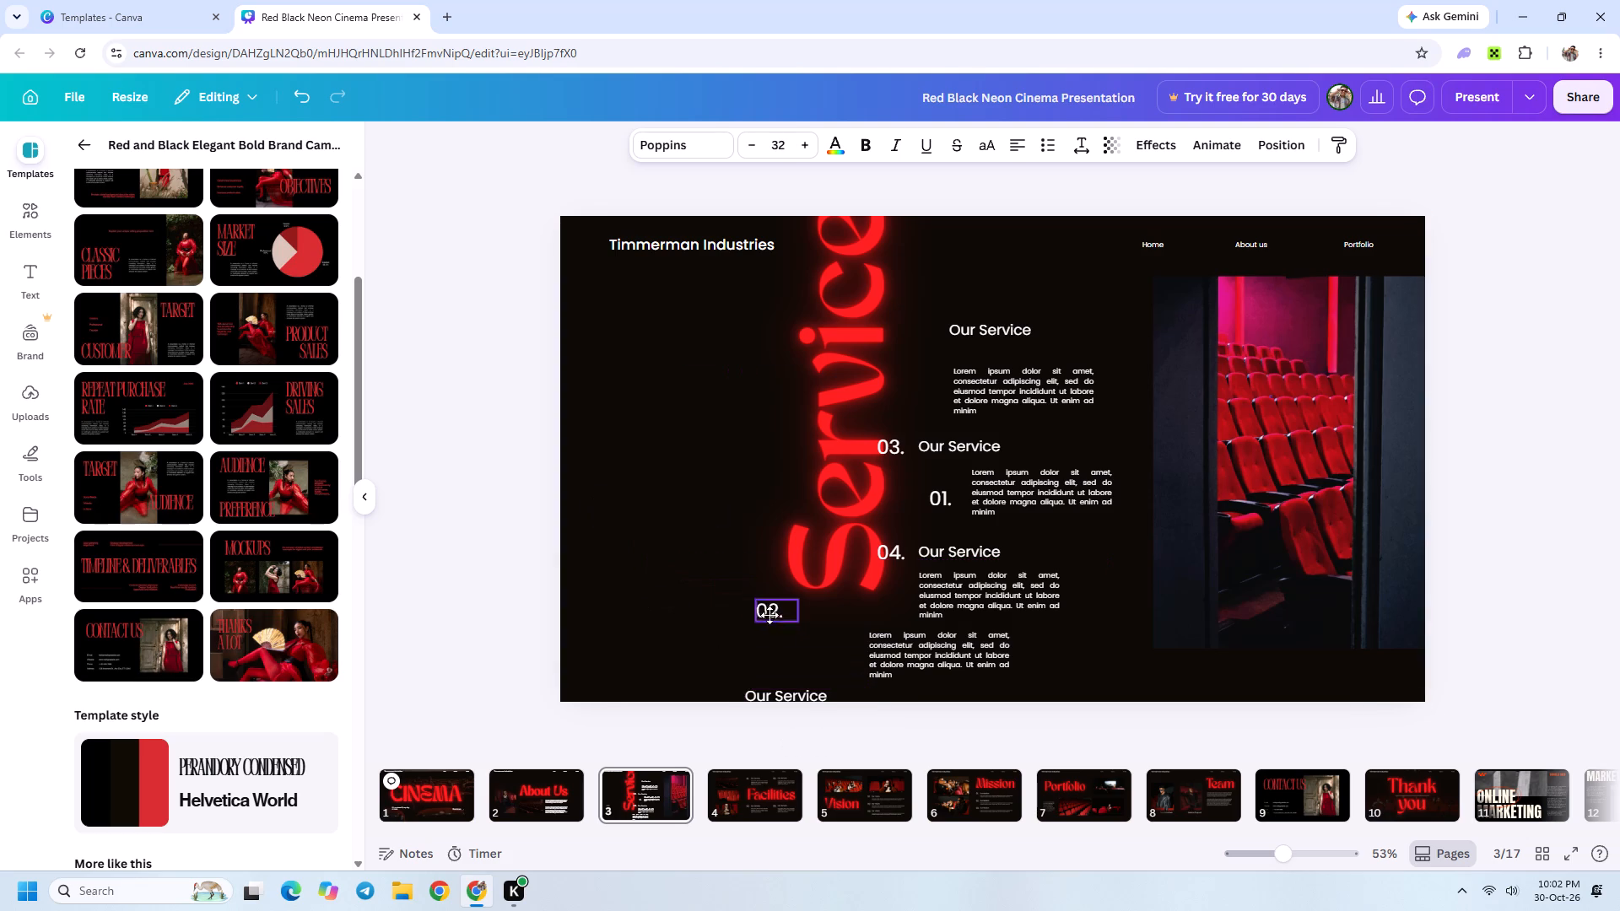
pyautogui.moveTo(769, 615); pyautogui.dragTo(789, 635)
# Move the vertical Service heading to the page's left side below the company name and scale it down slightly.
pyautogui.moveTo(861, 435); pyautogui.dragTo(661, 517)
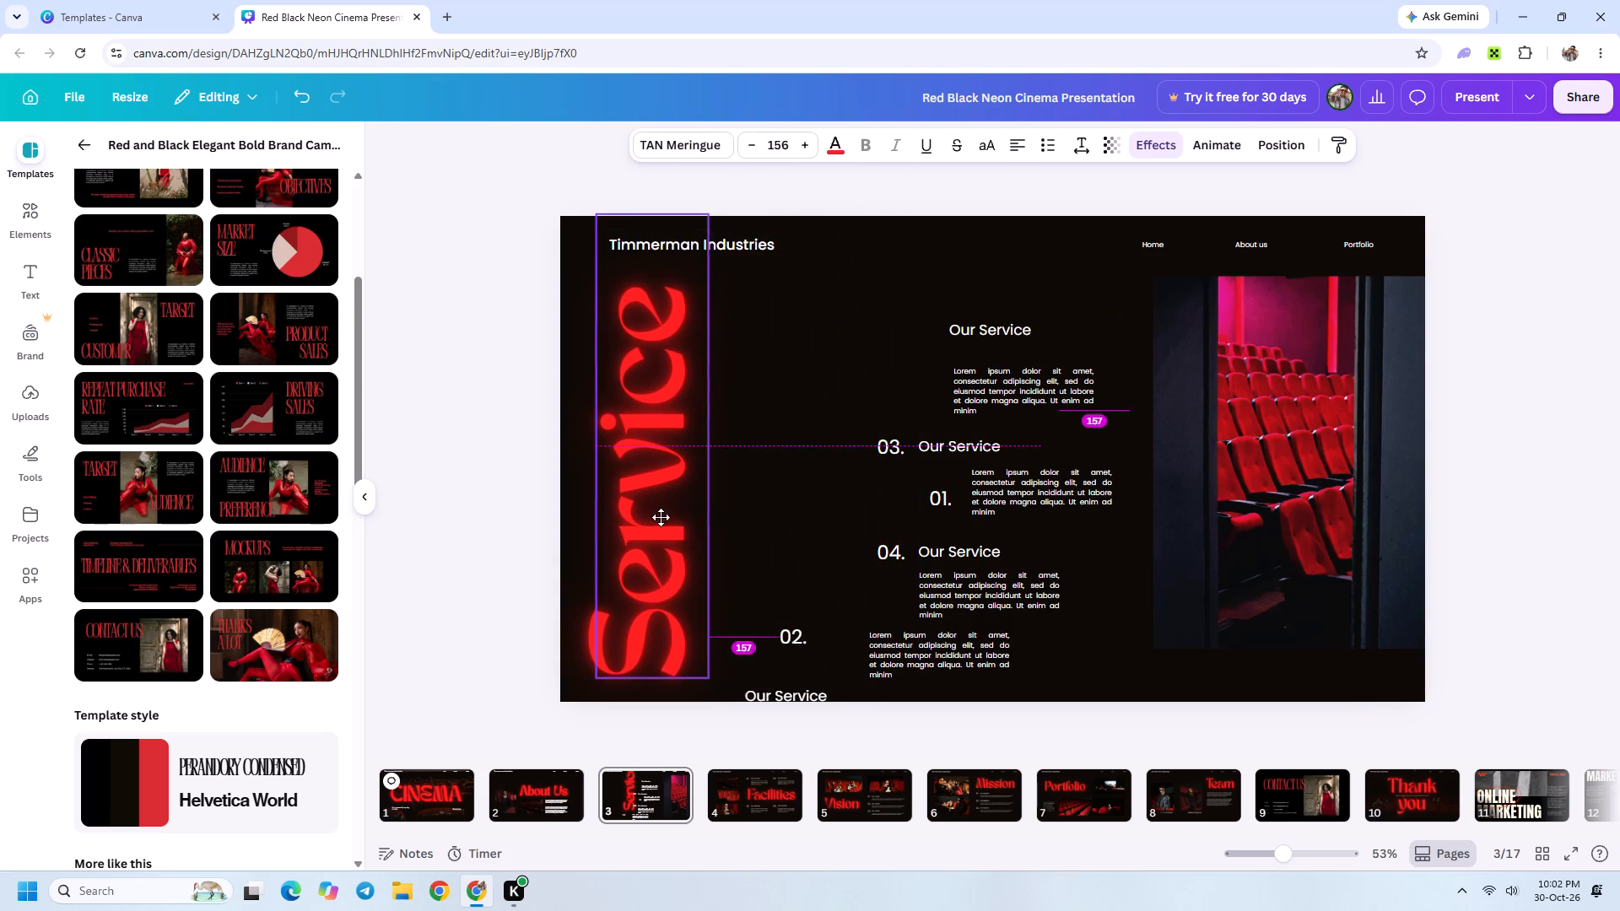
pyautogui.moveTo(661, 517); pyautogui.dragTo(667, 507)
pyautogui.moveTo(710, 671); pyautogui.dragTo(696, 665)
# Move the 01 number up and left, next to the top end of the vertical Service heading.
pyautogui.moveTo(937, 495); pyautogui.dragTo(936, 495)
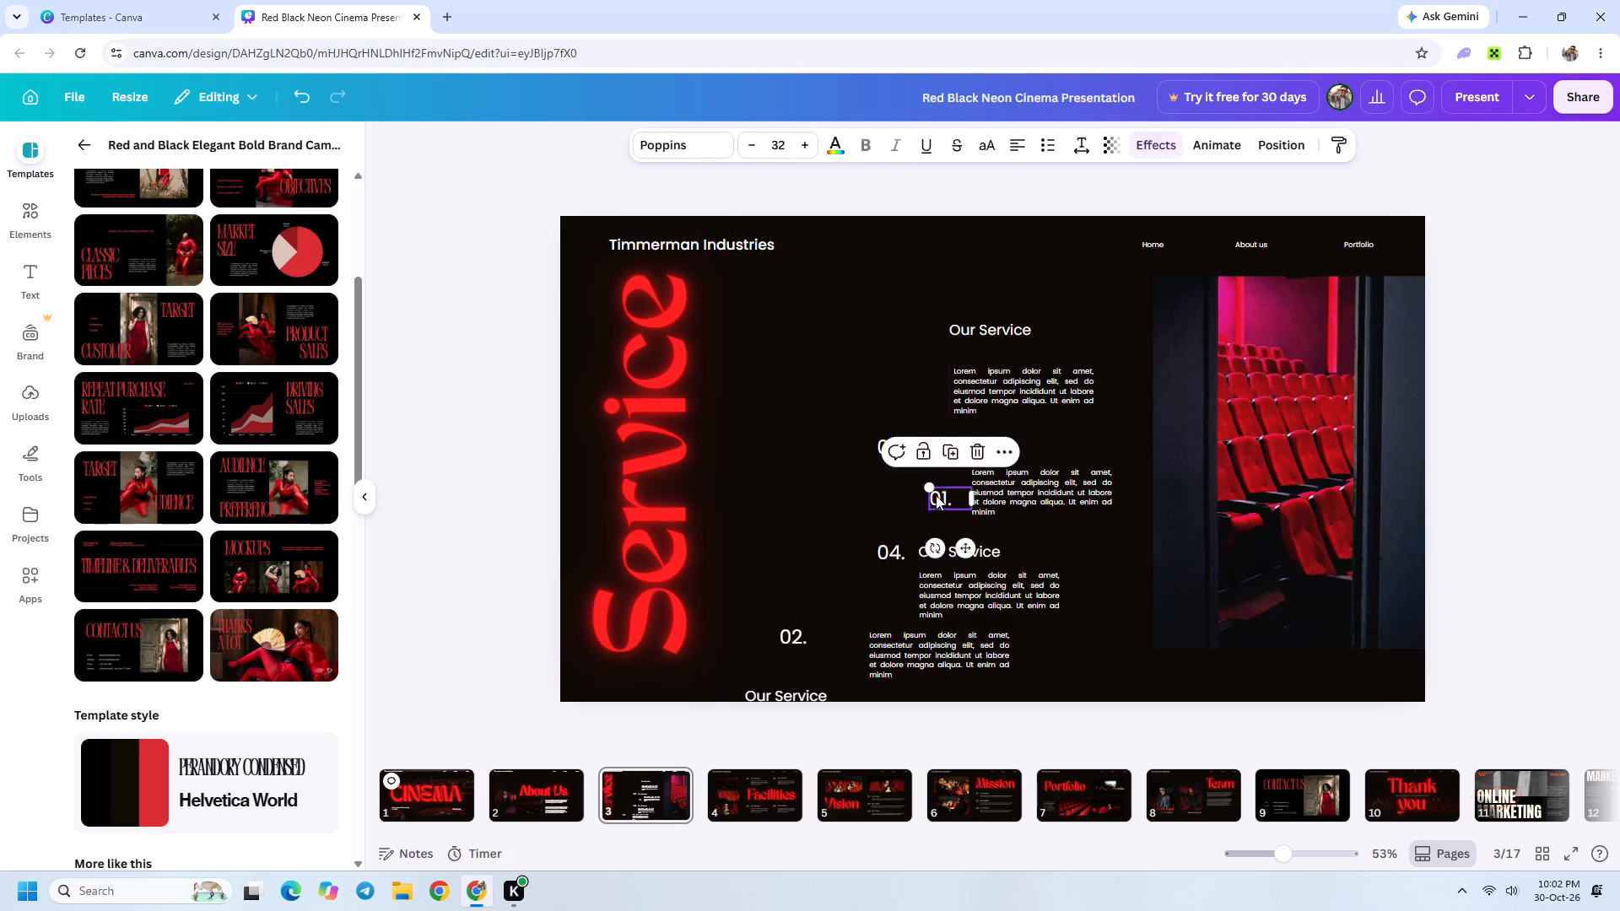
pyautogui.moveTo(936, 495); pyautogui.dragTo(729, 282)
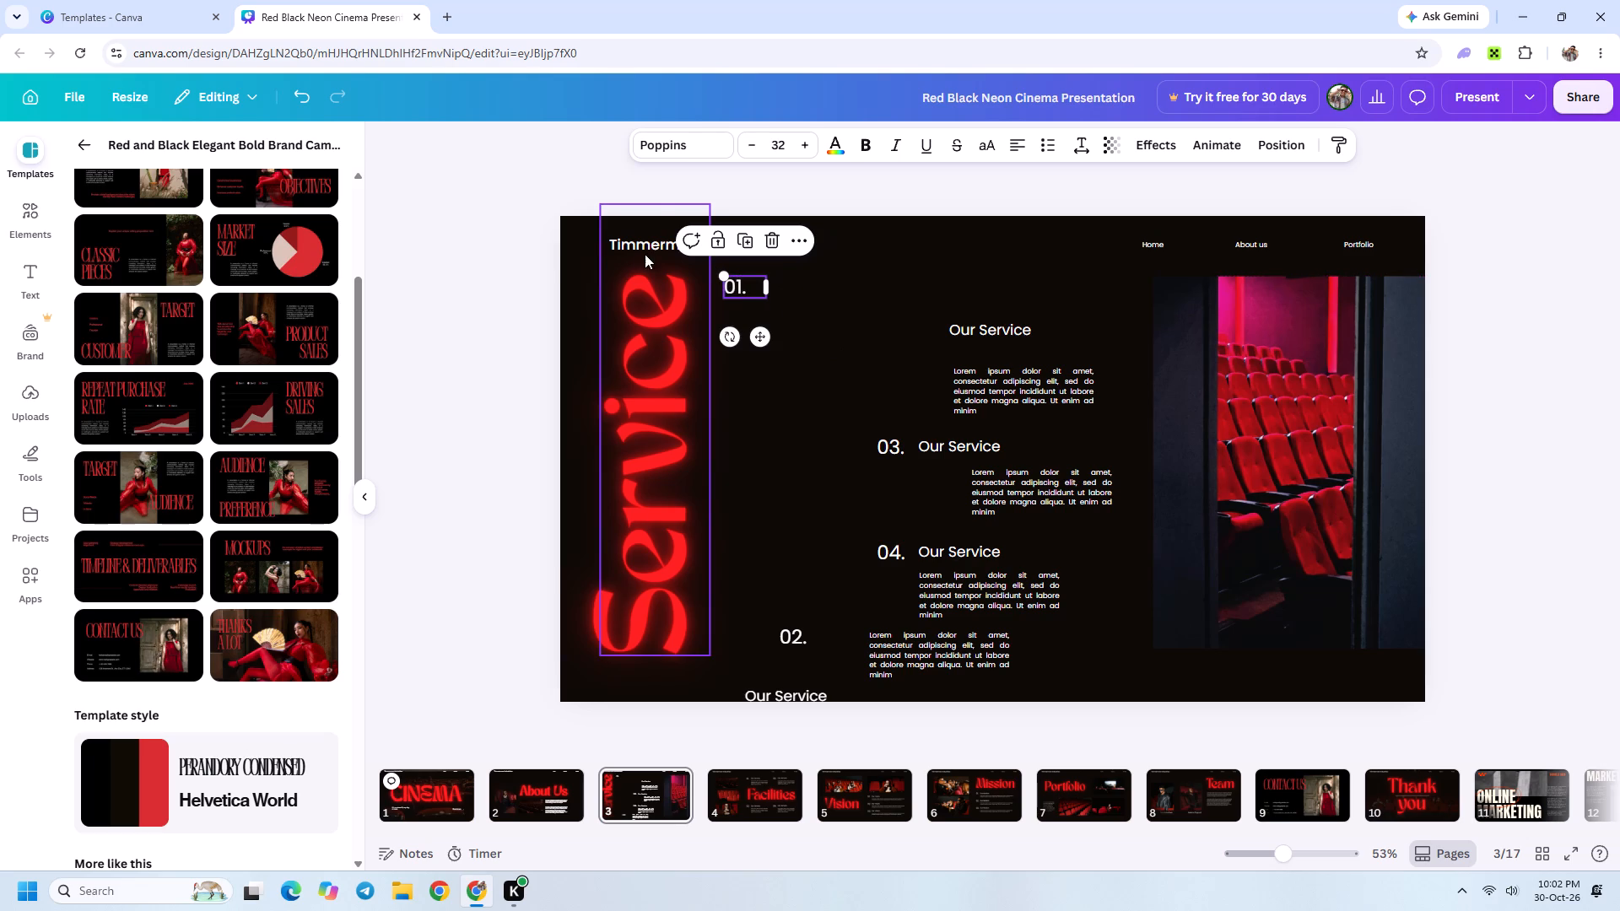
# Move the Timmerman Industries text right, wrap it onto two lines by narrowing its box, and scale it up to font size 52.2.
pyautogui.click(641, 247)
pyautogui.click(888, 264)
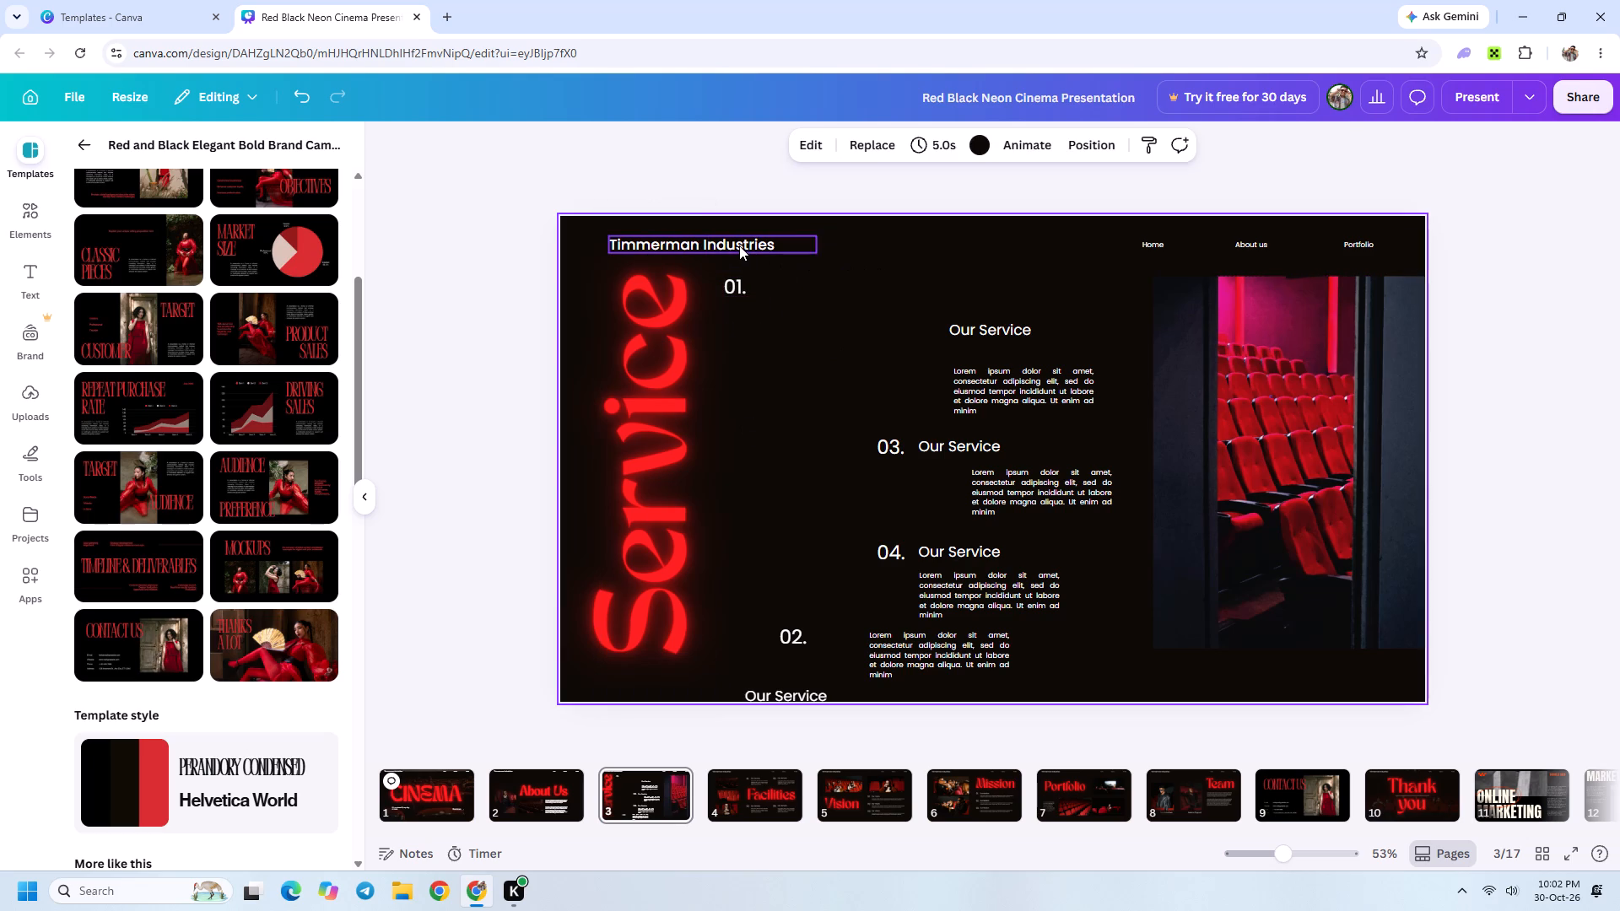
pyautogui.click(739, 245)
pyautogui.moveTo(739, 245); pyautogui.dragTo(952, 252)
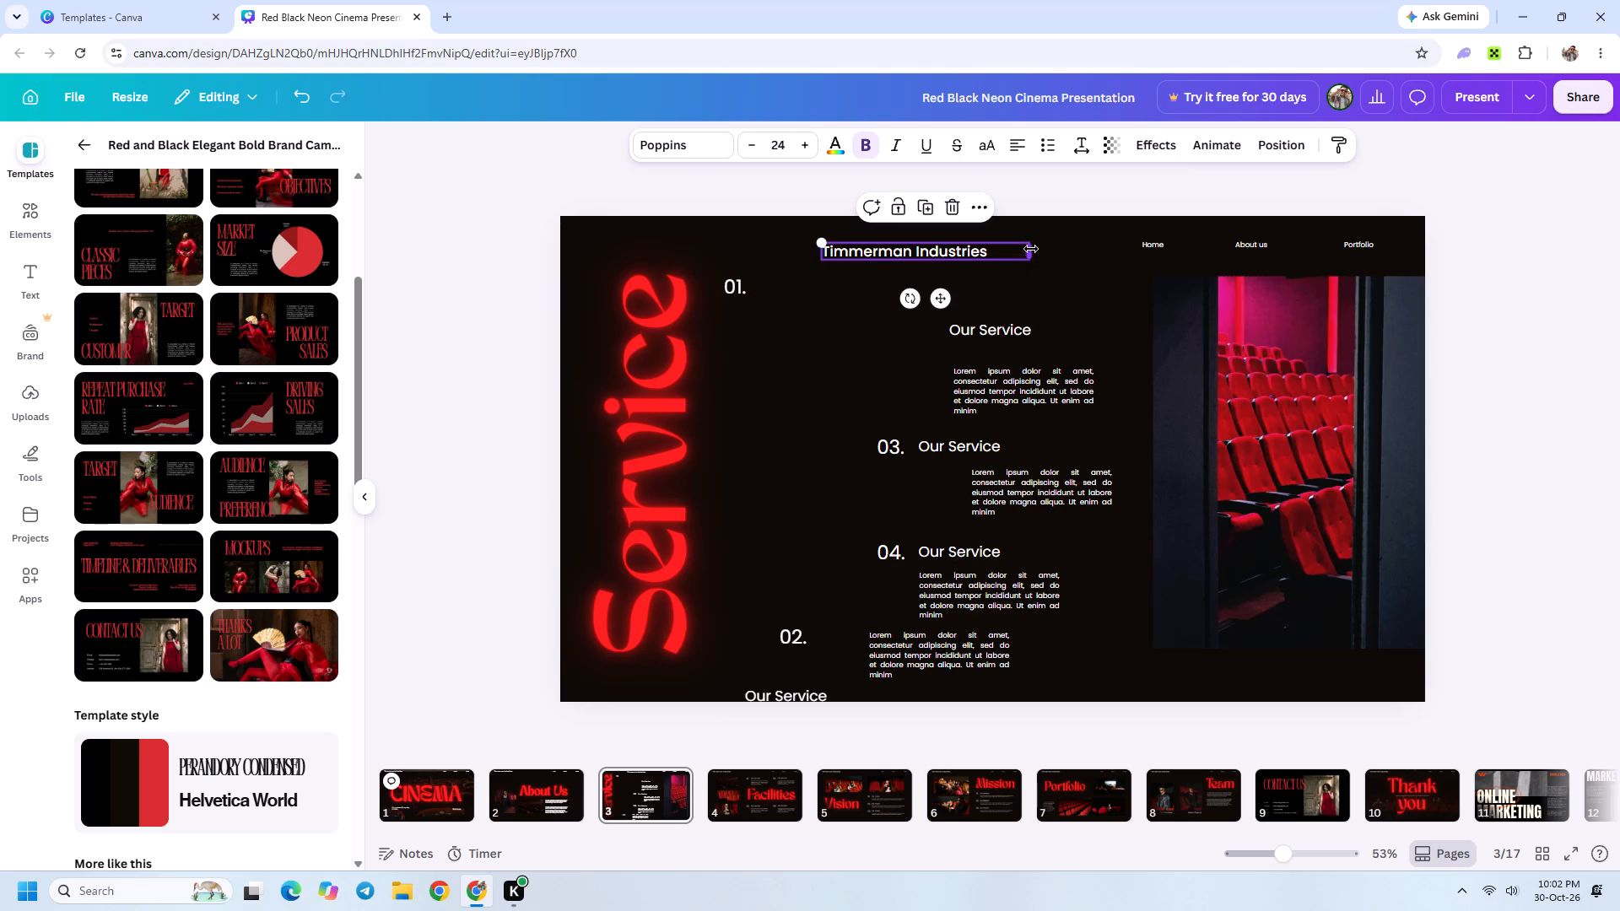
pyautogui.moveTo(1033, 253); pyautogui.dragTo(965, 256)
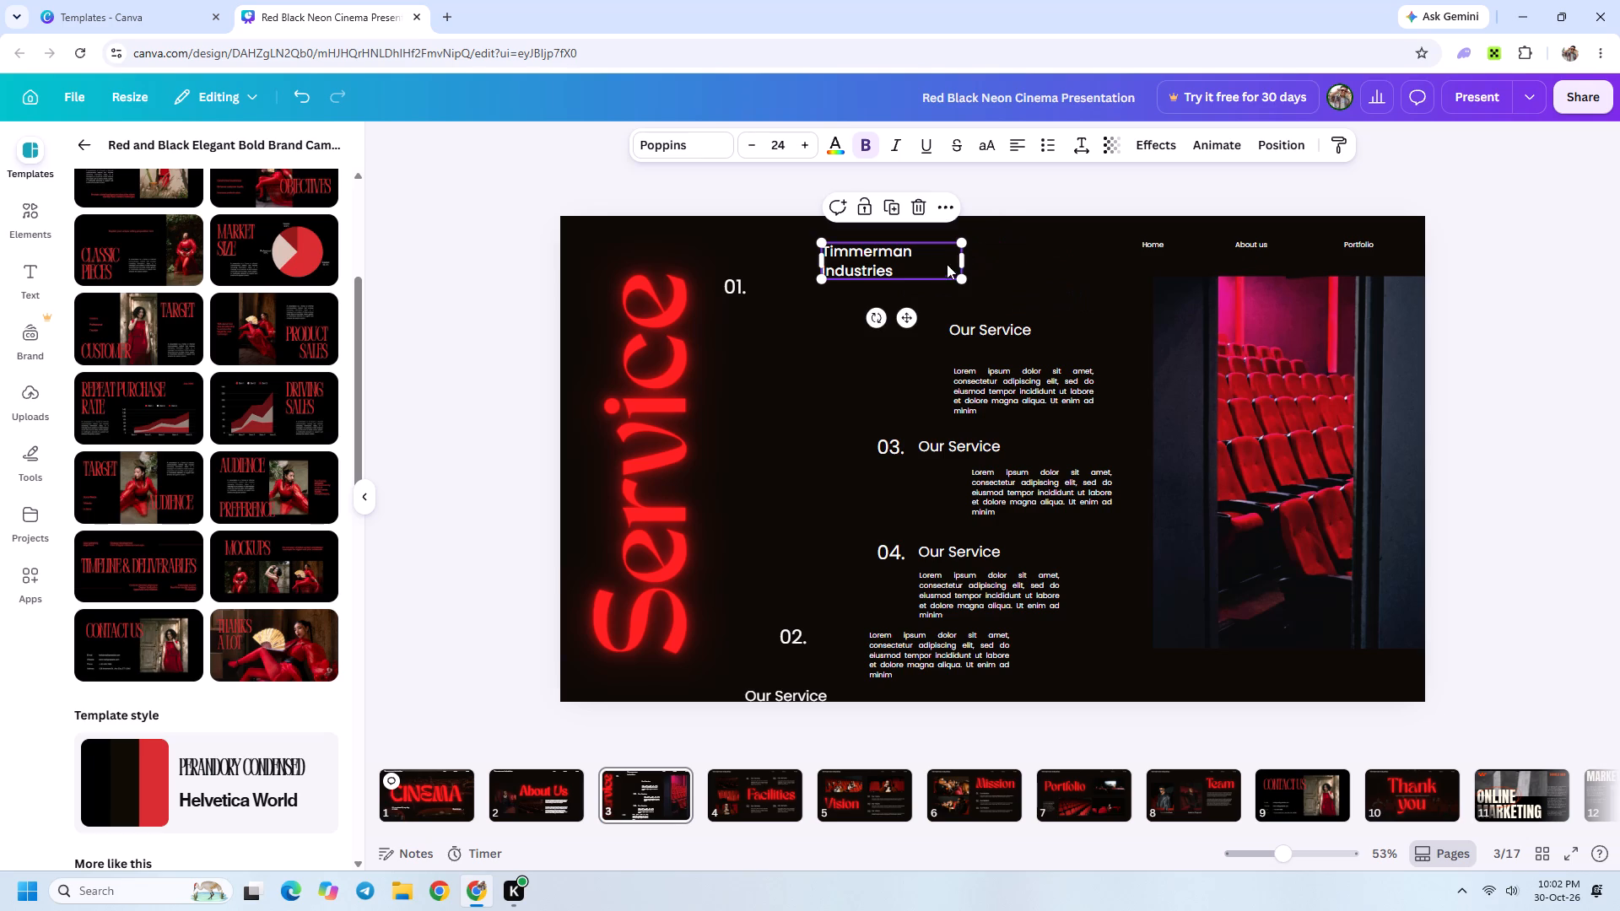
pyautogui.click(966, 275)
pyautogui.moveTo(969, 281); pyautogui.dragTo(1128, 331)
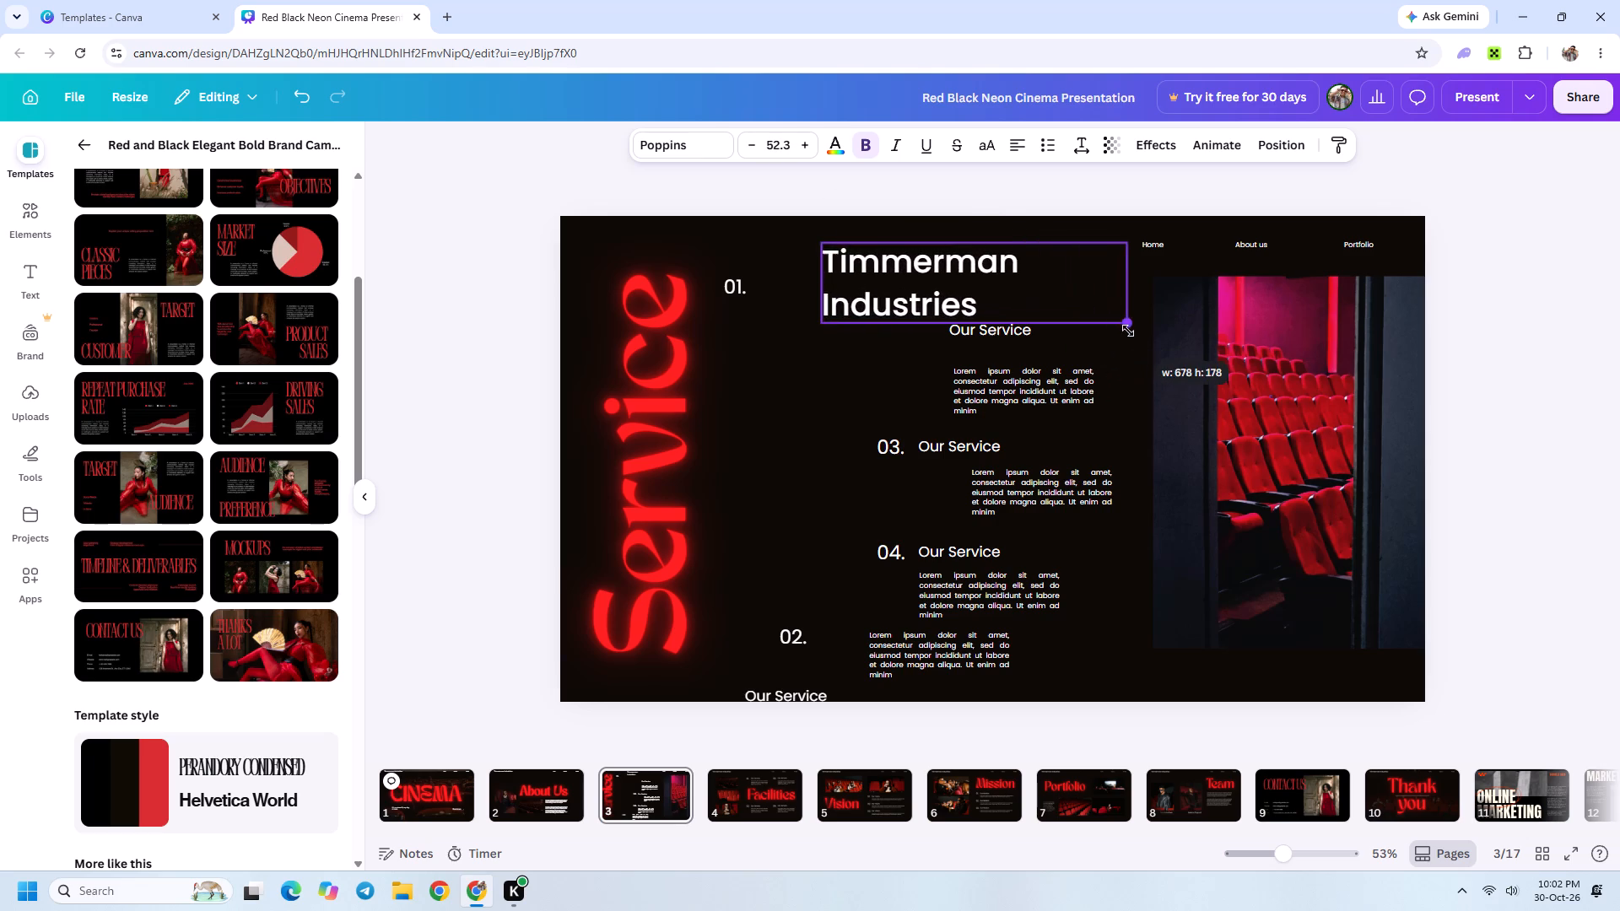
pyautogui.moveTo(1128, 331); pyautogui.dragTo(1127, 331)
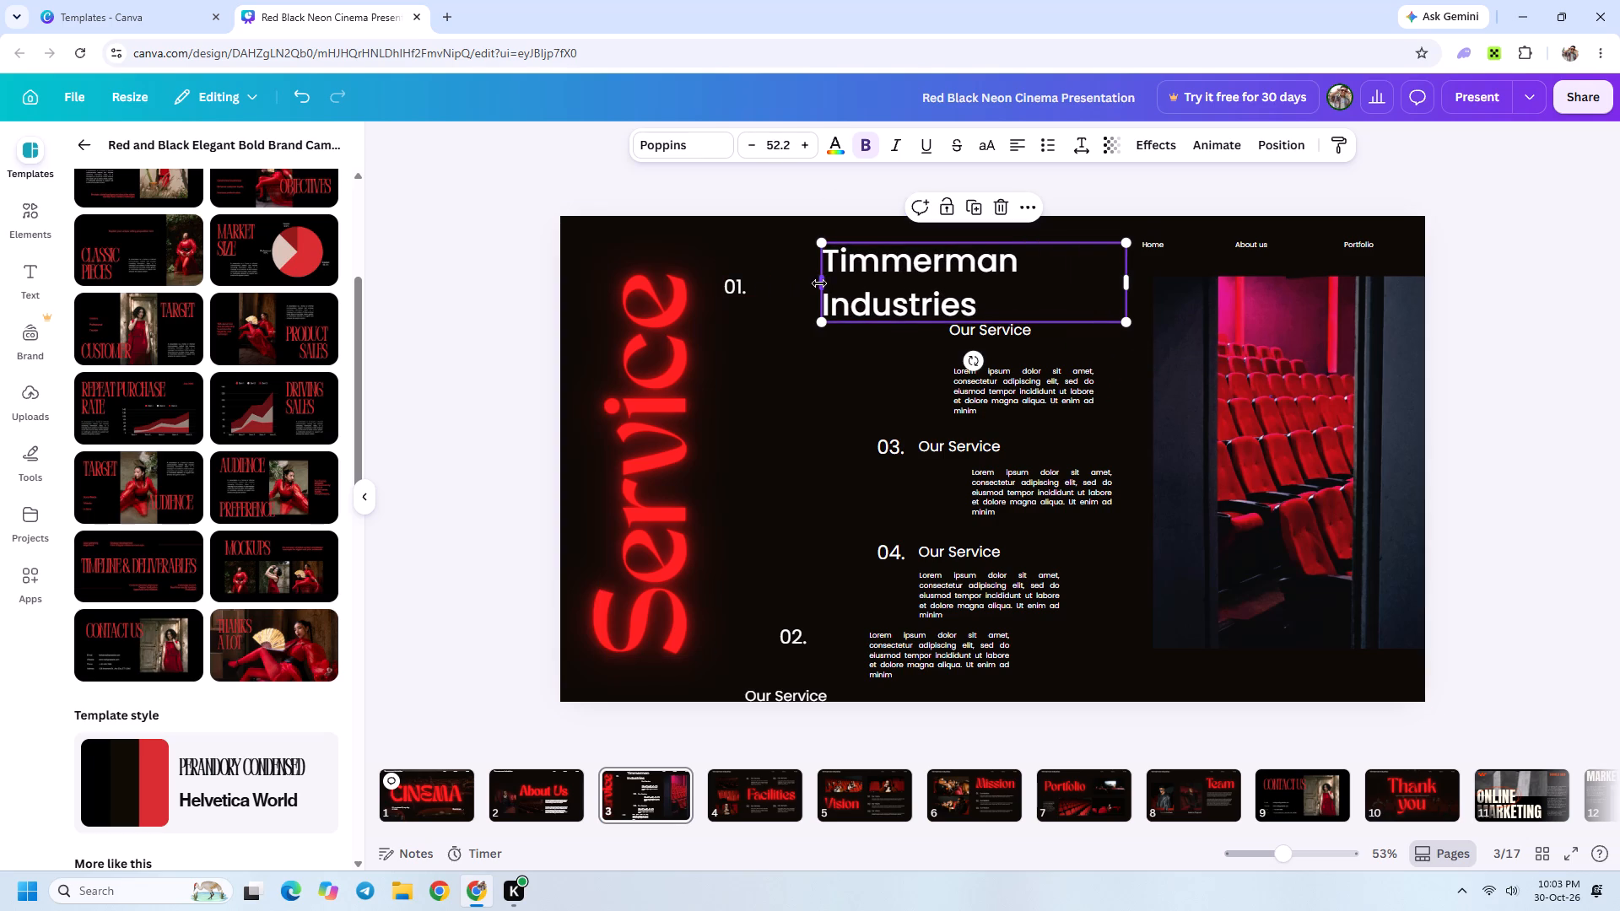
# Widen the Timmerman Industries text box so the name fits one line, and place it along the page top, right of the Service heading.
pyautogui.moveTo(819, 283); pyautogui.dragTo(637, 294)
pyautogui.moveTo(861, 263); pyautogui.dragTo(862, 263)
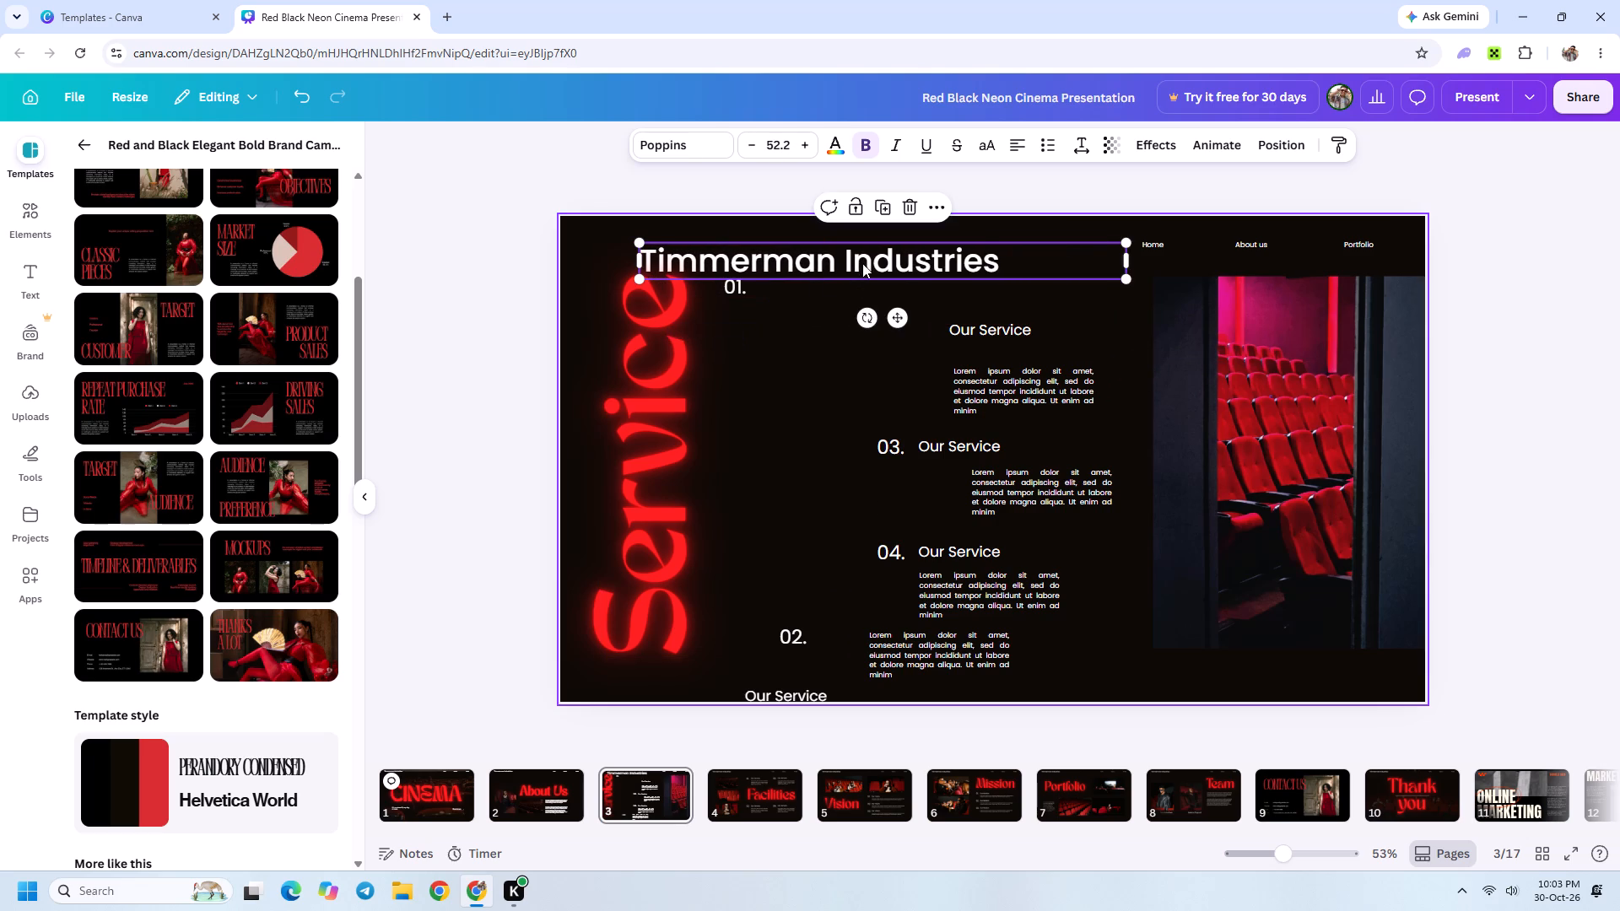
pyautogui.moveTo(862, 263); pyautogui.dragTo(934, 246)
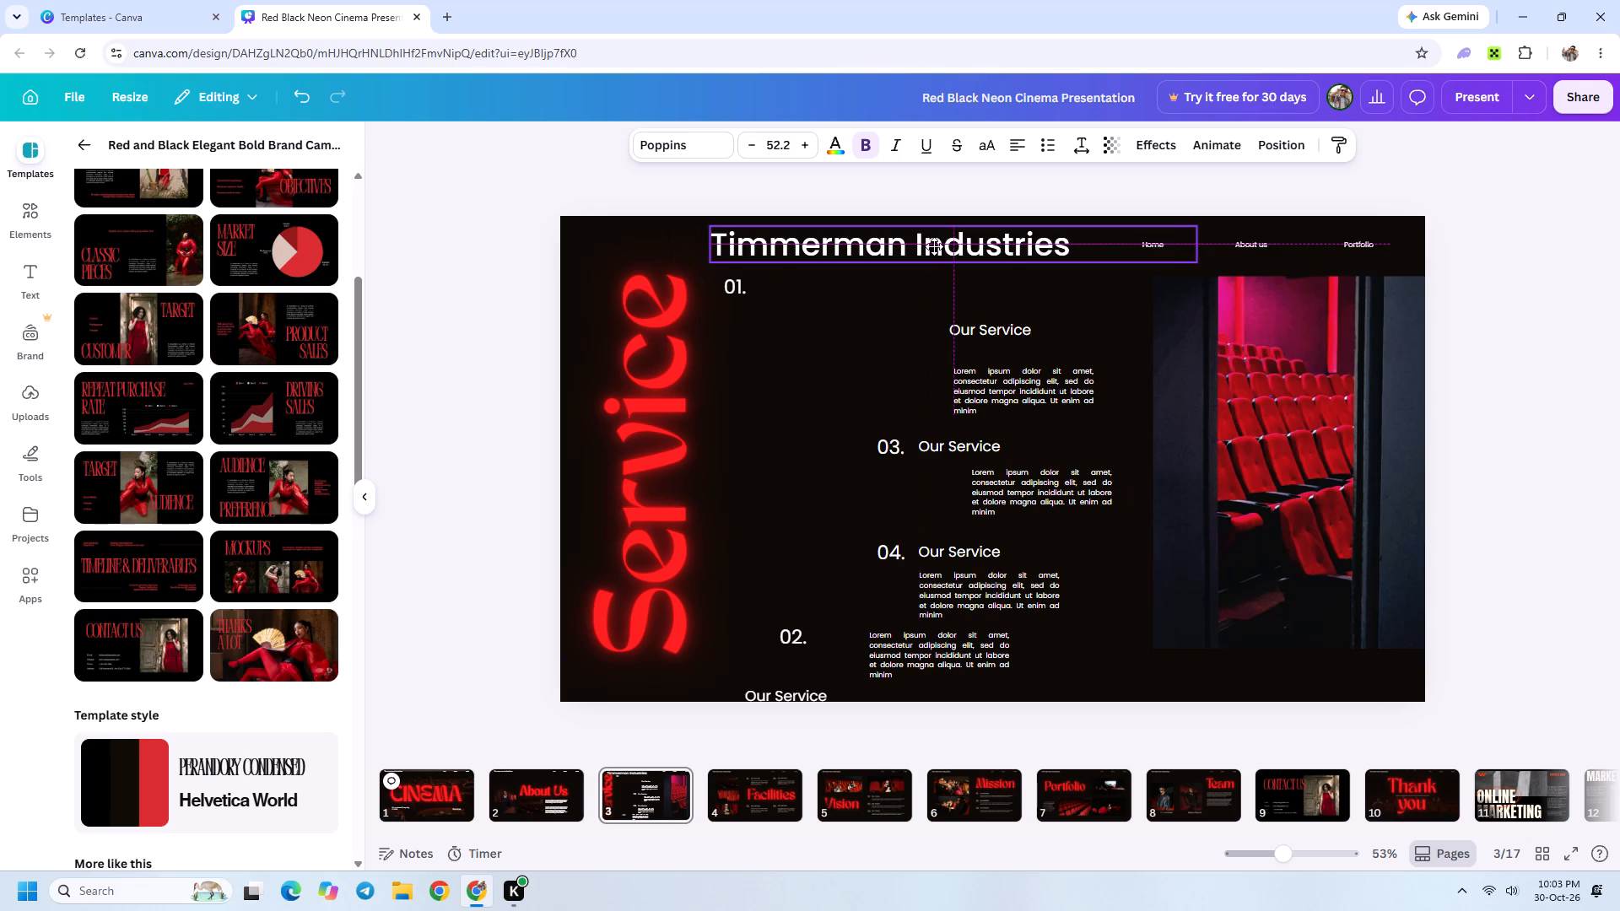
pyautogui.moveTo(934, 246); pyautogui.dragTo(943, 245)
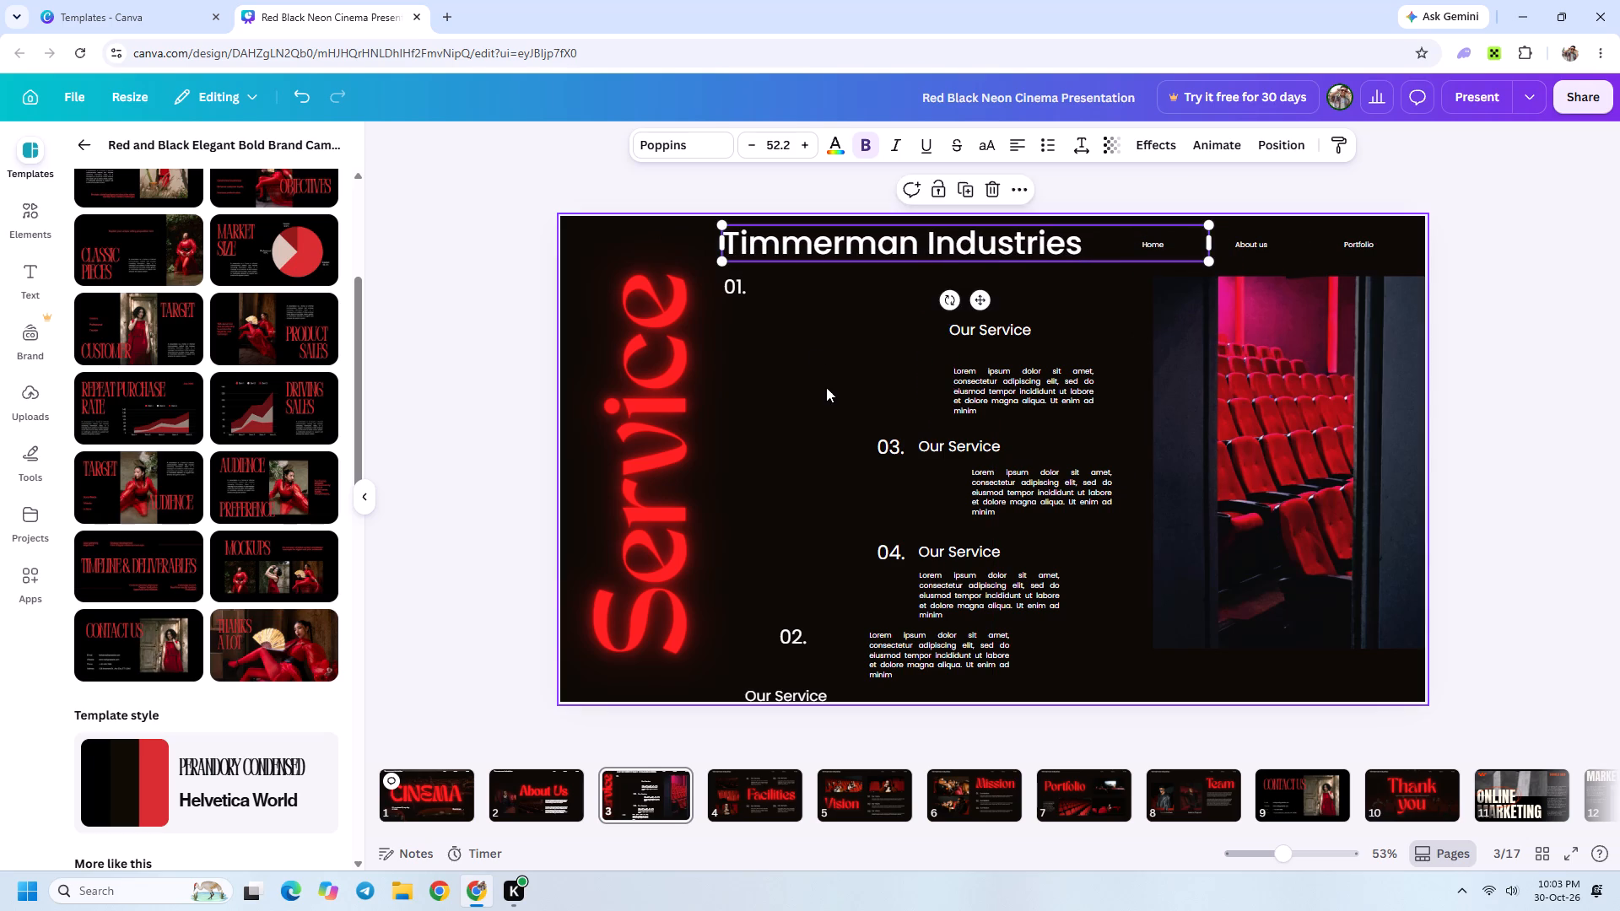
# Move the uppermost Our Service heading up and left so it sits beside the 01 number.
pyautogui.click(826, 387)
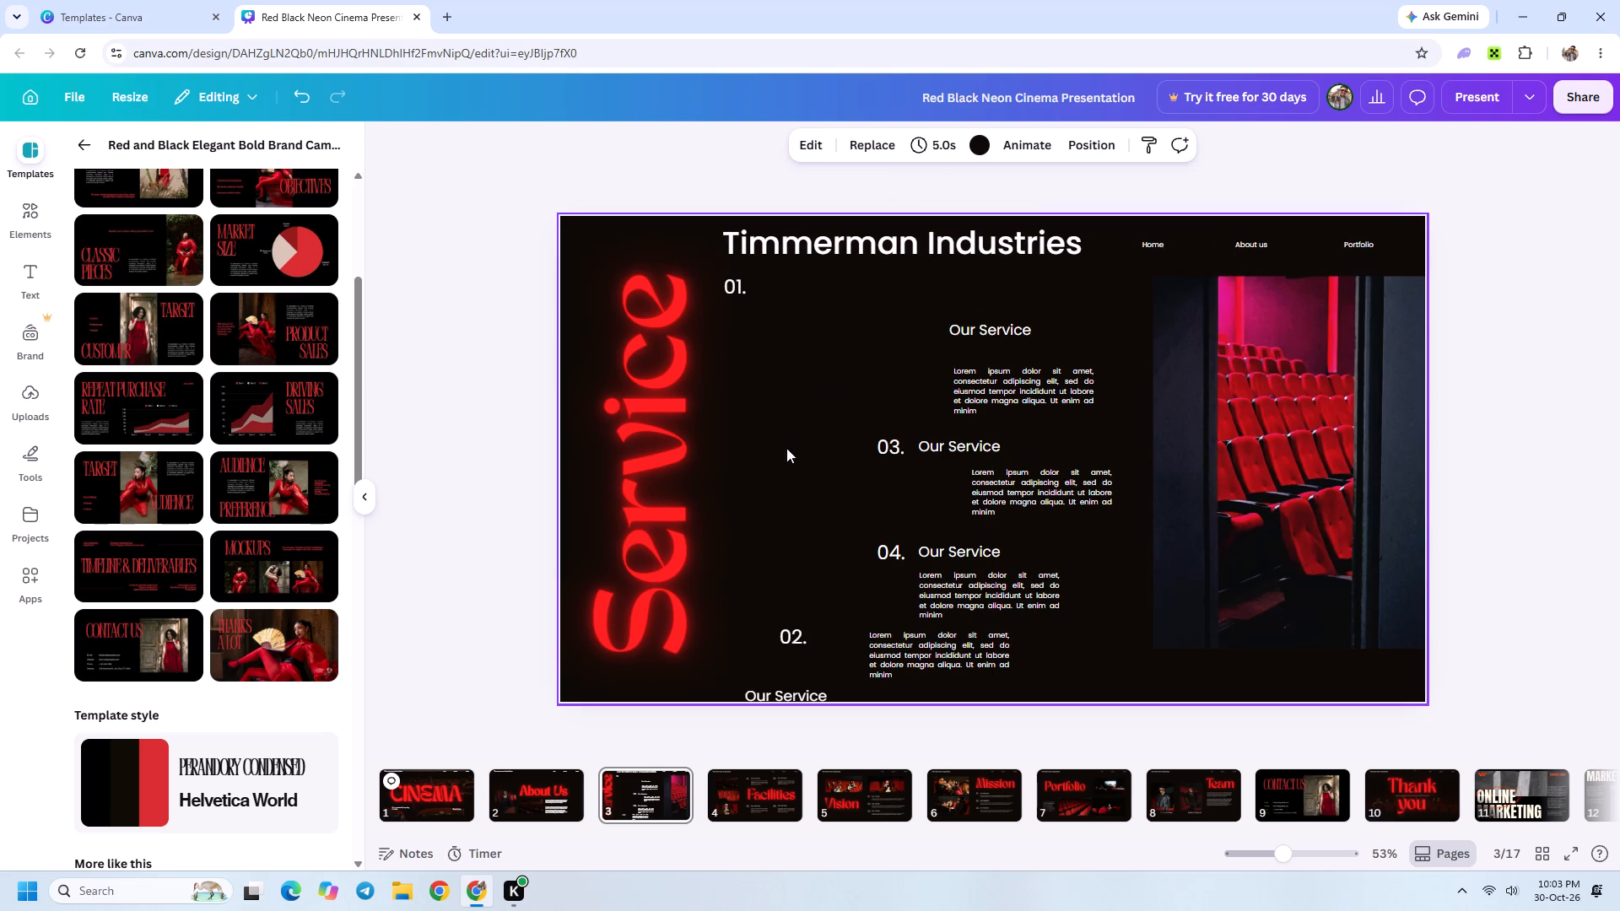
pyautogui.moveTo(1004, 332); pyautogui.dragTo(951, 328)
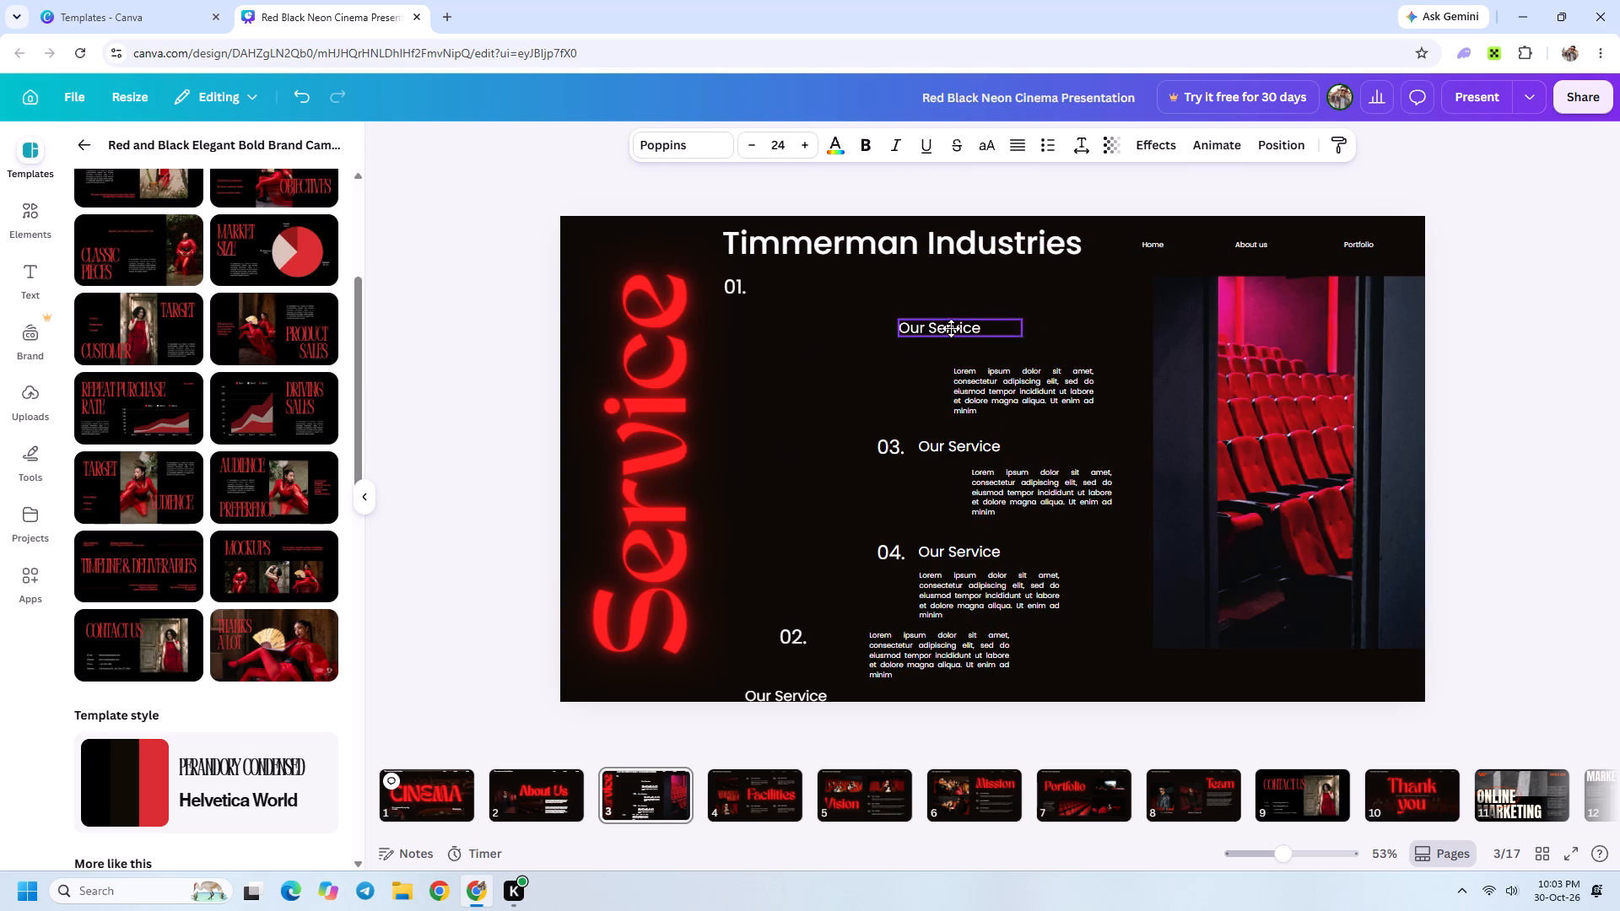
pyautogui.moveTo(951, 328); pyautogui.dragTo(830, 291)
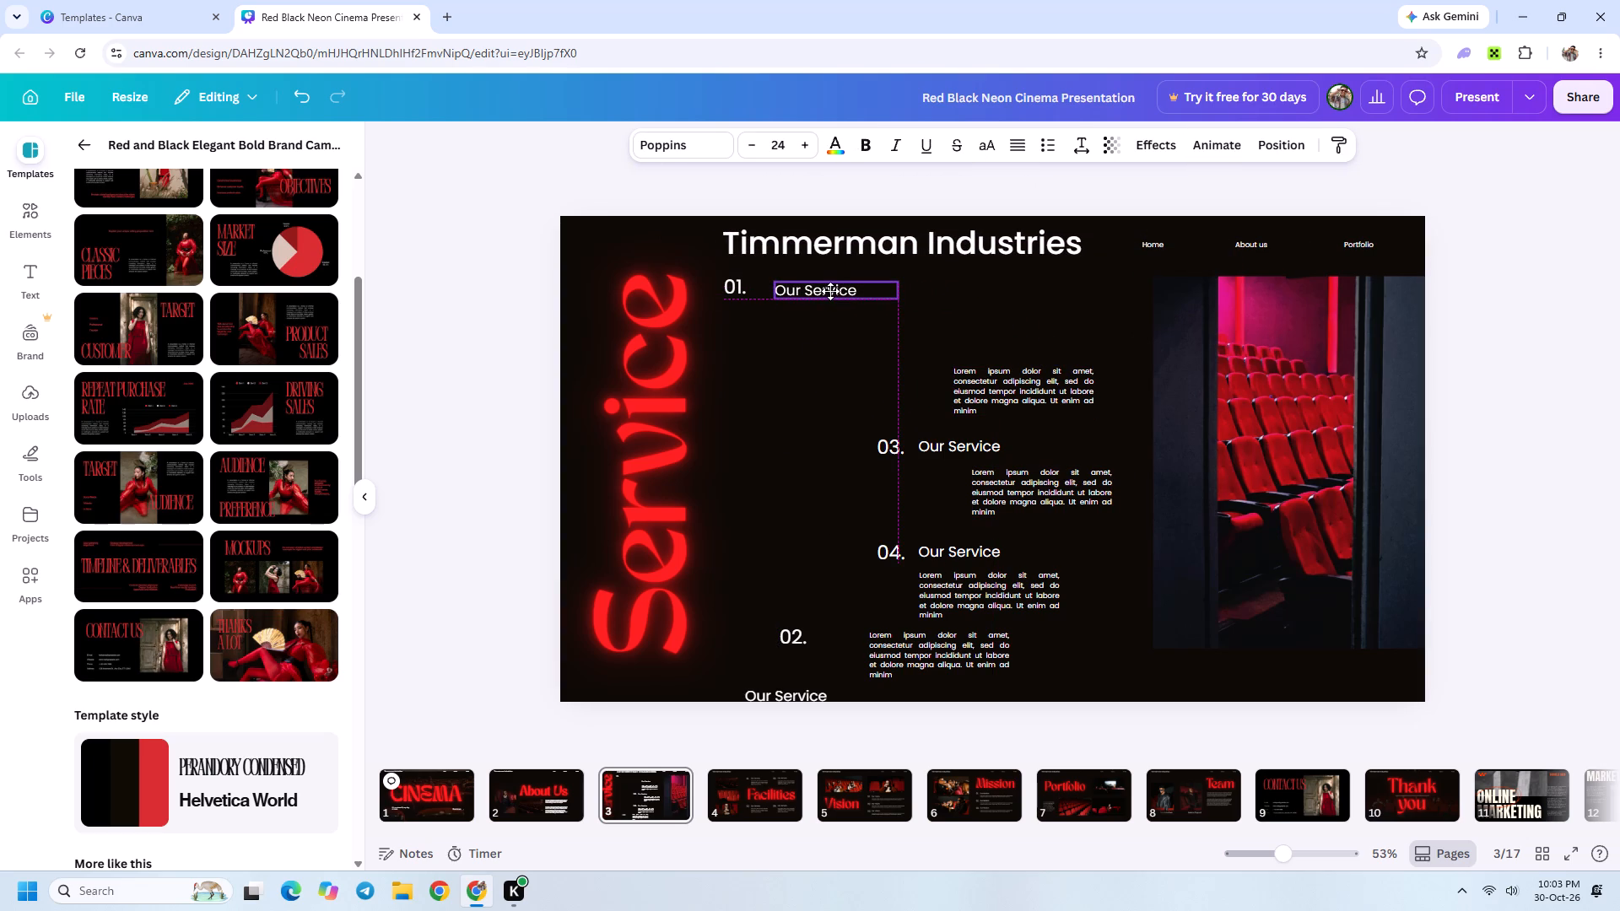
pyautogui.moveTo(830, 291); pyautogui.dragTo(826, 285)
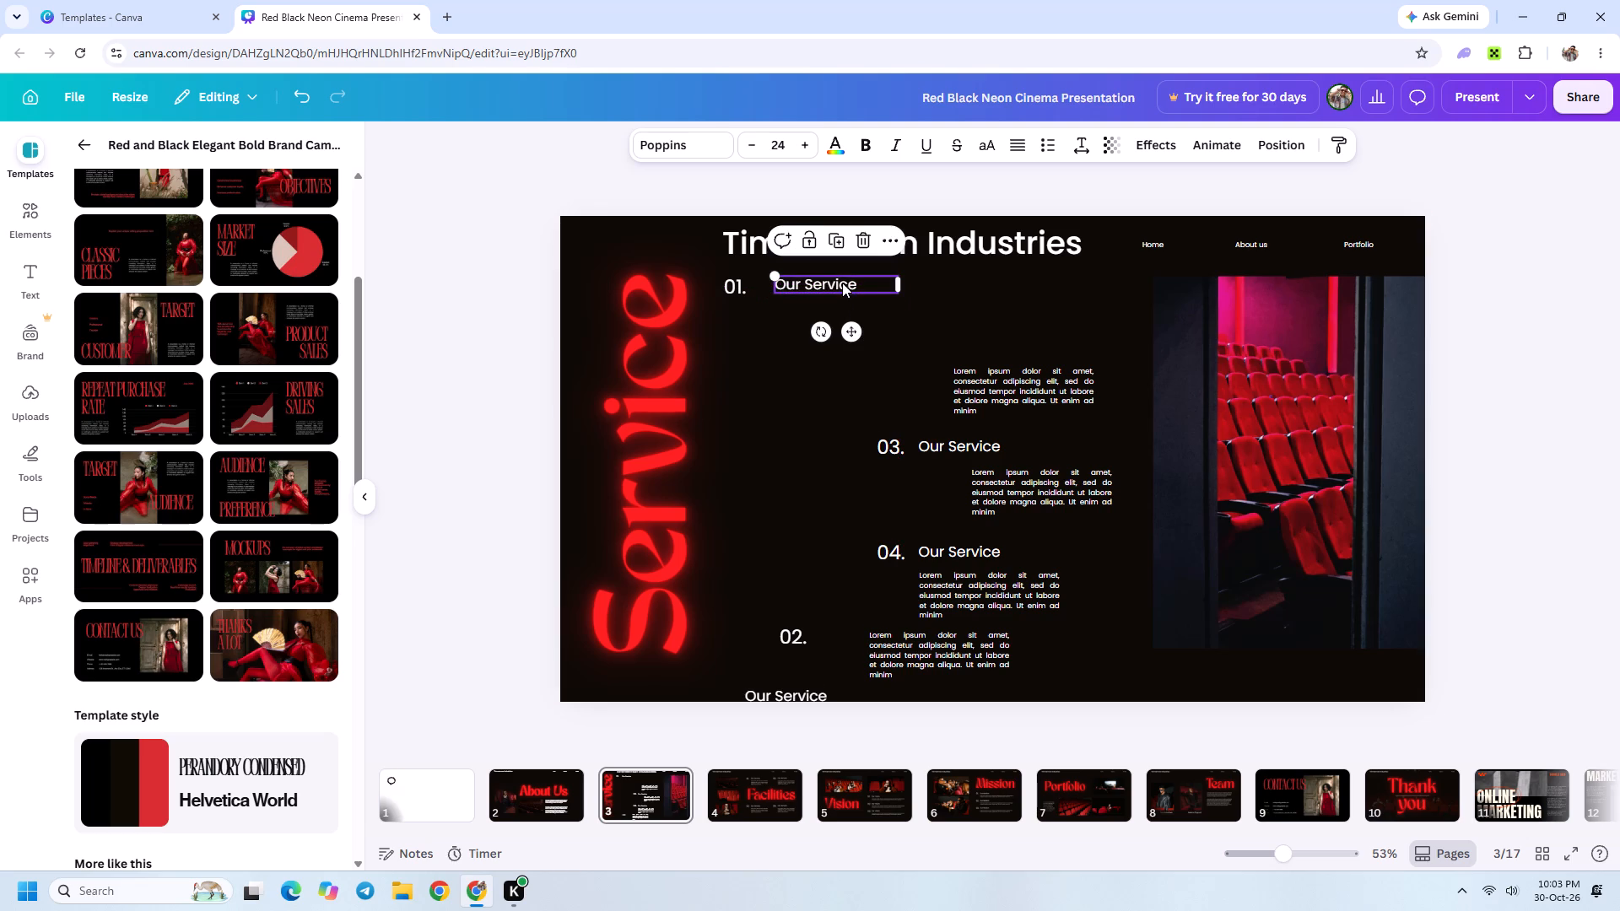
pyautogui.moveTo(842, 283); pyautogui.dragTo(834, 281)
pyautogui.click(736, 366)
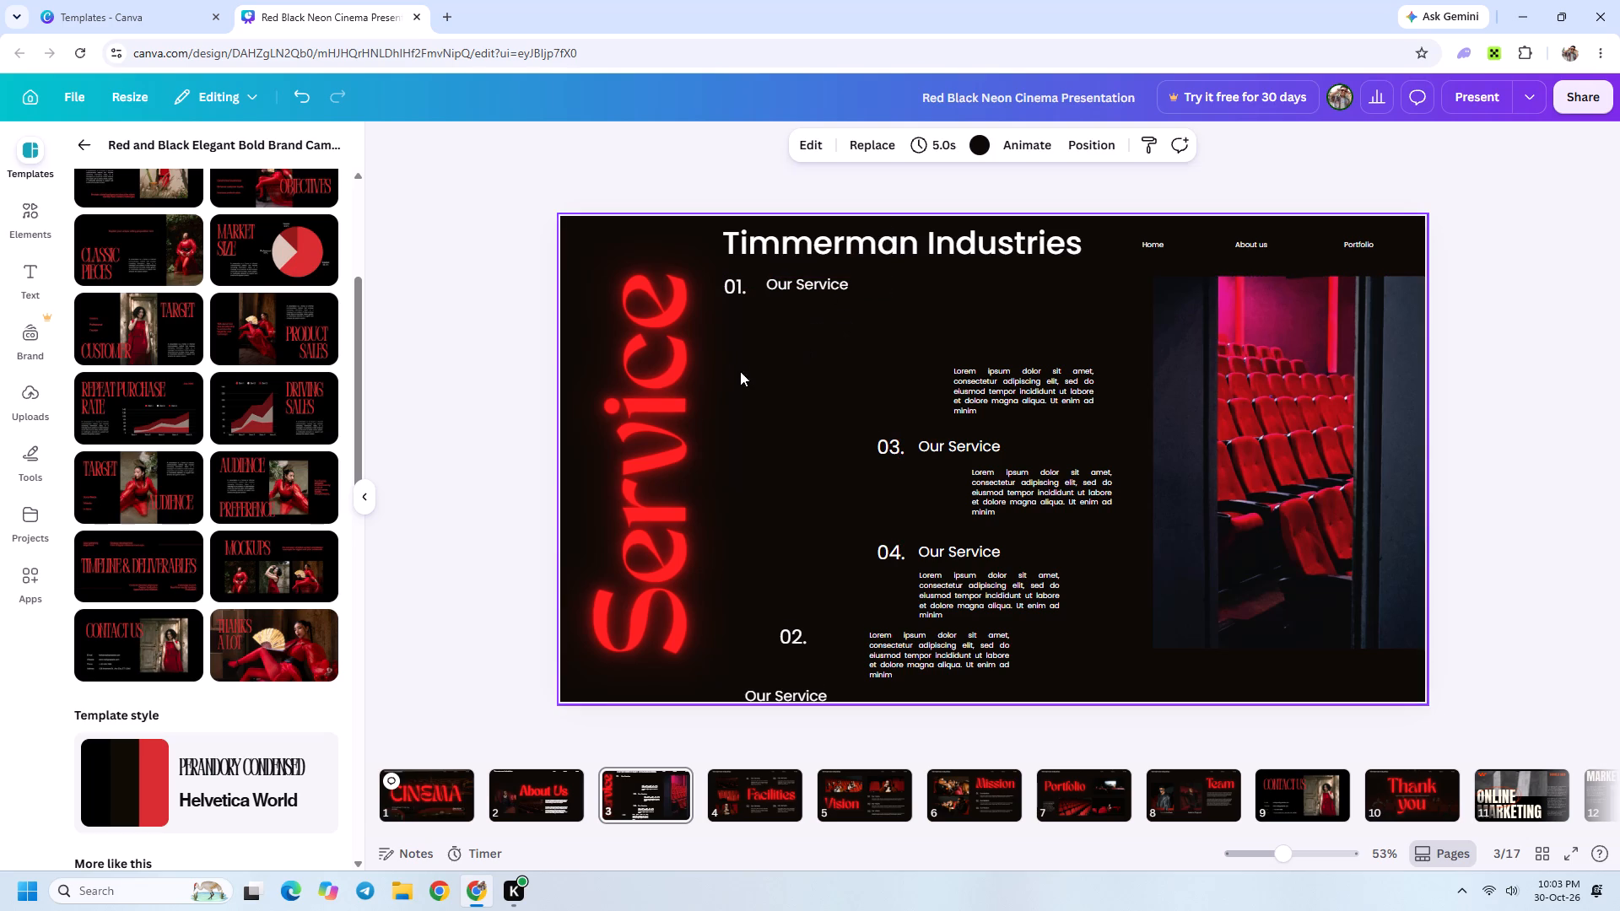
pyautogui.moveTo(819, 289); pyautogui.dragTo(812, 286)
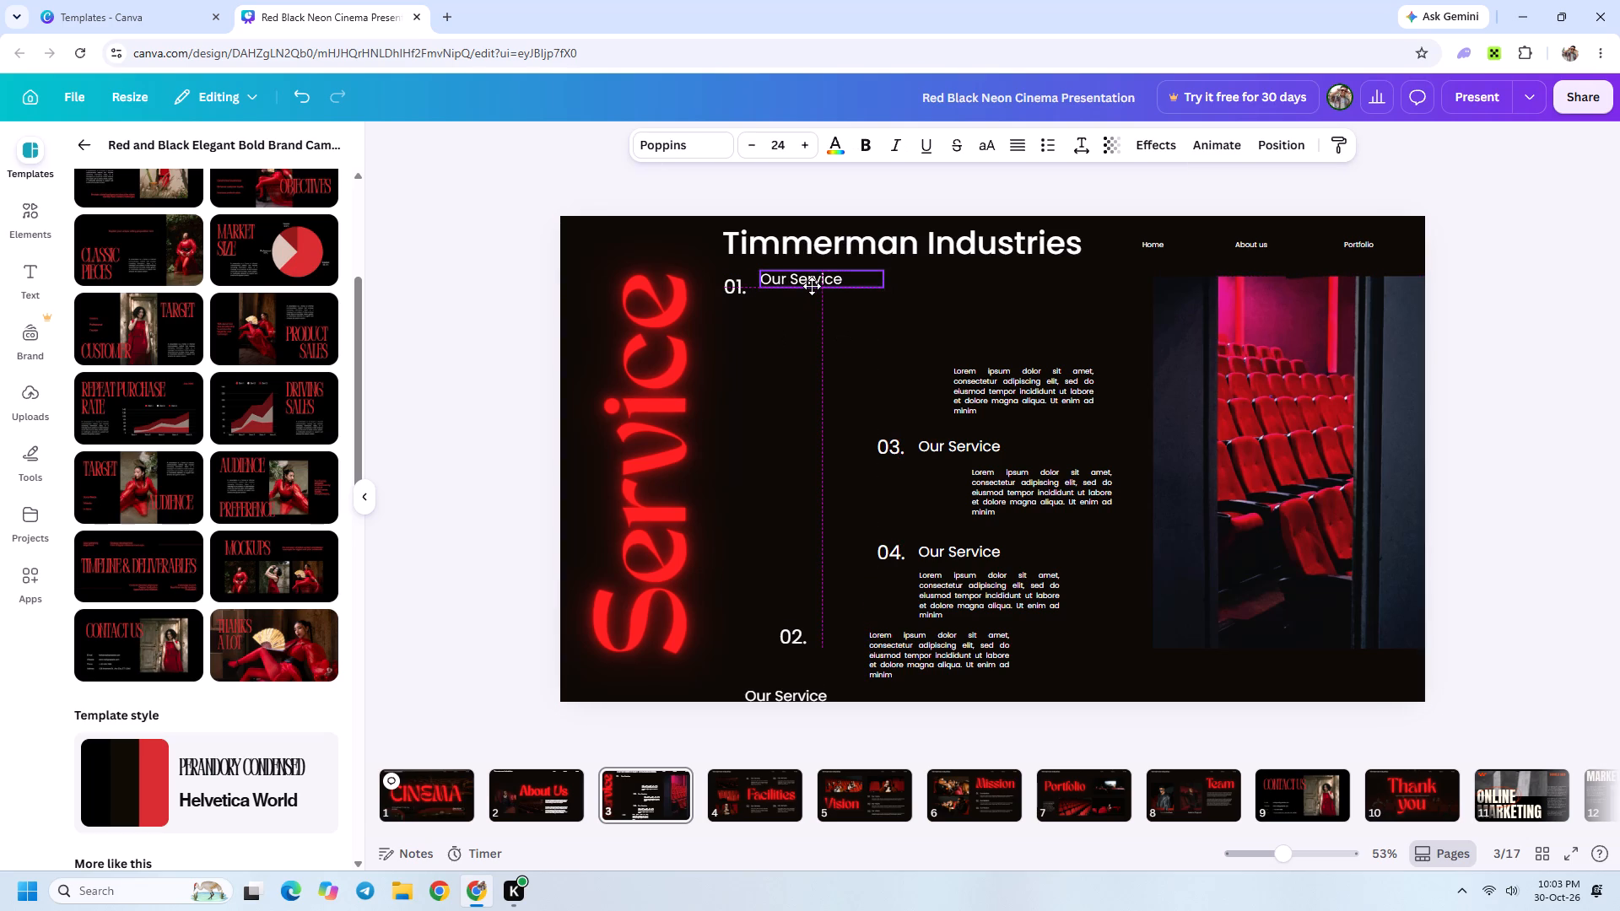
pyautogui.moveTo(812, 286); pyautogui.dragTo(812, 290)
pyautogui.click(750, 341)
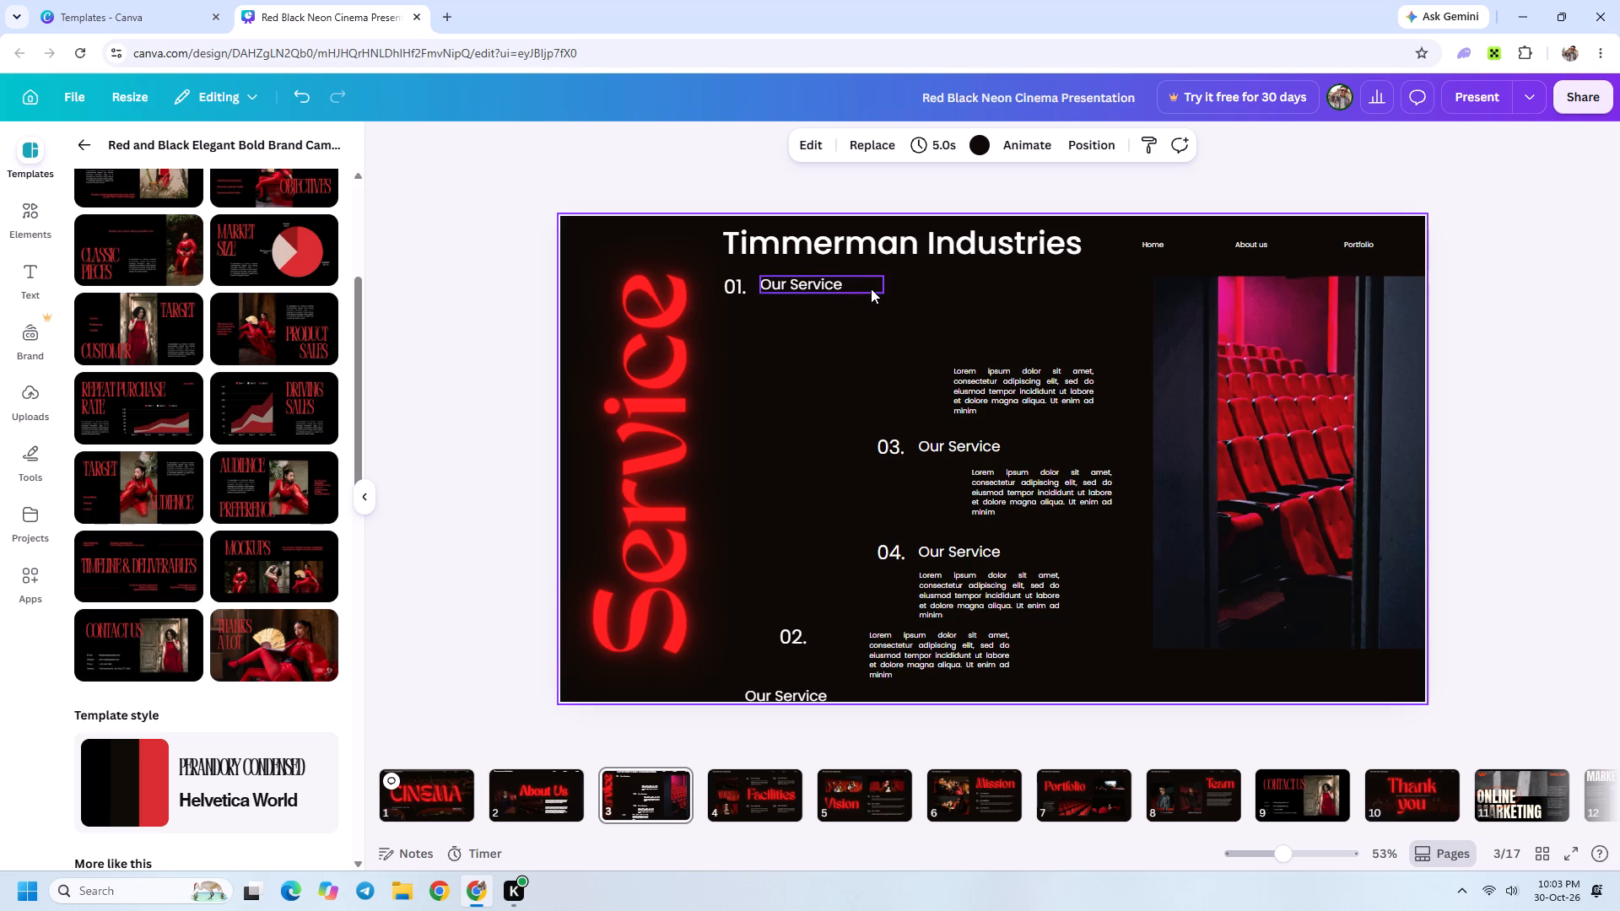
# Narrow the first Our Service text box slightly, scale it up to font size 24.9, and align it close beside the 01 number.
pyautogui.click(845, 278)
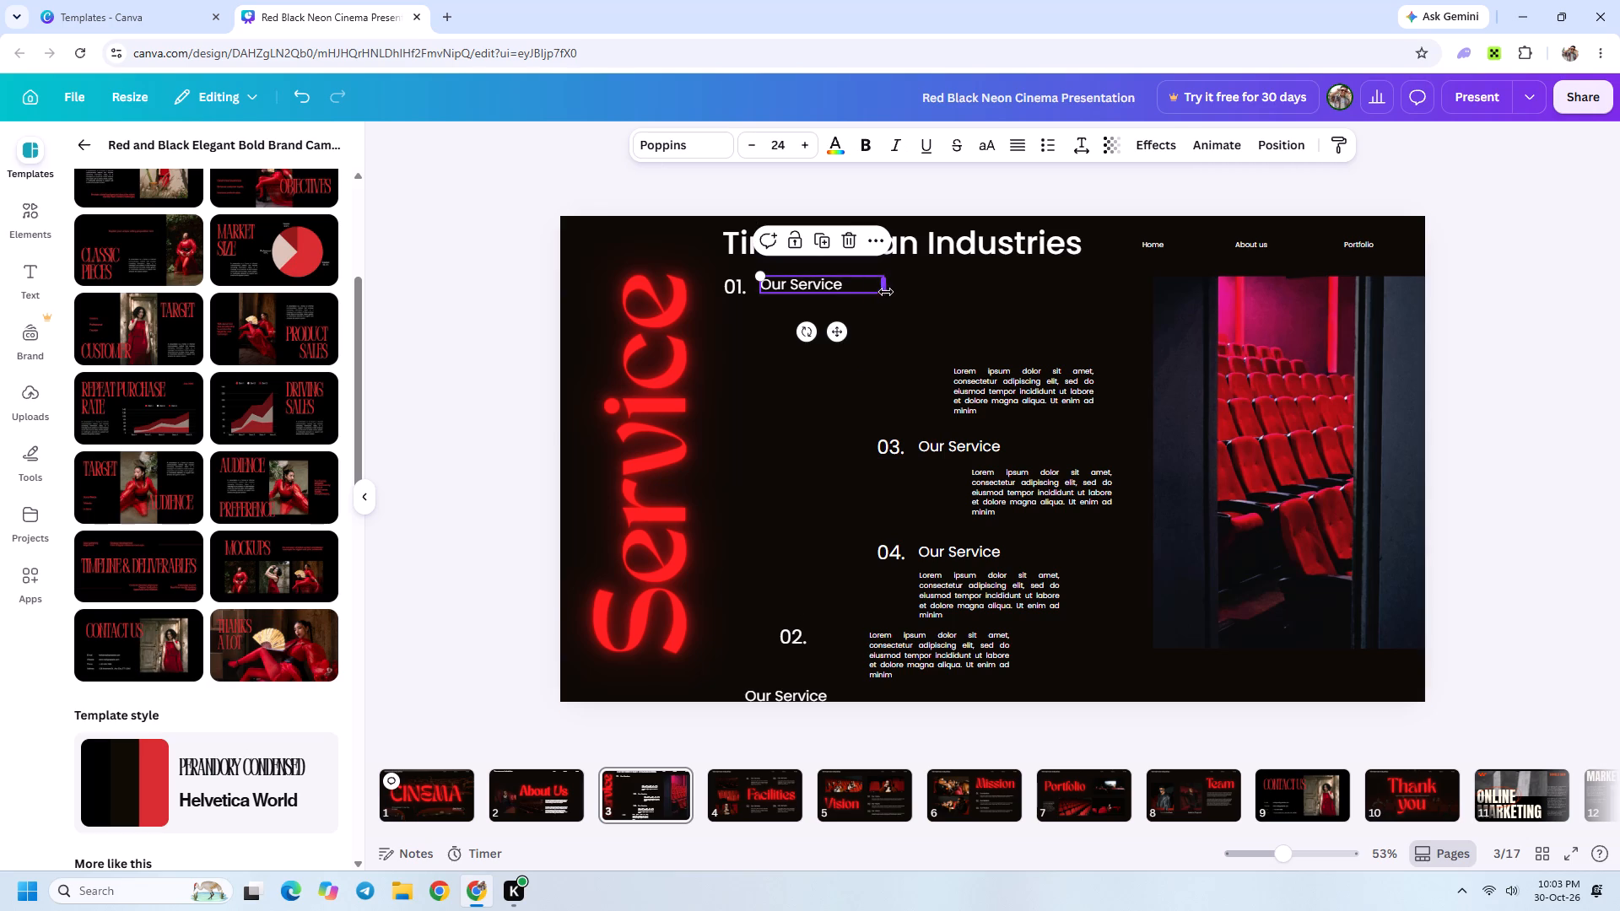
pyautogui.moveTo(884, 285); pyautogui.dragTo(892, 303)
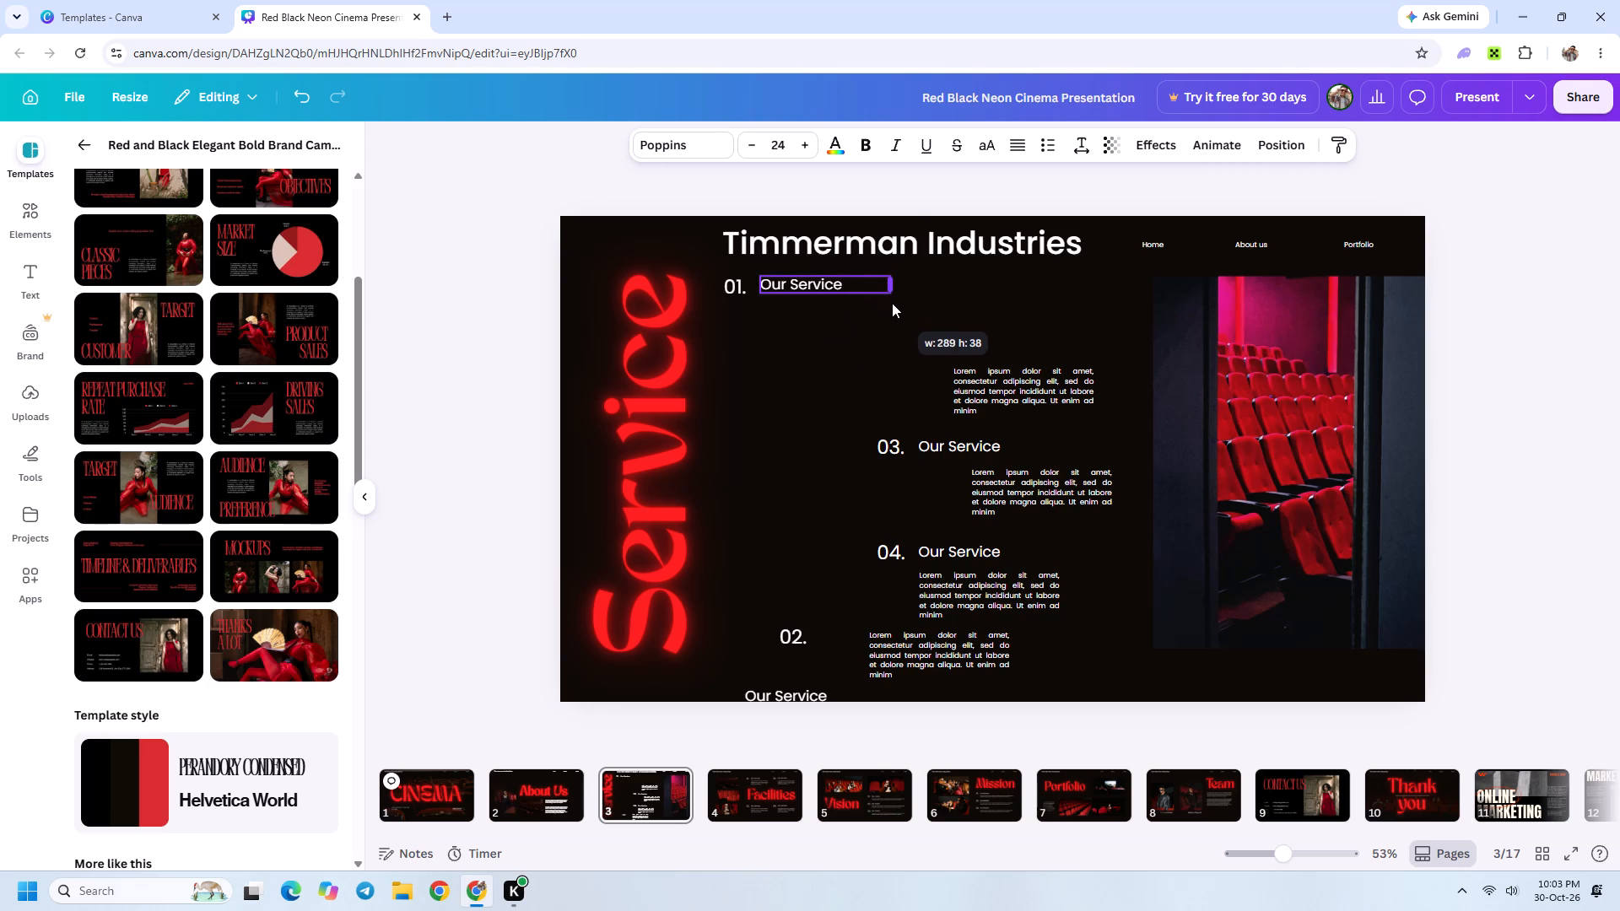
pyautogui.moveTo(892, 303); pyautogui.dragTo(878, 316)
pyautogui.moveTo(838, 290); pyautogui.dragTo(838, 309)
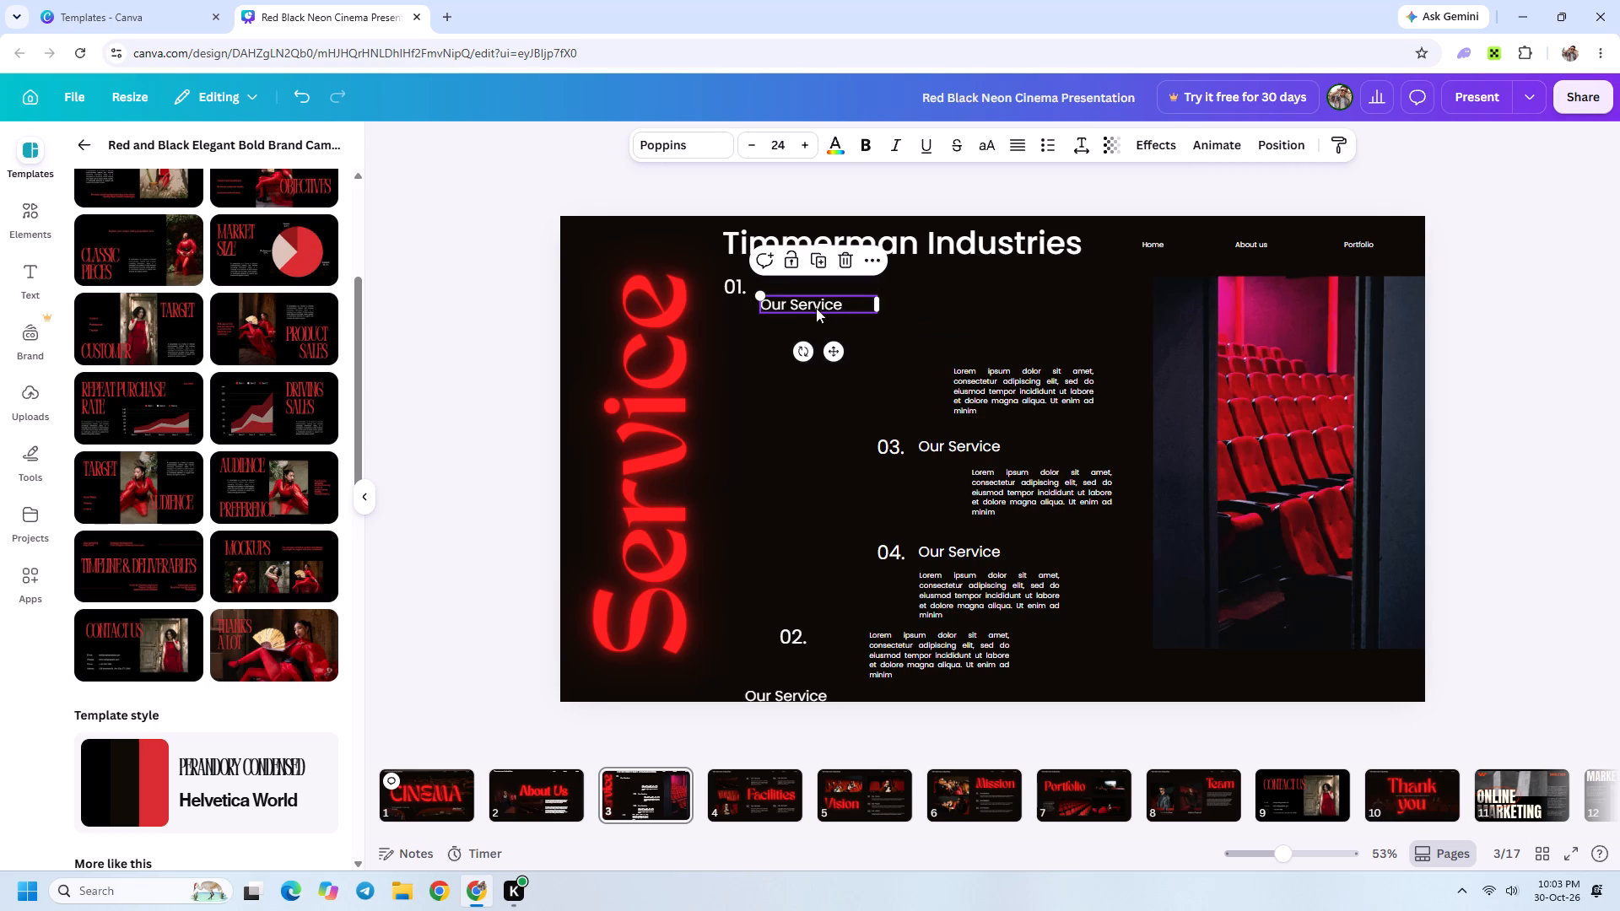
pyautogui.moveTo(763, 293); pyautogui.dragTo(759, 284)
pyautogui.moveTo(811, 300); pyautogui.dragTo(812, 283)
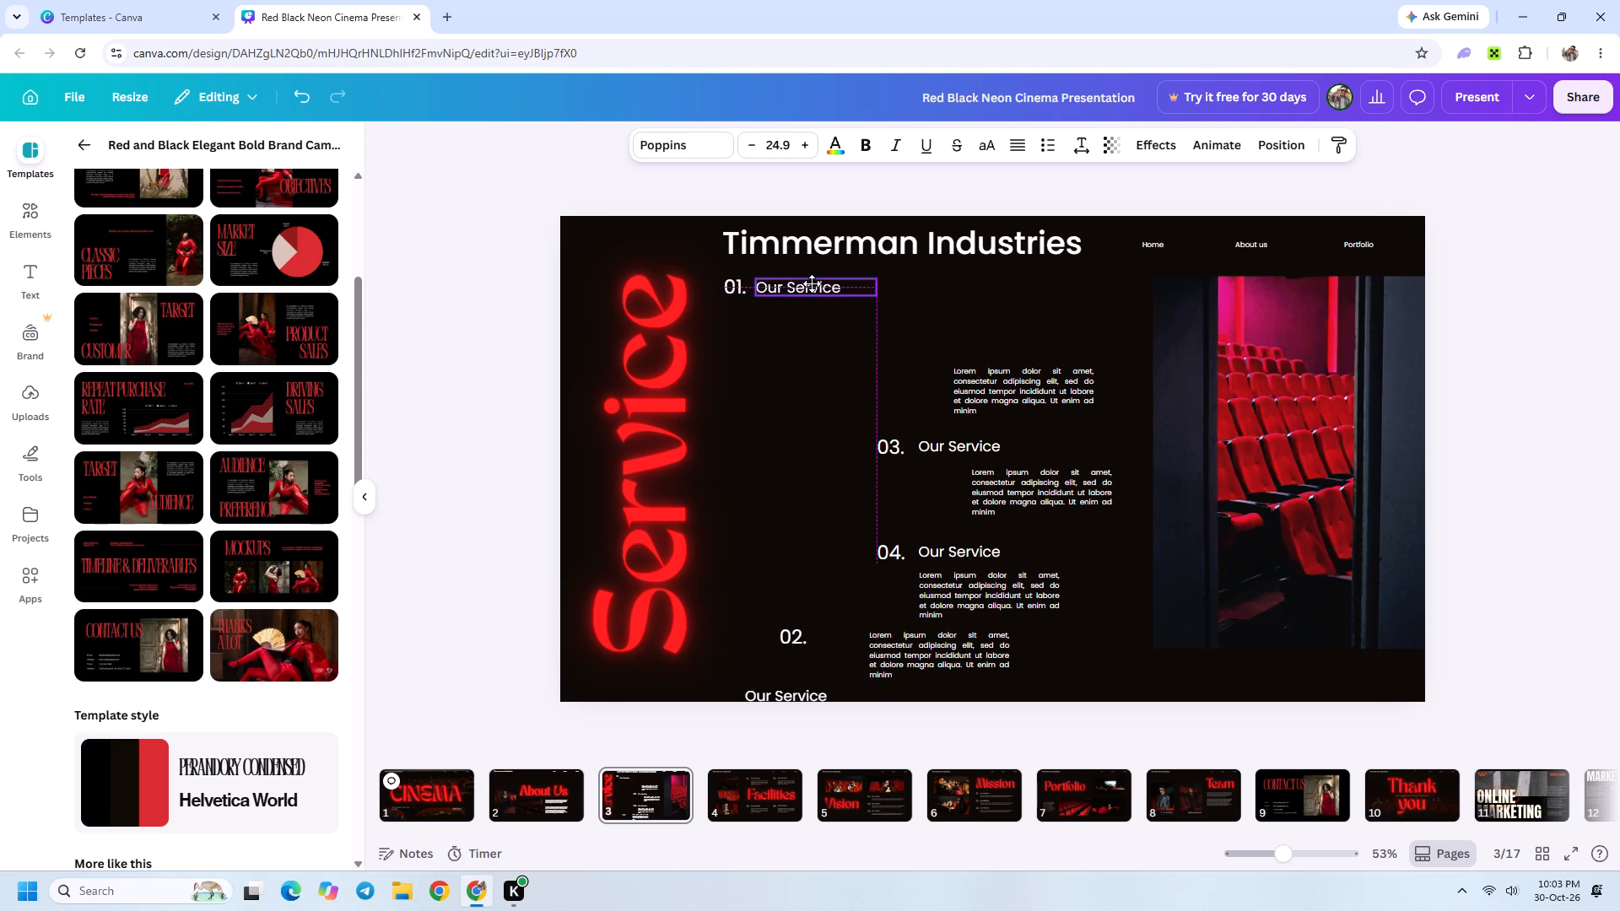
pyautogui.moveTo(812, 283); pyautogui.dragTo(812, 284)
pyautogui.click(773, 358)
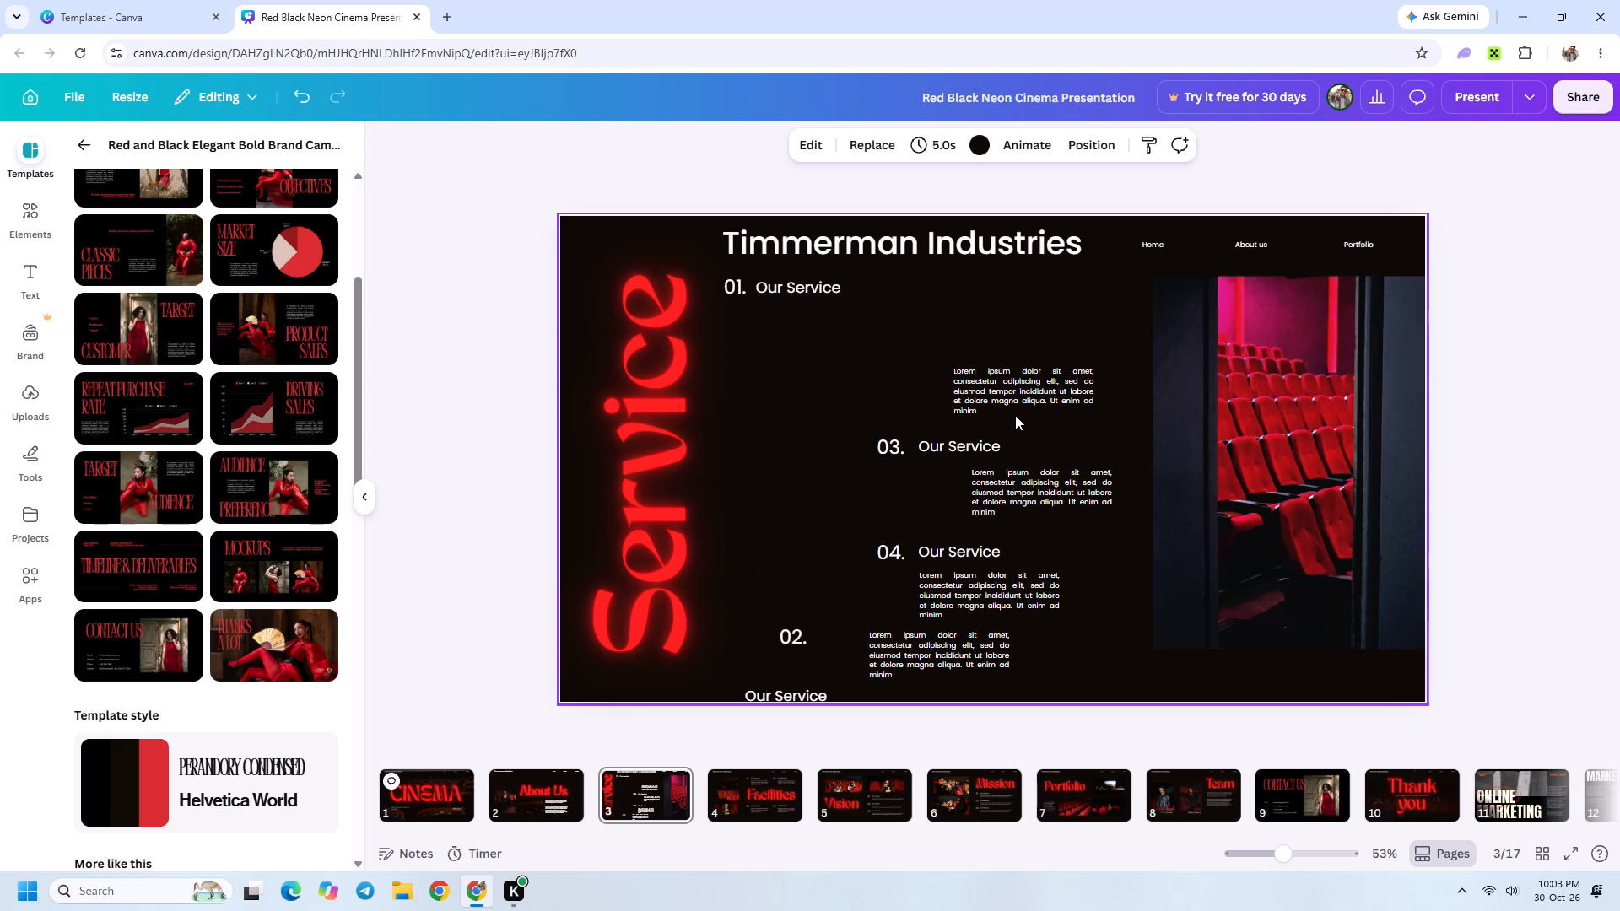
# Move the uppermost lorem ipsum paragraph below the 01 Our Service heading, aligned with the number's left edge.
pyautogui.moveTo(1031, 390); pyautogui.dragTo(796, 337)
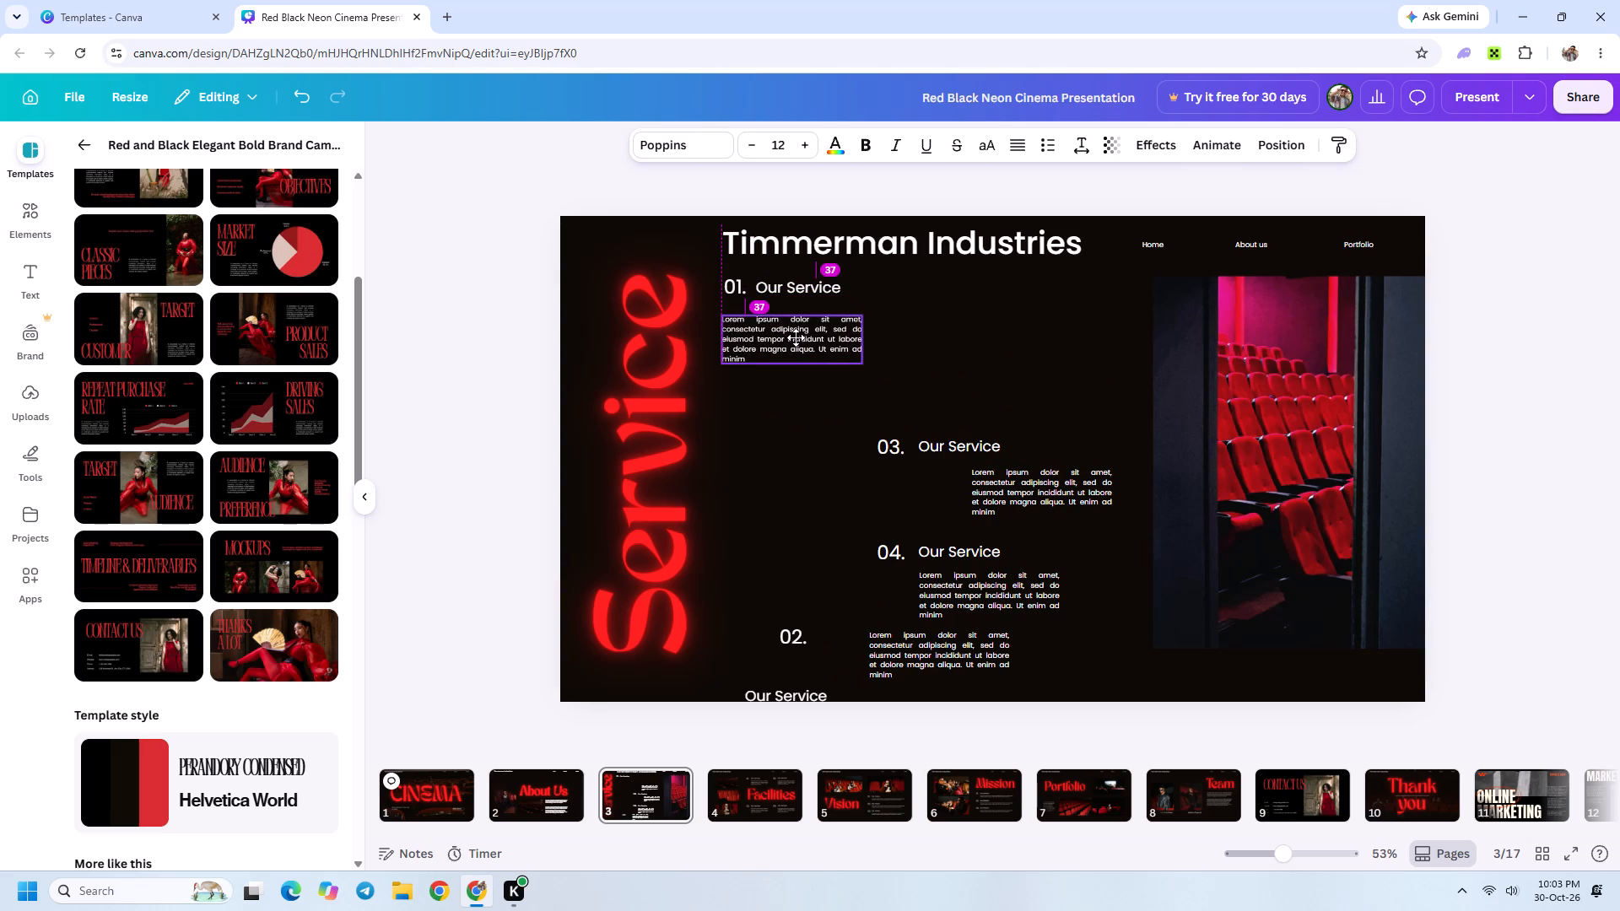
pyautogui.moveTo(796, 337); pyautogui.dragTo(802, 333)
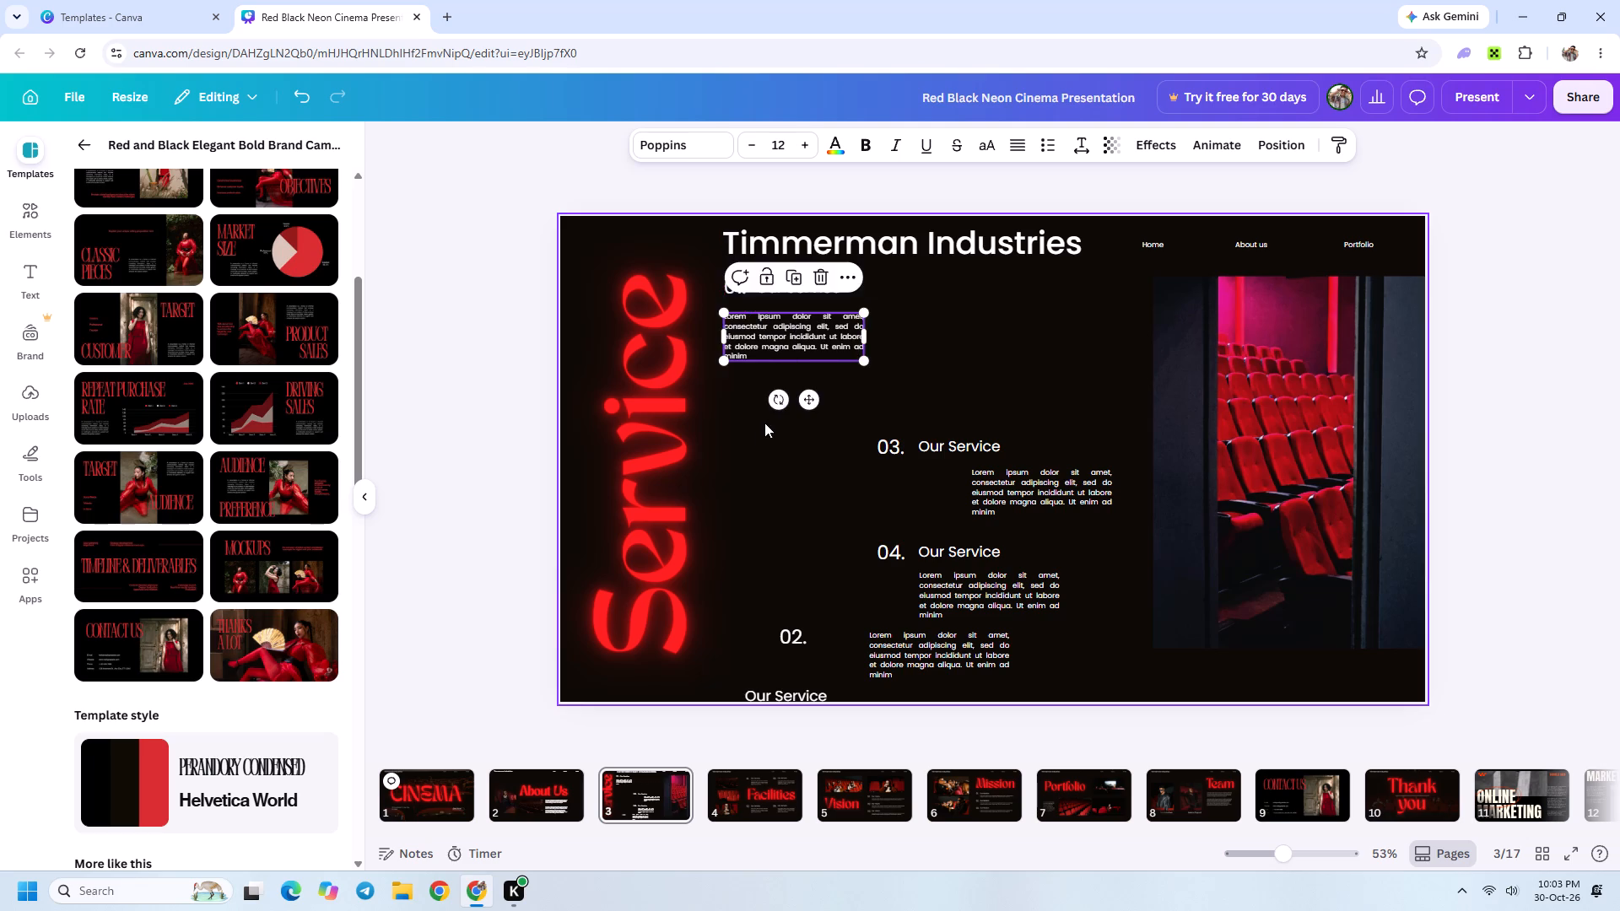
pyautogui.click(759, 433)
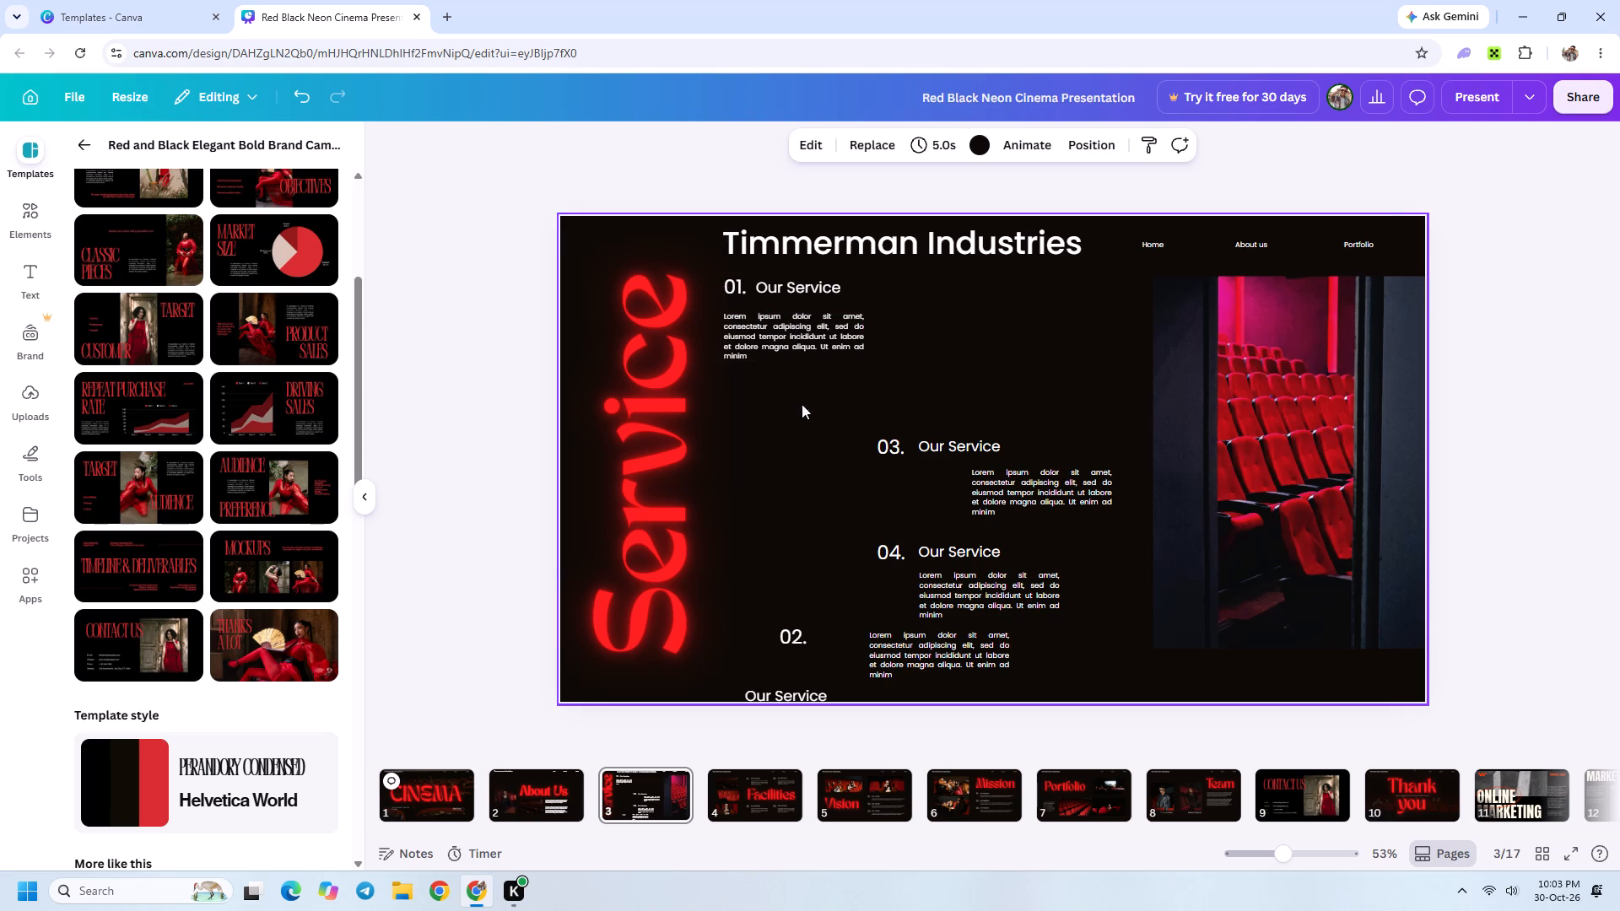
# Move the 02 number up and left to below the first service paragraph, aligned with the 01 number.
pyautogui.moveTo(803, 644); pyautogui.dragTo(759, 481)
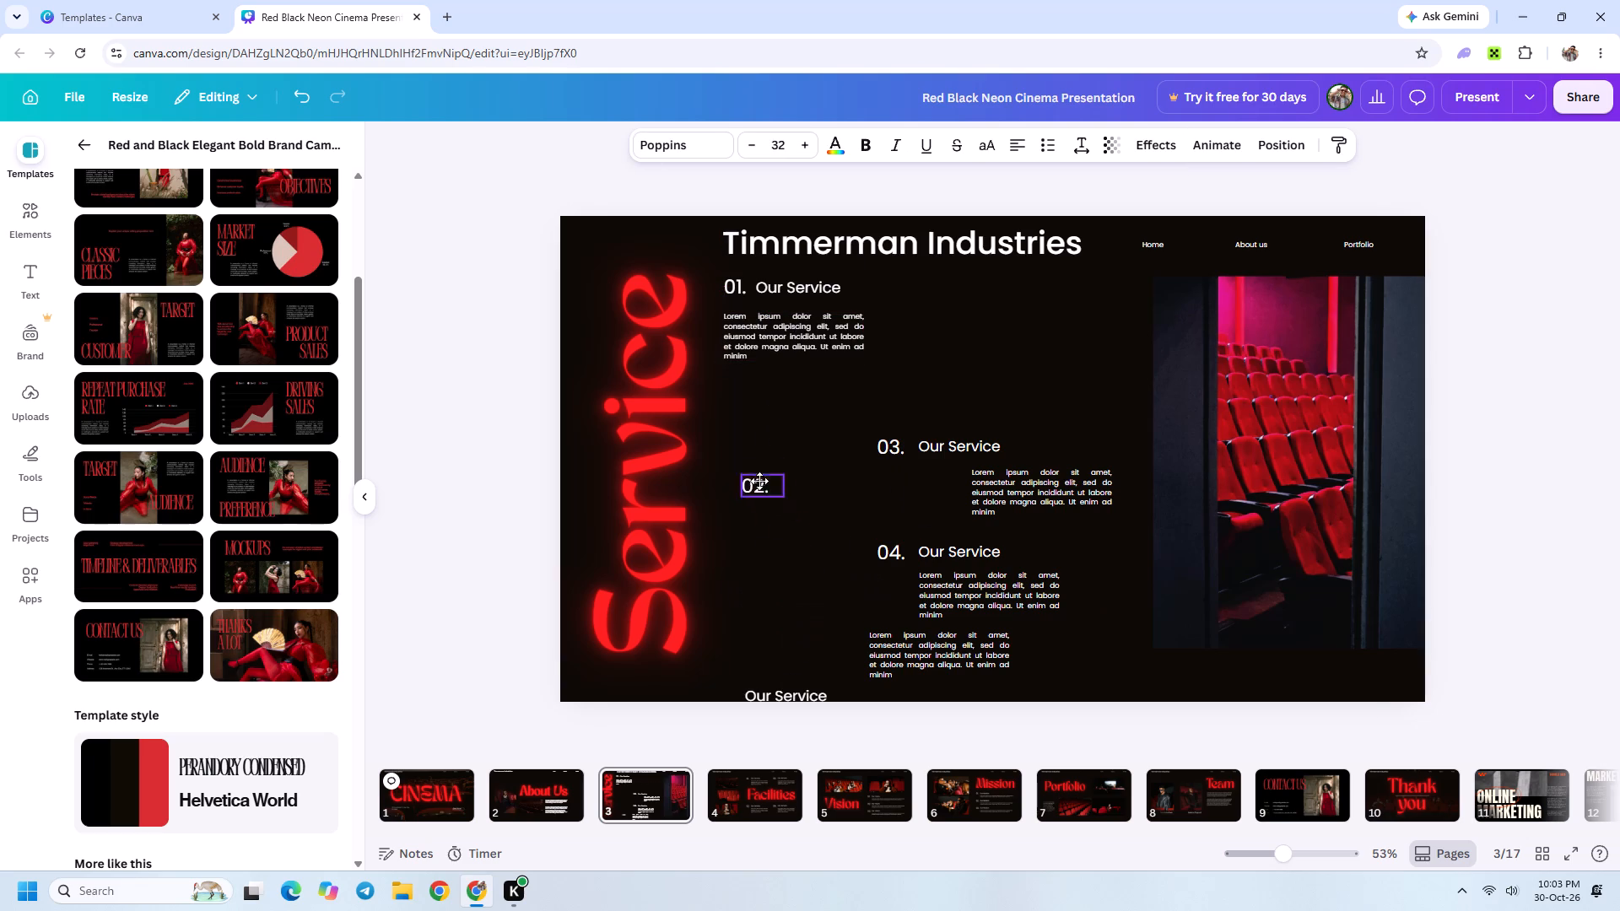
pyautogui.moveTo(759, 481); pyautogui.dragTo(744, 412)
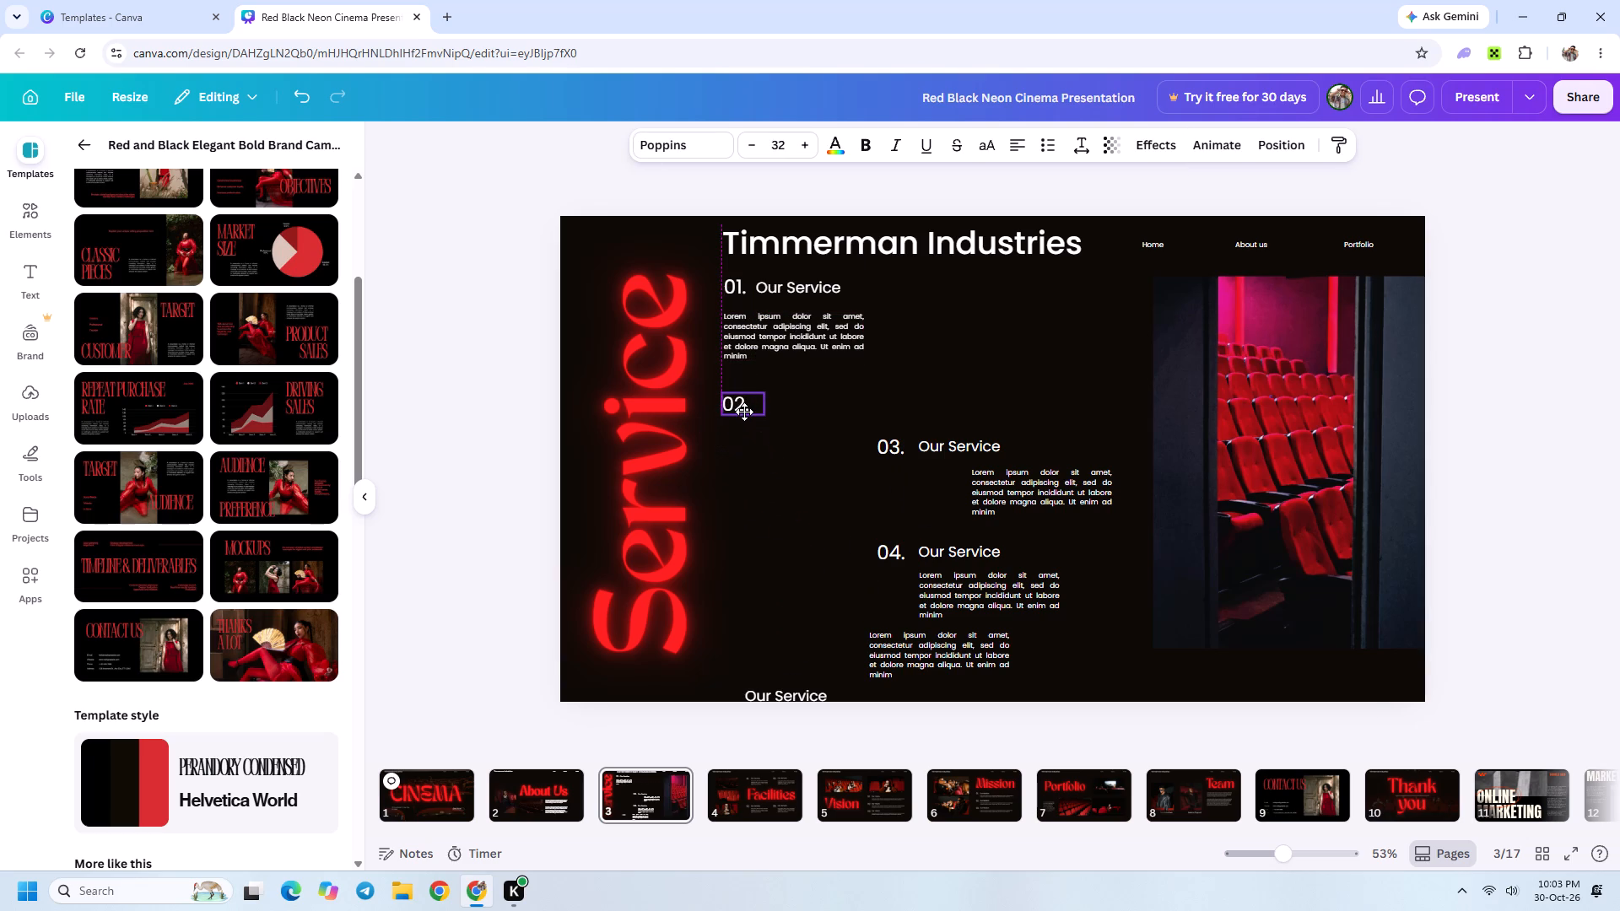
pyautogui.moveTo(744, 412); pyautogui.dragTo(746, 402)
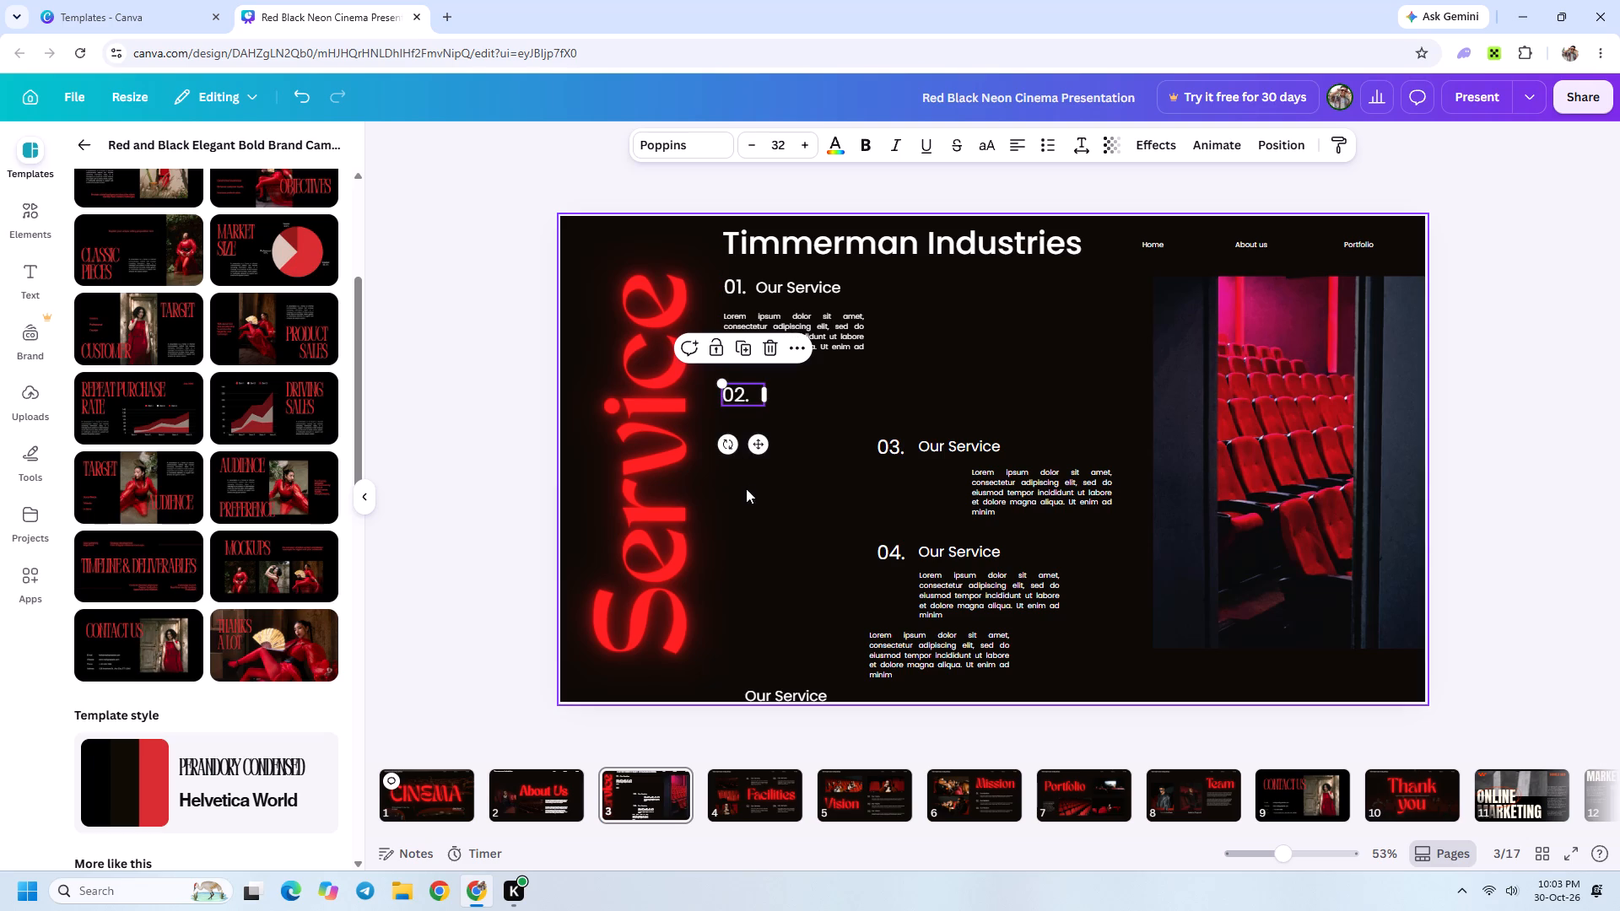
pyautogui.click(746, 529)
# Move the Our Service heading from 03 to beside the 02 number and scale it up to font size 26.1.
pyautogui.moveTo(955, 447); pyautogui.dragTo(855, 399)
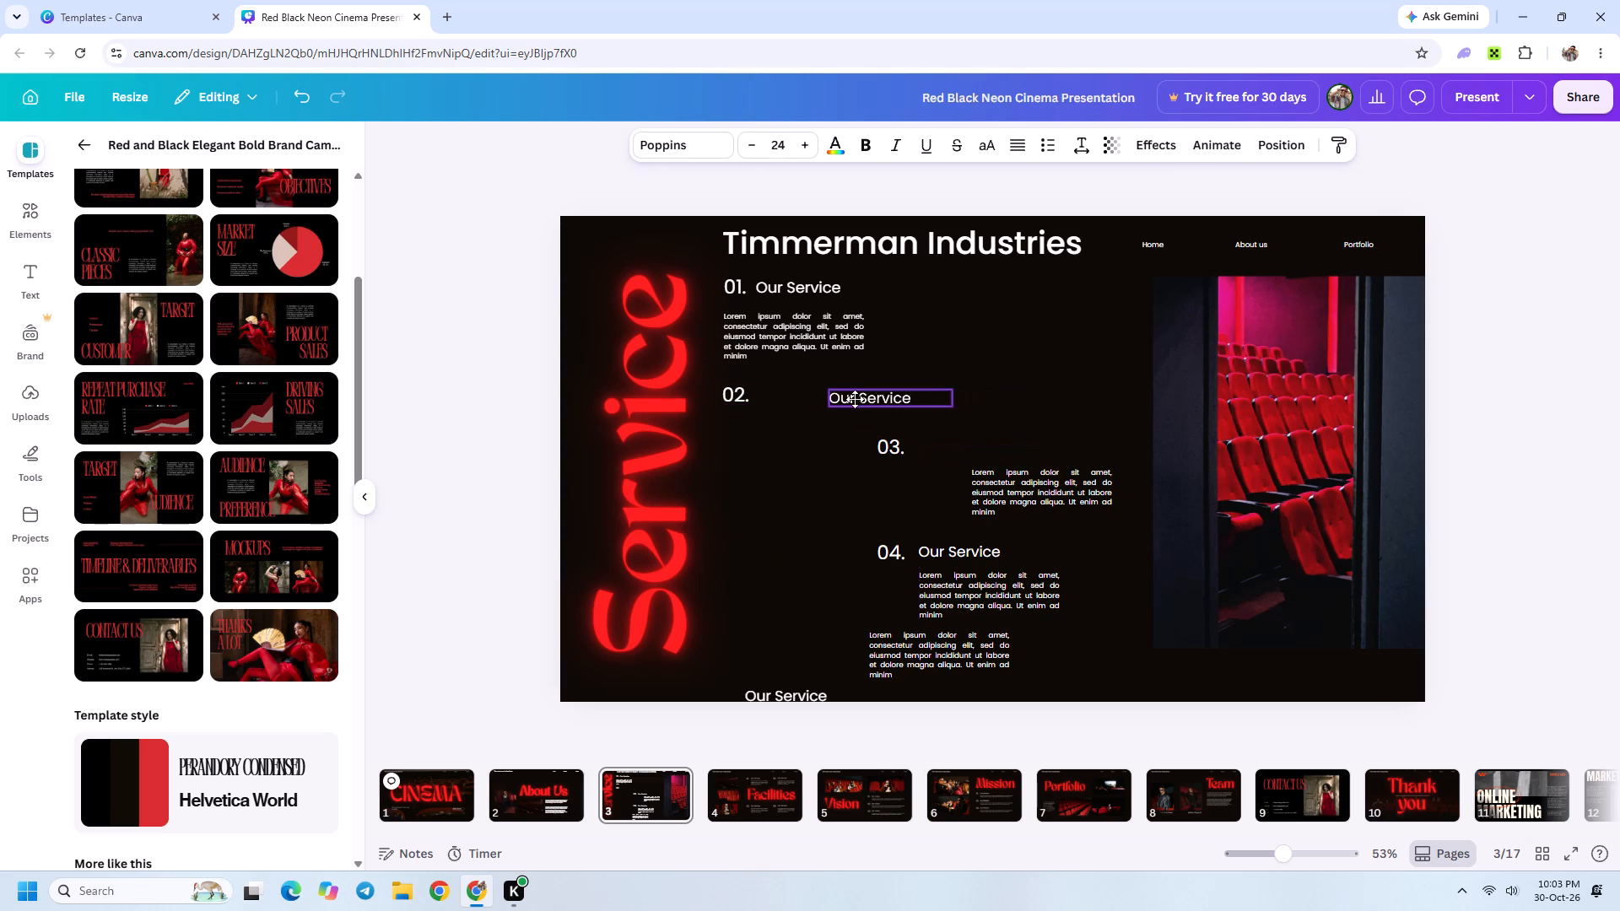
pyautogui.moveTo(855, 399); pyautogui.dragTo(799, 397)
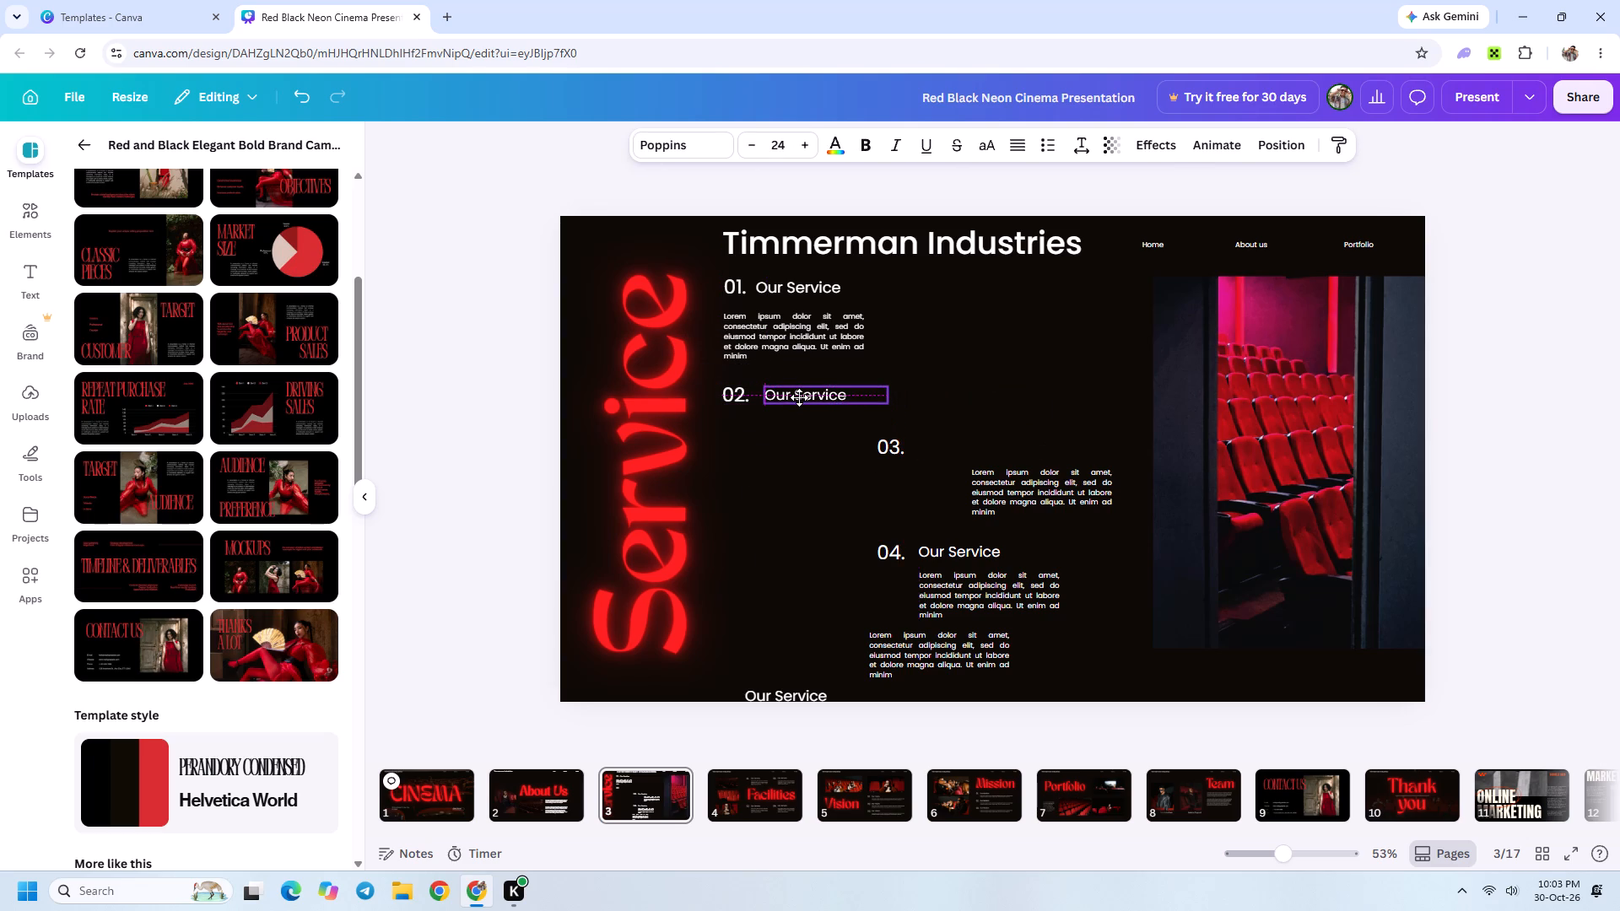
pyautogui.moveTo(799, 397); pyautogui.dragTo(795, 398)
pyautogui.click(791, 394)
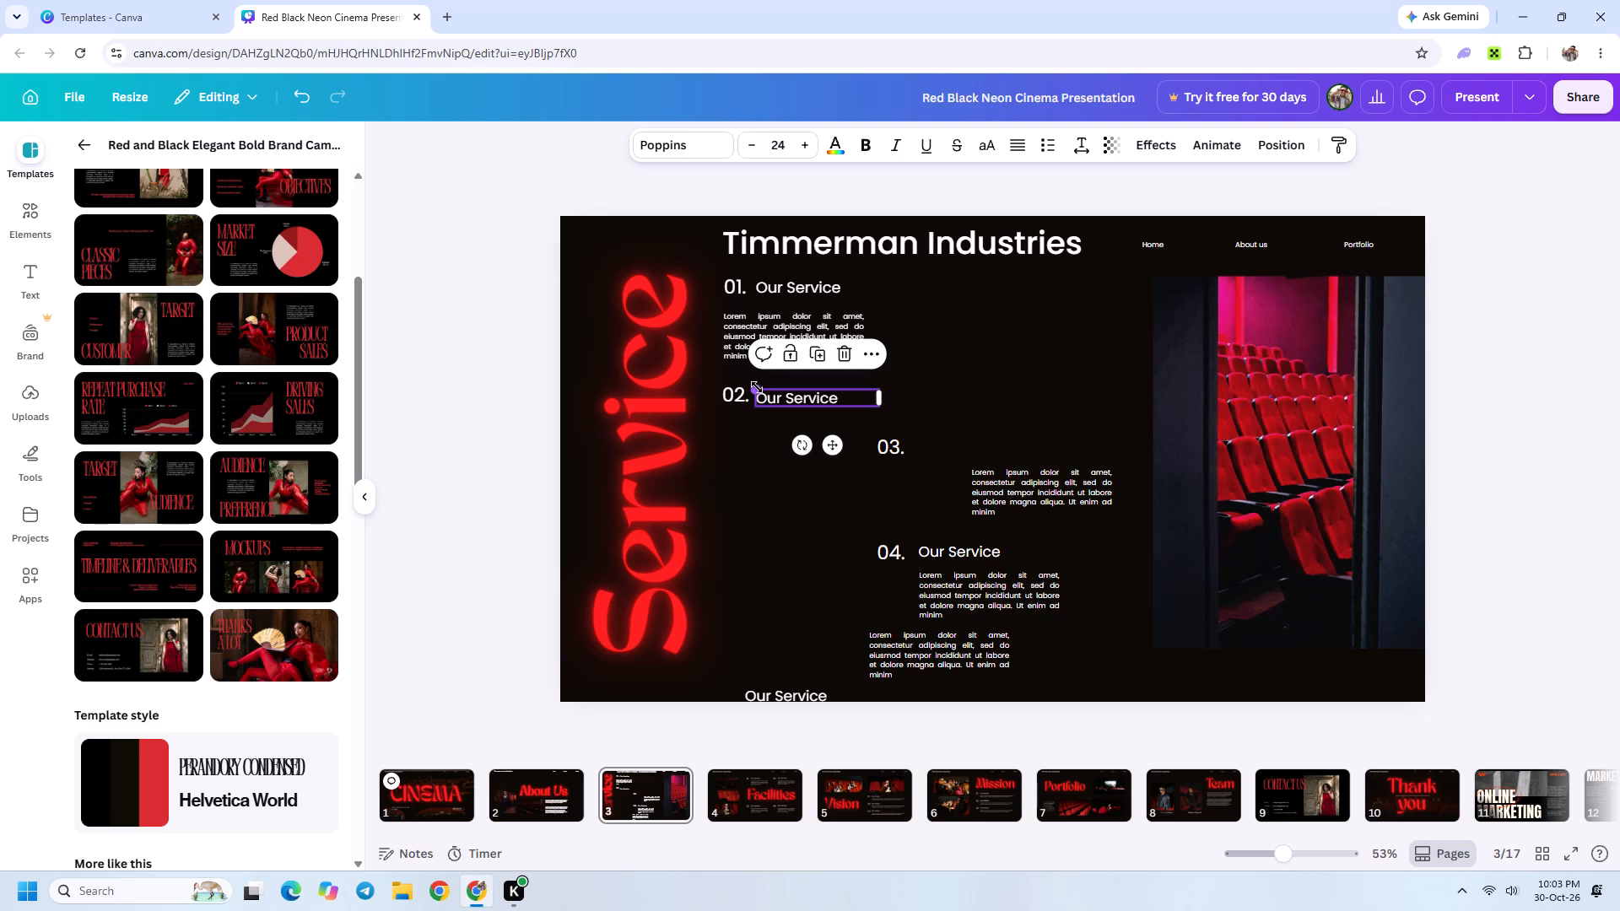
pyautogui.click(757, 387)
pyautogui.click(759, 474)
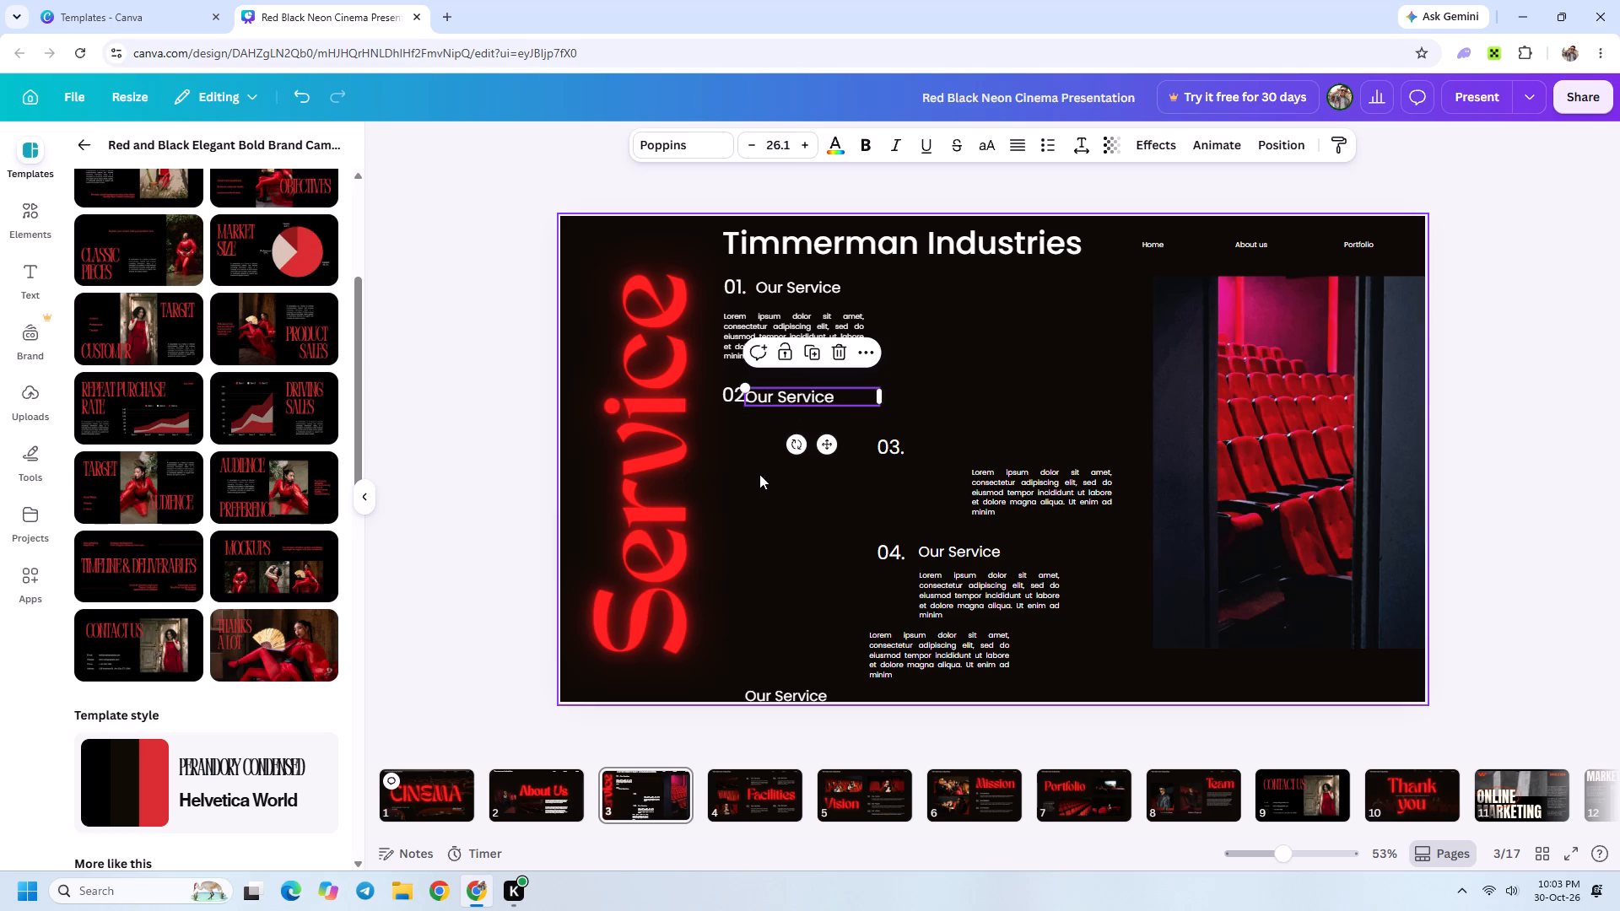
pyautogui.moveTo(797, 393); pyautogui.dragTo(810, 391)
pyautogui.click(706, 485)
pyautogui.click(779, 532)
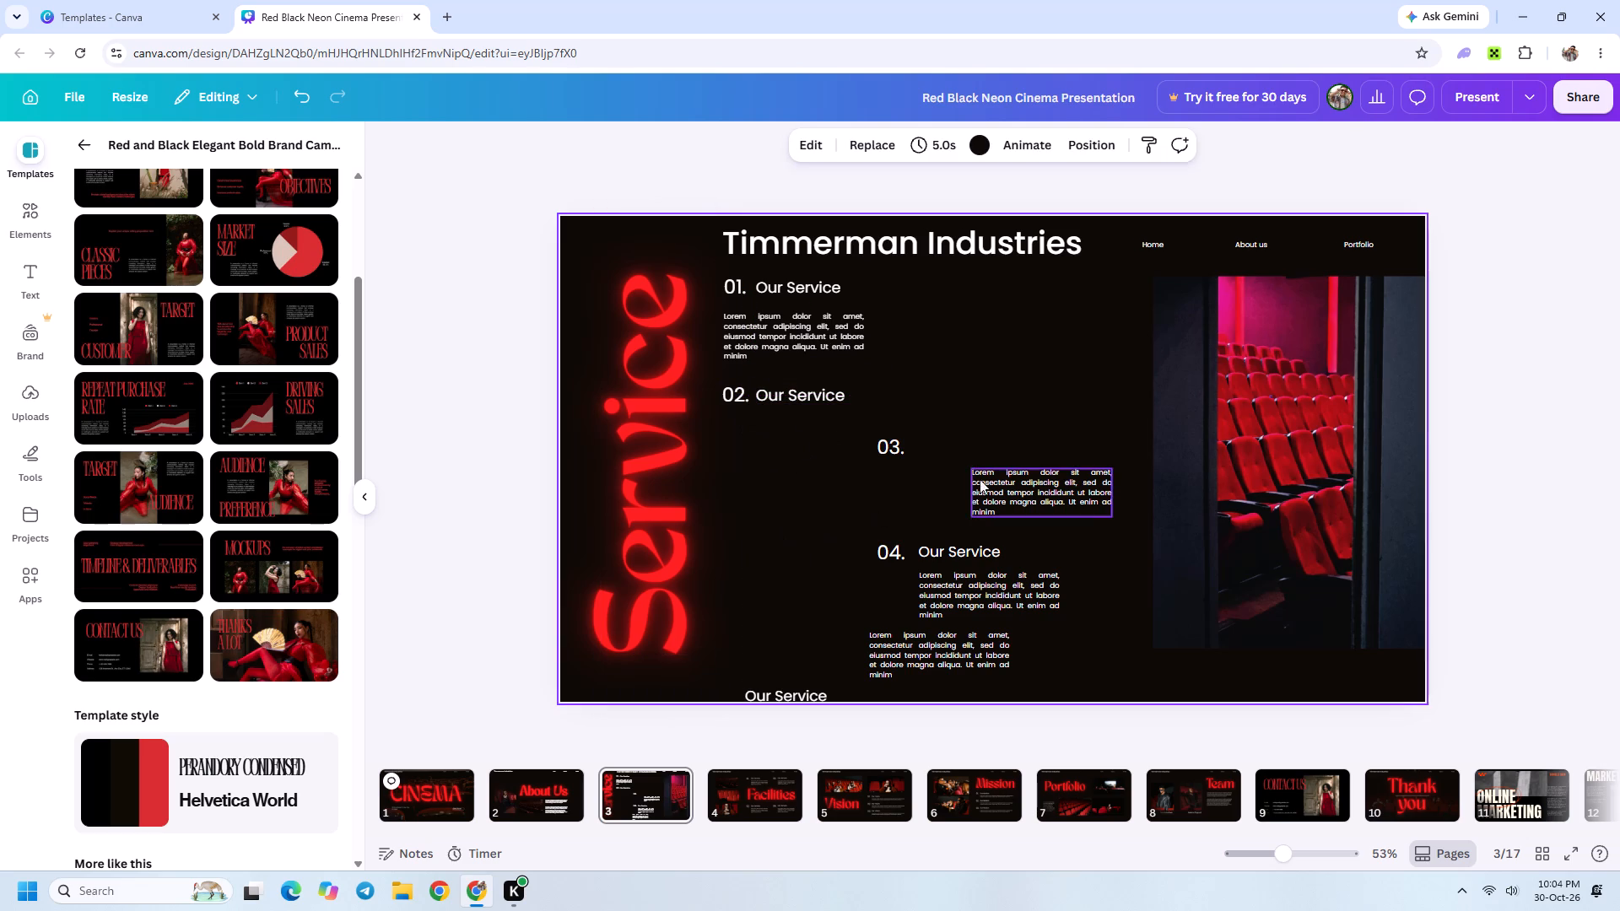
# Move the lorem ipsum paragraph below the 03 number to under the 02 Our Service heading, aligned left with the number.
pyautogui.moveTo(1022, 477); pyautogui.dragTo(778, 432)
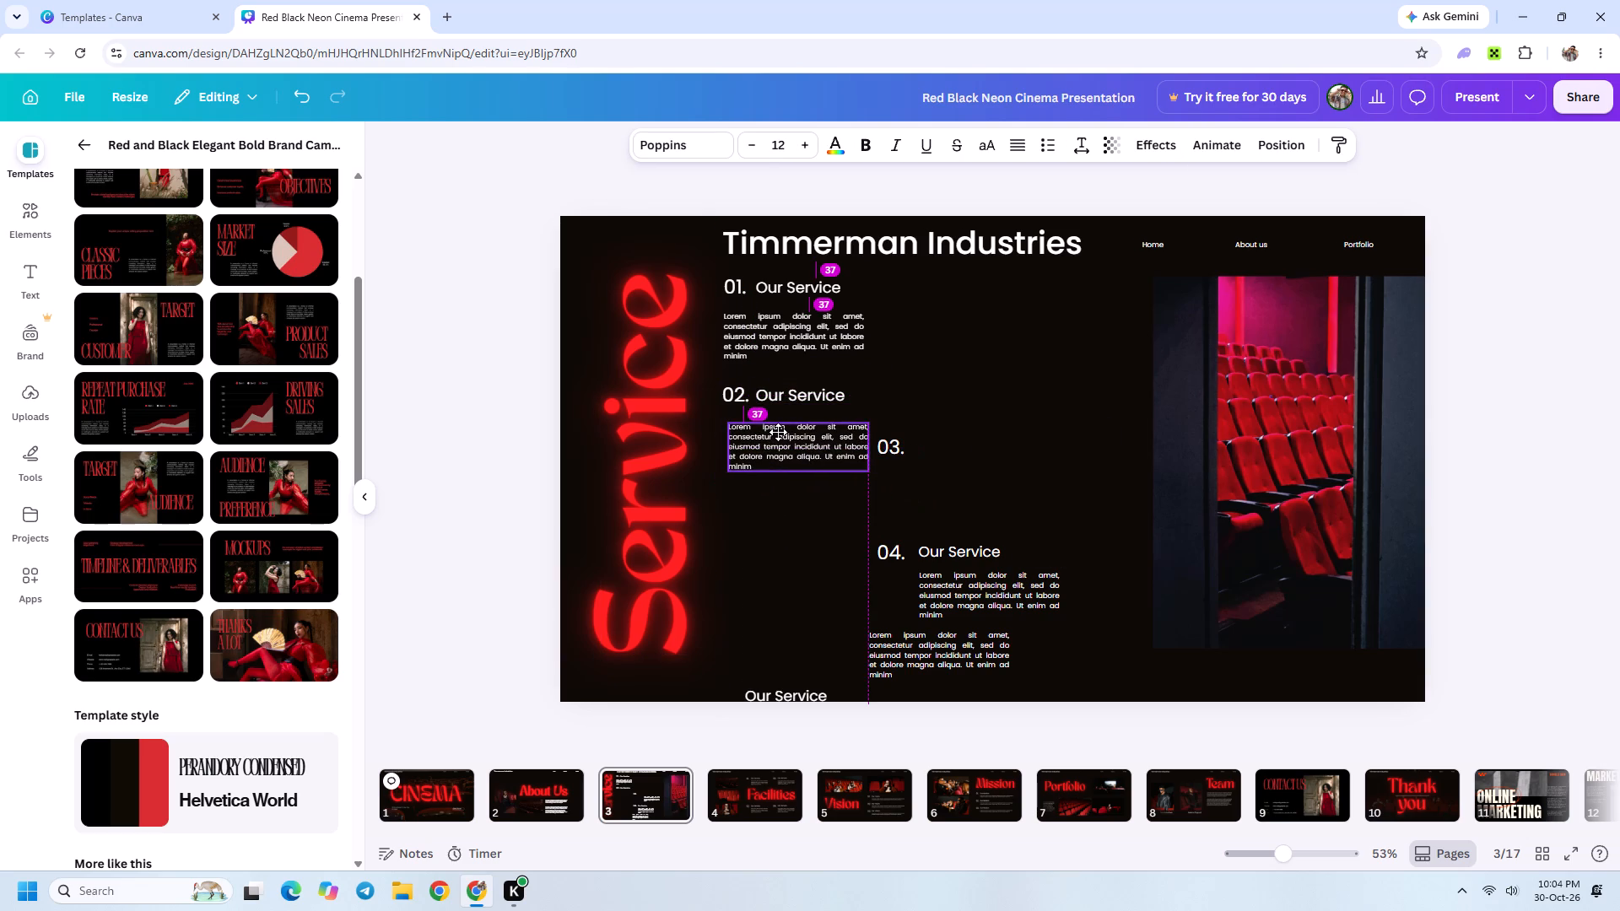
pyautogui.moveTo(778, 432); pyautogui.dragTo(770, 432)
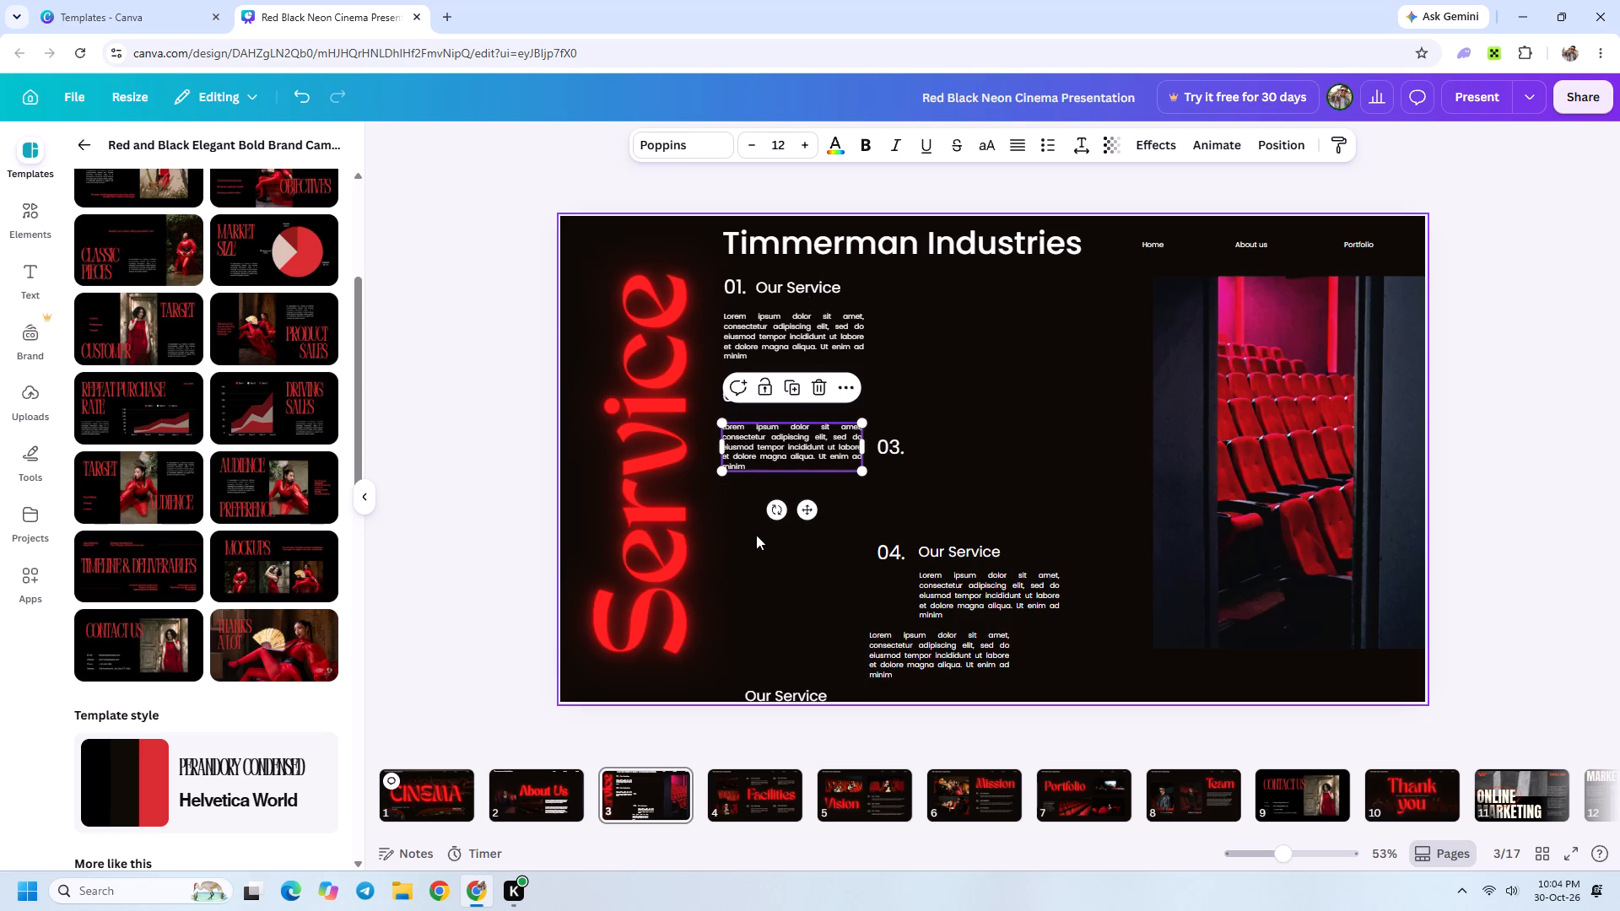
pyautogui.click(748, 545)
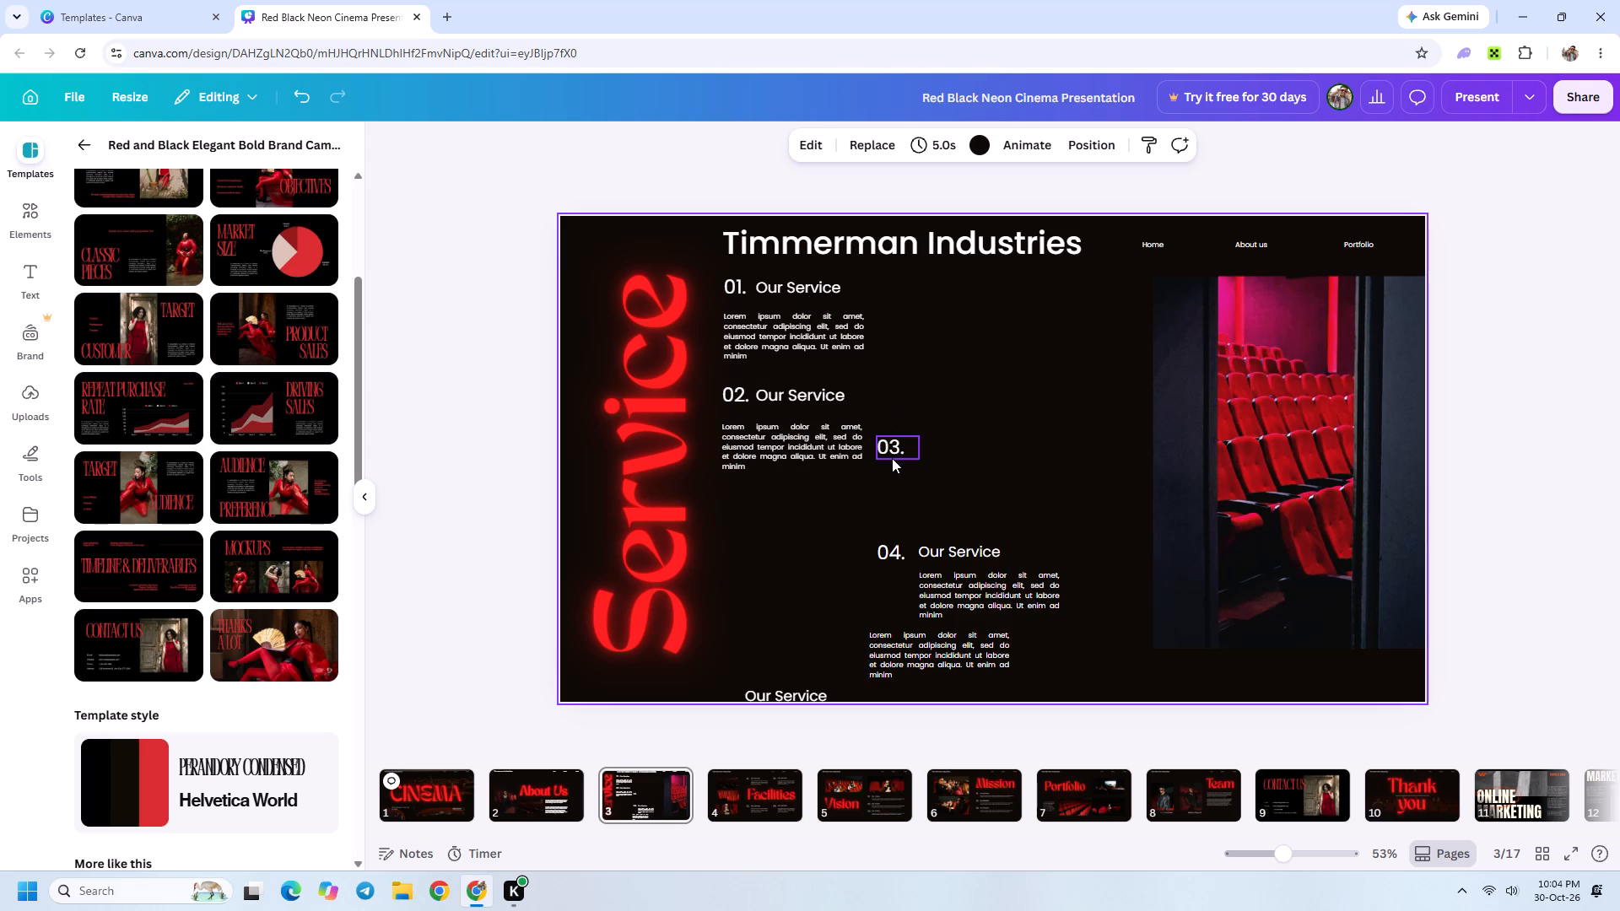
# Move the 03 number left and down to below the second service paragraph, aligned with the 02 number.
pyautogui.moveTo(892, 459); pyautogui.dragTo(735, 510)
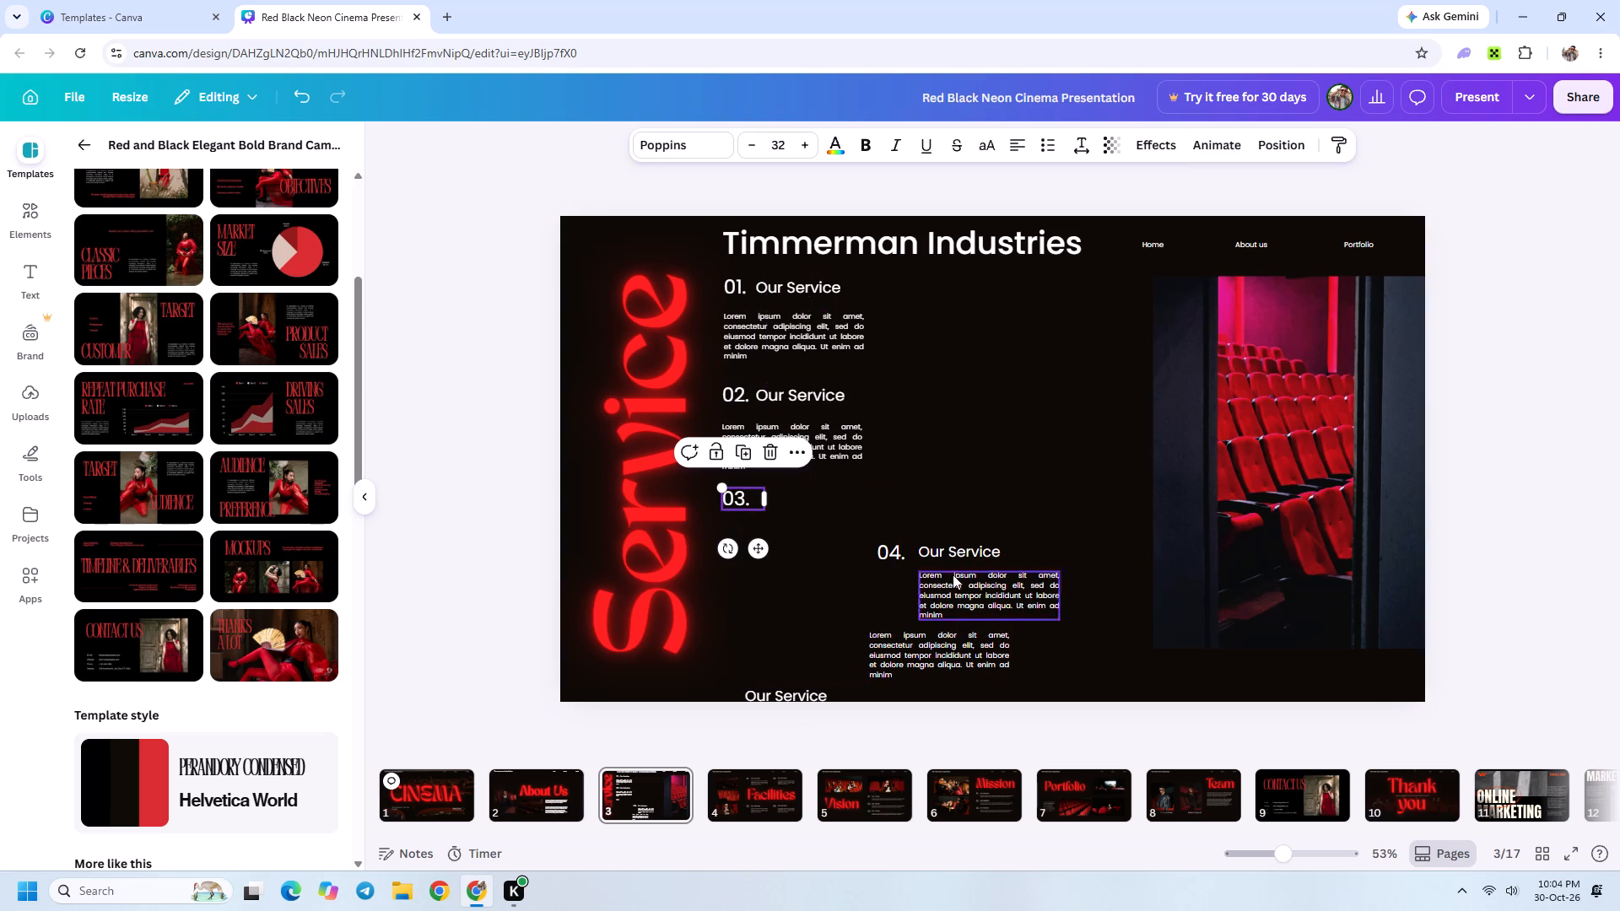
# Move the Our Service heading from the page's bottom edge to beside the 03 number and scale it up to font size 26.1.
pyautogui.moveTo(792, 699); pyautogui.dragTo(820, 600)
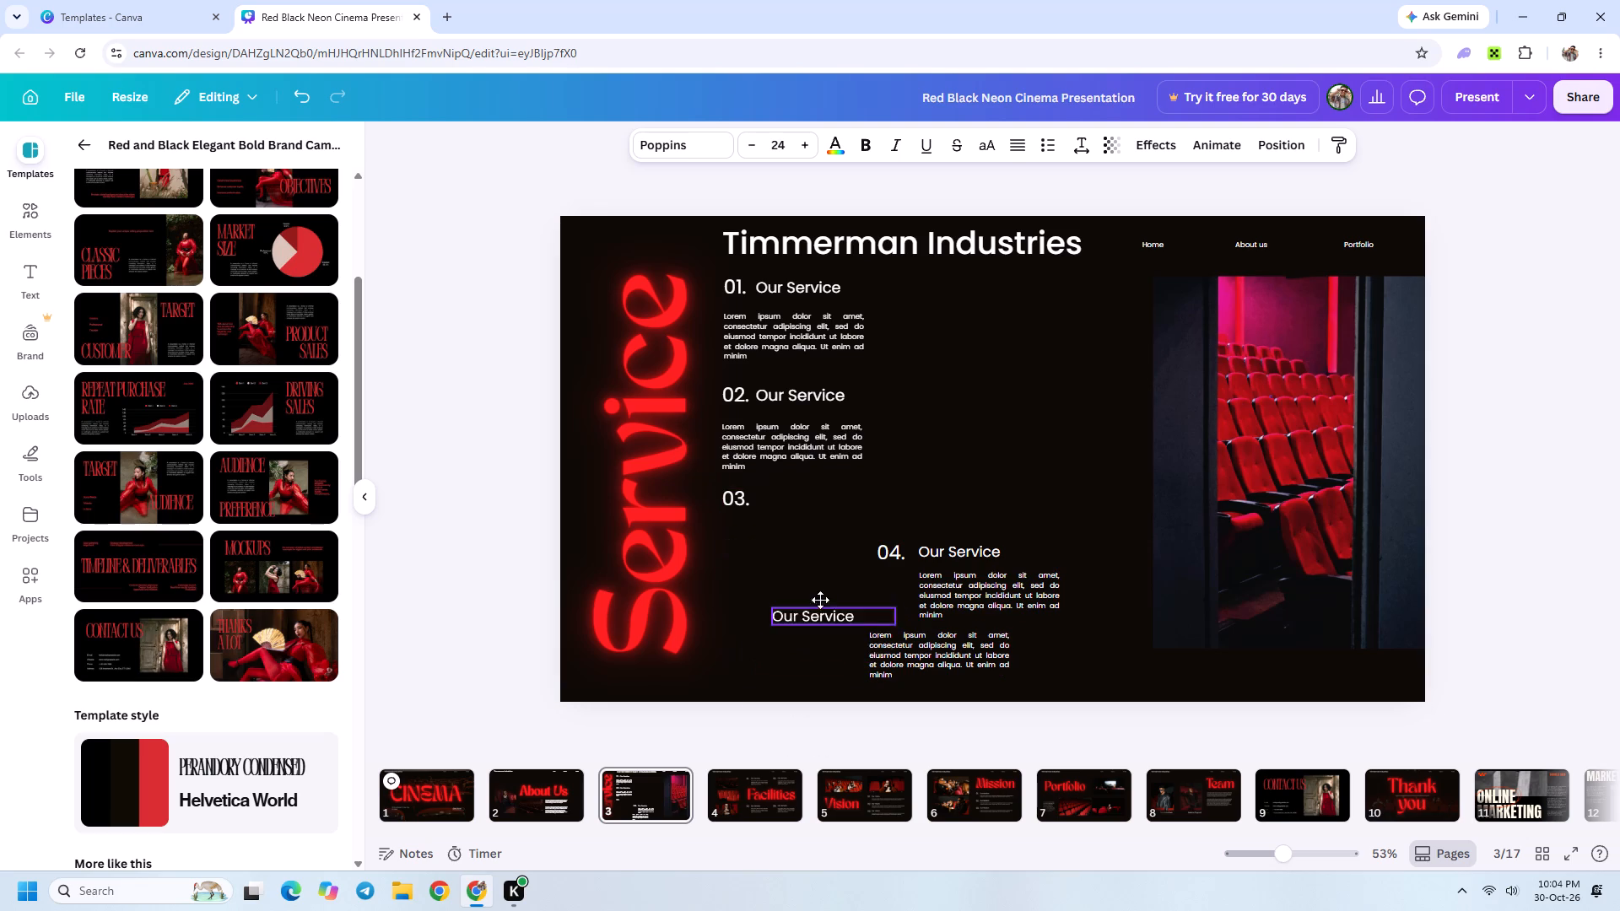
pyautogui.moveTo(820, 600); pyautogui.dragTo(807, 505)
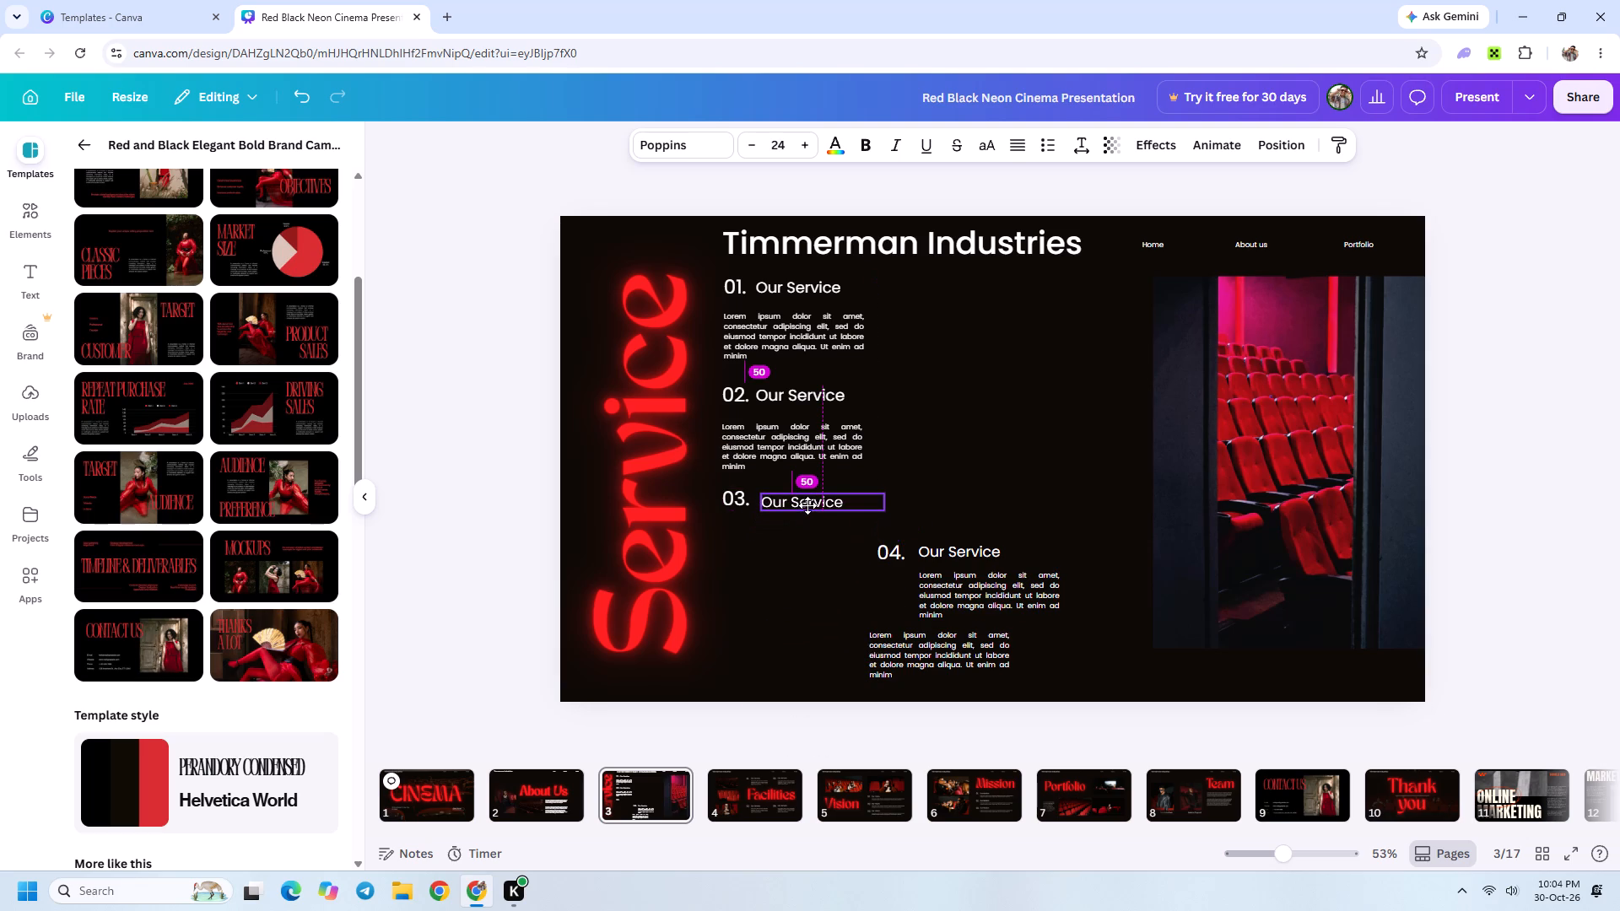
pyautogui.moveTo(807, 505); pyautogui.dragTo(807, 503)
pyautogui.moveTo(761, 491); pyautogui.dragTo(754, 488)
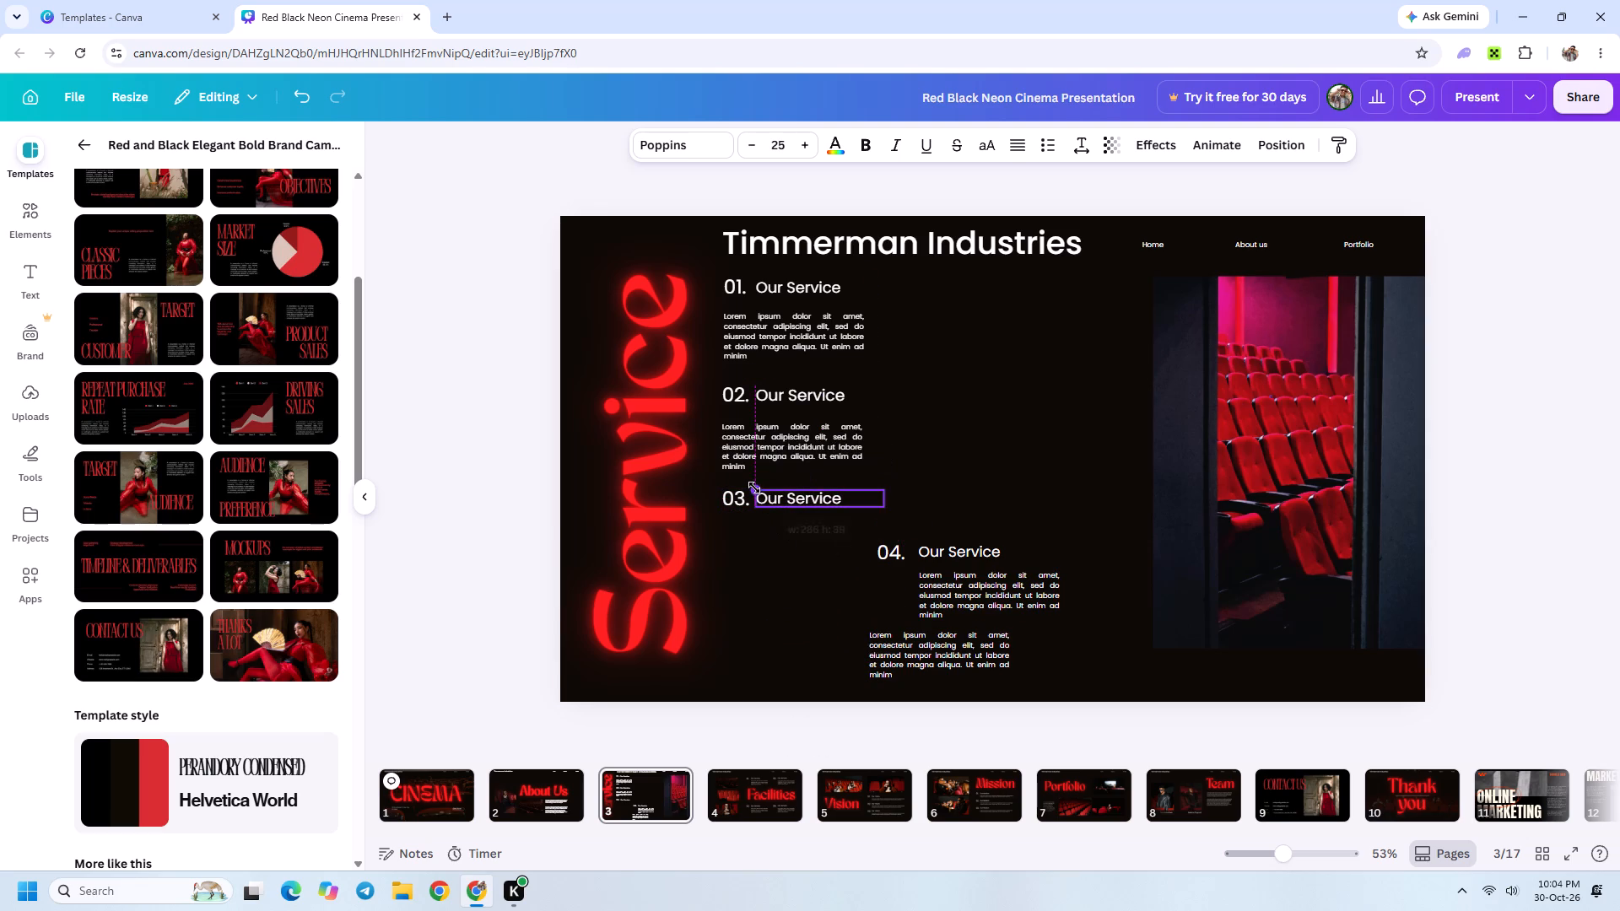
pyautogui.moveTo(754, 488); pyautogui.dragTo(753, 487)
pyautogui.click(739, 567)
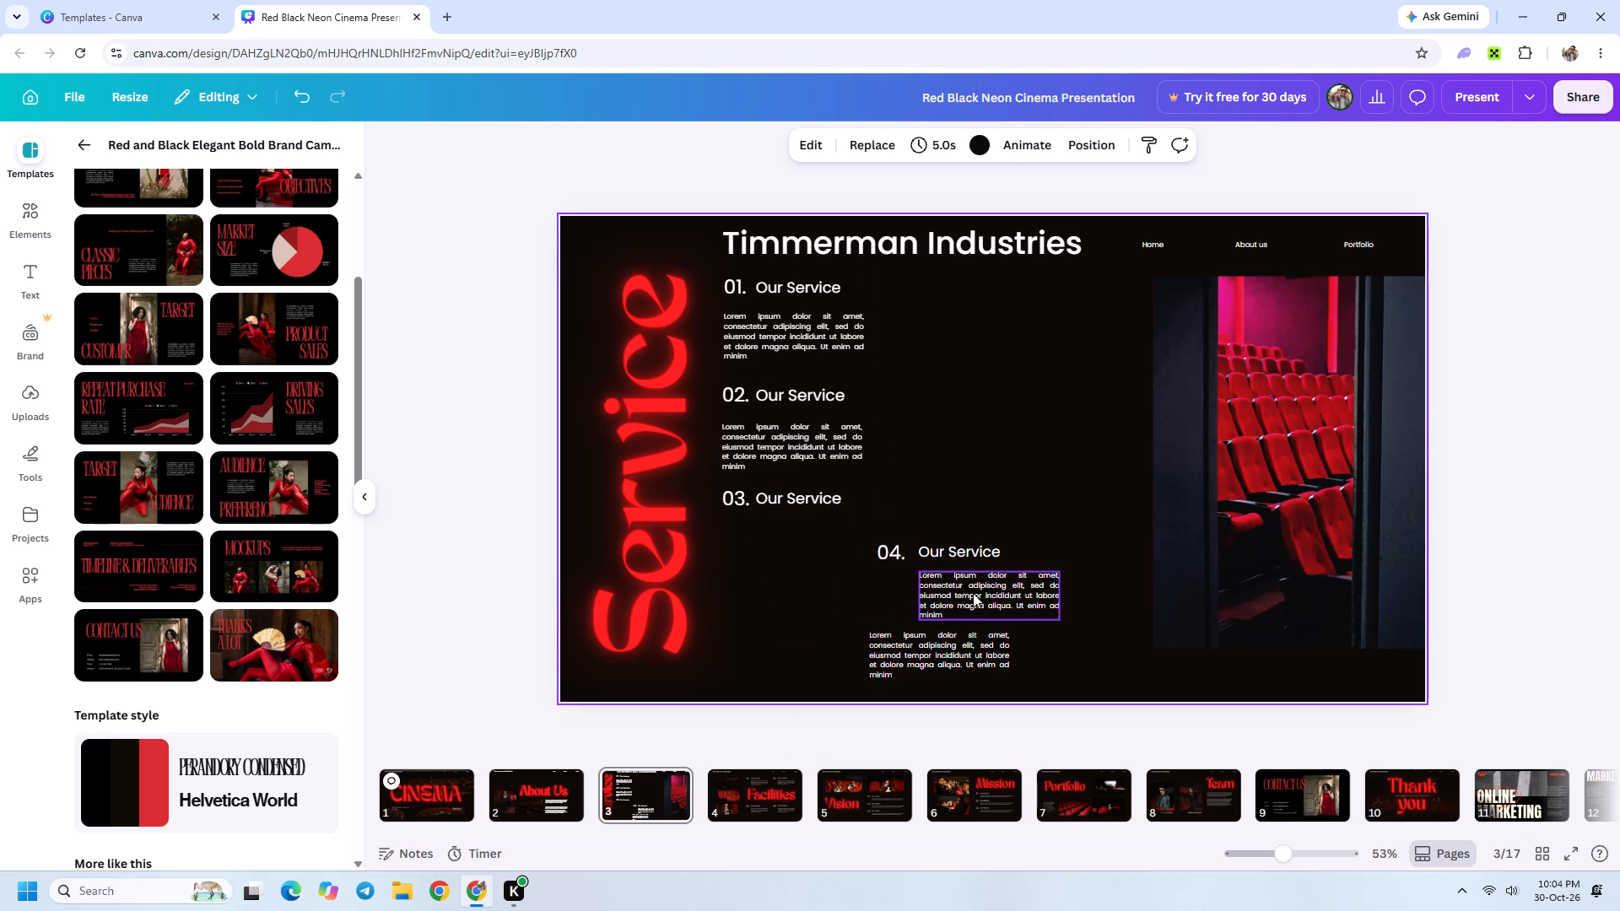
pyautogui.click(794, 495)
pyautogui.click(795, 495)
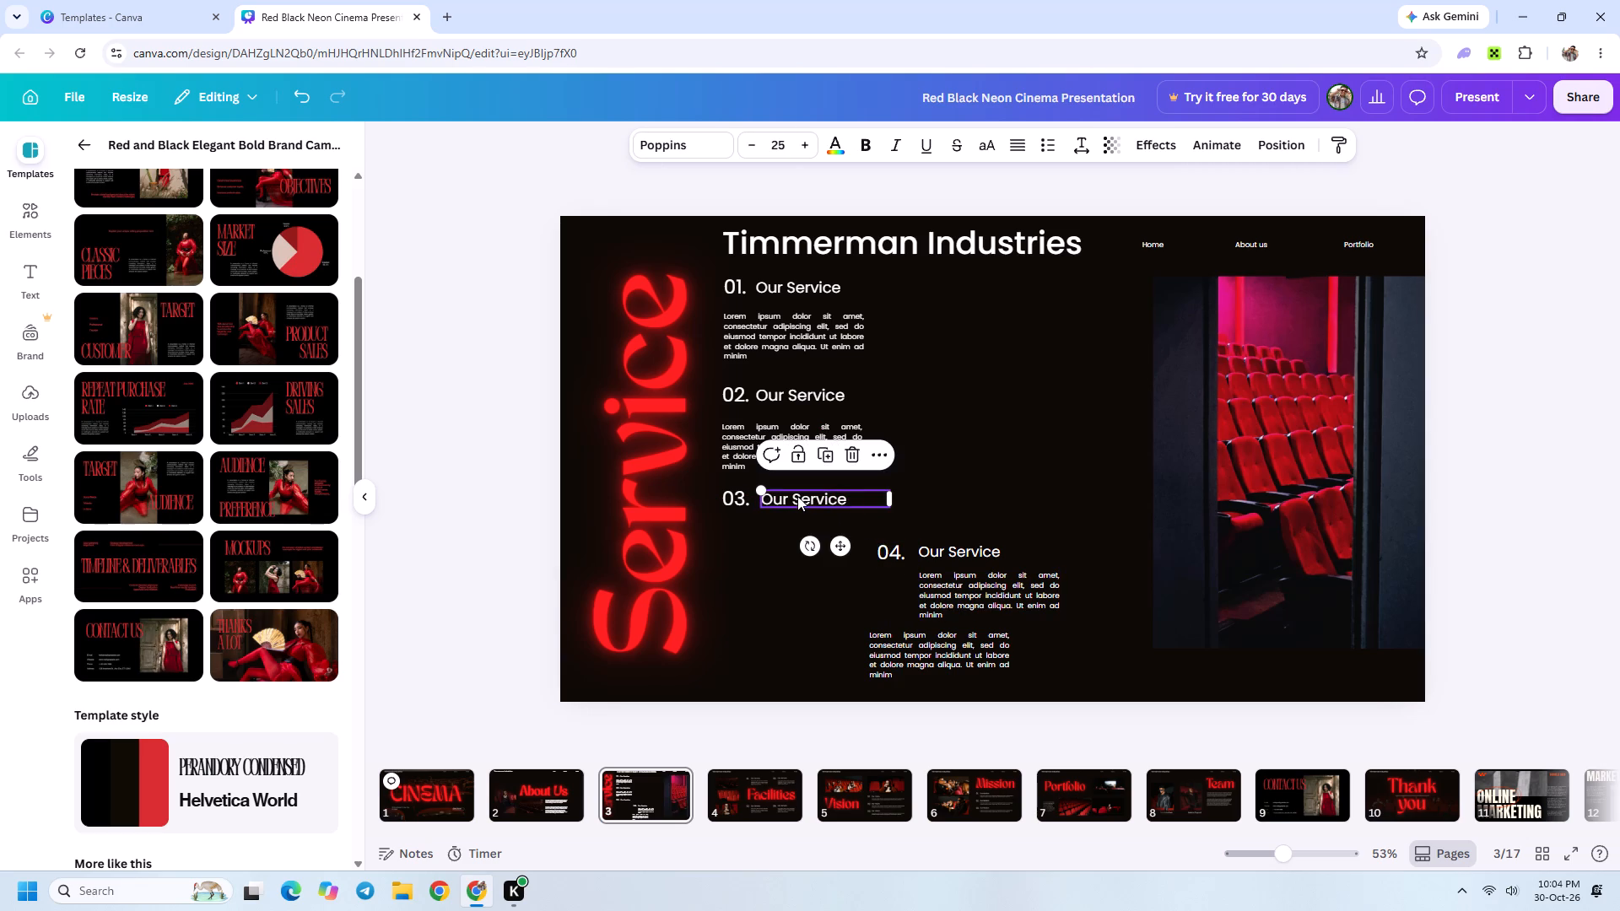
pyautogui.click(796, 496)
pyautogui.click(791, 493)
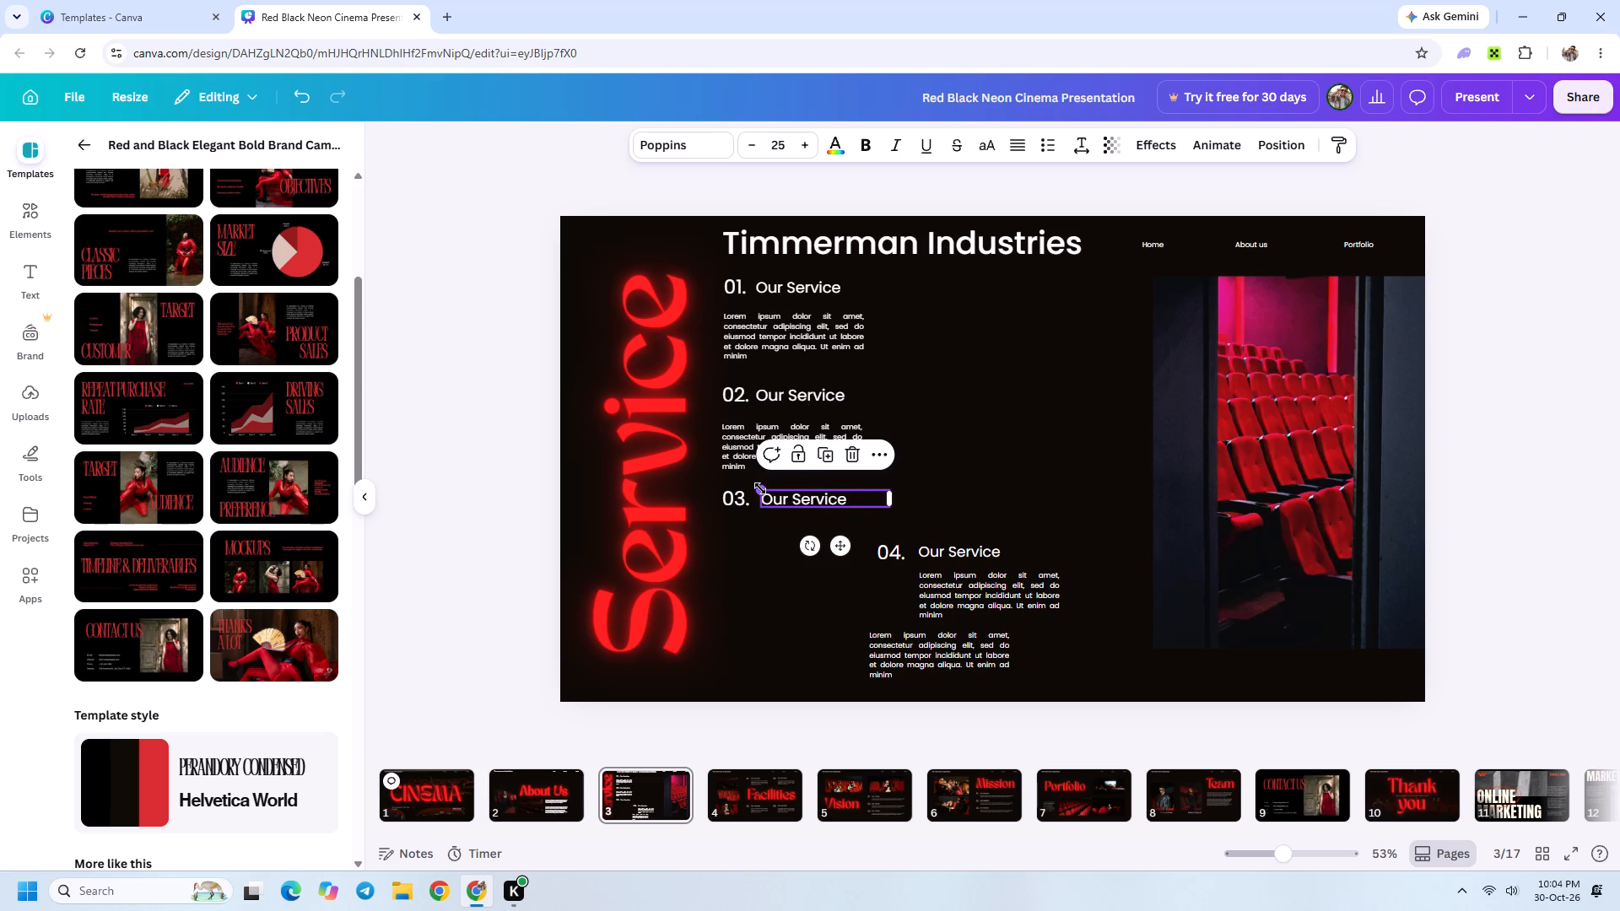
pyautogui.click(760, 488)
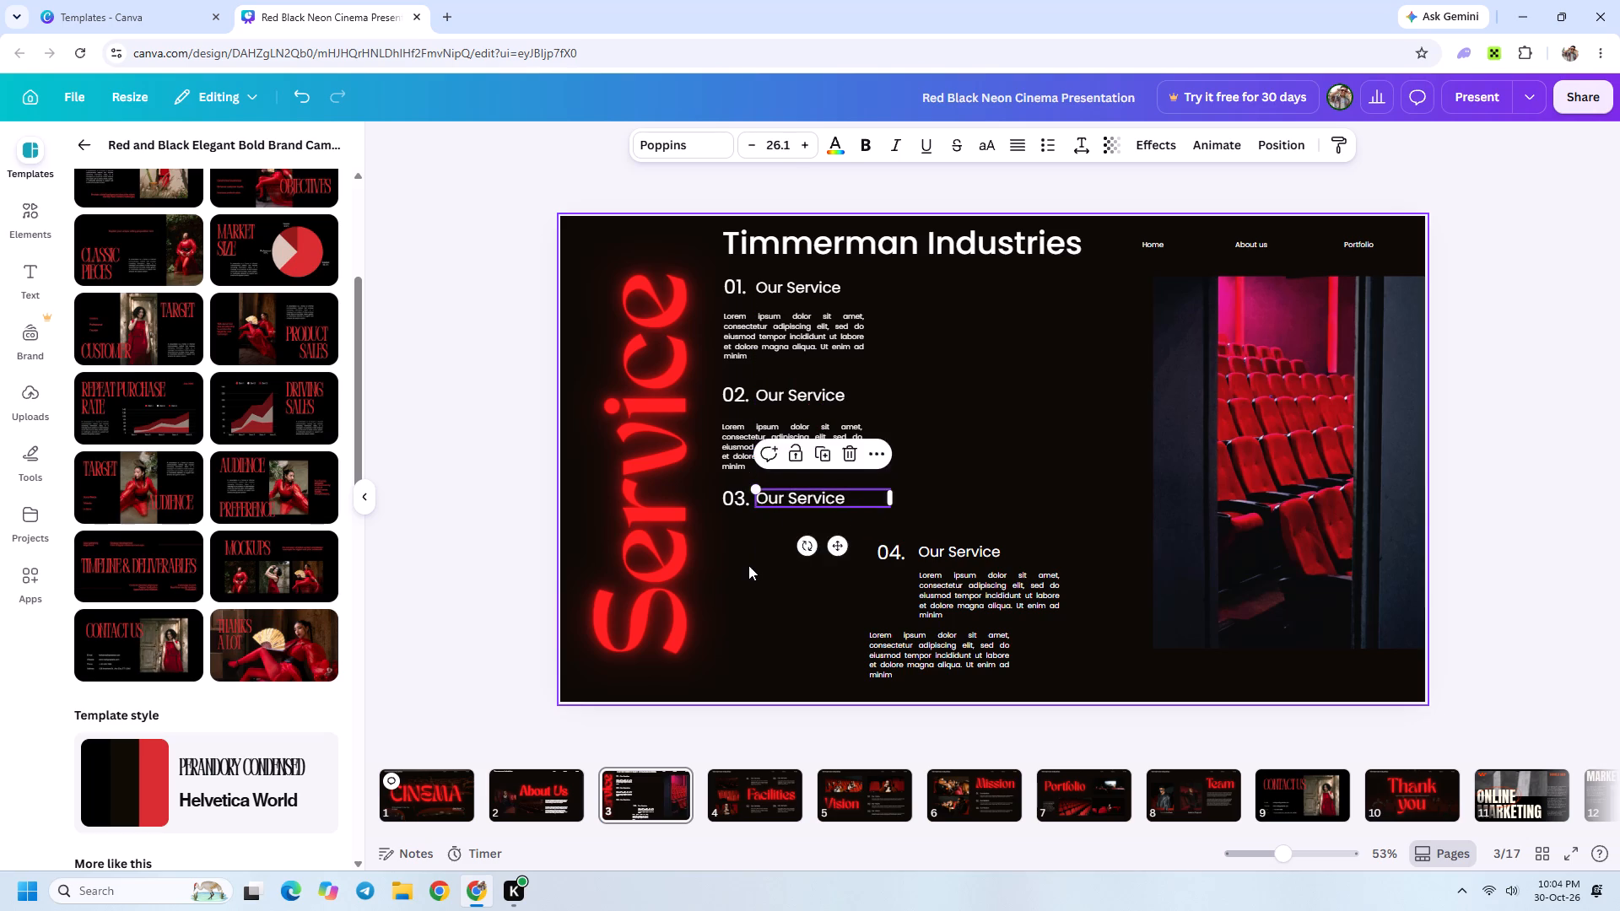
pyautogui.click(748, 565)
# Move the lorem ipsum paragraph from under the 04 heading to under the 03 Our Service heading, aligned left with the number.
pyautogui.moveTo(955, 590); pyautogui.dragTo(766, 540)
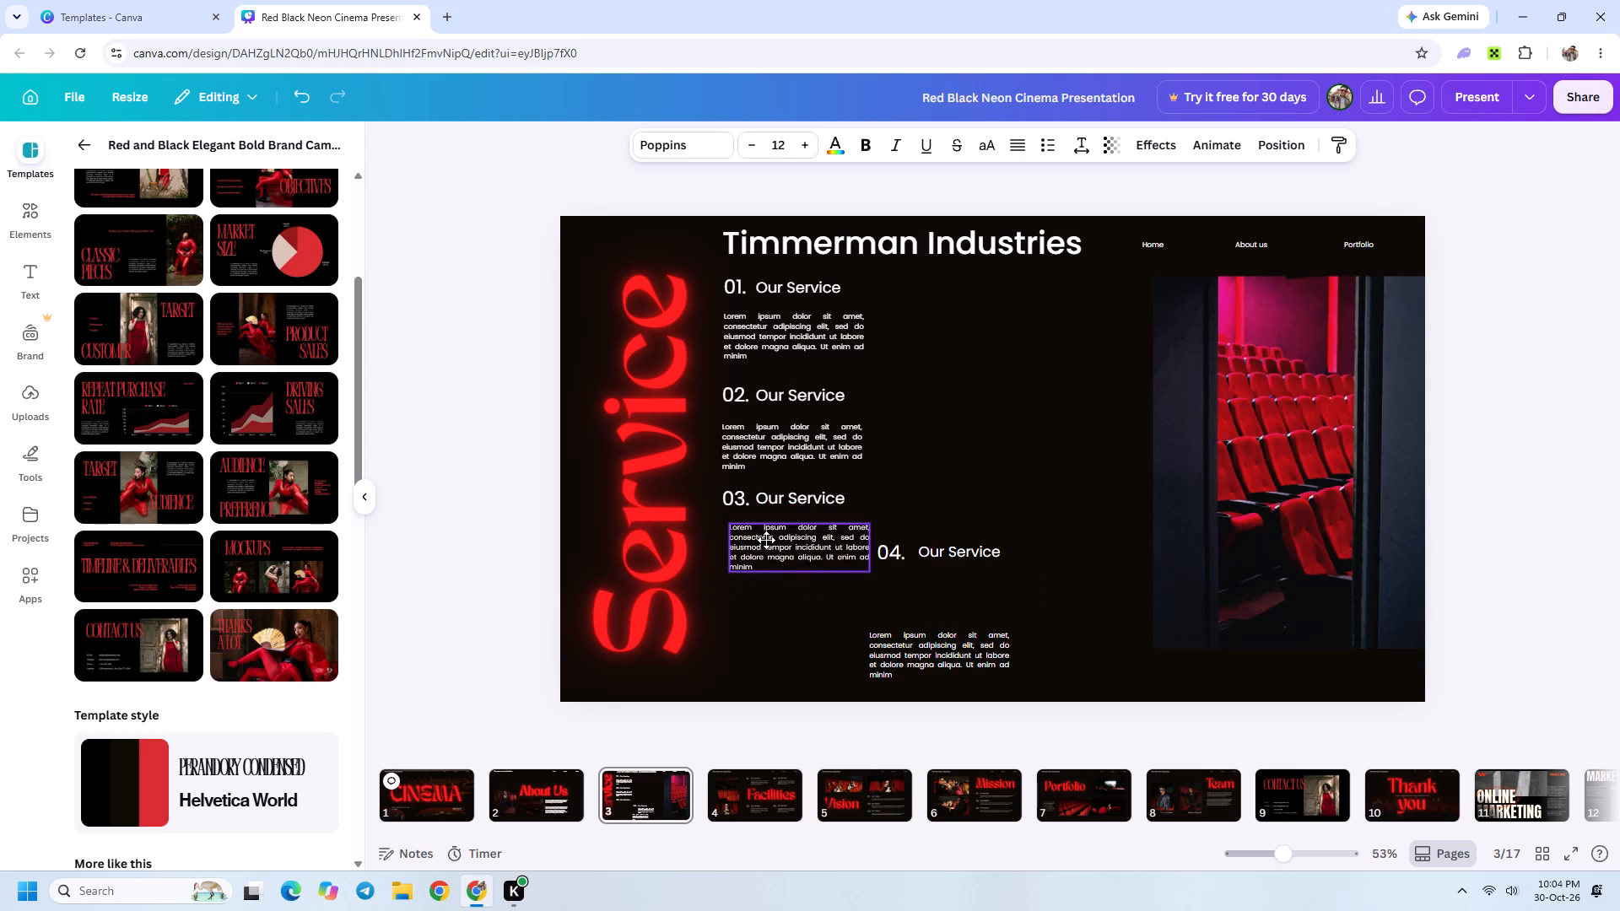
pyautogui.moveTo(766, 540); pyautogui.dragTo(758, 540)
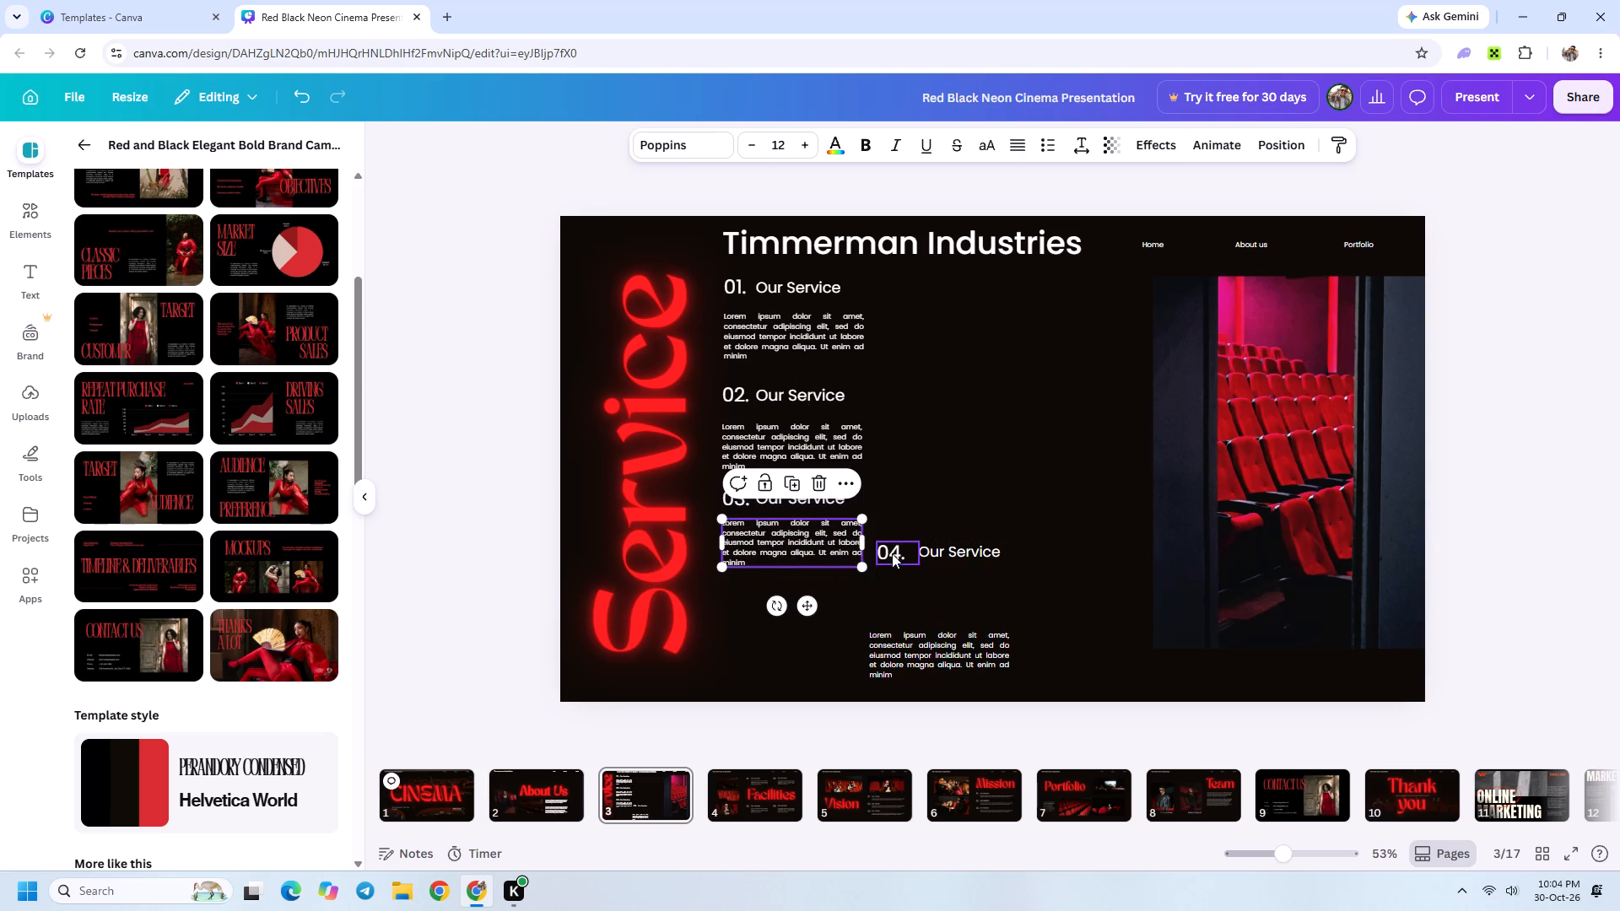
# Move the 04 number and its Our Service heading below the third paragraph, scaling the heading up to font size 26.1.
pyautogui.moveTo(894, 552); pyautogui.dragTo(739, 586)
pyautogui.moveTo(937, 553); pyautogui.dragTo(773, 586)
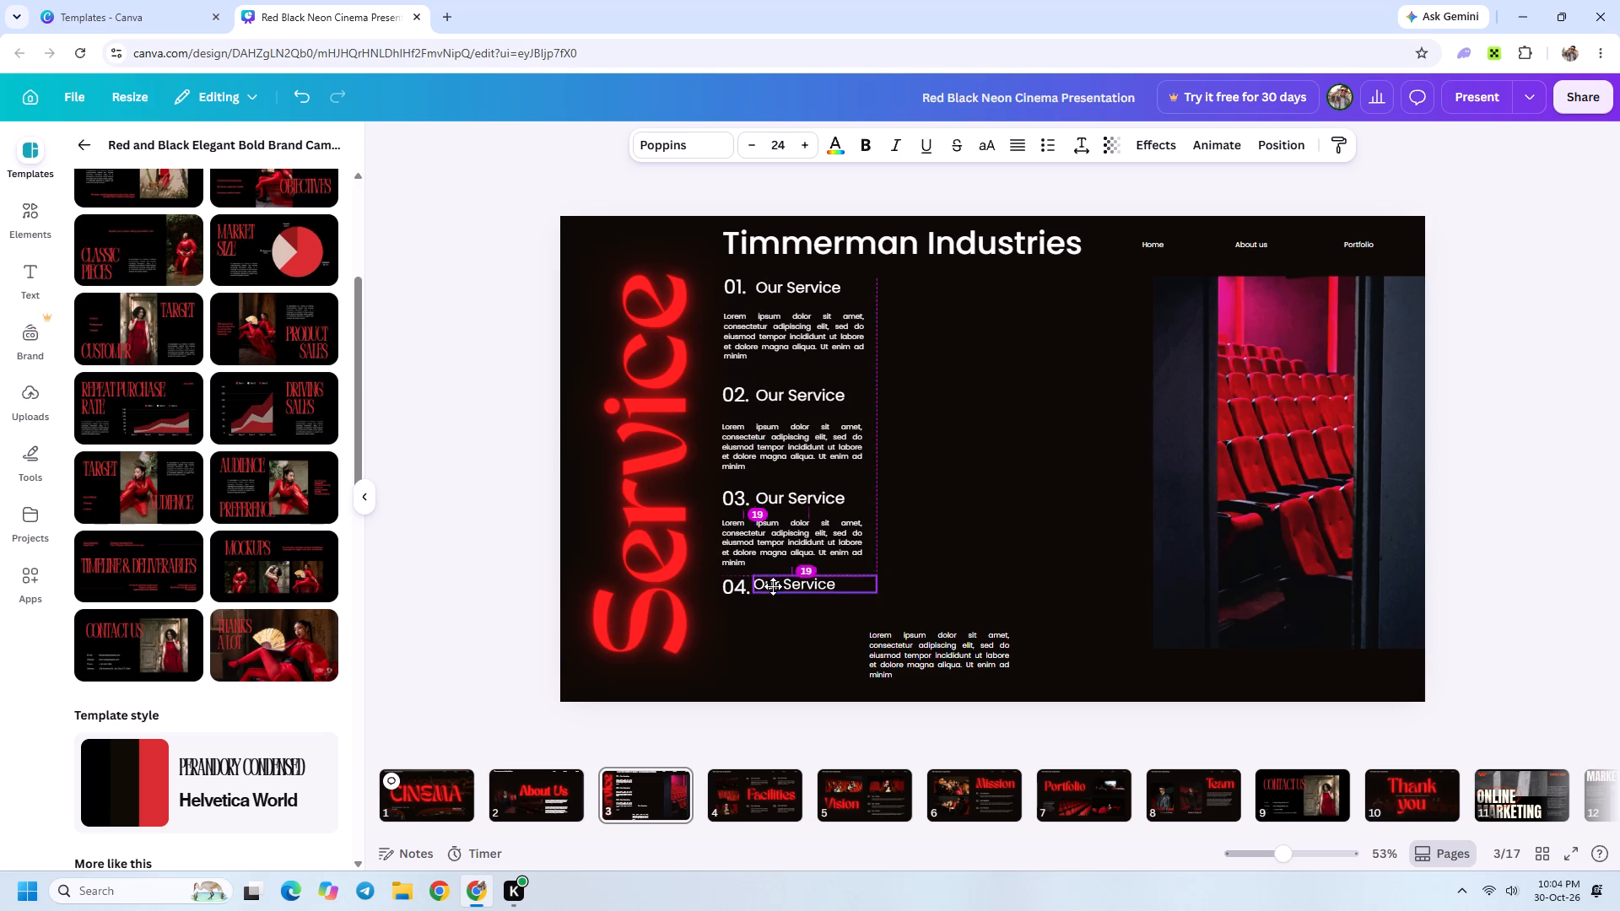
pyautogui.moveTo(773, 586); pyautogui.dragTo(775, 585)
pyautogui.moveTo(757, 576); pyautogui.dragTo(749, 571)
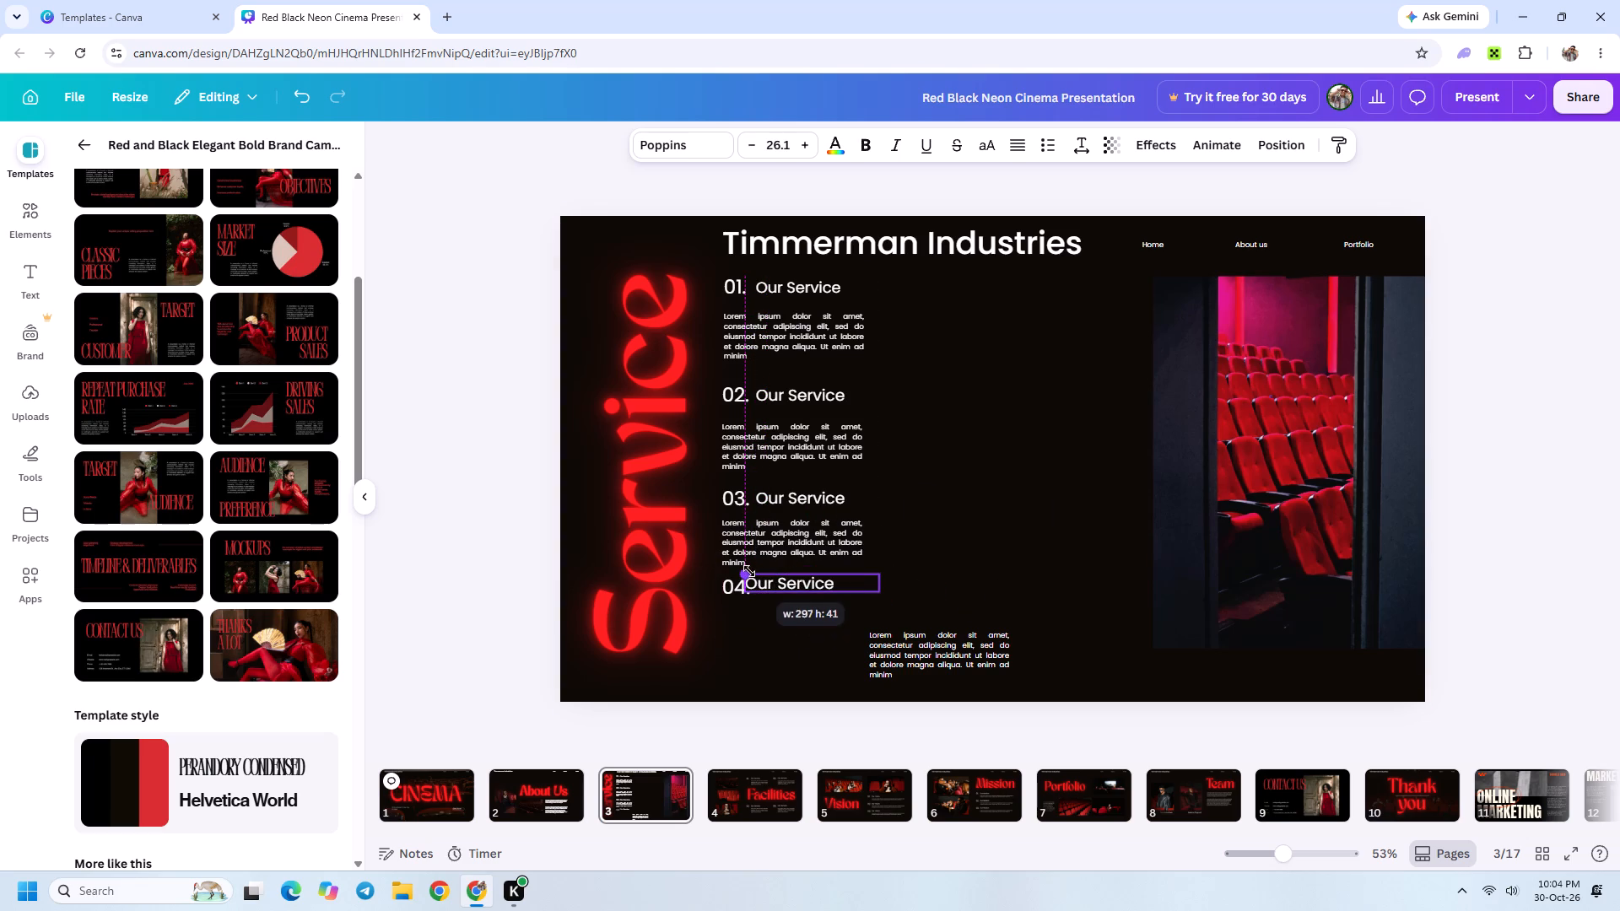
pyautogui.moveTo(749, 571); pyautogui.dragTo(748, 571)
pyautogui.moveTo(785, 580); pyautogui.dragTo(793, 584)
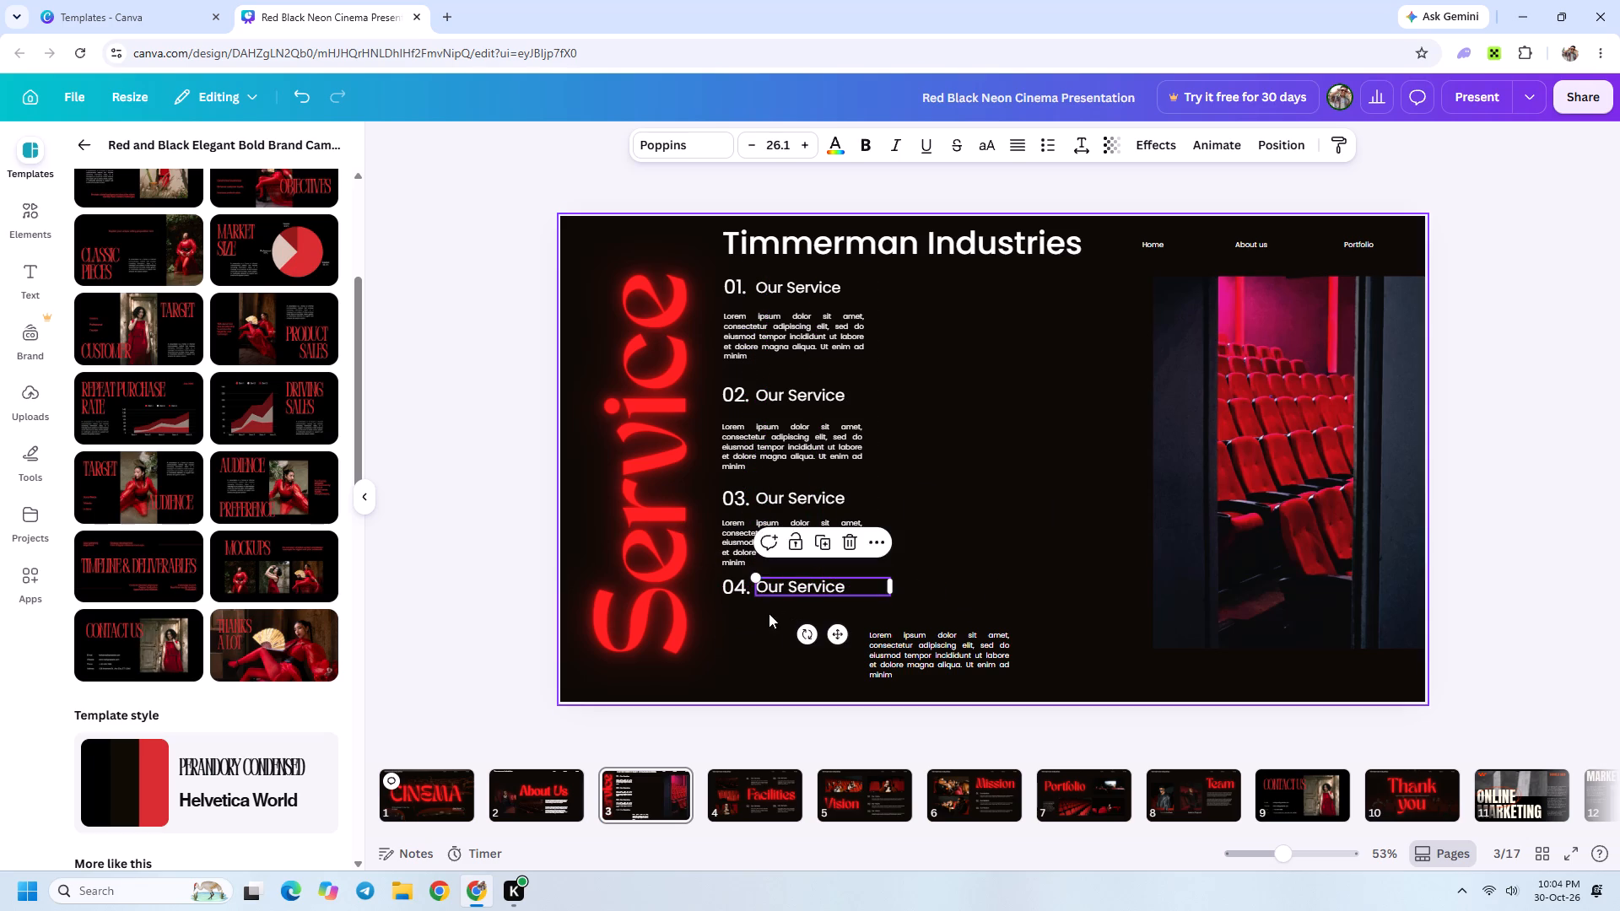
# Move the remaining lorem ipsum paragraph from the page's lower middle to under the 04 Our Service heading, aligned left with the number.
pyautogui.click(760, 640)
pyautogui.moveTo(919, 639); pyautogui.dragTo(771, 620)
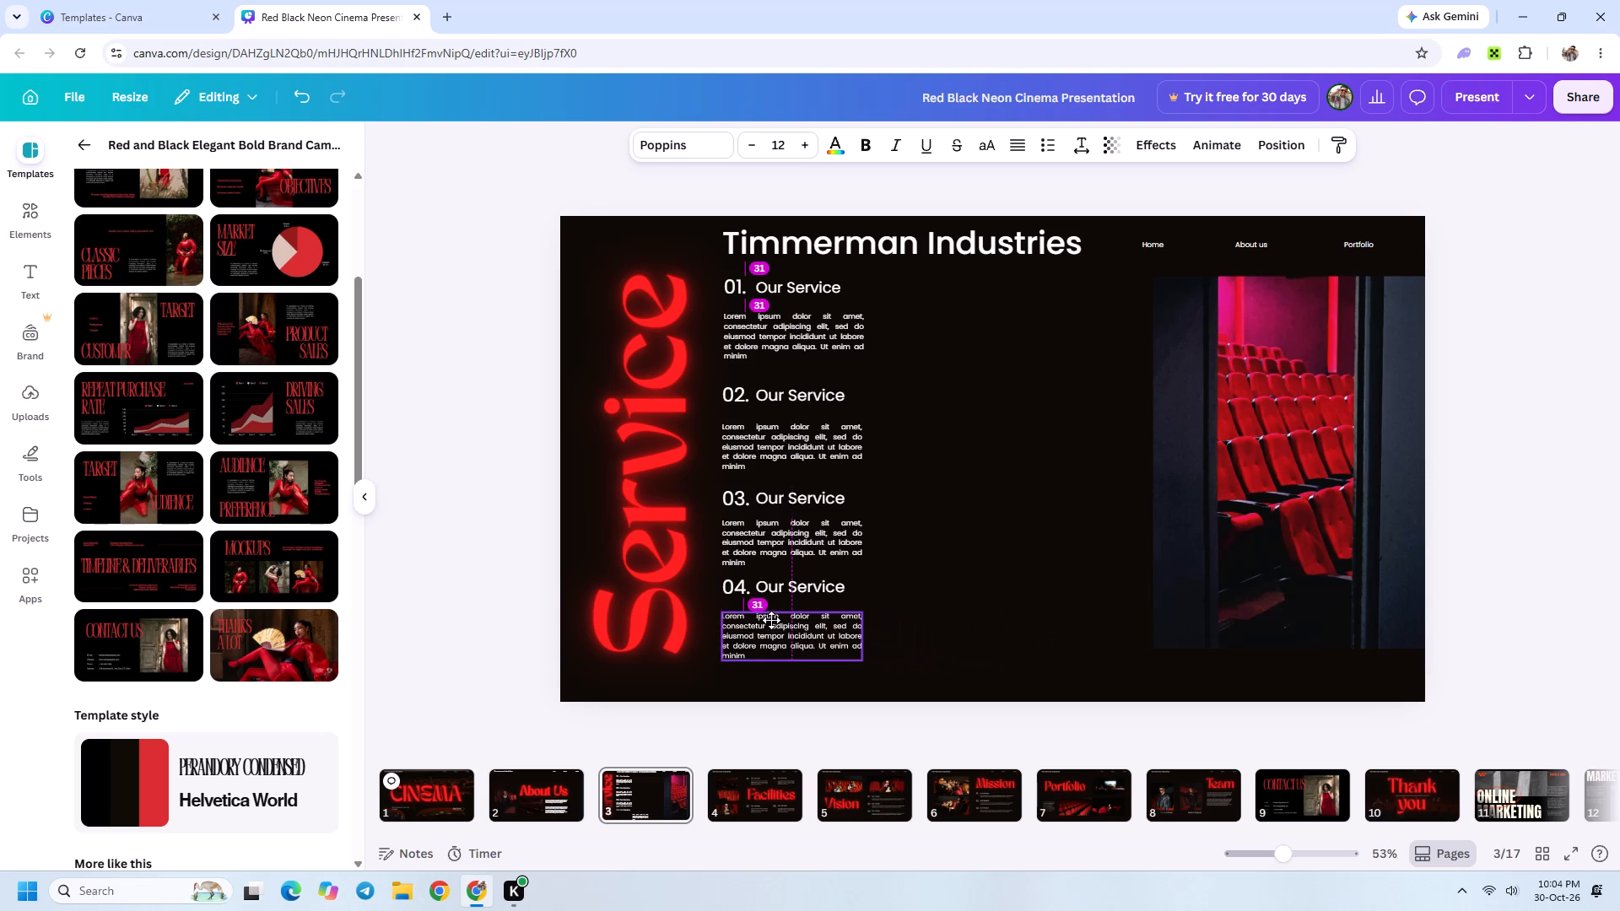
pyautogui.moveTo(771, 620); pyautogui.dragTo(774, 613)
pyautogui.click(1053, 471)
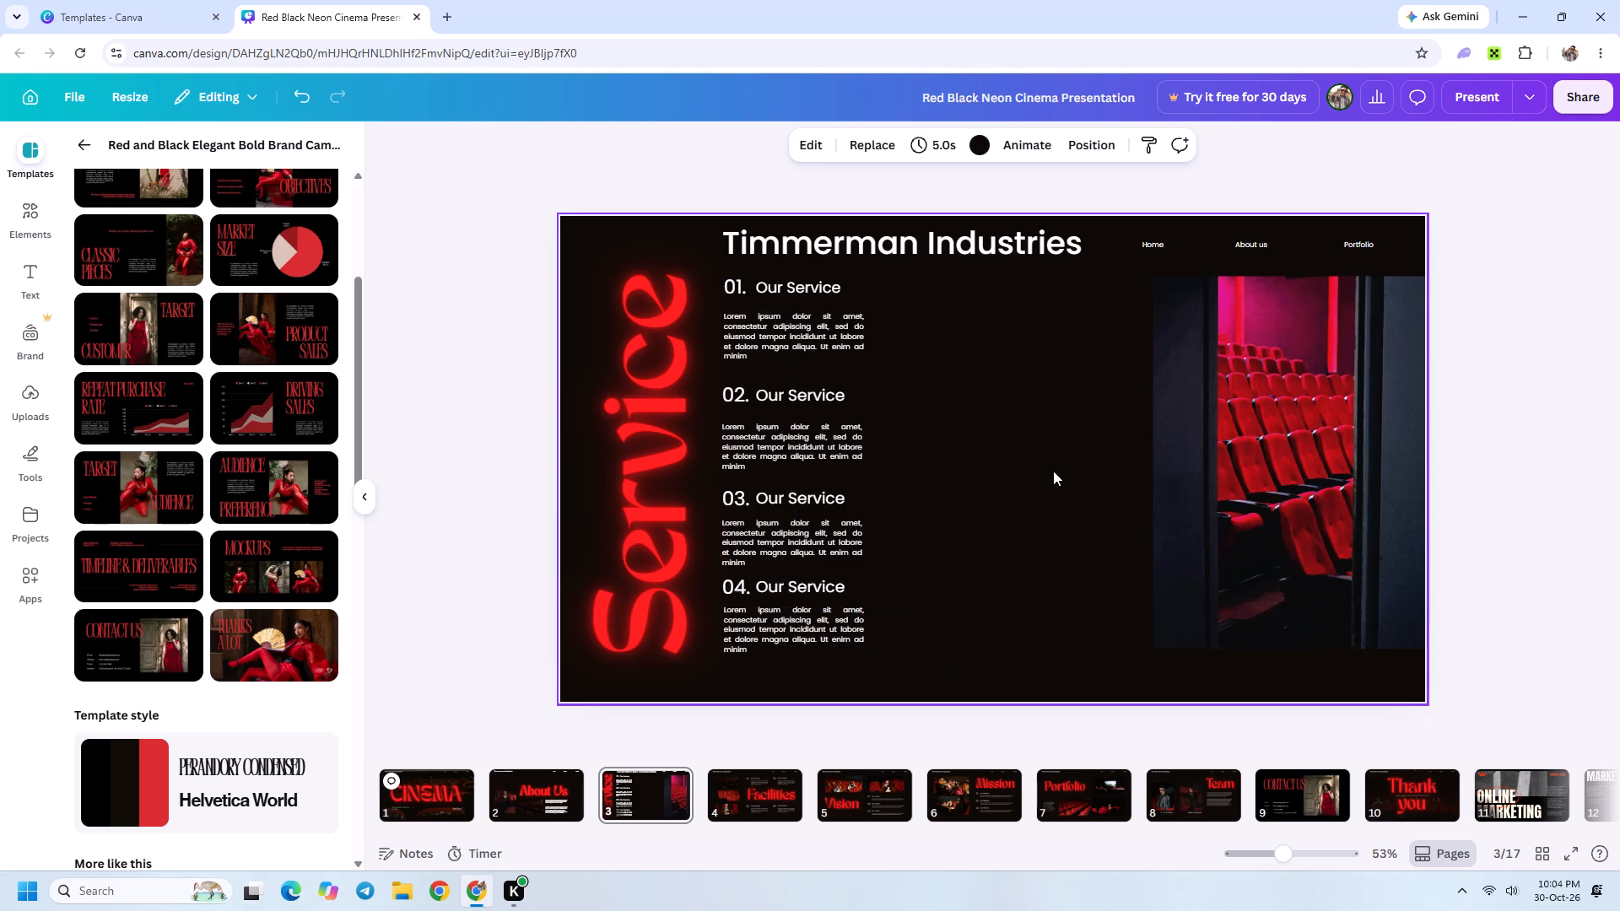
# Shift the 02 number, its Our Service heading and its paragraph slightly up, closer to the first service item.
pyautogui.moveTo(729, 390); pyautogui.dragTo(729, 382)
pyautogui.click(729, 382)
pyautogui.click(796, 394)
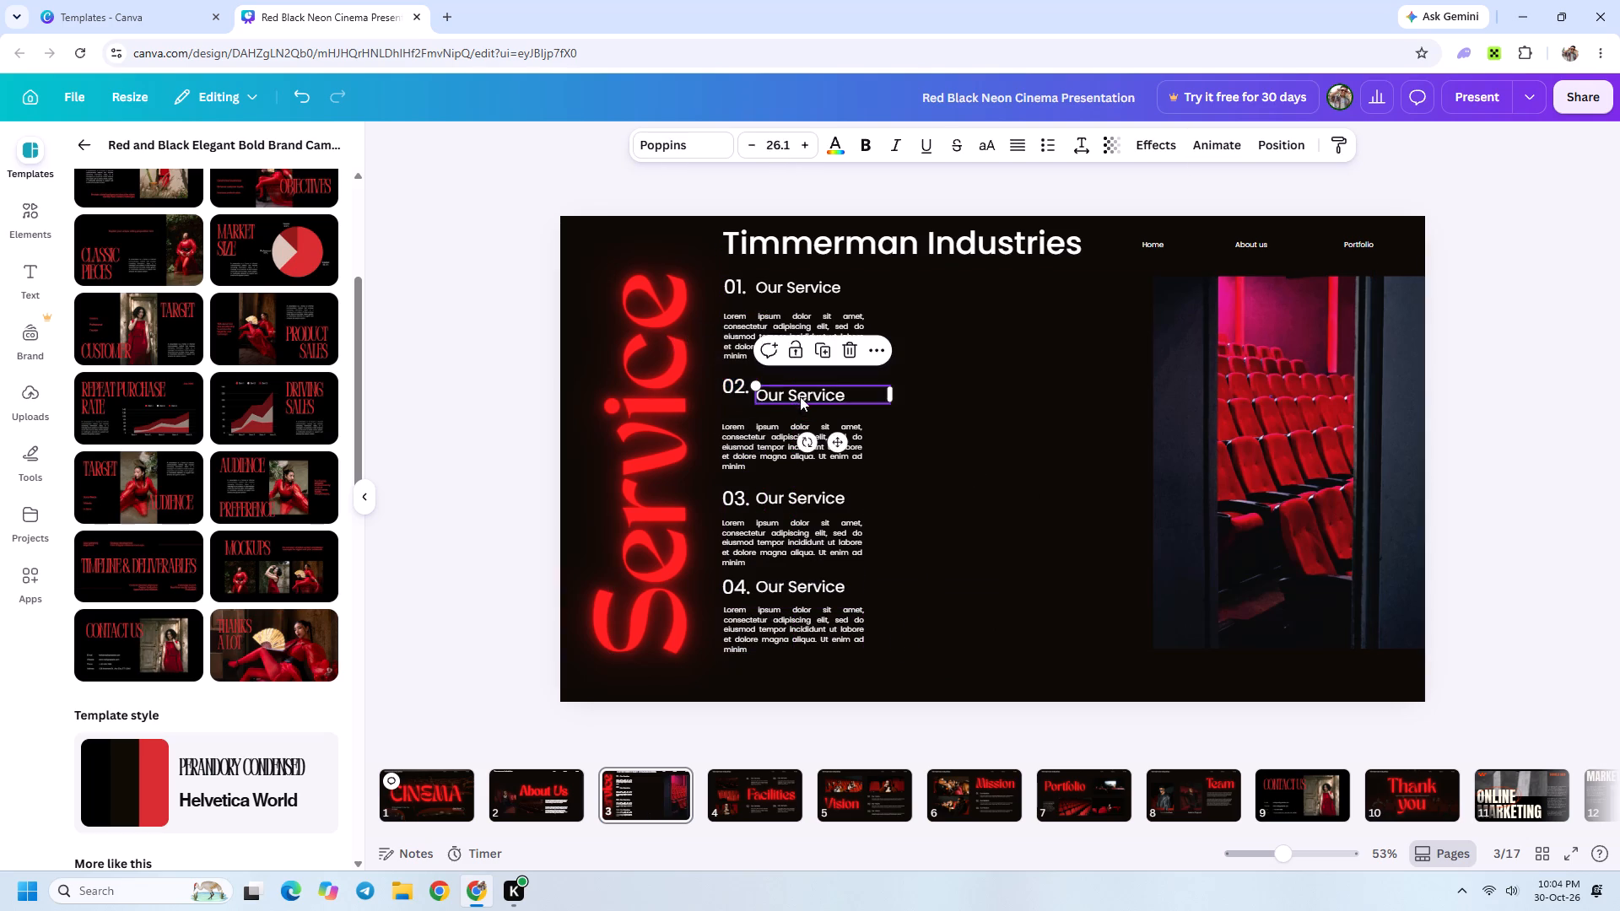
pyautogui.moveTo(802, 396); pyautogui.dragTo(803, 386)
pyautogui.click(769, 454)
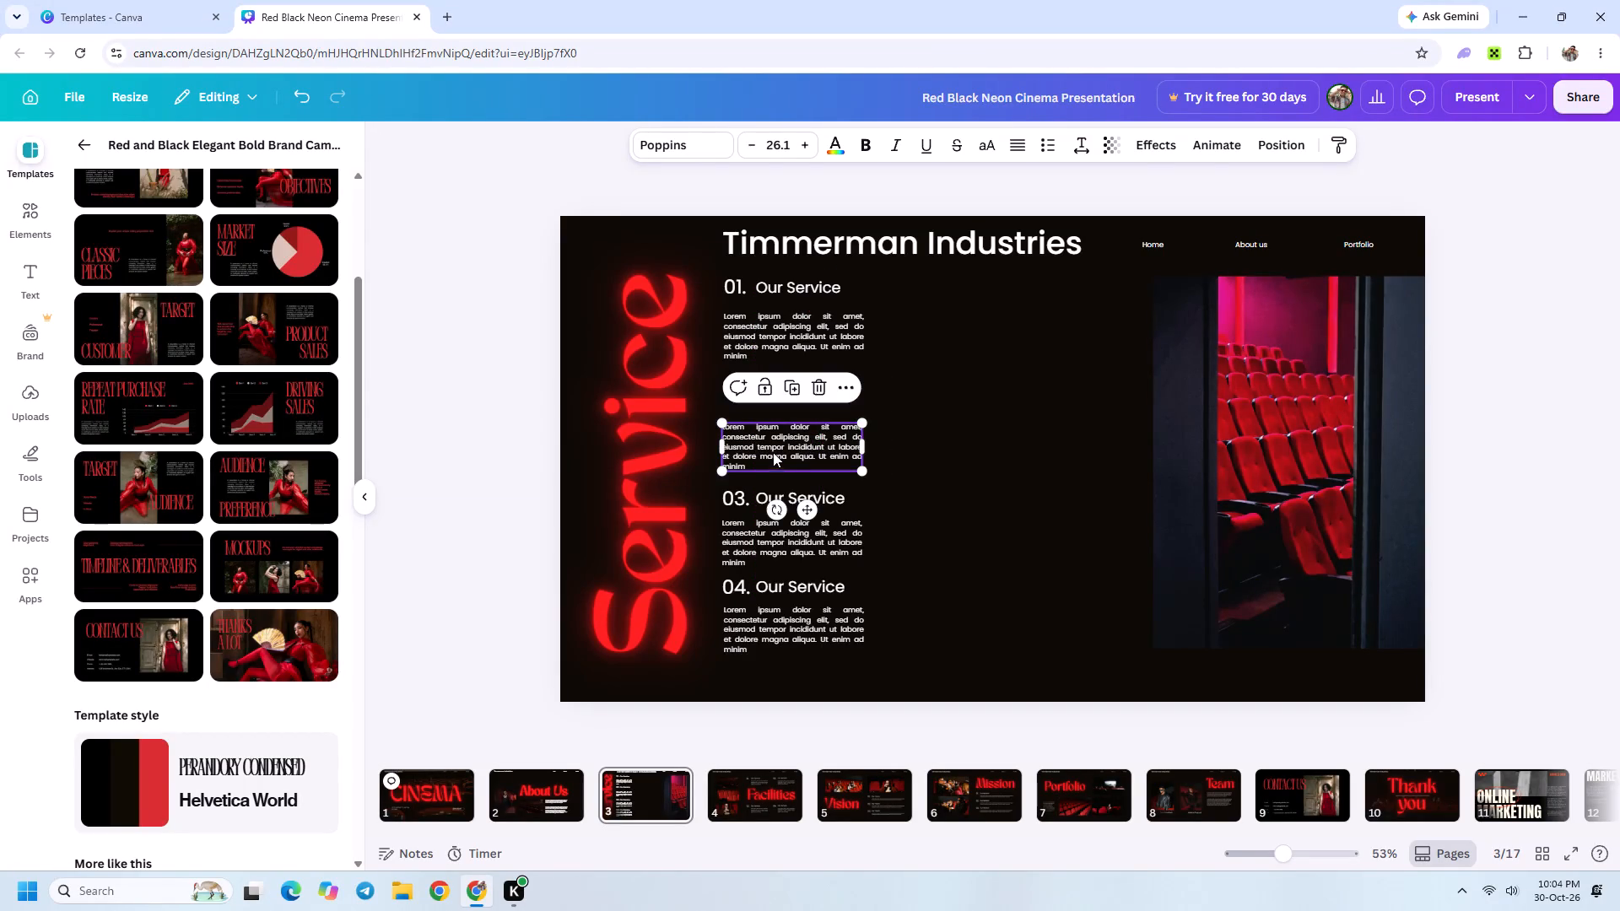
pyautogui.moveTo(773, 452); pyautogui.dragTo(777, 438)
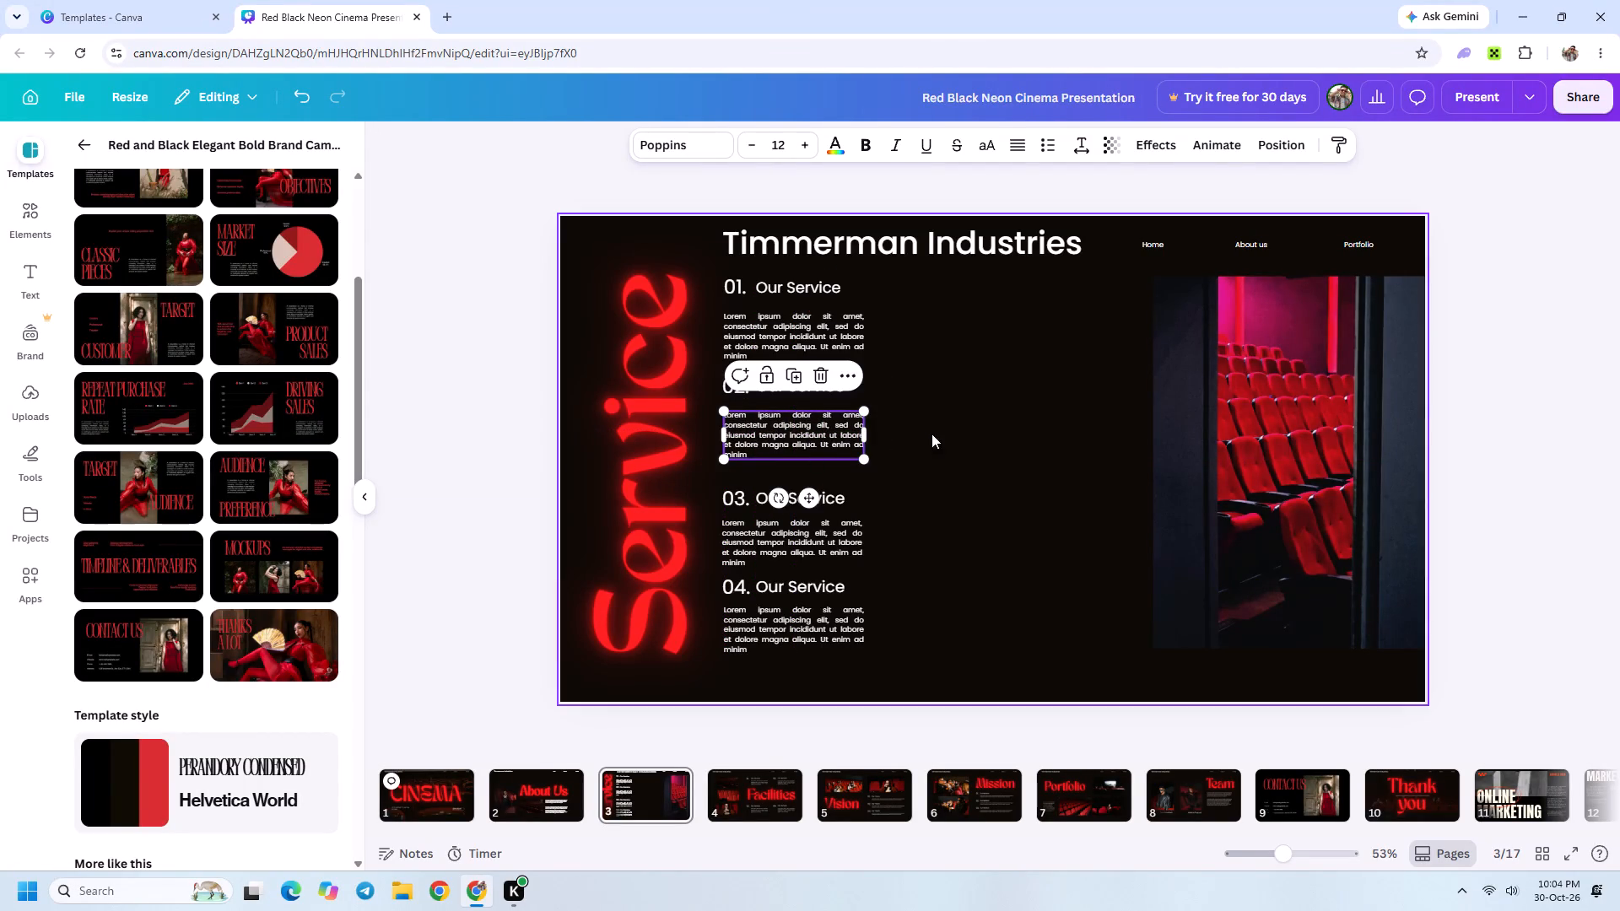
pyautogui.click(931, 434)
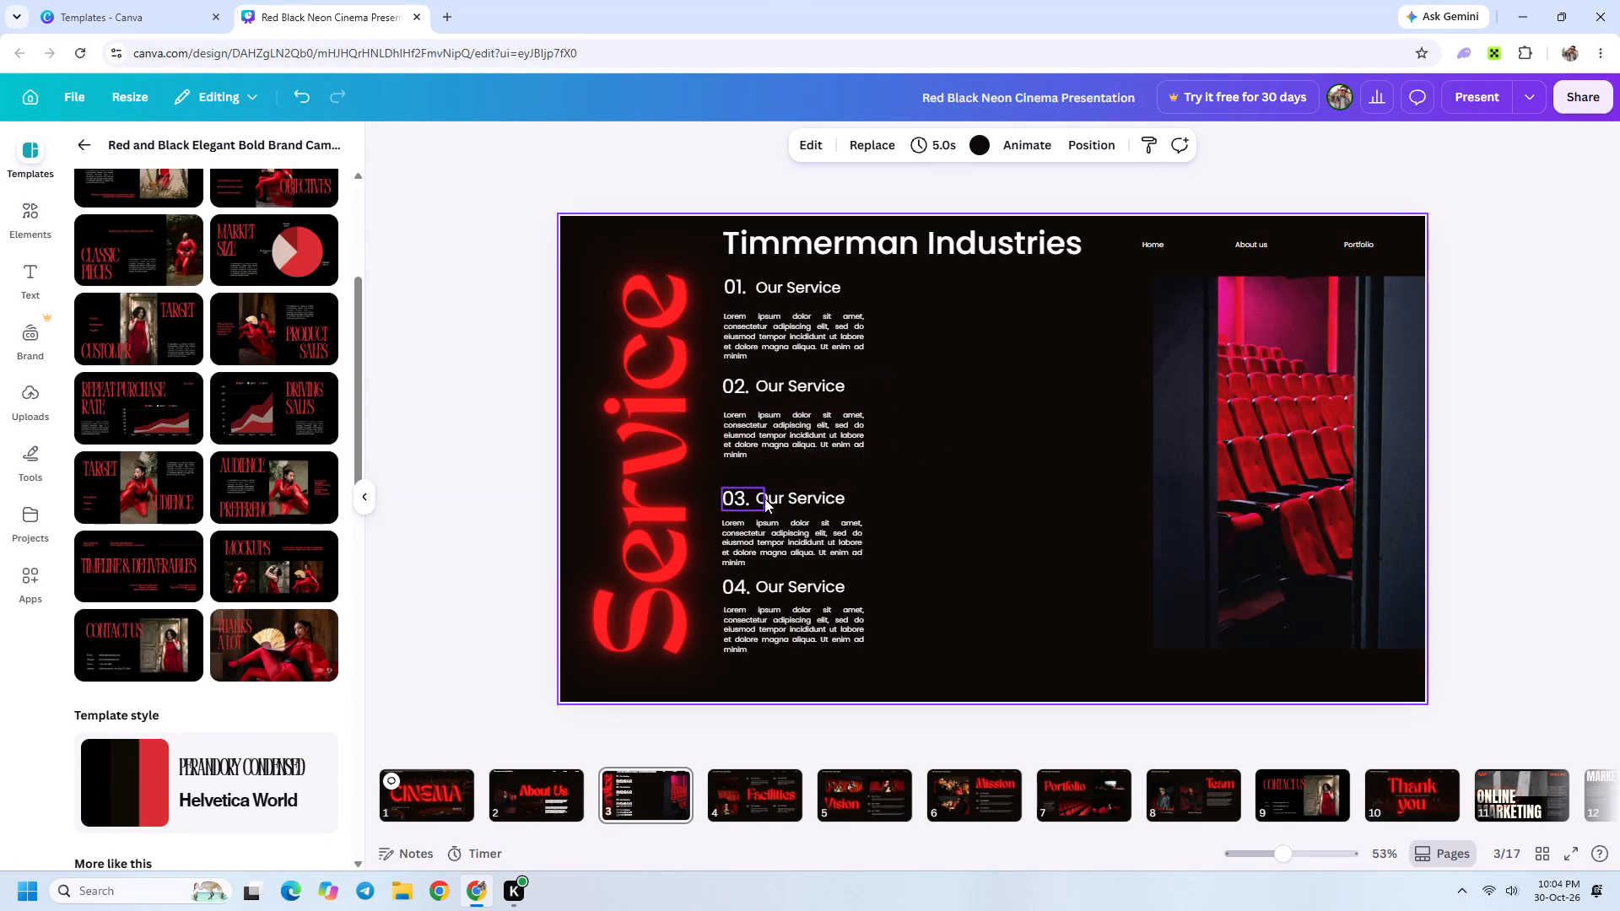
# Shift the 03 number, its Our Service heading and its paragraph slightly up to even out the service column's spacing.
pyautogui.moveTo(744, 498); pyautogui.dragTo(748, 483)
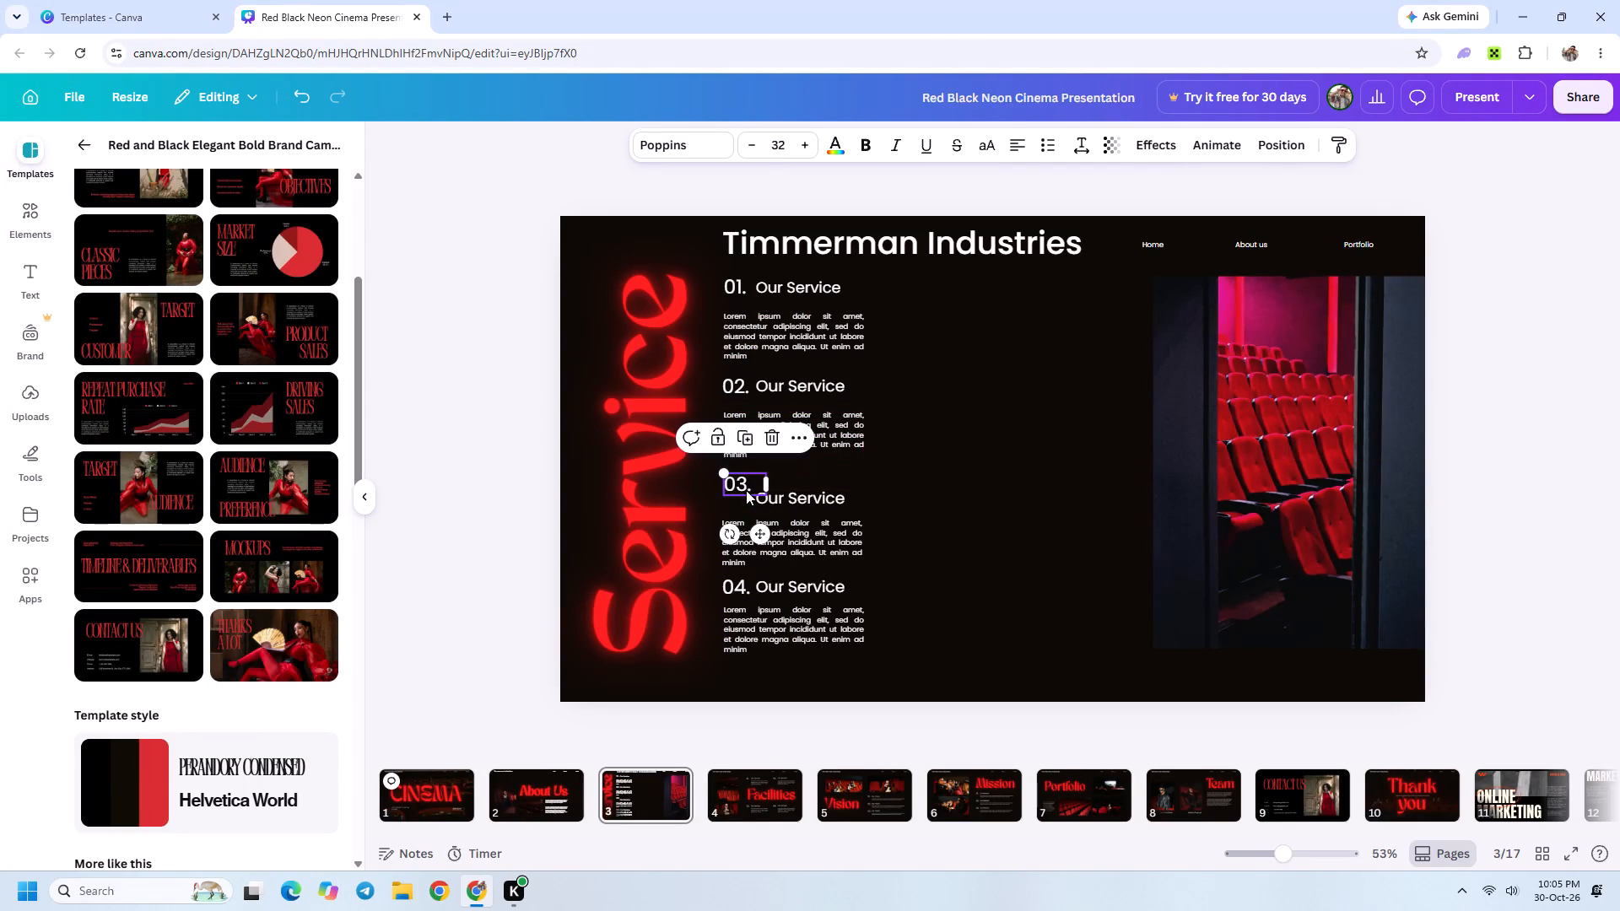
pyautogui.click(793, 497)
pyautogui.moveTo(795, 497); pyautogui.dragTo(796, 482)
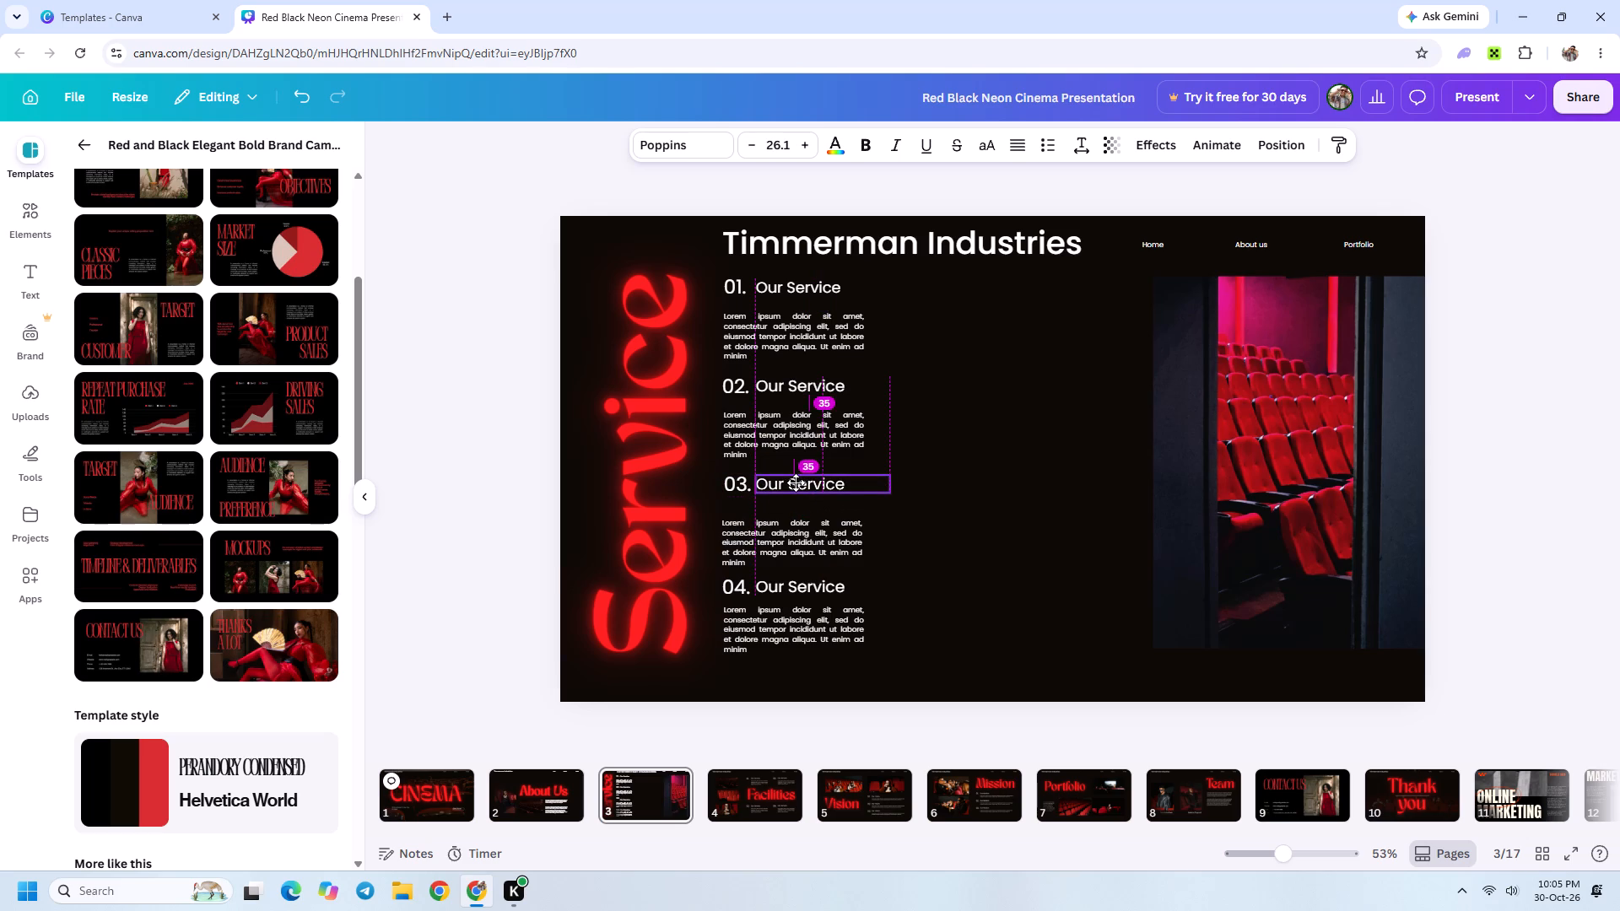
pyautogui.moveTo(796, 482); pyautogui.dragTo(796, 481)
pyautogui.click(969, 491)
pyautogui.moveTo(798, 534); pyautogui.dragTo(800, 527)
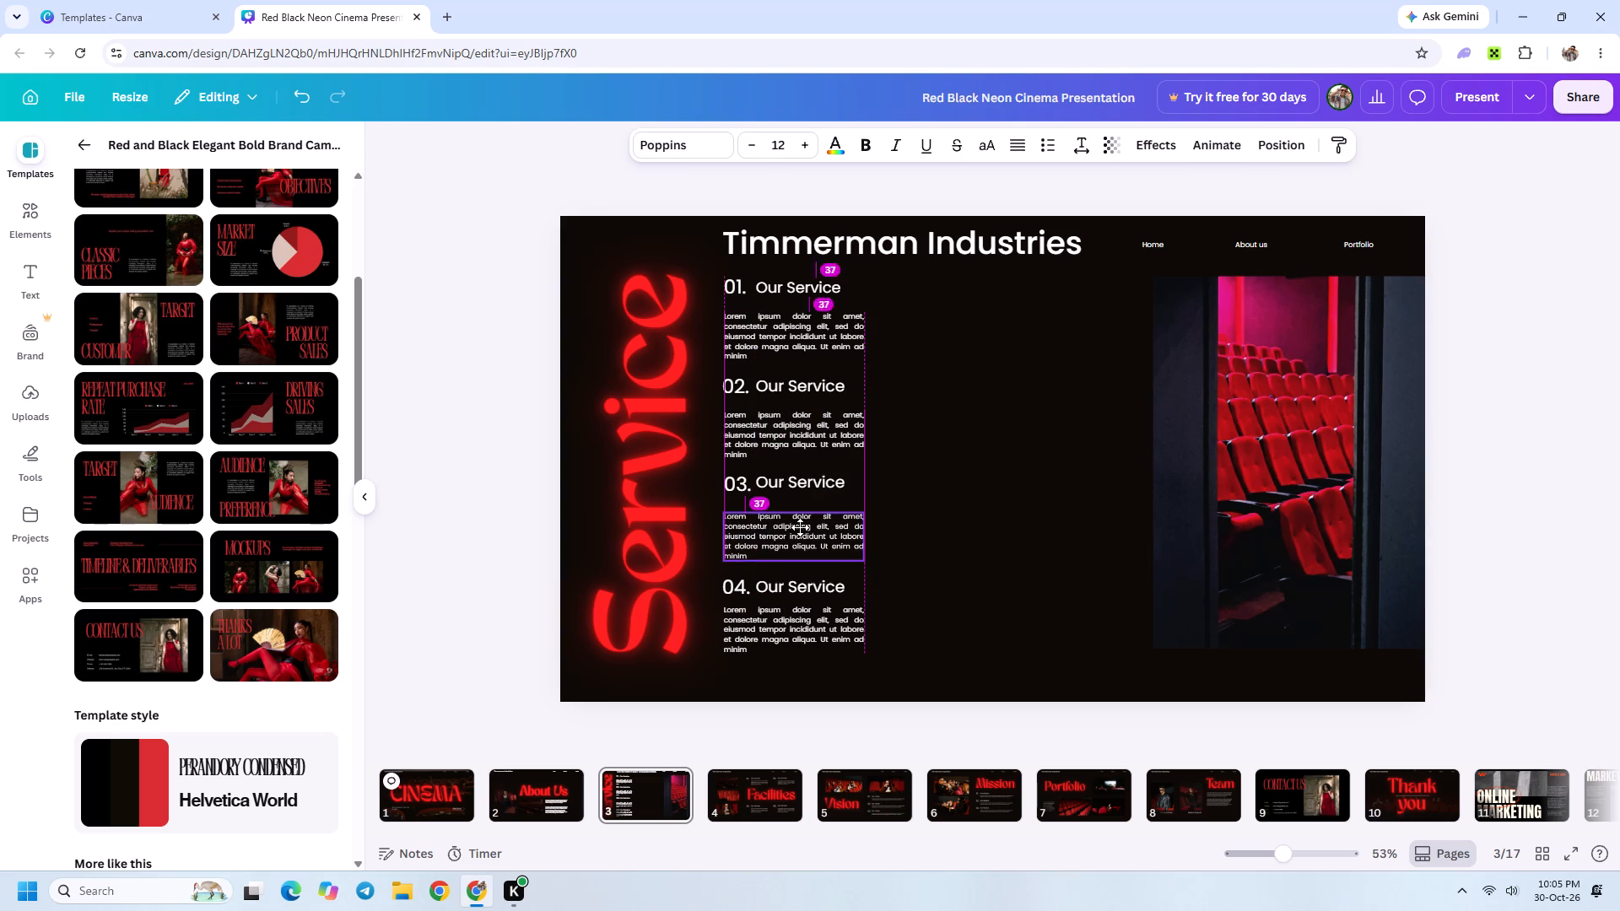
pyautogui.moveTo(800, 527); pyautogui.dragTo(800, 522)
pyautogui.click(926, 534)
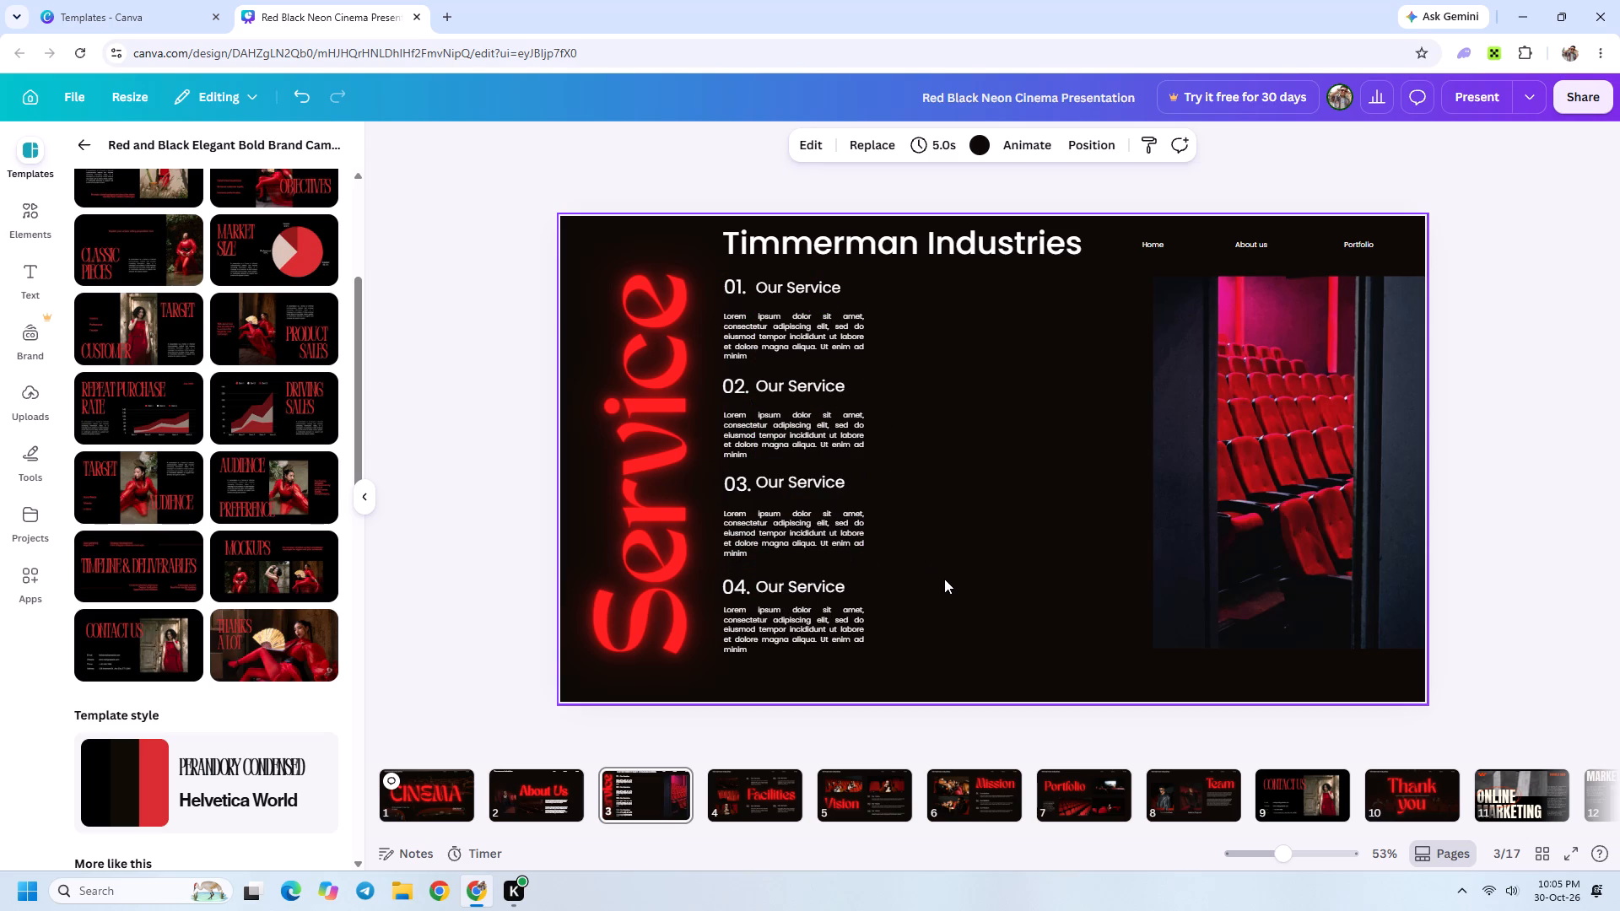
# Move the red cinema seats photo left beside the service column and widen it towards the page's right edge.
pyautogui.moveTo(1261, 455); pyautogui.dragTo(1083, 472)
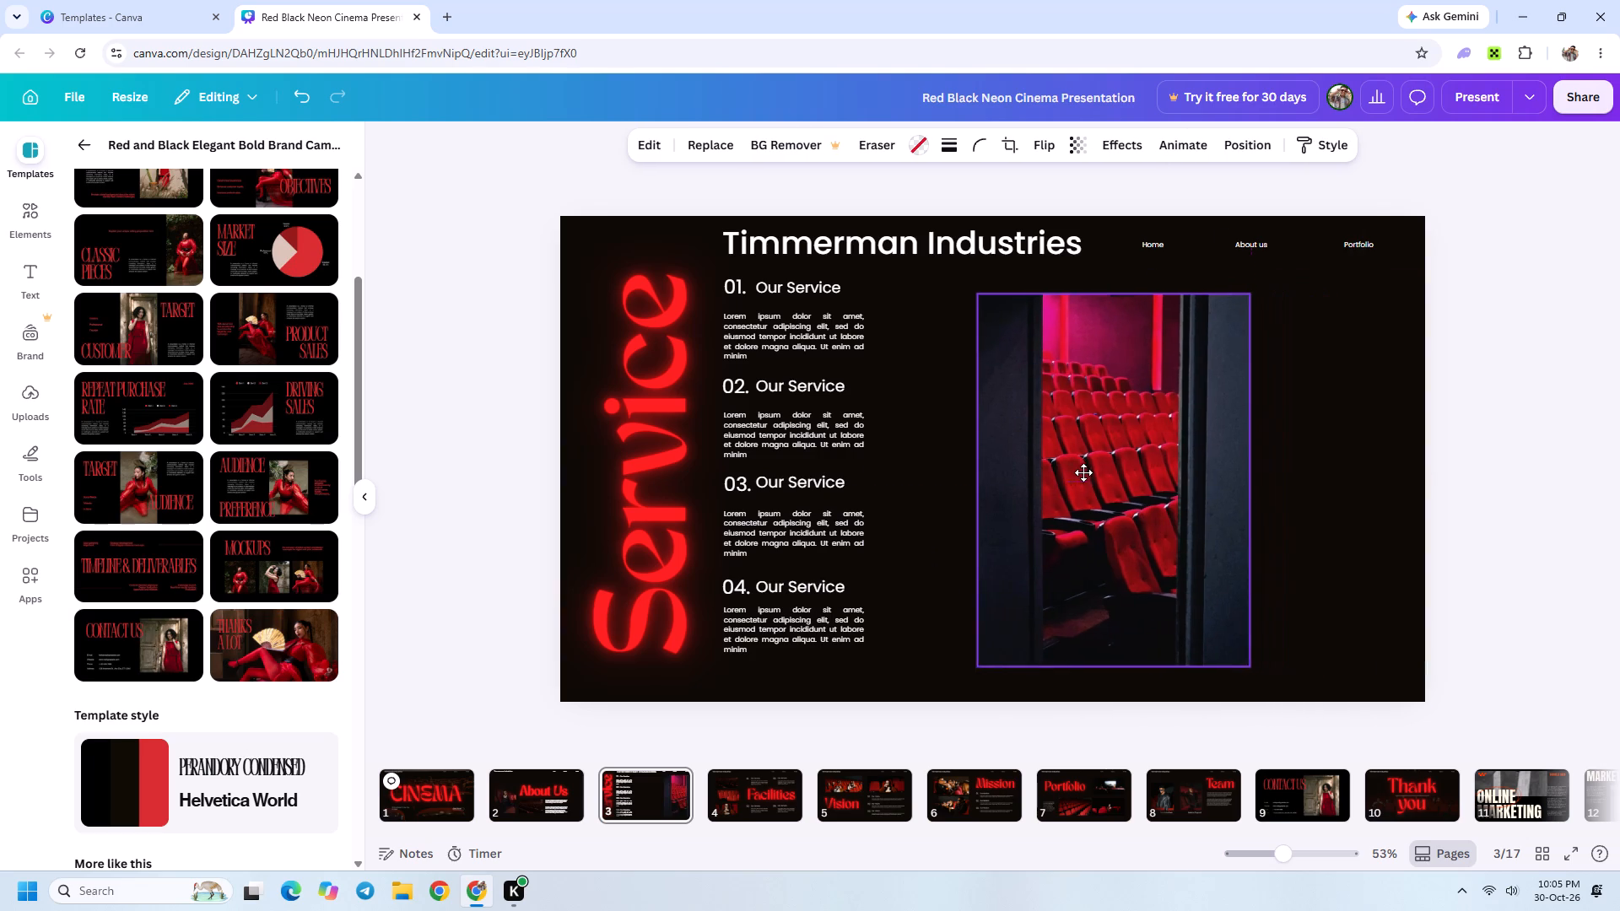
pyautogui.moveTo(1083, 472); pyautogui.dragTo(1039, 455)
pyautogui.moveTo(1210, 461); pyautogui.dragTo(1311, 466)
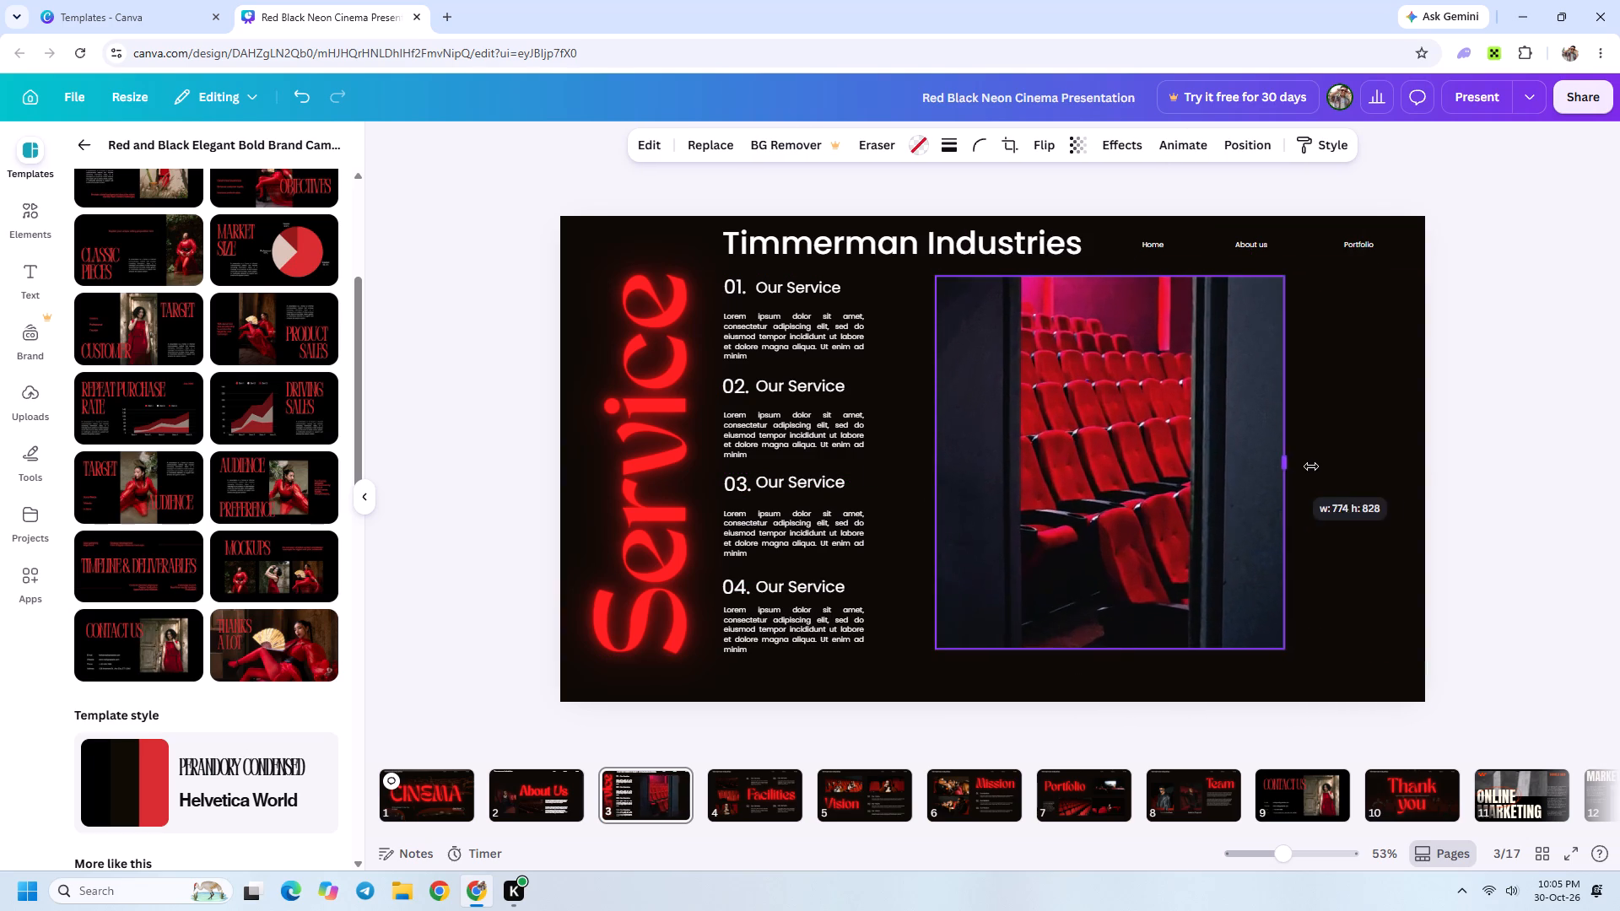
pyautogui.moveTo(1311, 466); pyautogui.dragTo(1293, 482)
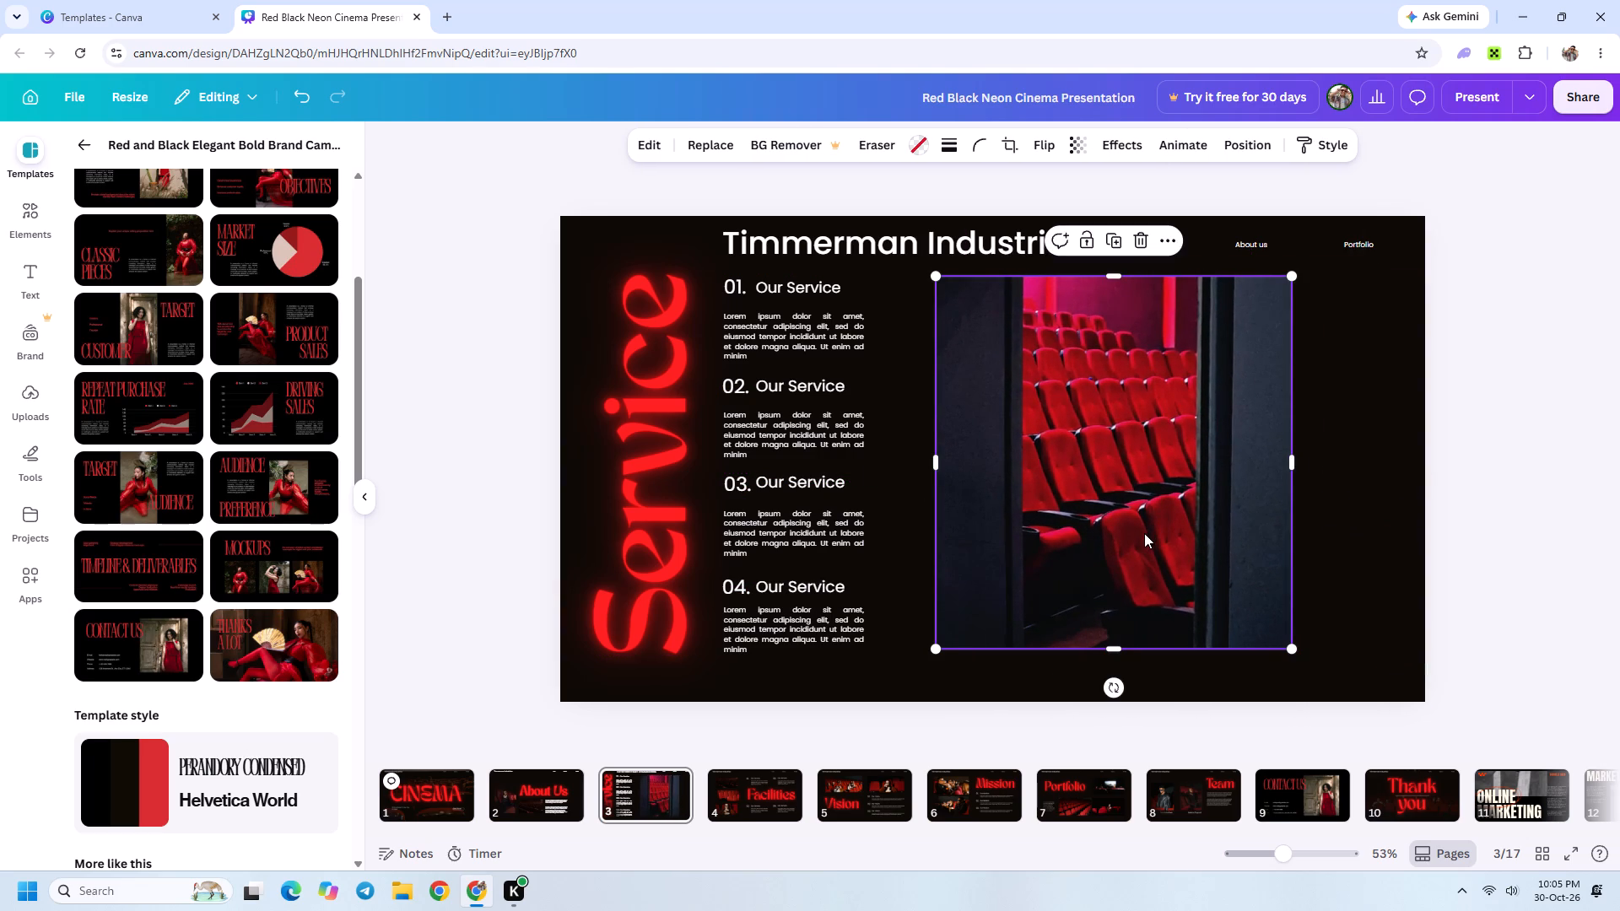
pyautogui.click(1346, 439)
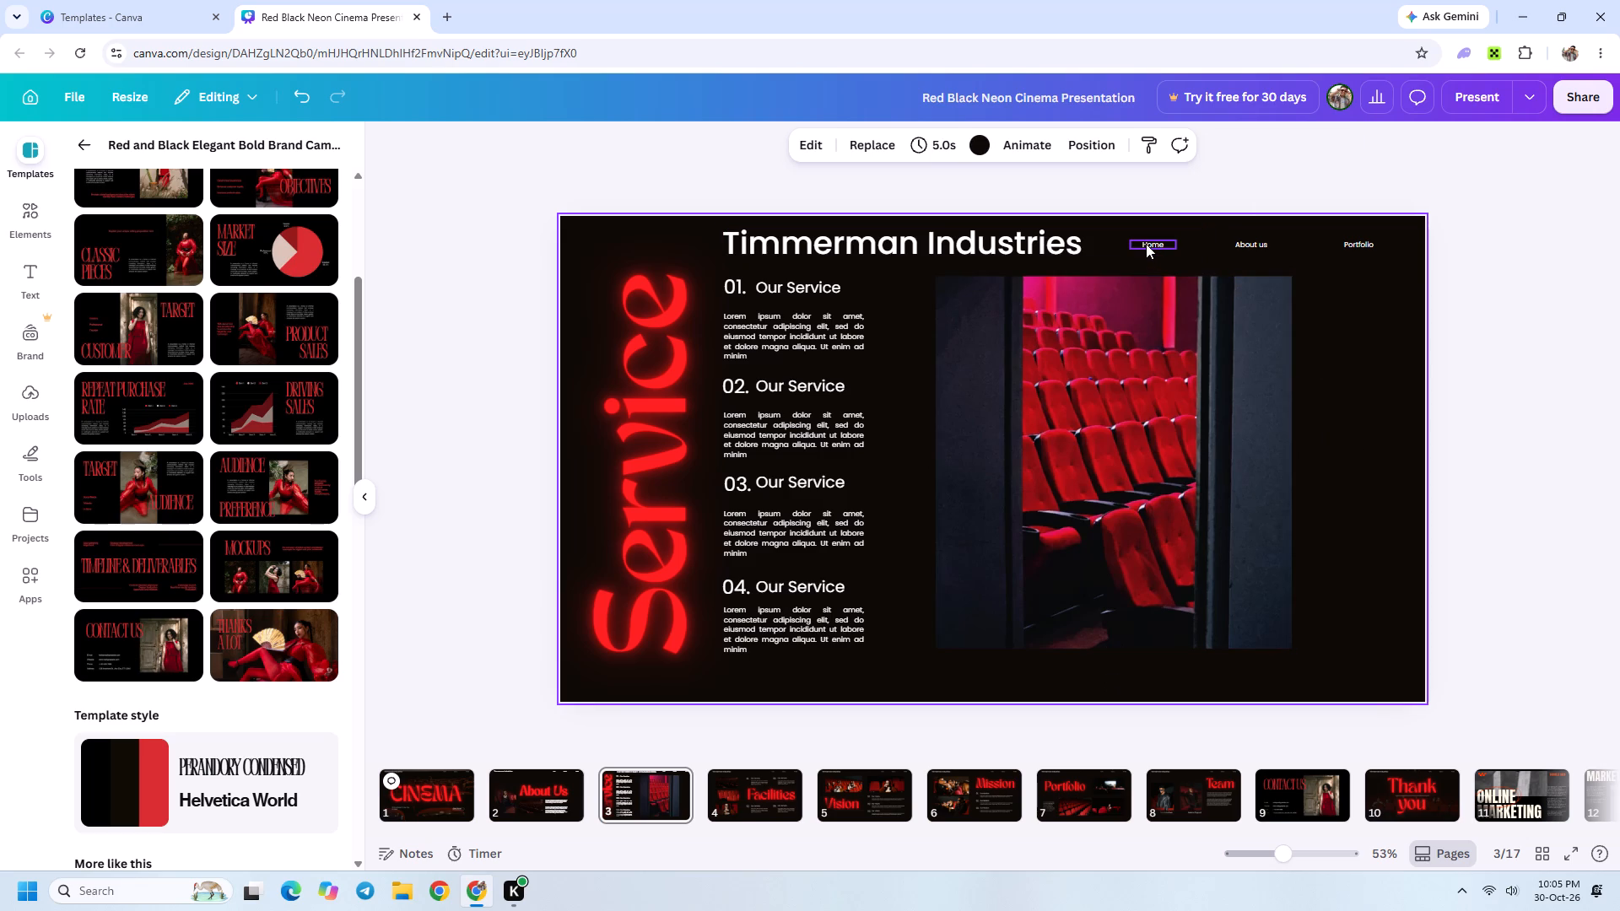
# Move the Home, About us and Portfolio links left and slightly down into a tighter, aligned row above the photo.
pyautogui.moveTo(1146, 243); pyautogui.dragTo(1123, 250)
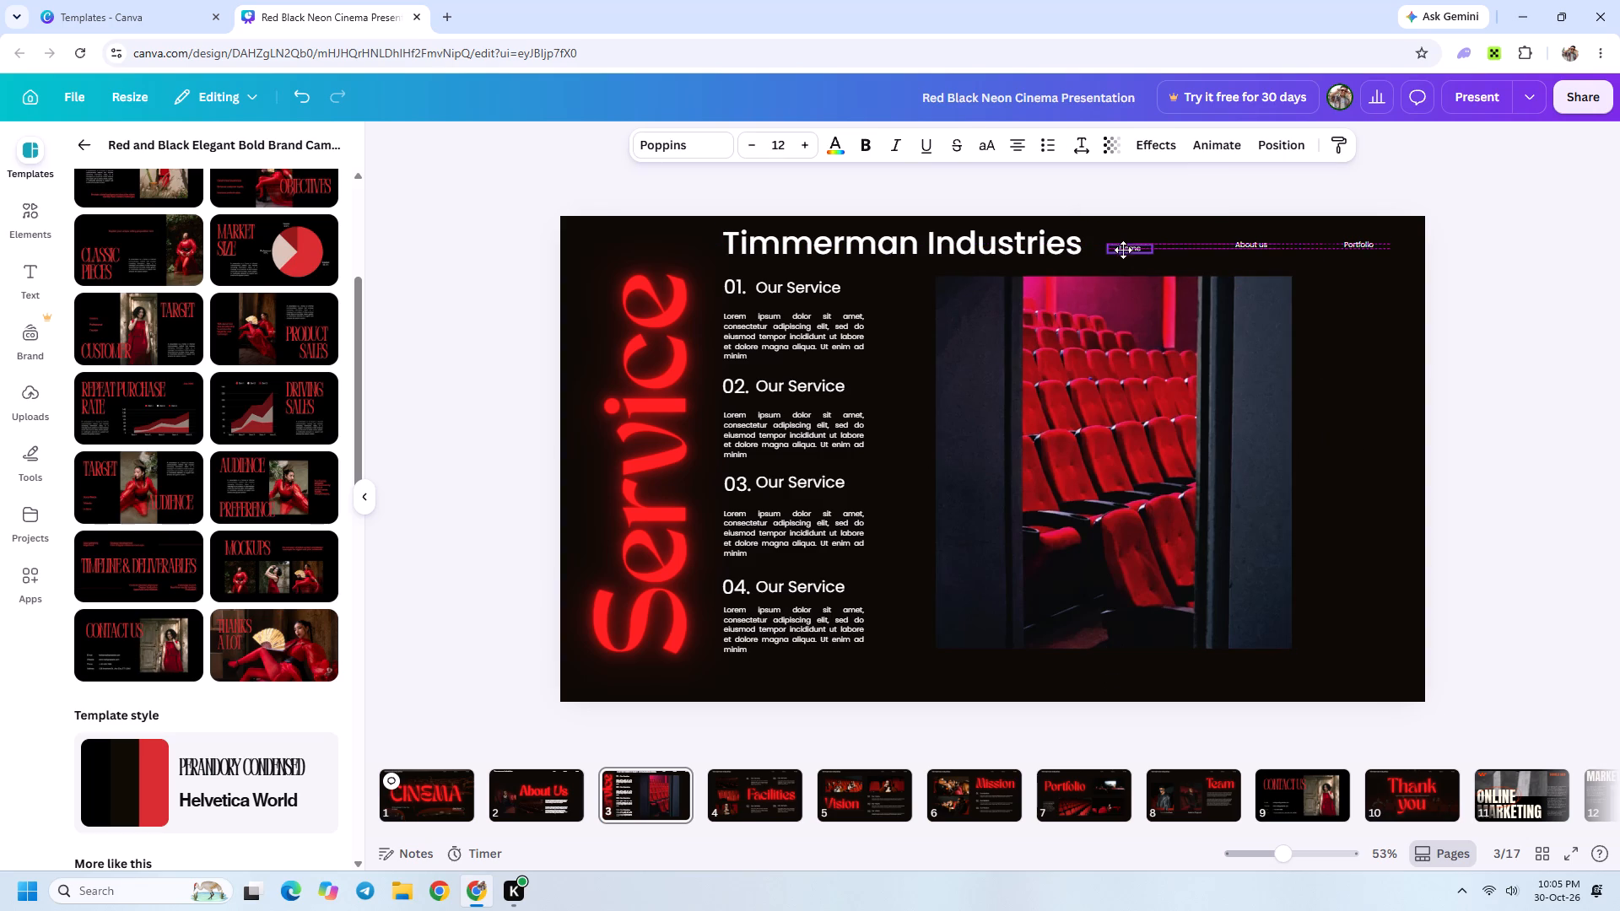
pyautogui.moveTo(1123, 250); pyautogui.dragTo(1121, 248)
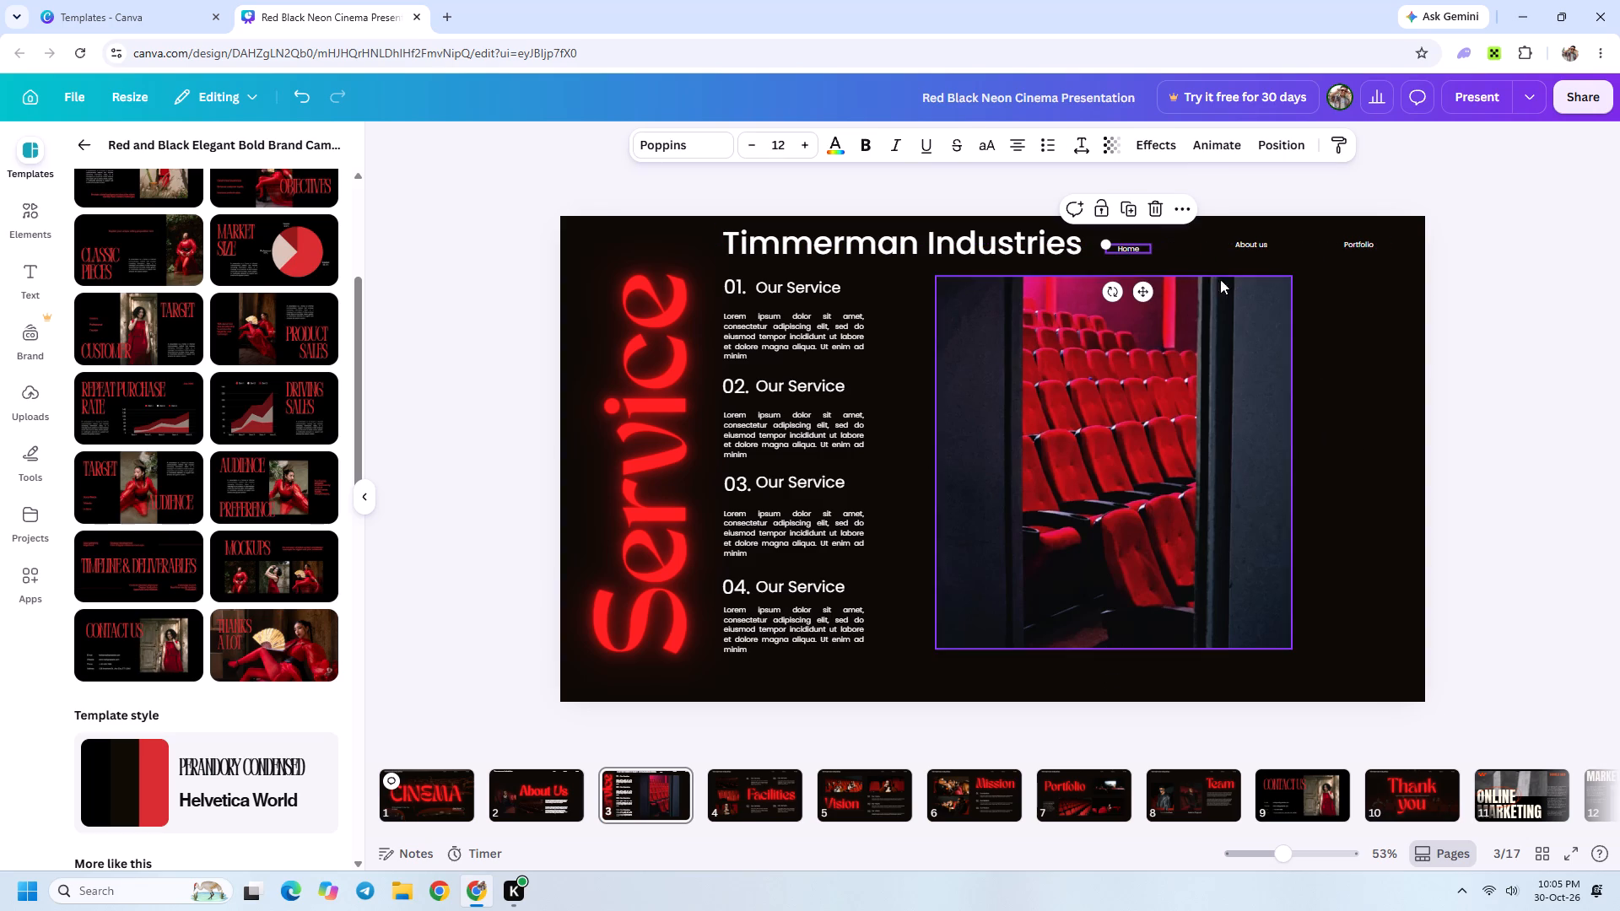
pyautogui.moveTo(1244, 245); pyautogui.dragTo(1185, 253)
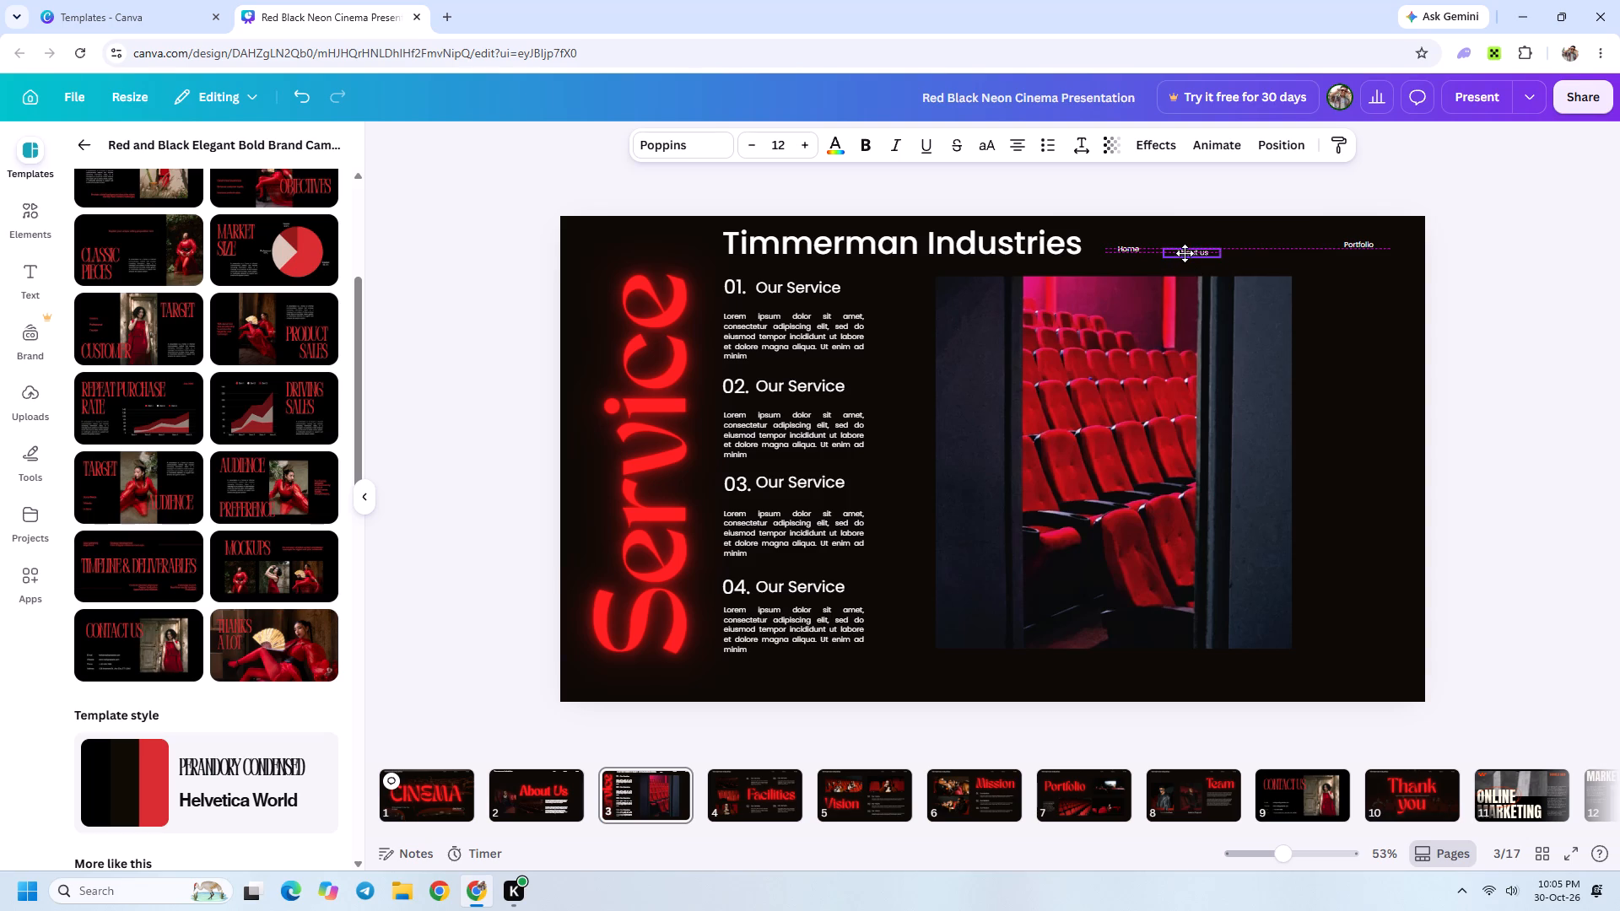
pyautogui.moveTo(1185, 253); pyautogui.dragTo(1183, 251)
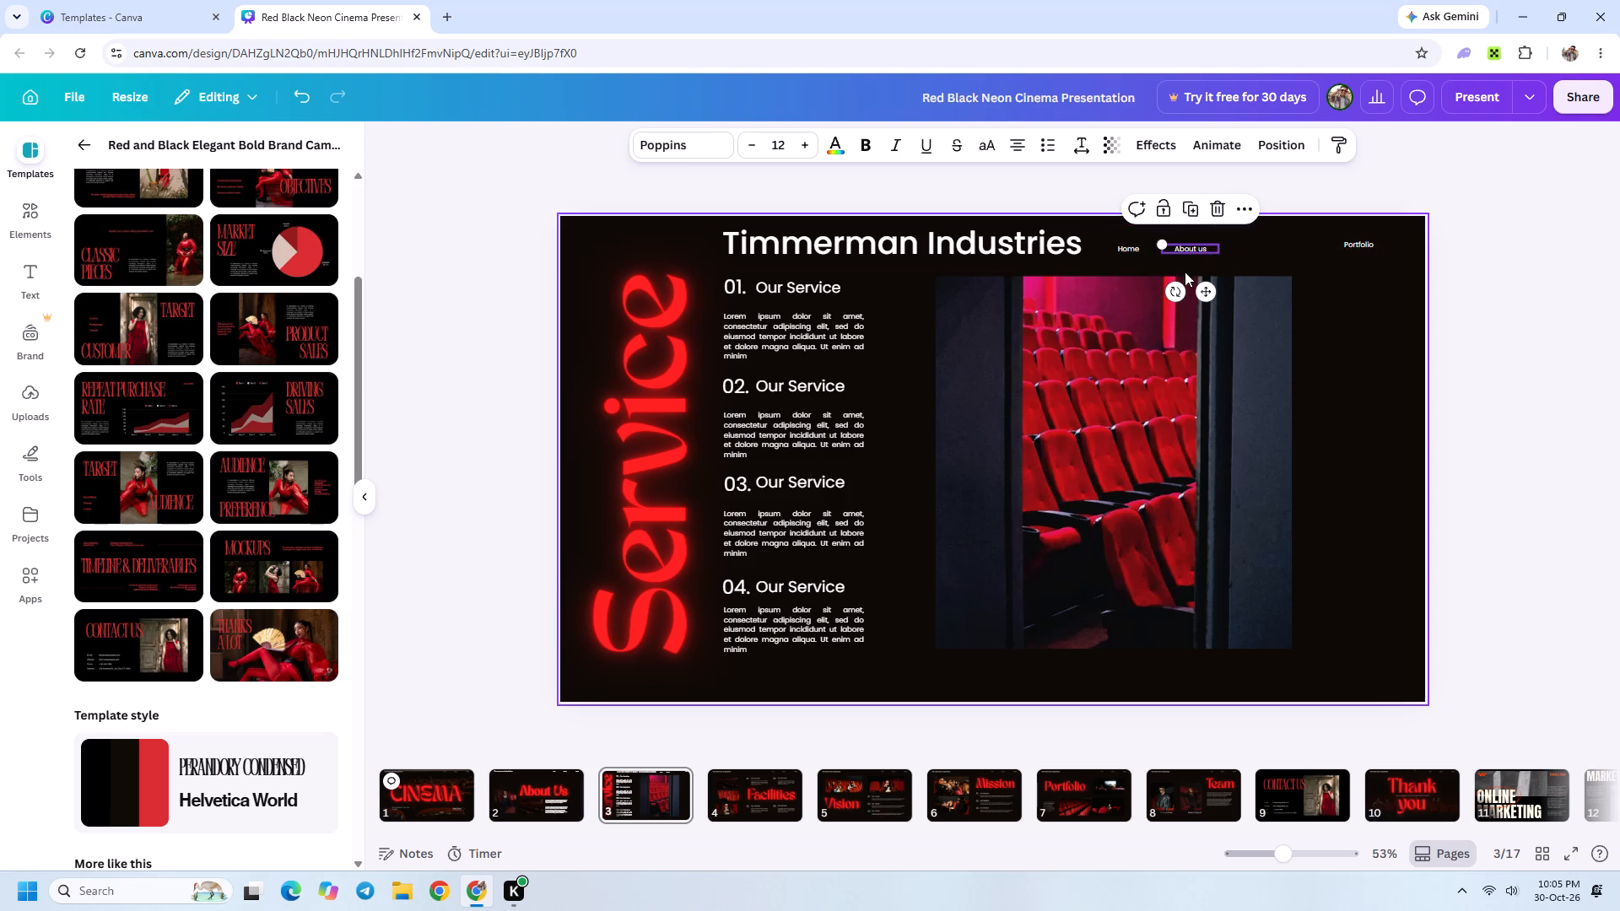
pyautogui.moveTo(1347, 239); pyautogui.dragTo(1252, 244)
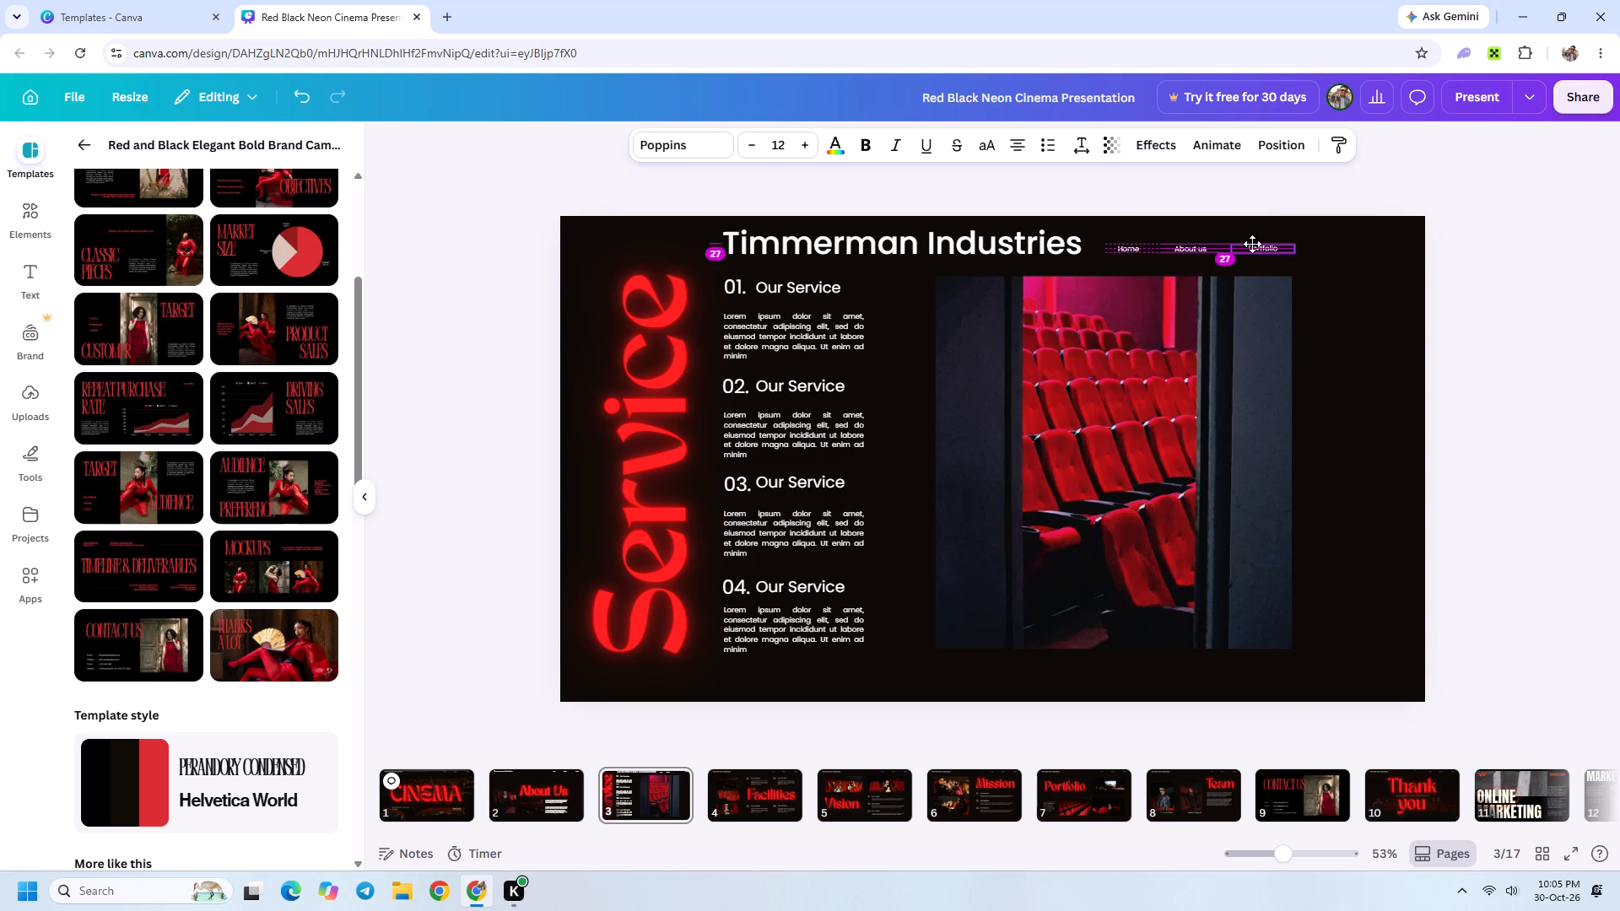
pyautogui.moveTo(1252, 244); pyautogui.dragTo(1249, 244)
pyautogui.click(1354, 351)
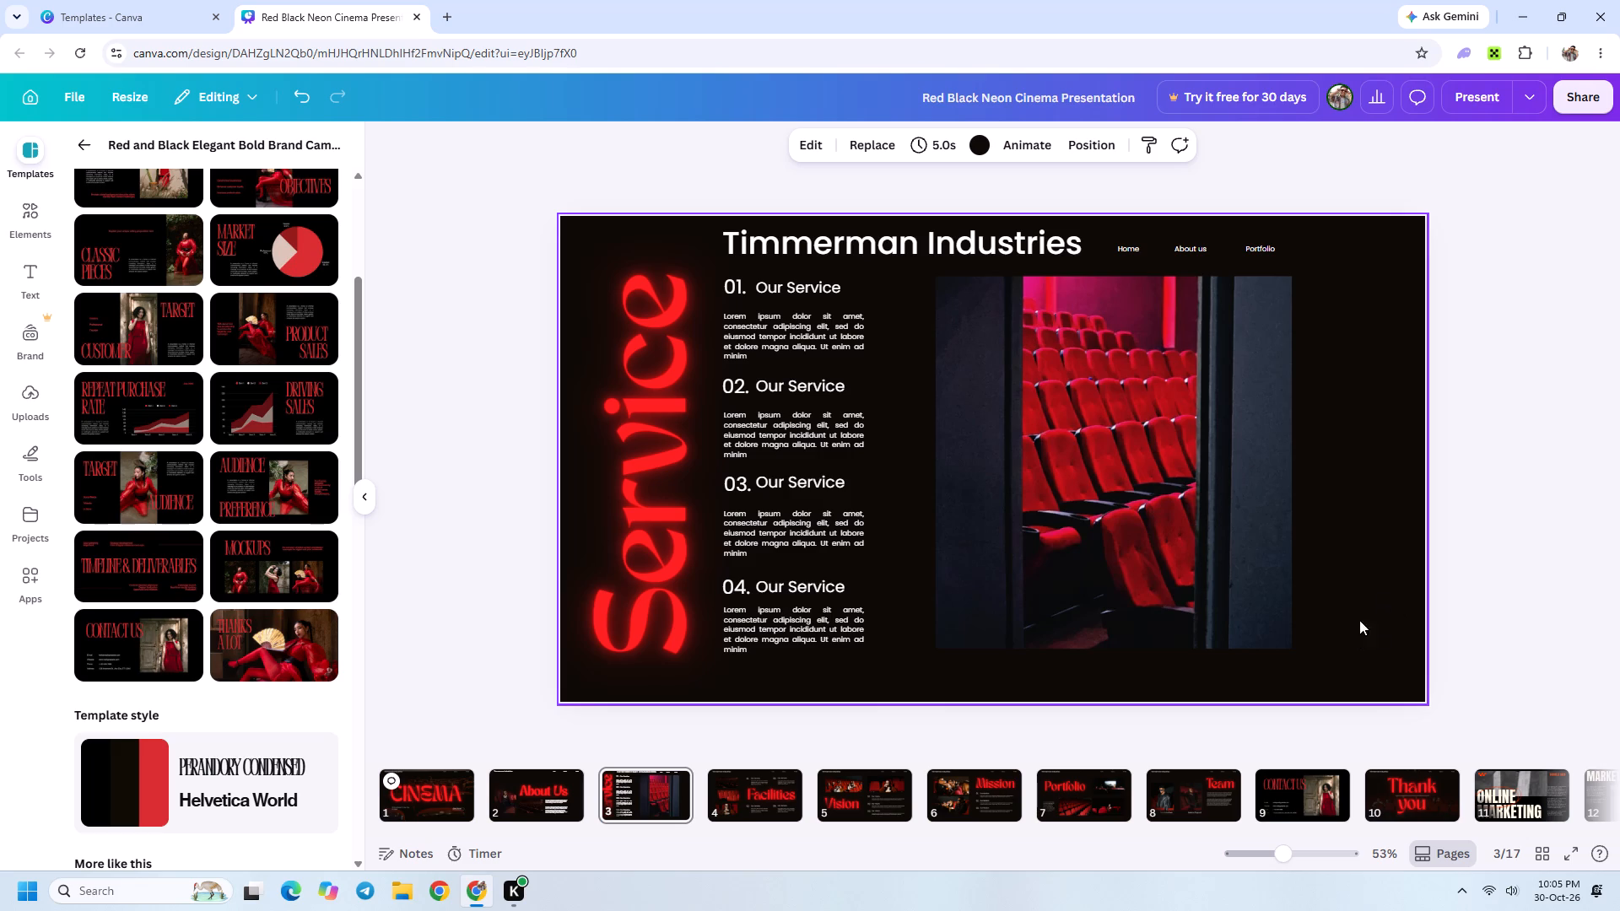
# On page 4, move the Facilities heading from the centre to the page's lower-left corner, starting at the left edge.
pyautogui.click(741, 803)
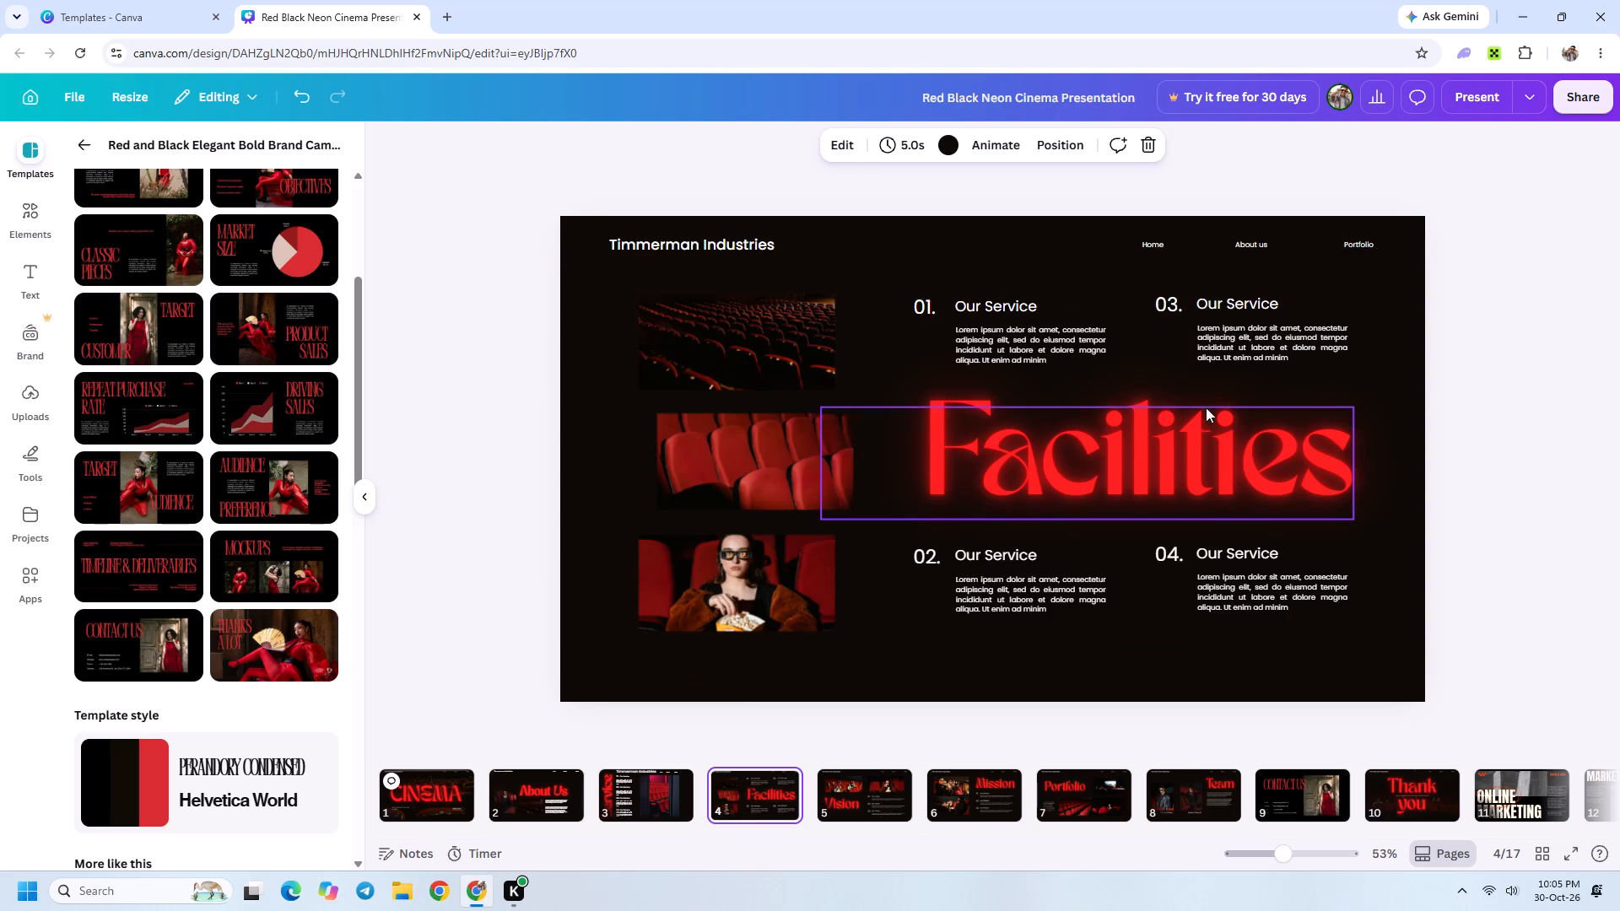
pyautogui.moveTo(1129, 461); pyautogui.dragTo(867, 459)
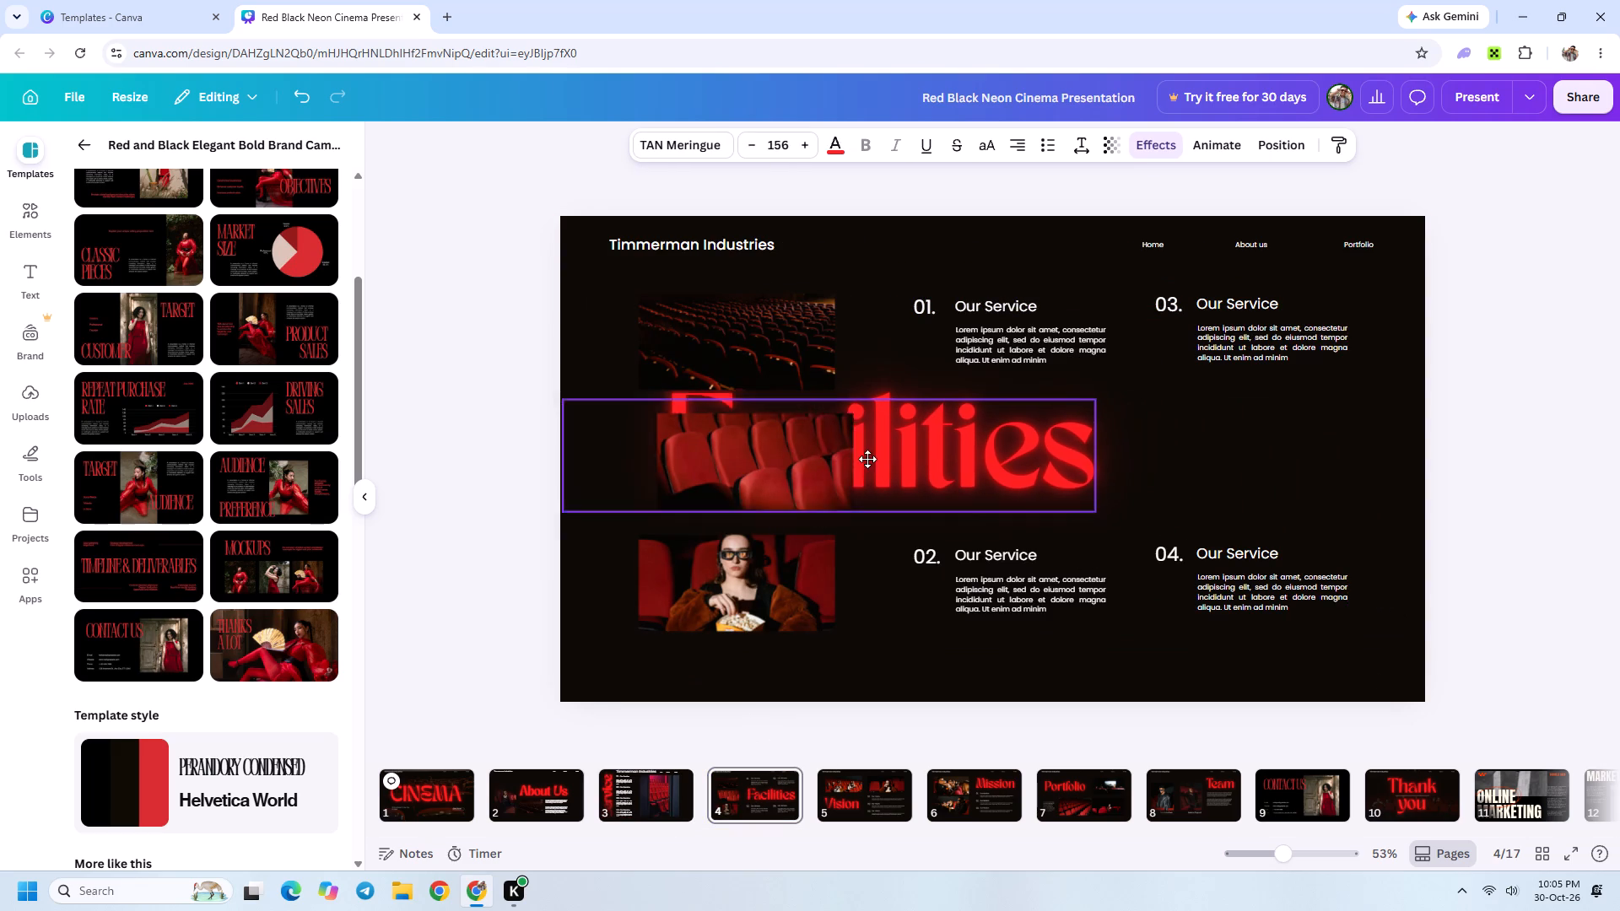
pyautogui.moveTo(867, 459); pyautogui.dragTo(877, 602)
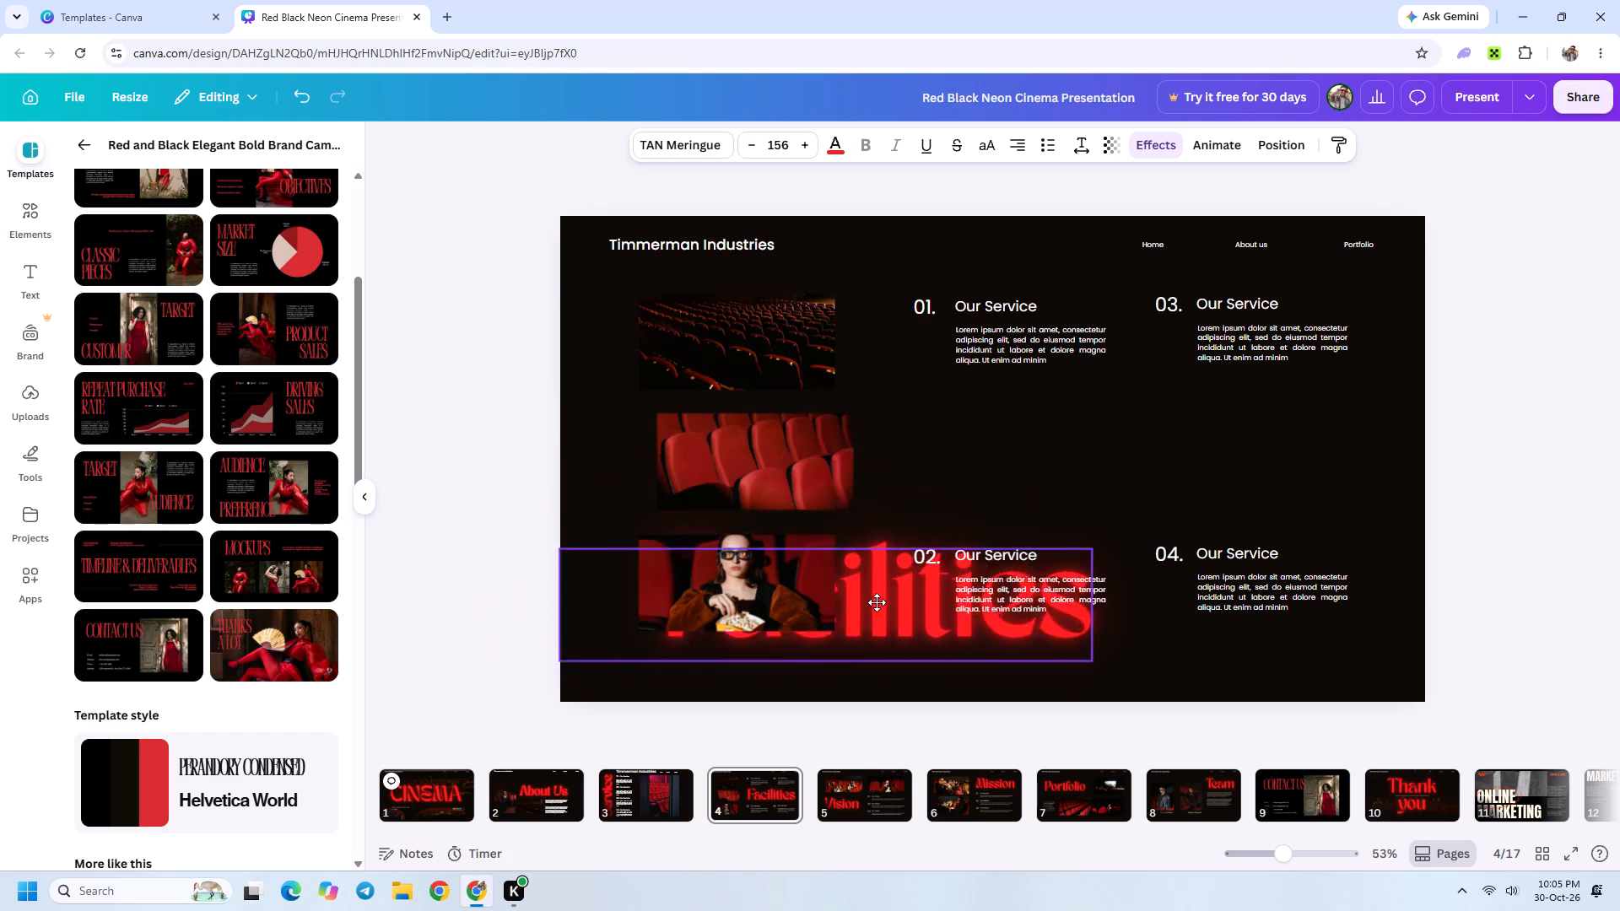
pyautogui.moveTo(877, 602); pyautogui.dragTo(764, 689)
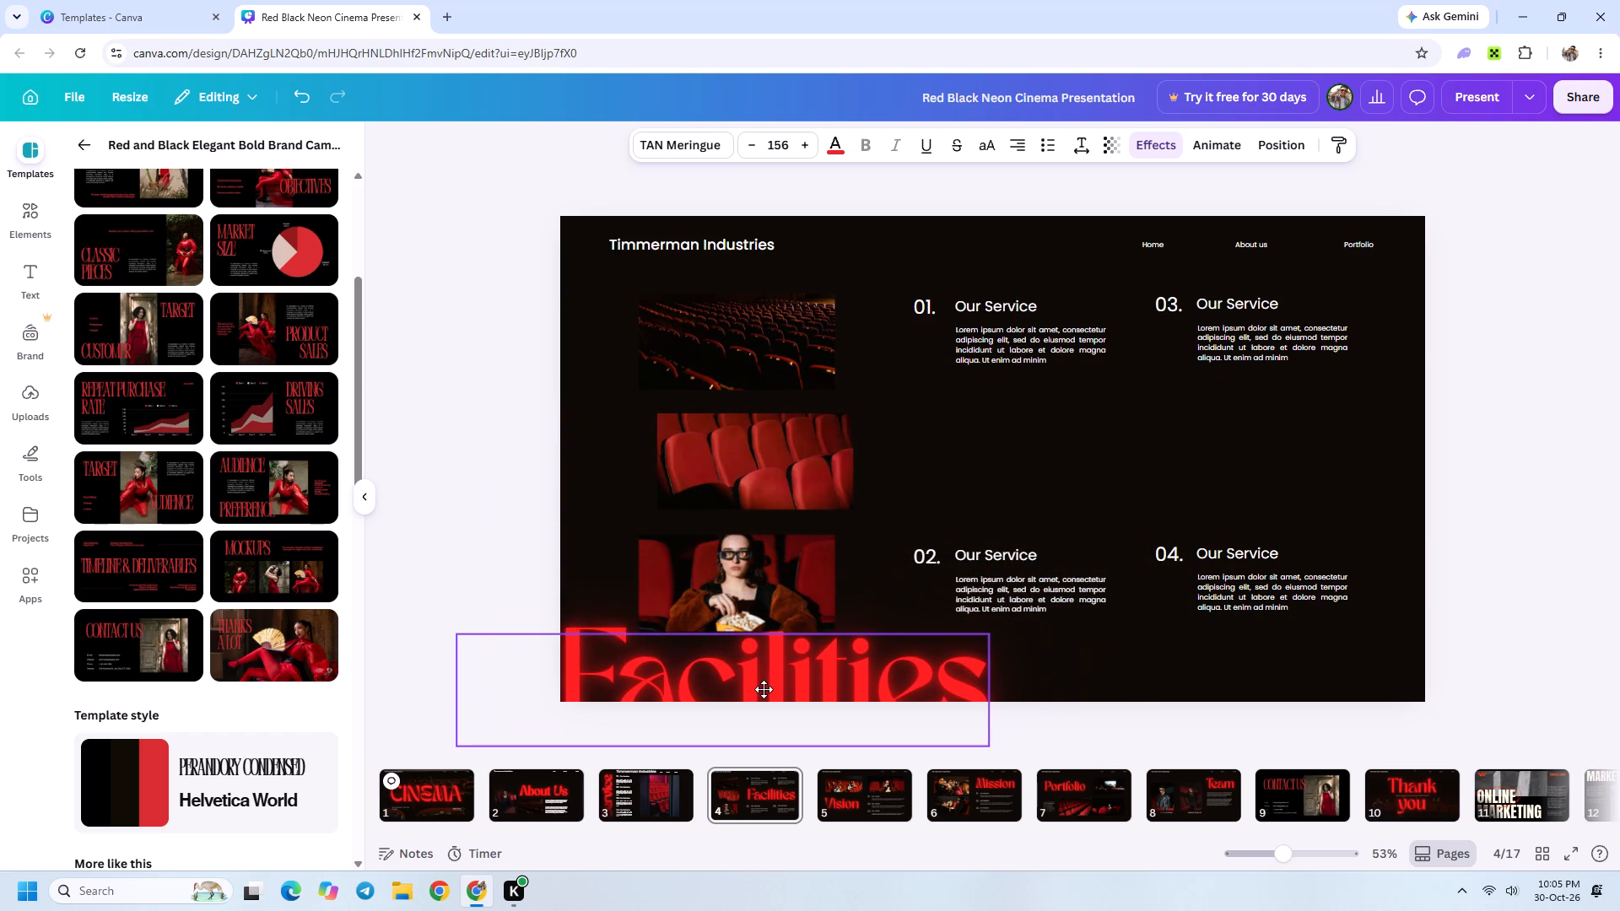
# Move the 04 paragraph beside the Facilities heading, its Our Service heading above item 02, and the 04 number below item 01.
pyautogui.moveTo(1260, 597); pyautogui.dragTo(1091, 680)
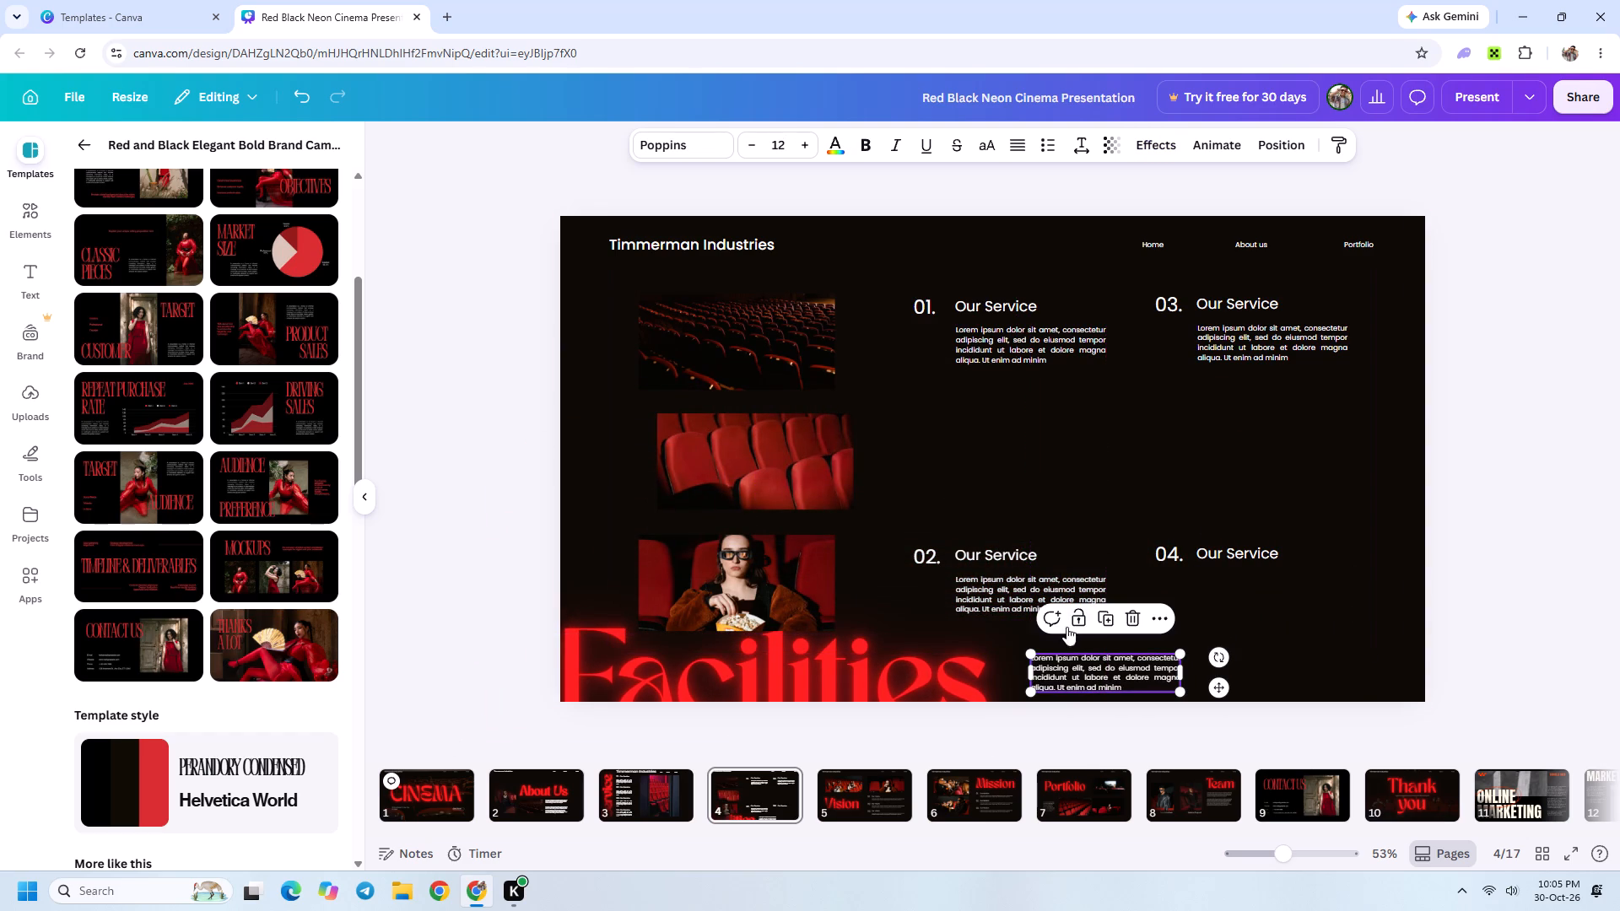
pyautogui.moveTo(1228, 553); pyautogui.dragTo(960, 493)
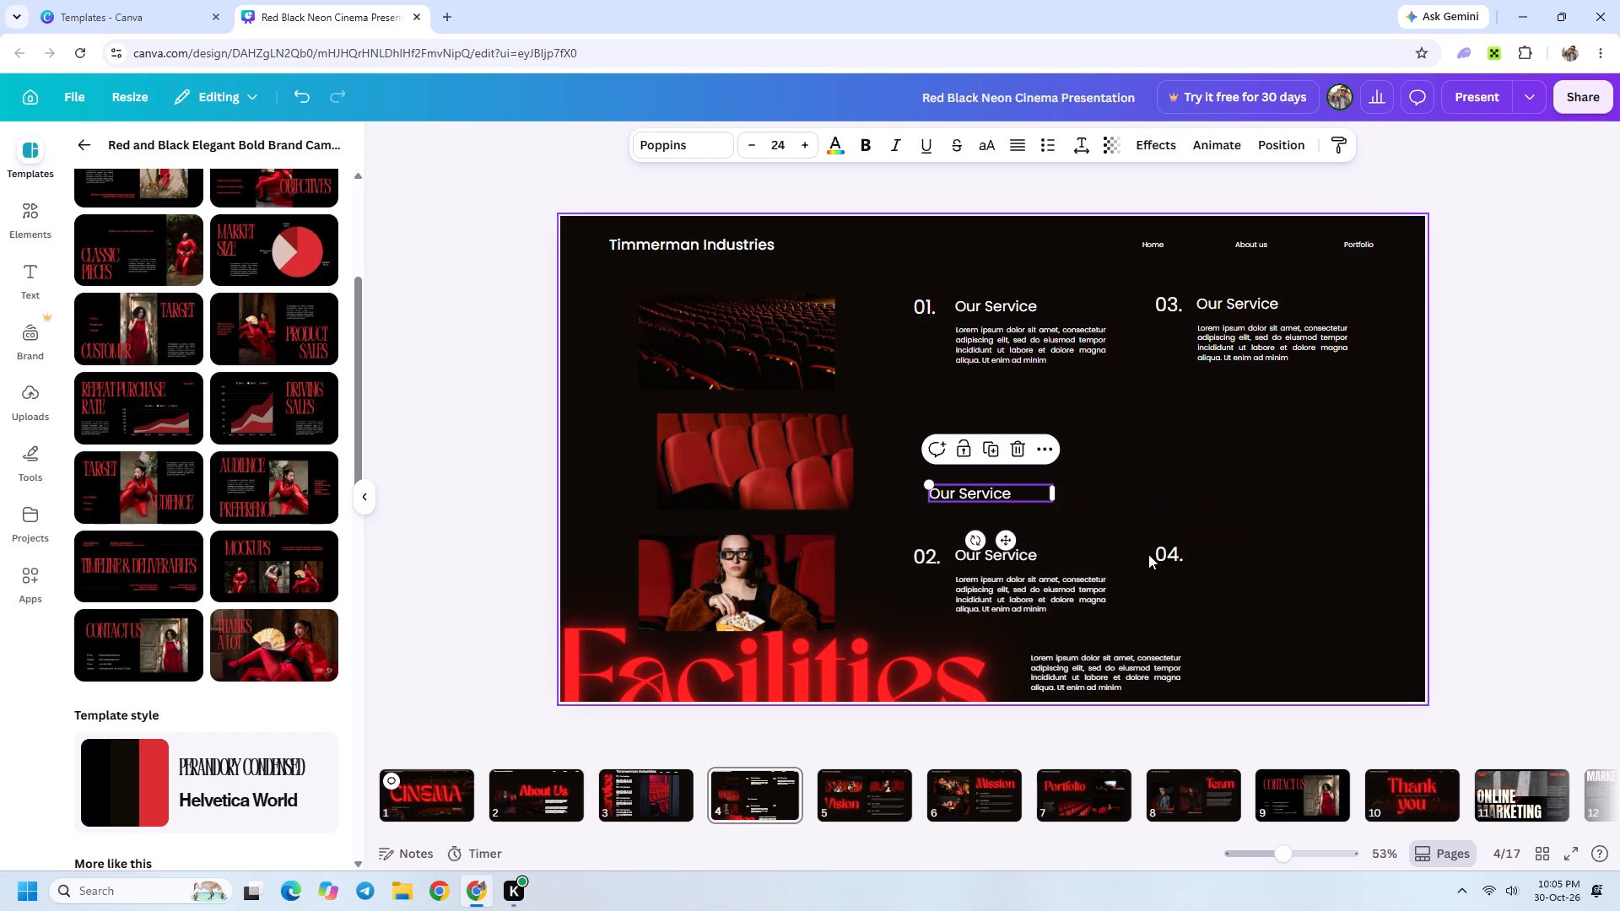
pyautogui.moveTo(1168, 559); pyautogui.dragTo(929, 416)
# Move the 03 paragraph beside the 04 number, and the 03 number and its Our Service heading above item 01.
pyautogui.moveTo(1262, 344); pyautogui.dragTo(1253, 357)
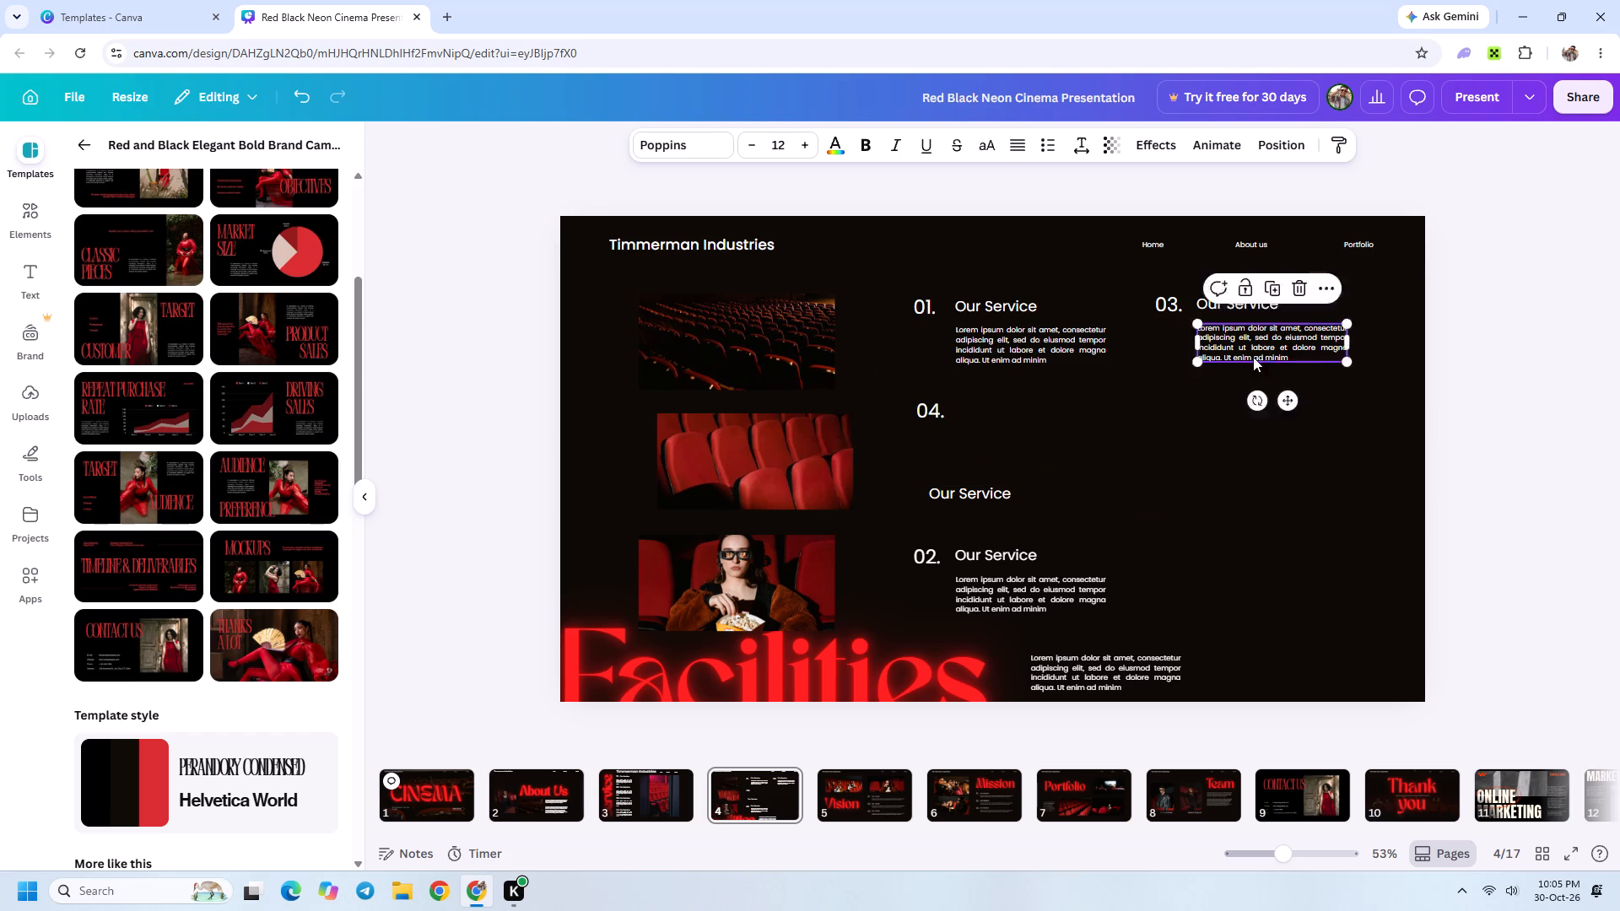
pyautogui.moveTo(1253, 357); pyautogui.dragTo(1015, 431)
pyautogui.moveTo(1168, 303); pyautogui.dragTo(999, 271)
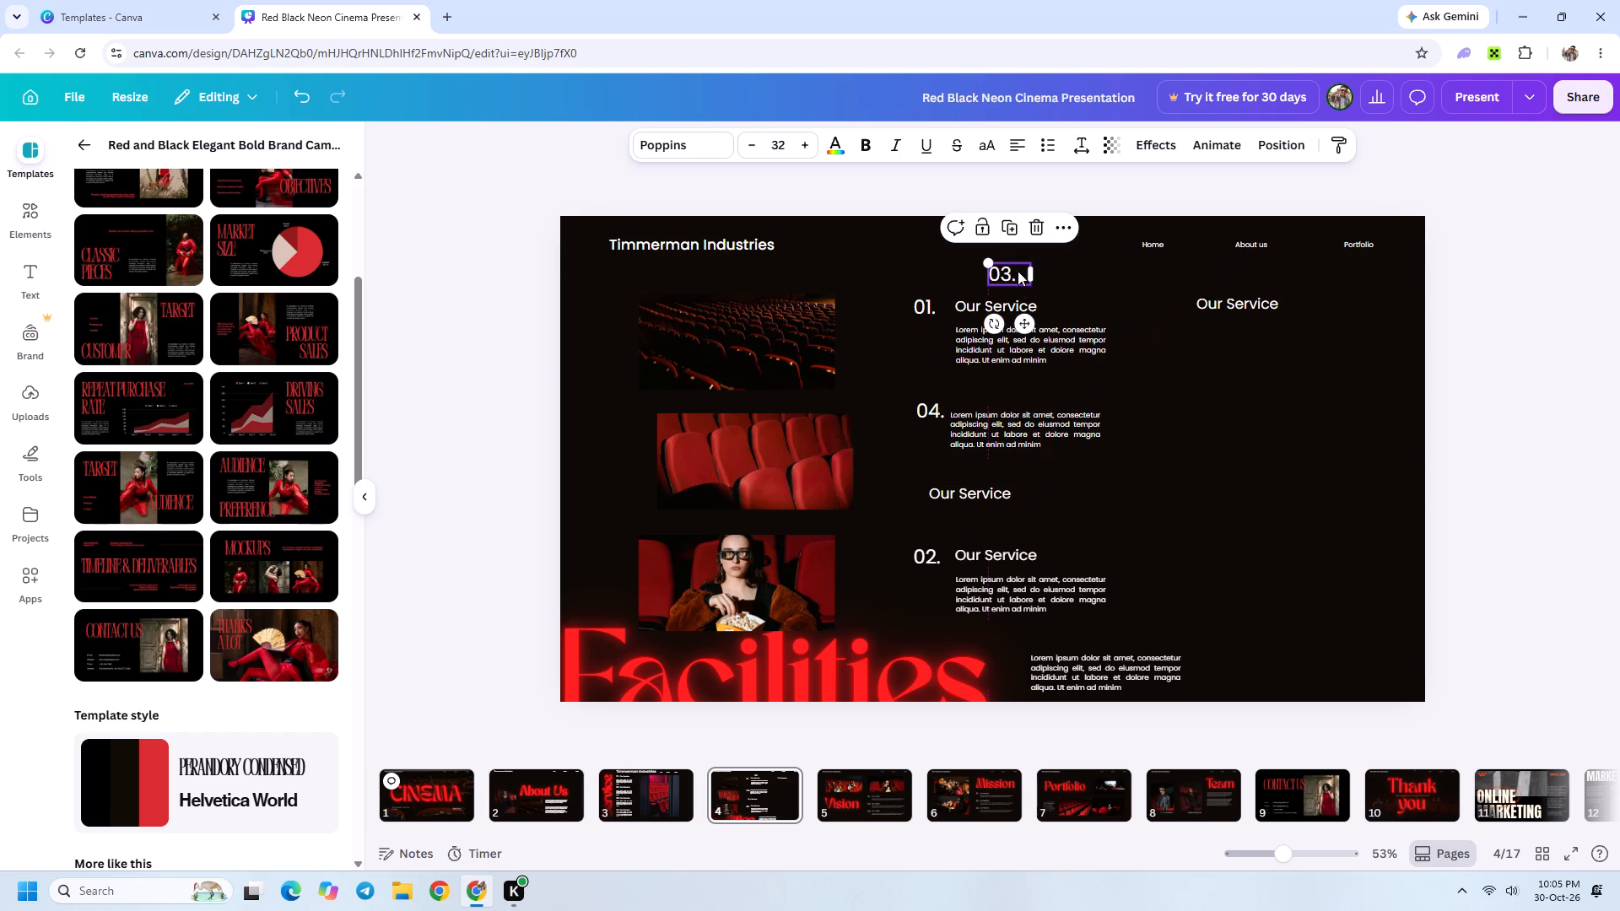
pyautogui.moveTo(1260, 311); pyautogui.dragTo(903, 281)
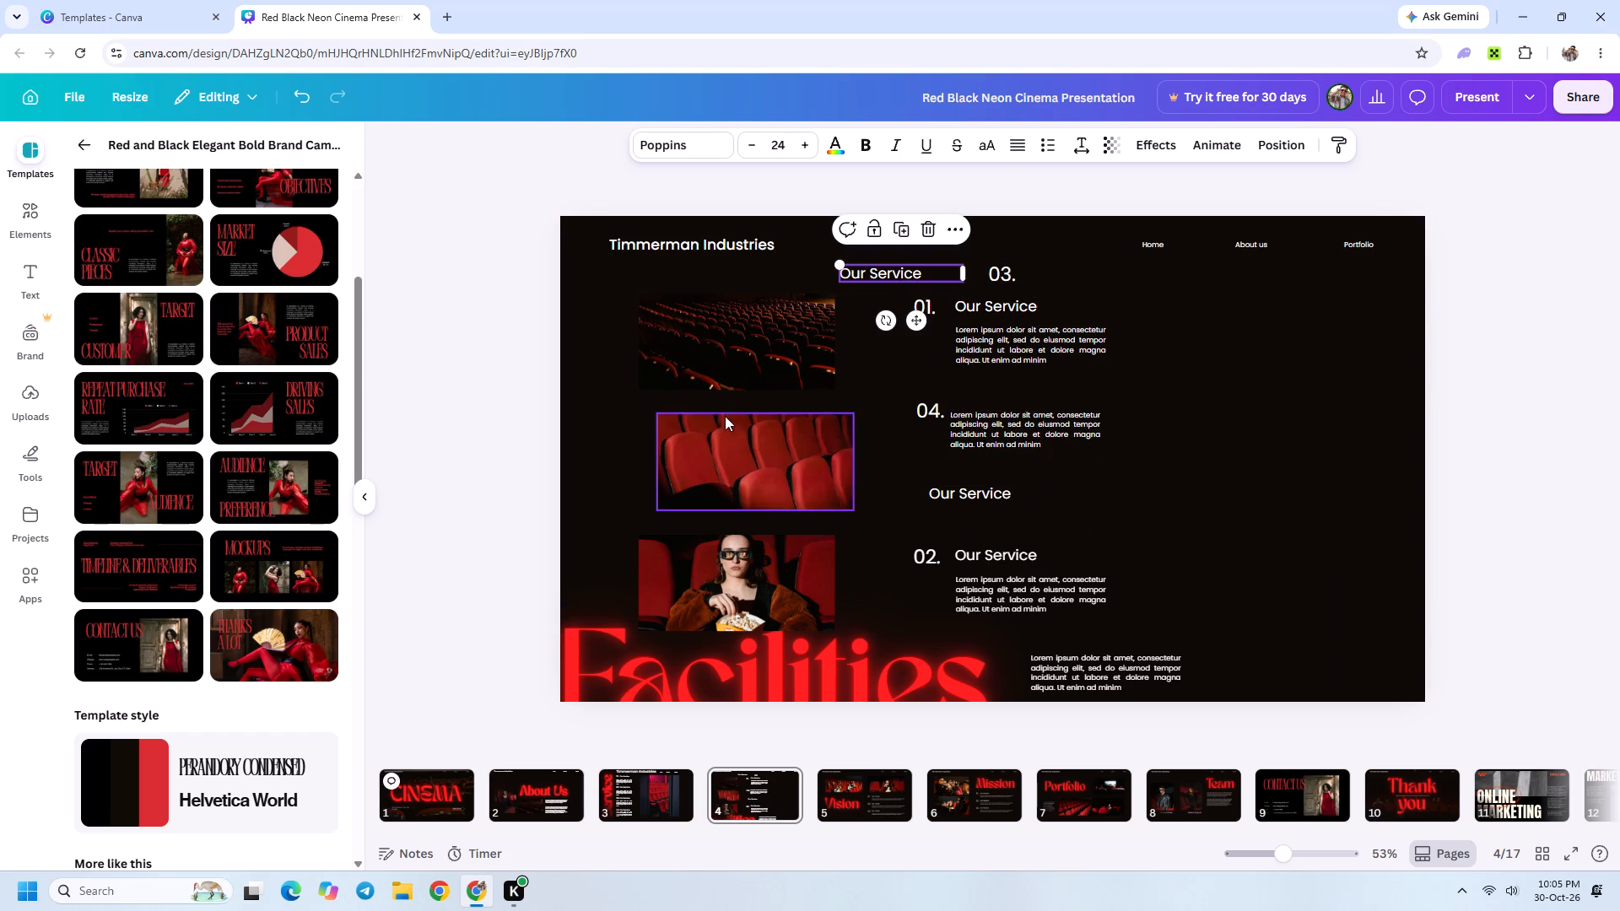
# Stack the three photos in an aligned column at the page's right side: red seats on top, woman in the middle, dark seat rows below.
pyautogui.moveTo(742, 572); pyautogui.dragTo(1287, 469)
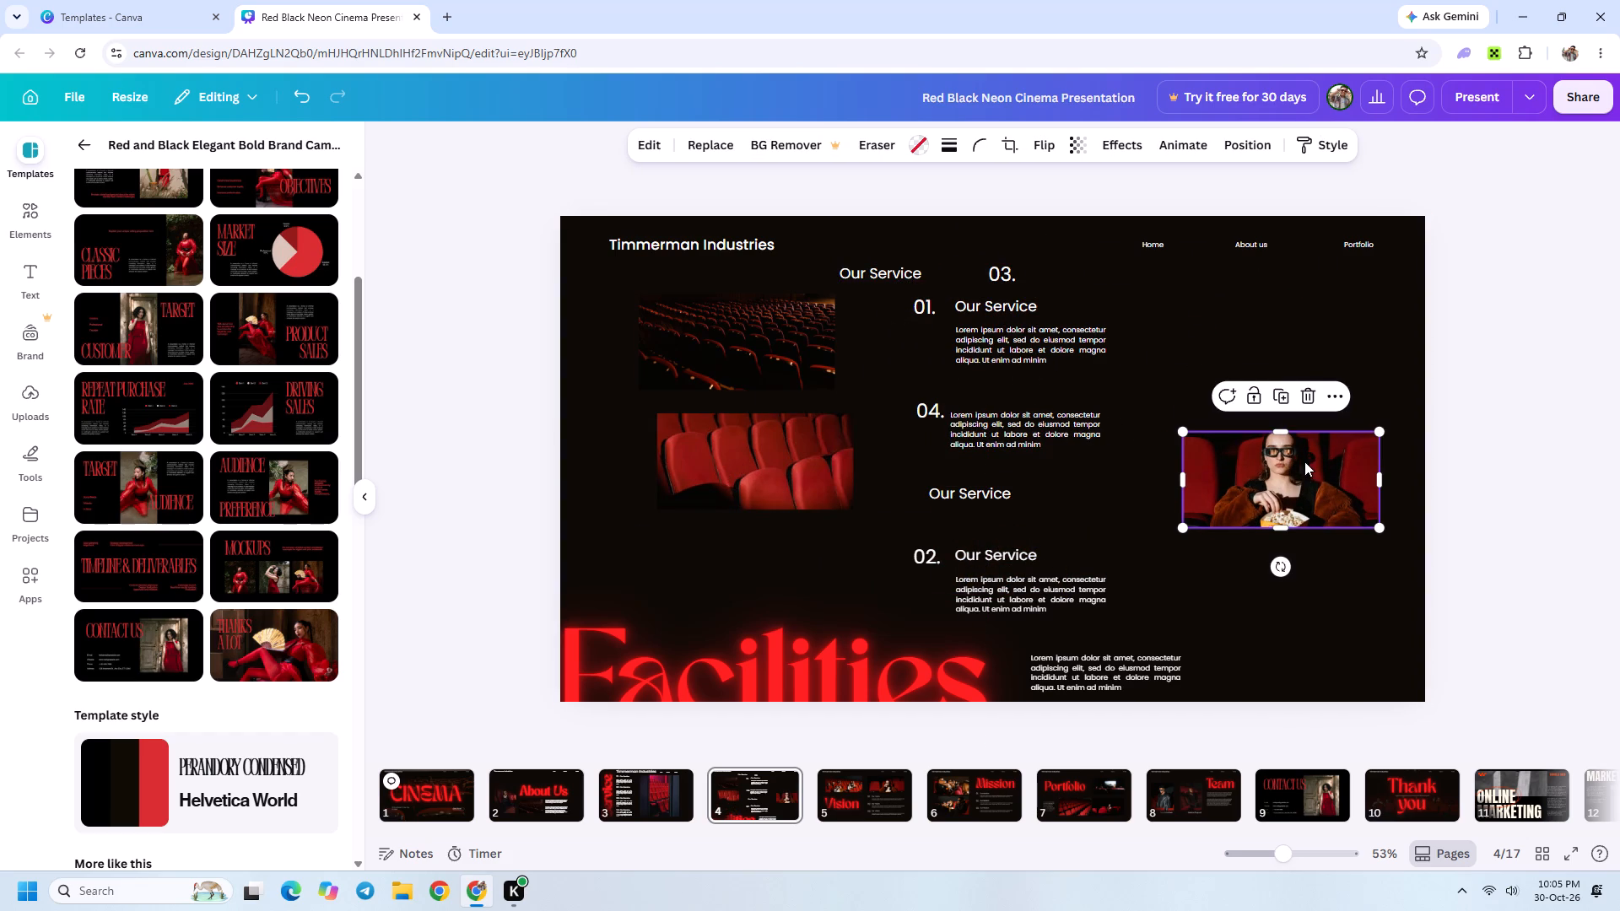
pyautogui.moveTo(745, 350); pyautogui.dragTo(1293, 371)
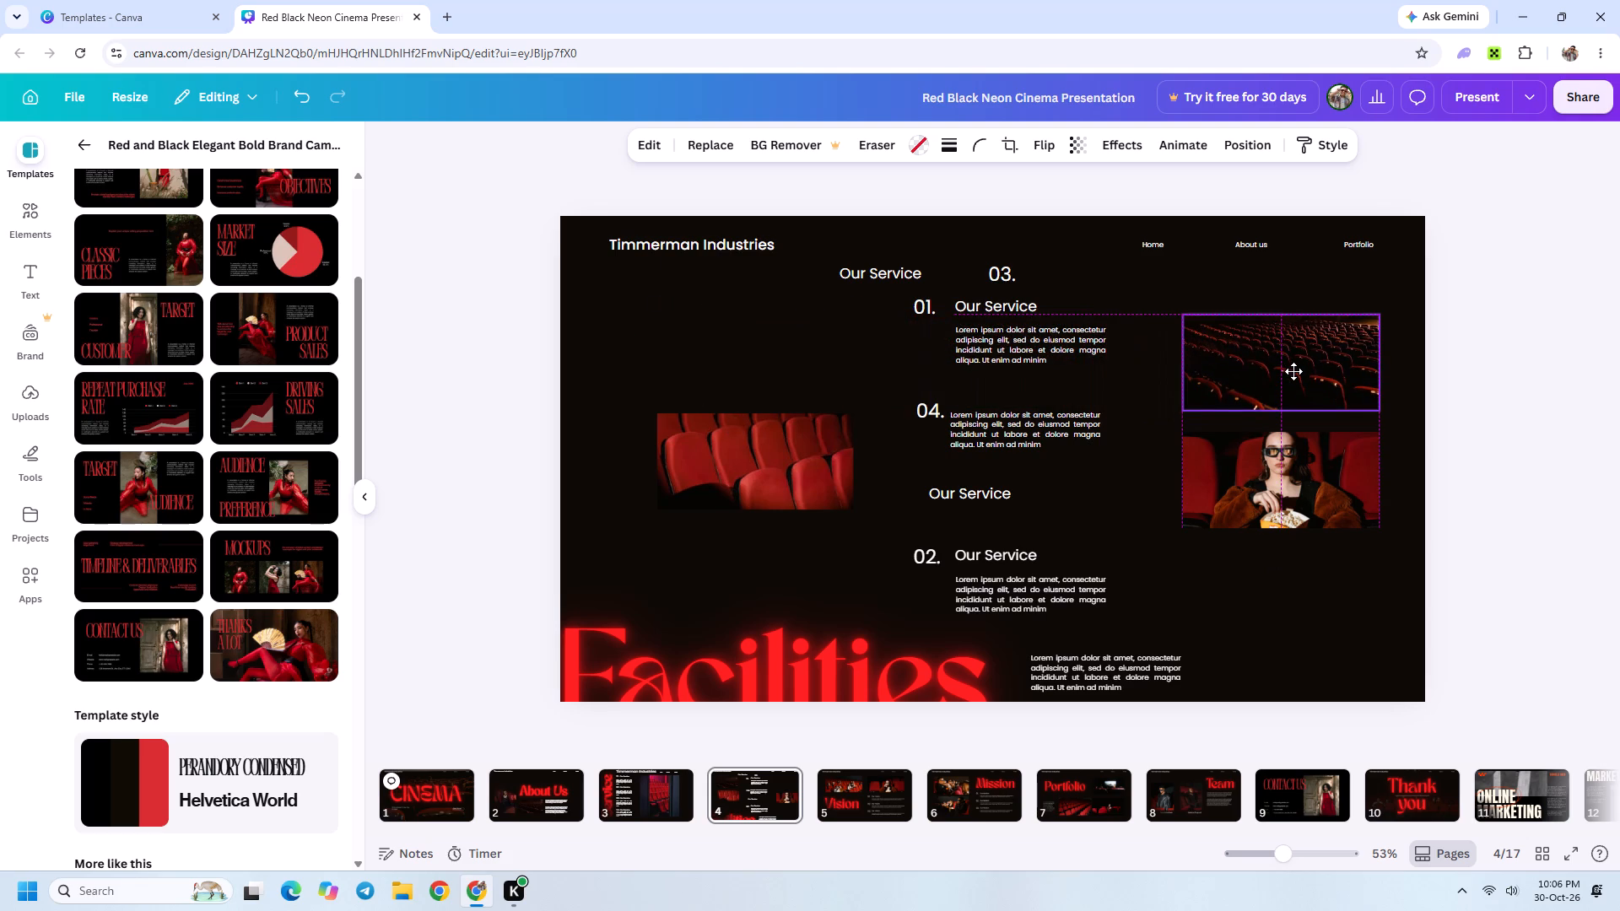
pyautogui.moveTo(1293, 371); pyautogui.dragTo(1295, 605)
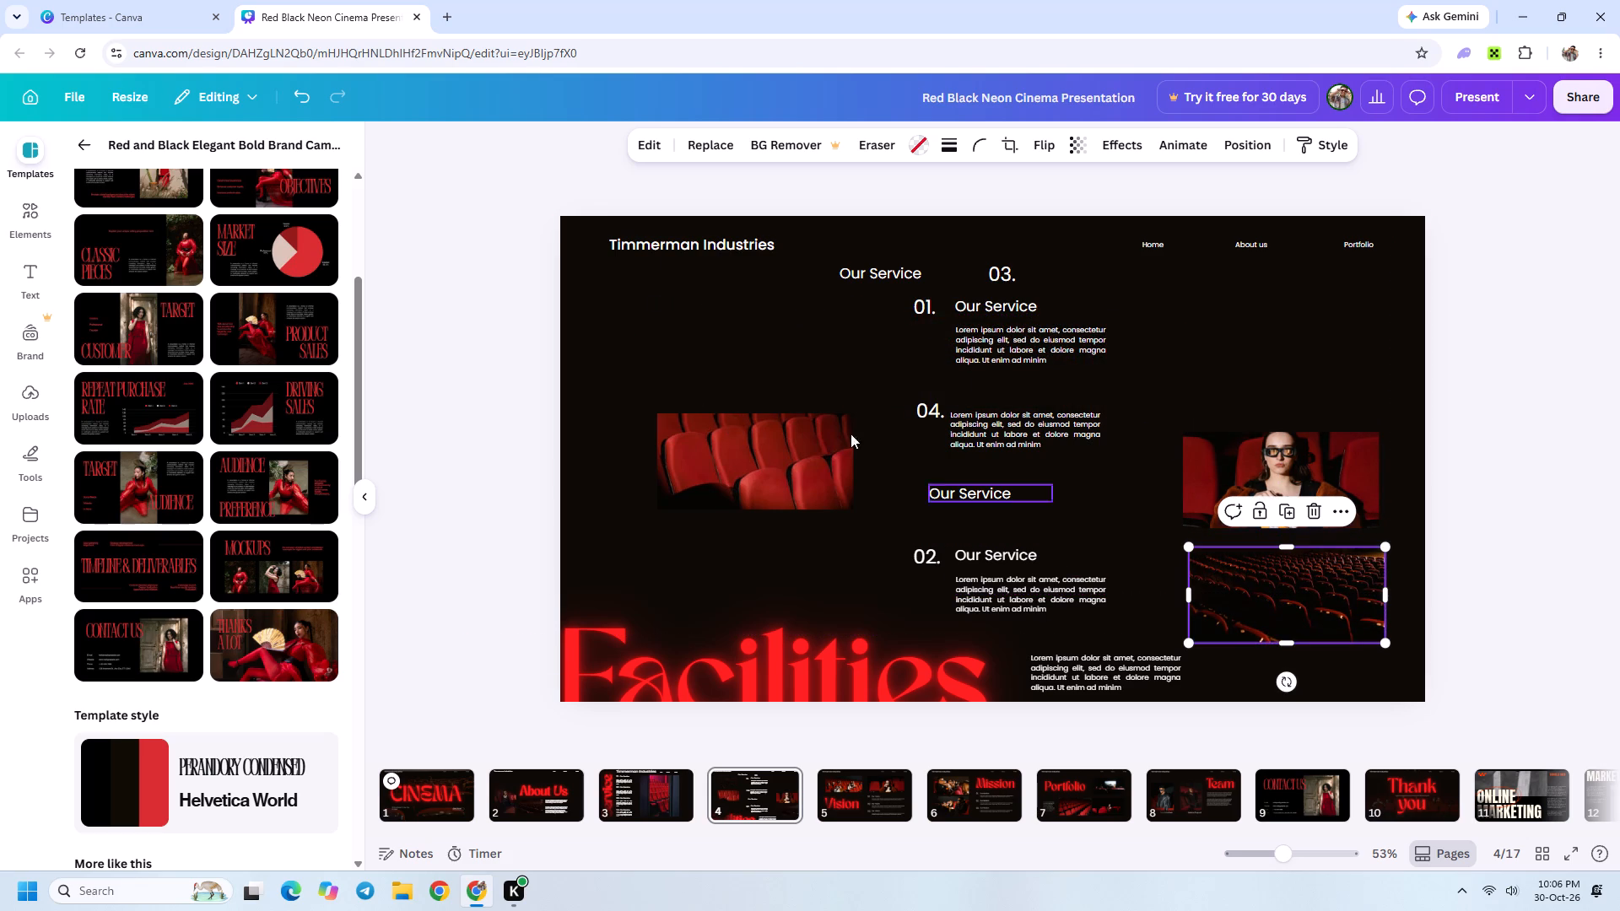
pyautogui.moveTo(719, 459); pyautogui.dragTo(1241, 340)
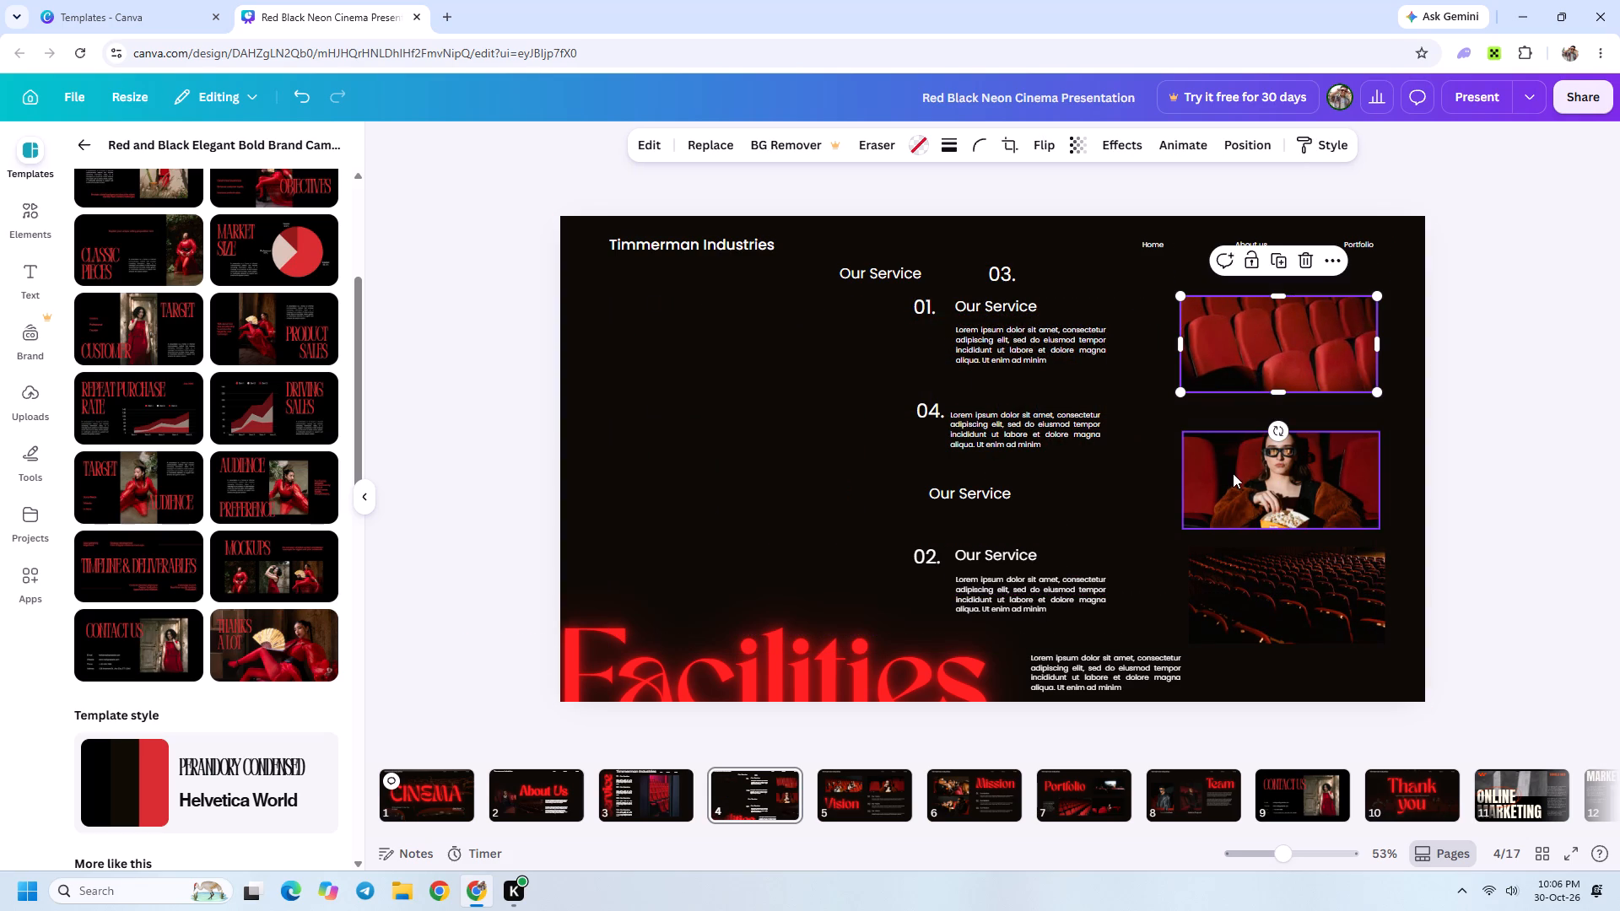
pyautogui.click(1266, 570)
pyautogui.click(1264, 571)
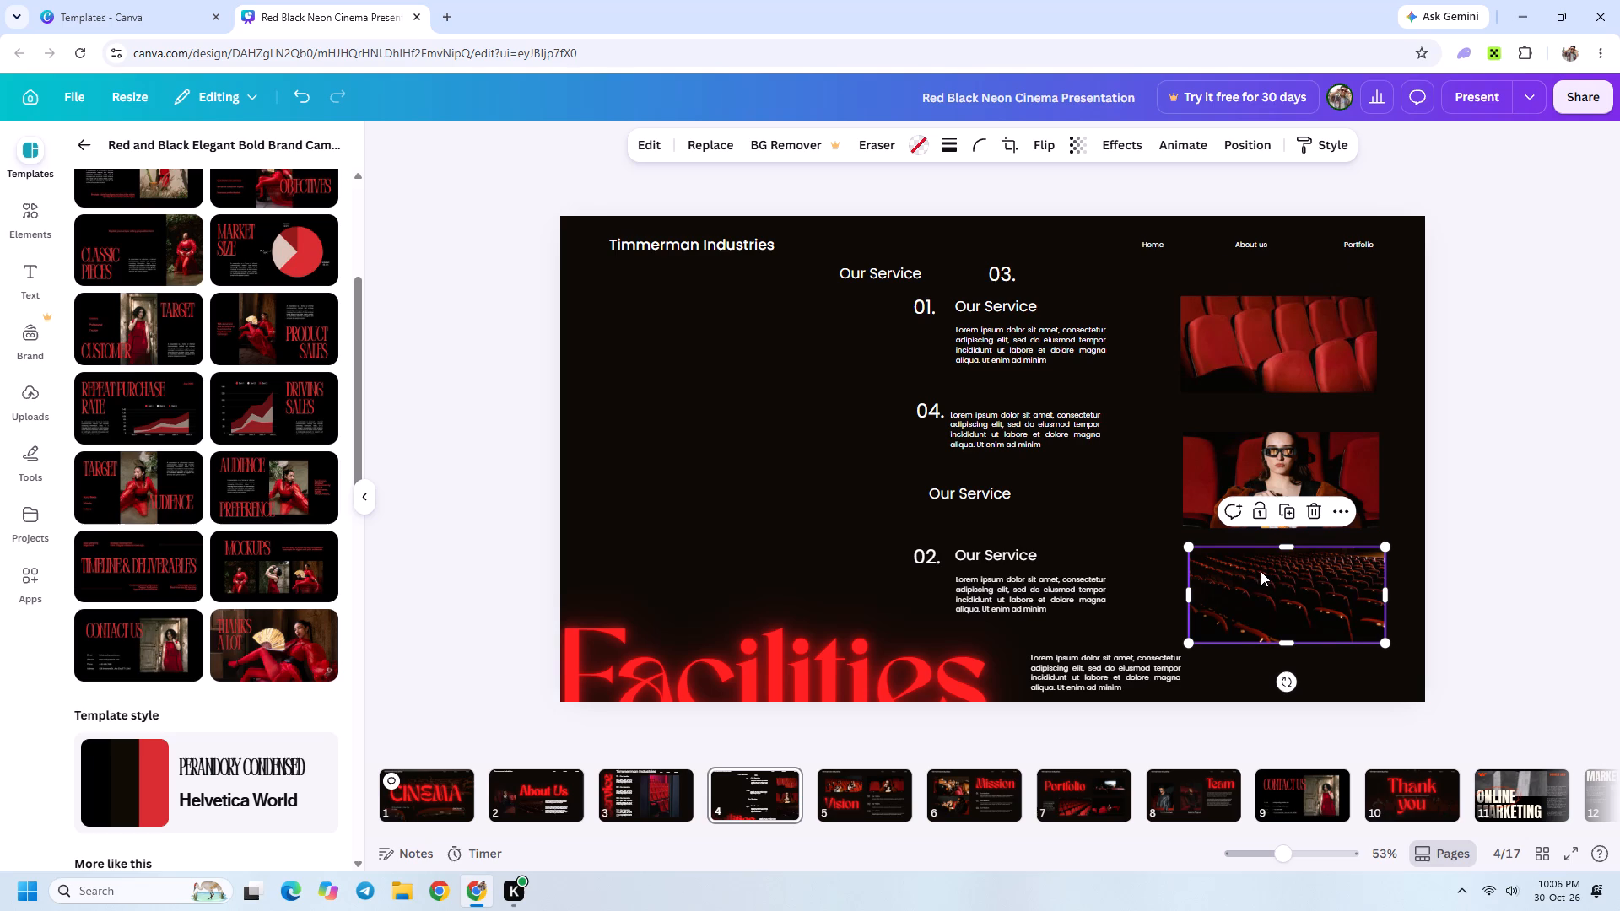
pyautogui.click(1242, 463)
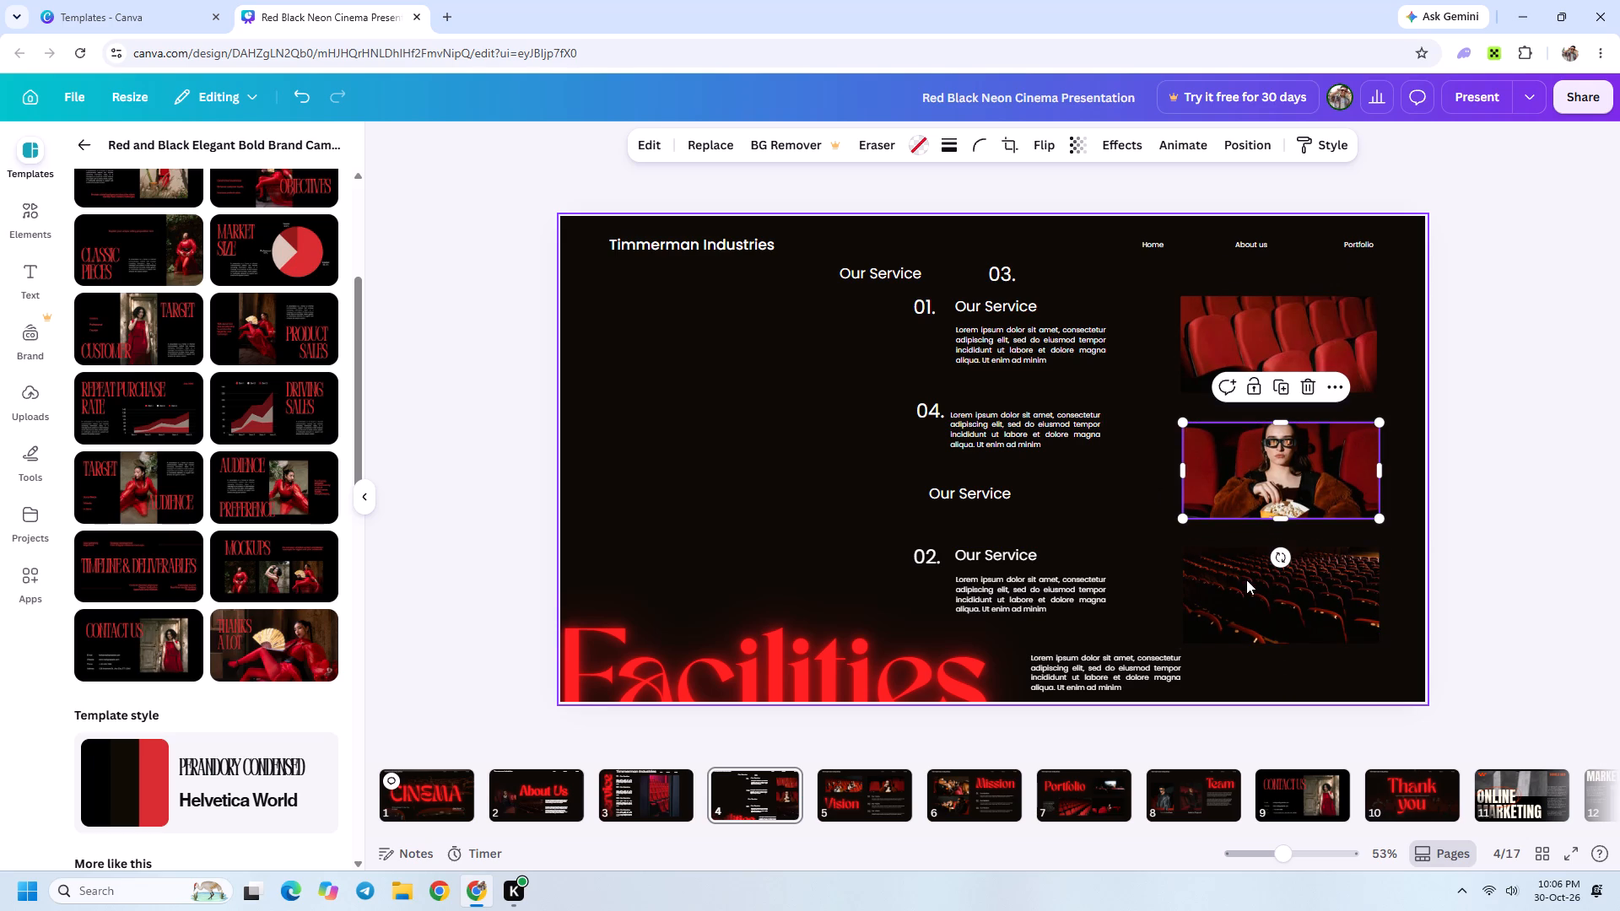
# Rotate the Facilities heading to read vertically from bottom to top and place it along the page's left edge.
pyautogui.moveTo(787, 644); pyautogui.dragTo(807, 487)
pyautogui.click(736, 628)
pyautogui.moveTo(736, 628); pyautogui.dragTo(759, 643)
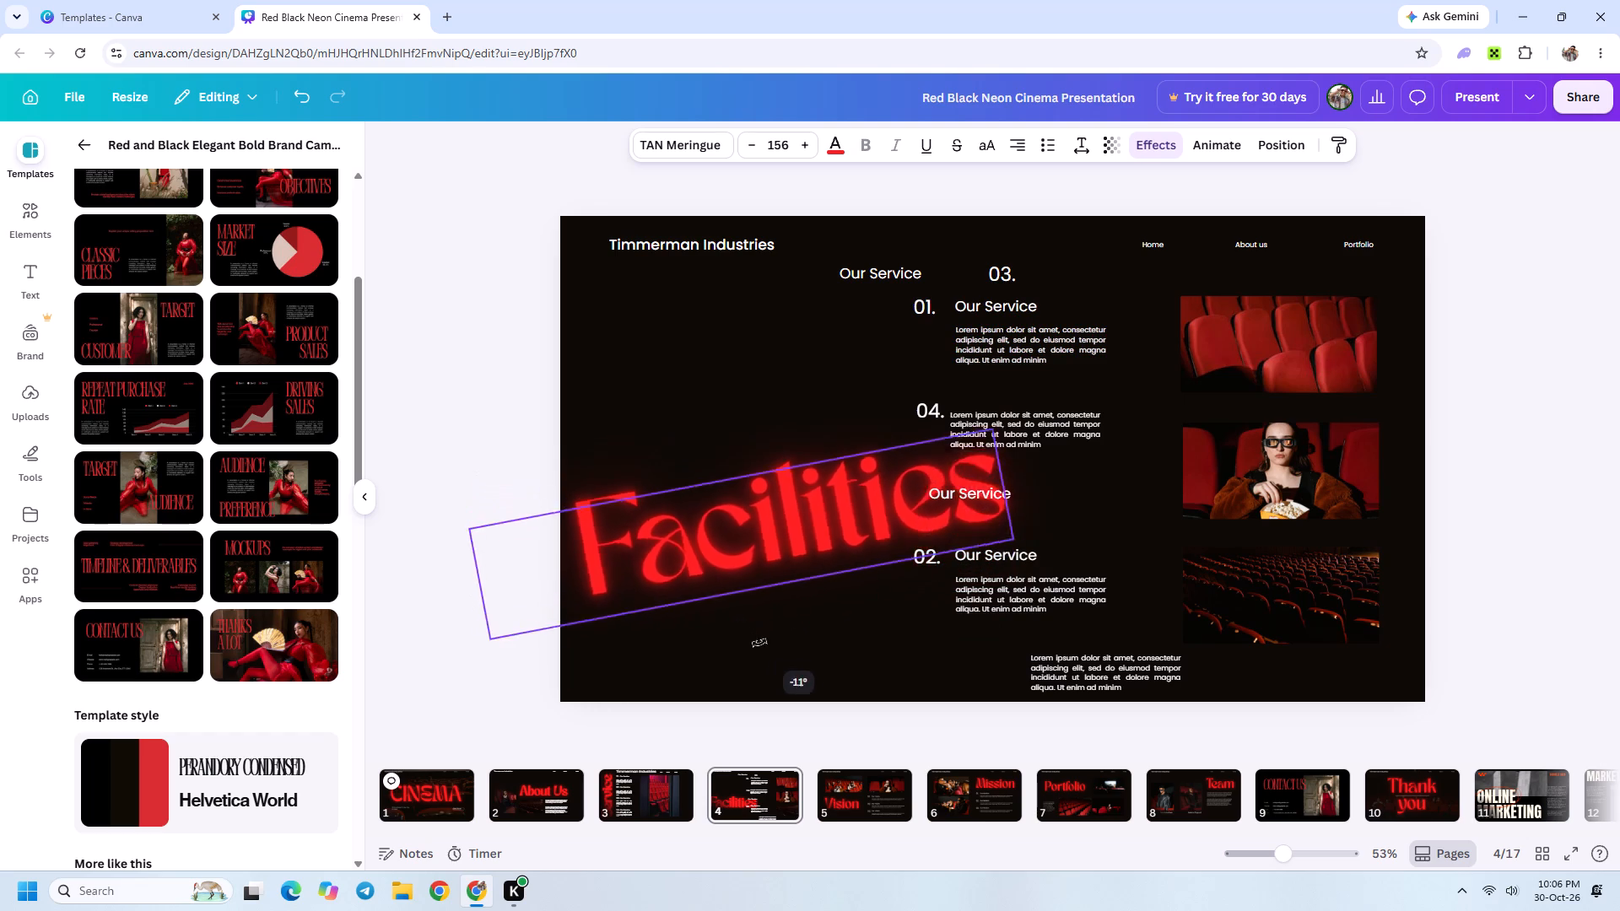
pyautogui.moveTo(759, 643); pyautogui.dragTo(872, 541)
pyautogui.moveTo(741, 539); pyautogui.dragTo(674, 530)
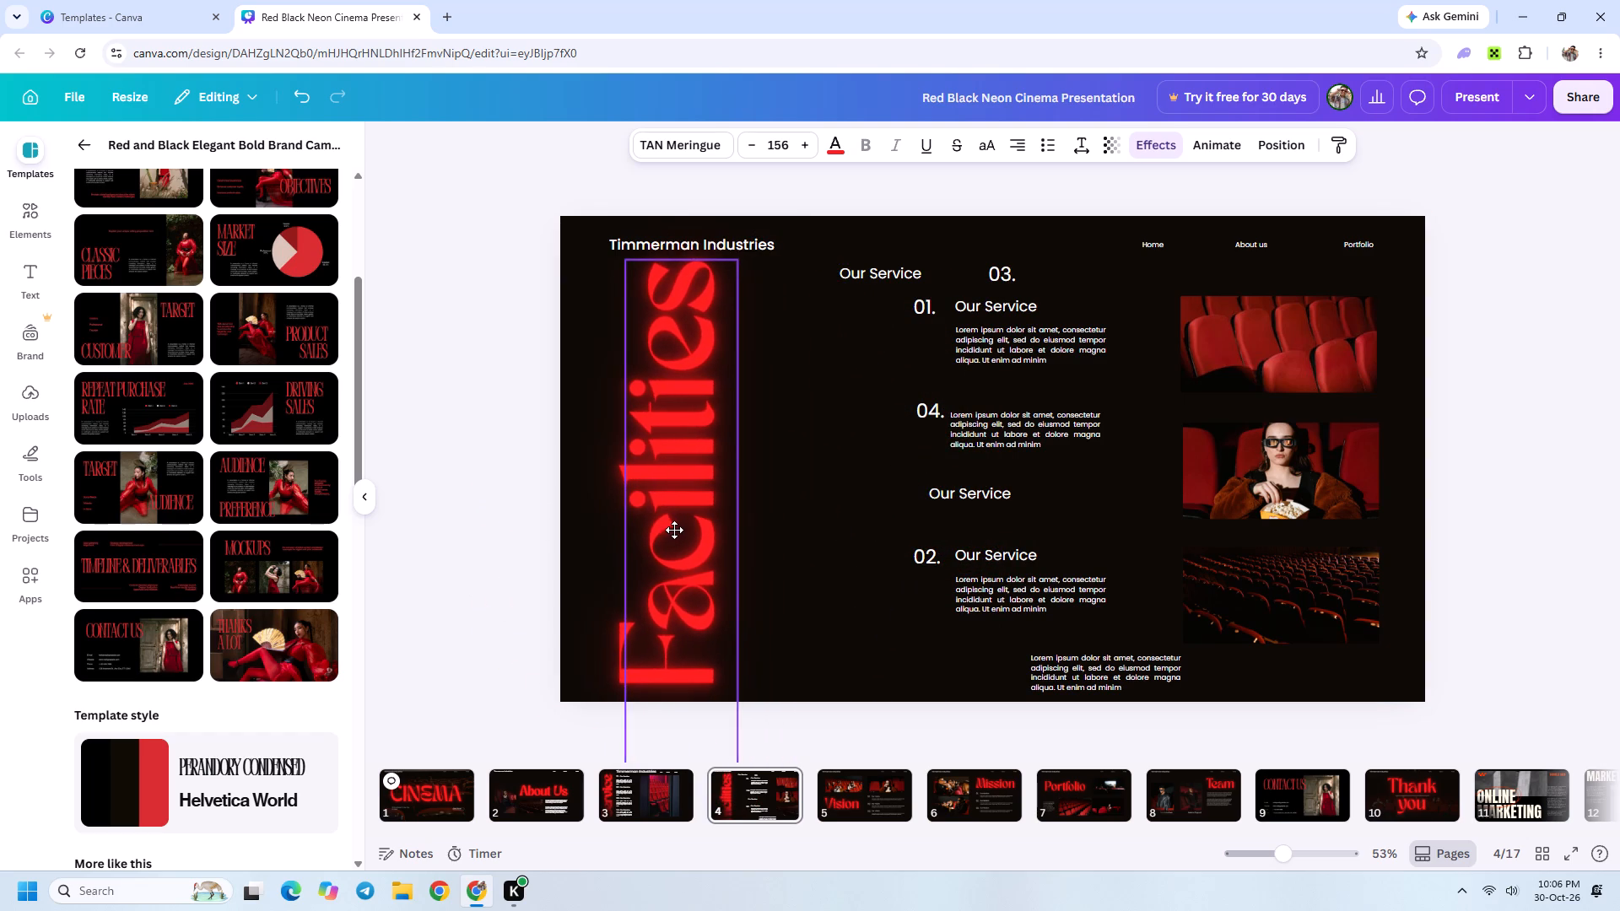
pyautogui.moveTo(674, 530); pyautogui.dragTo(634, 520)
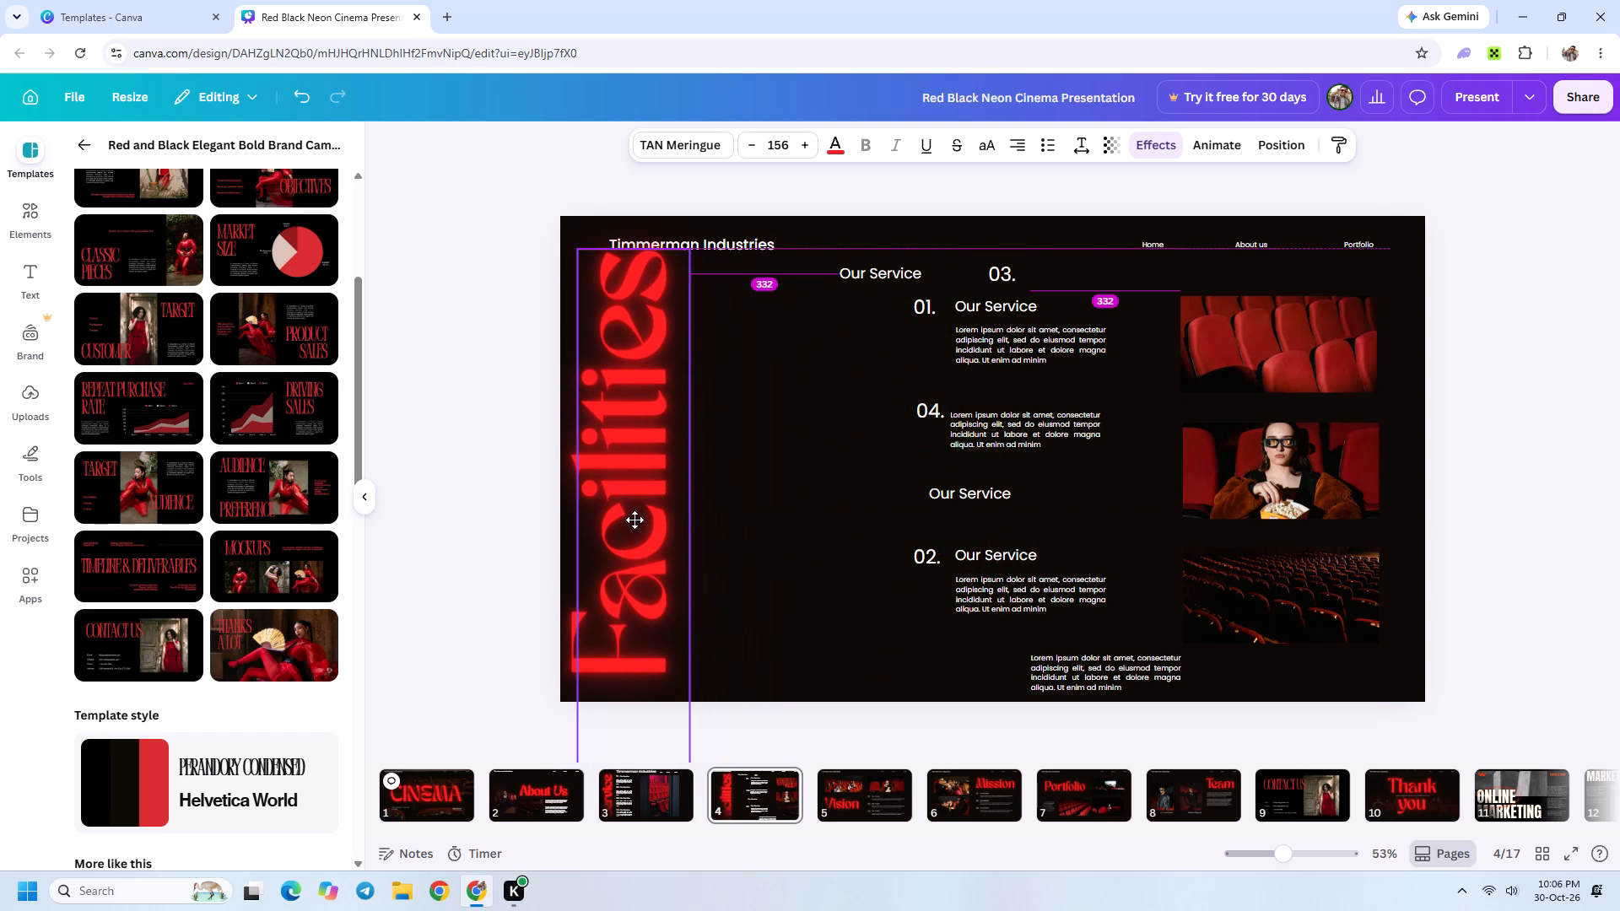
pyautogui.moveTo(634, 520); pyautogui.dragTo(631, 520)
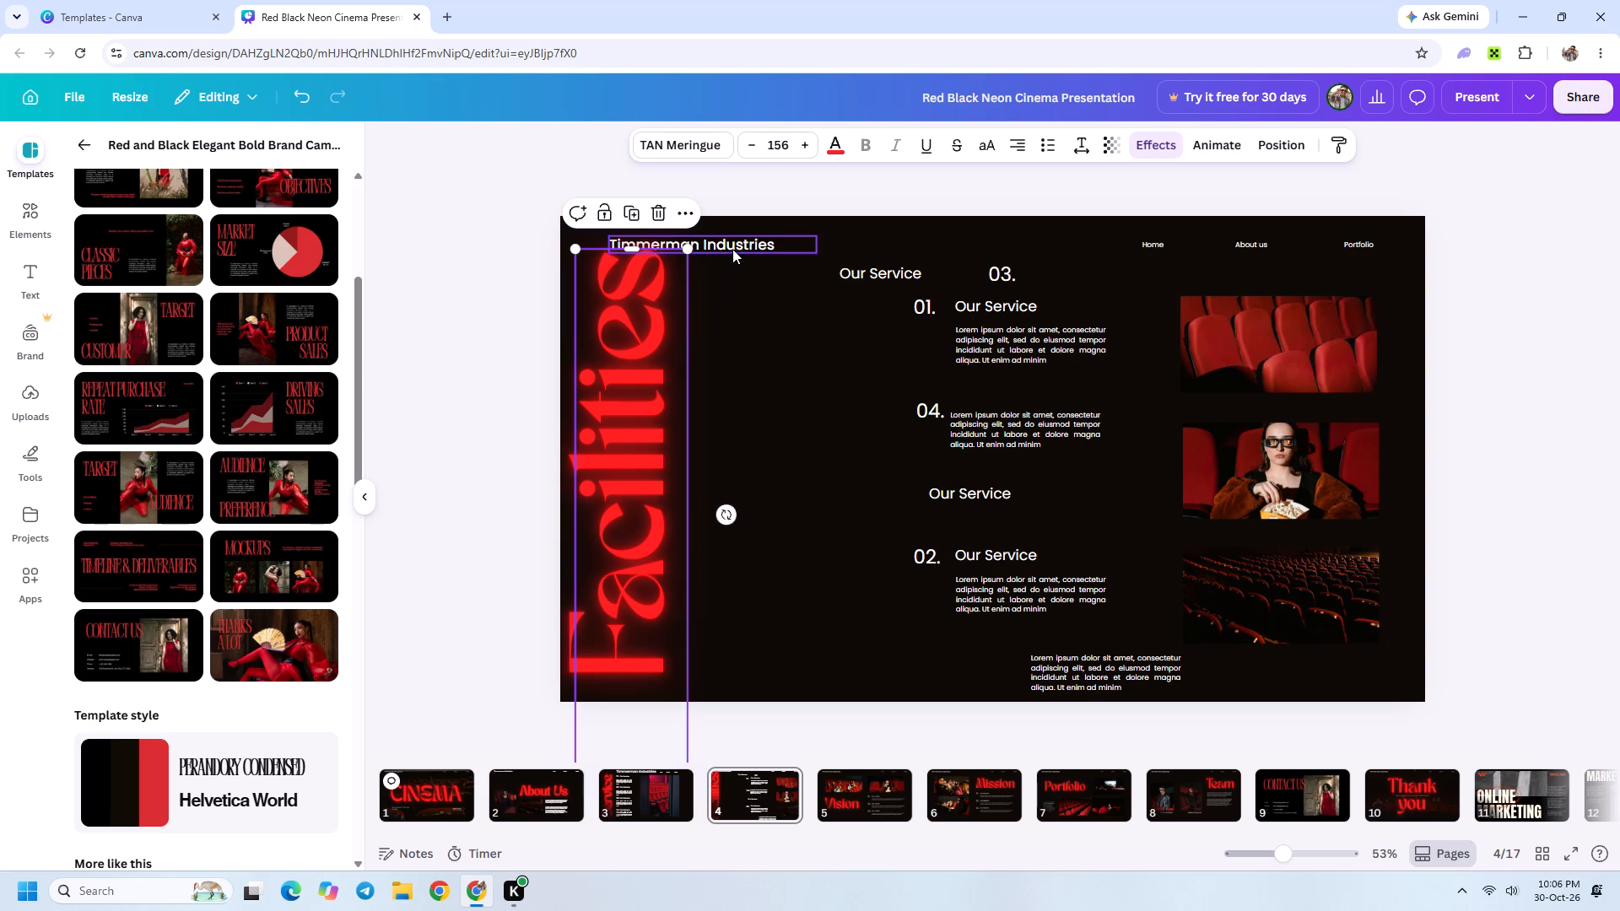
# Move the Timmerman Industries title right, clear of the vertical Facilities heading, to the page's top centre.
pyautogui.moveTo(736, 245); pyautogui.dragTo(940, 241)
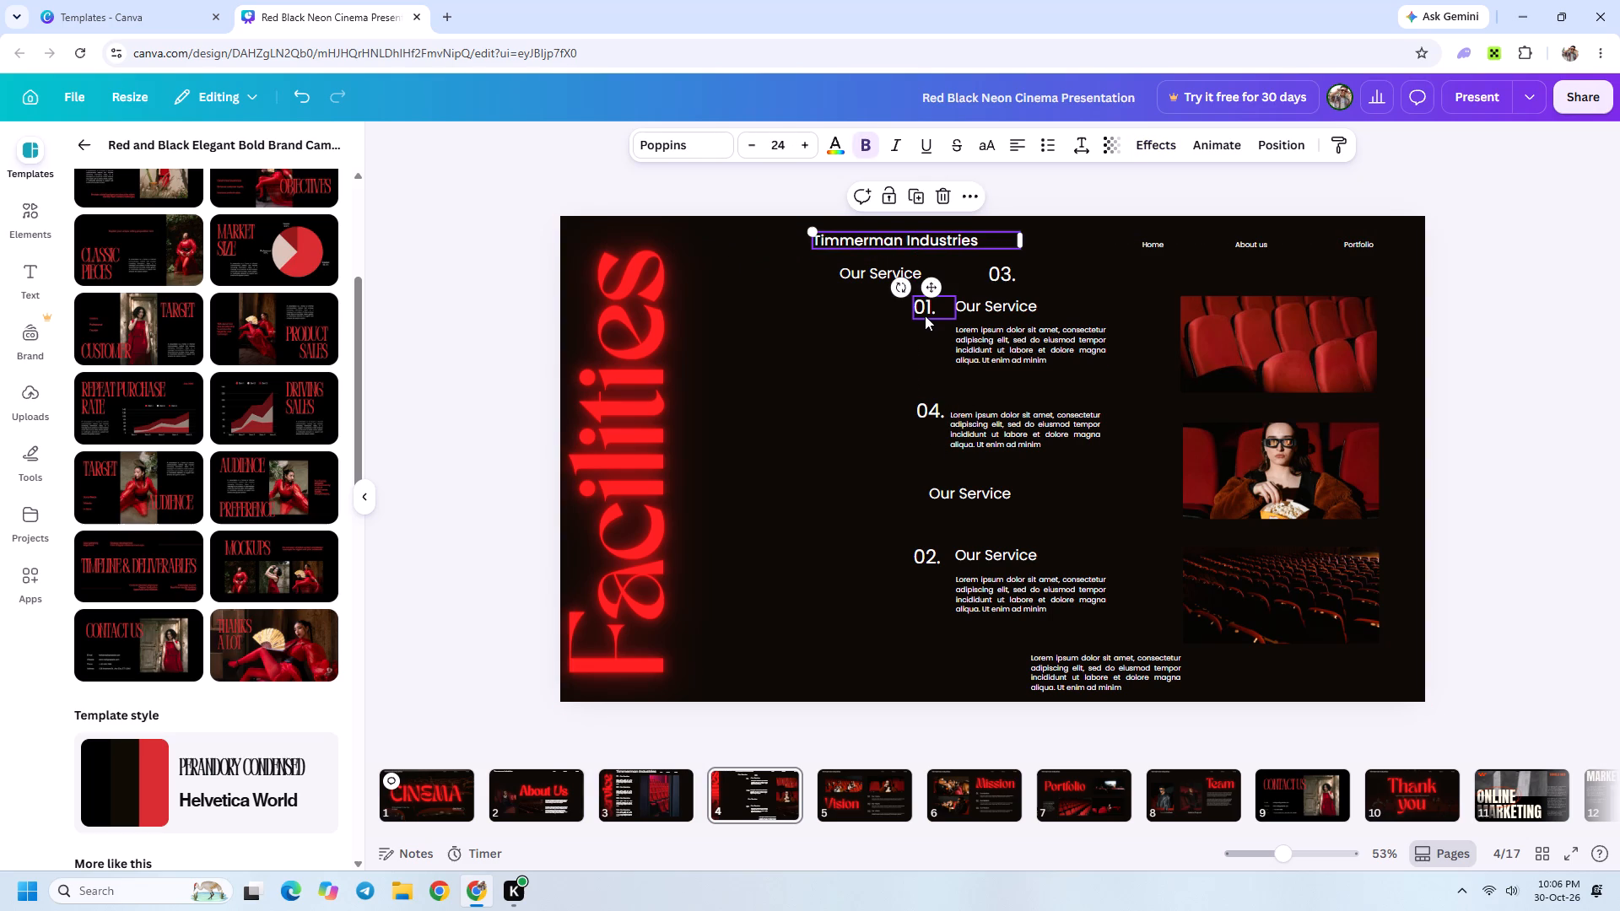
# Place the 01 number and its Our Service heading beside the top of Facilities, with the paragraph left-aligned below the number.
pyautogui.moveTo(923, 307); pyautogui.dragTo(715, 289)
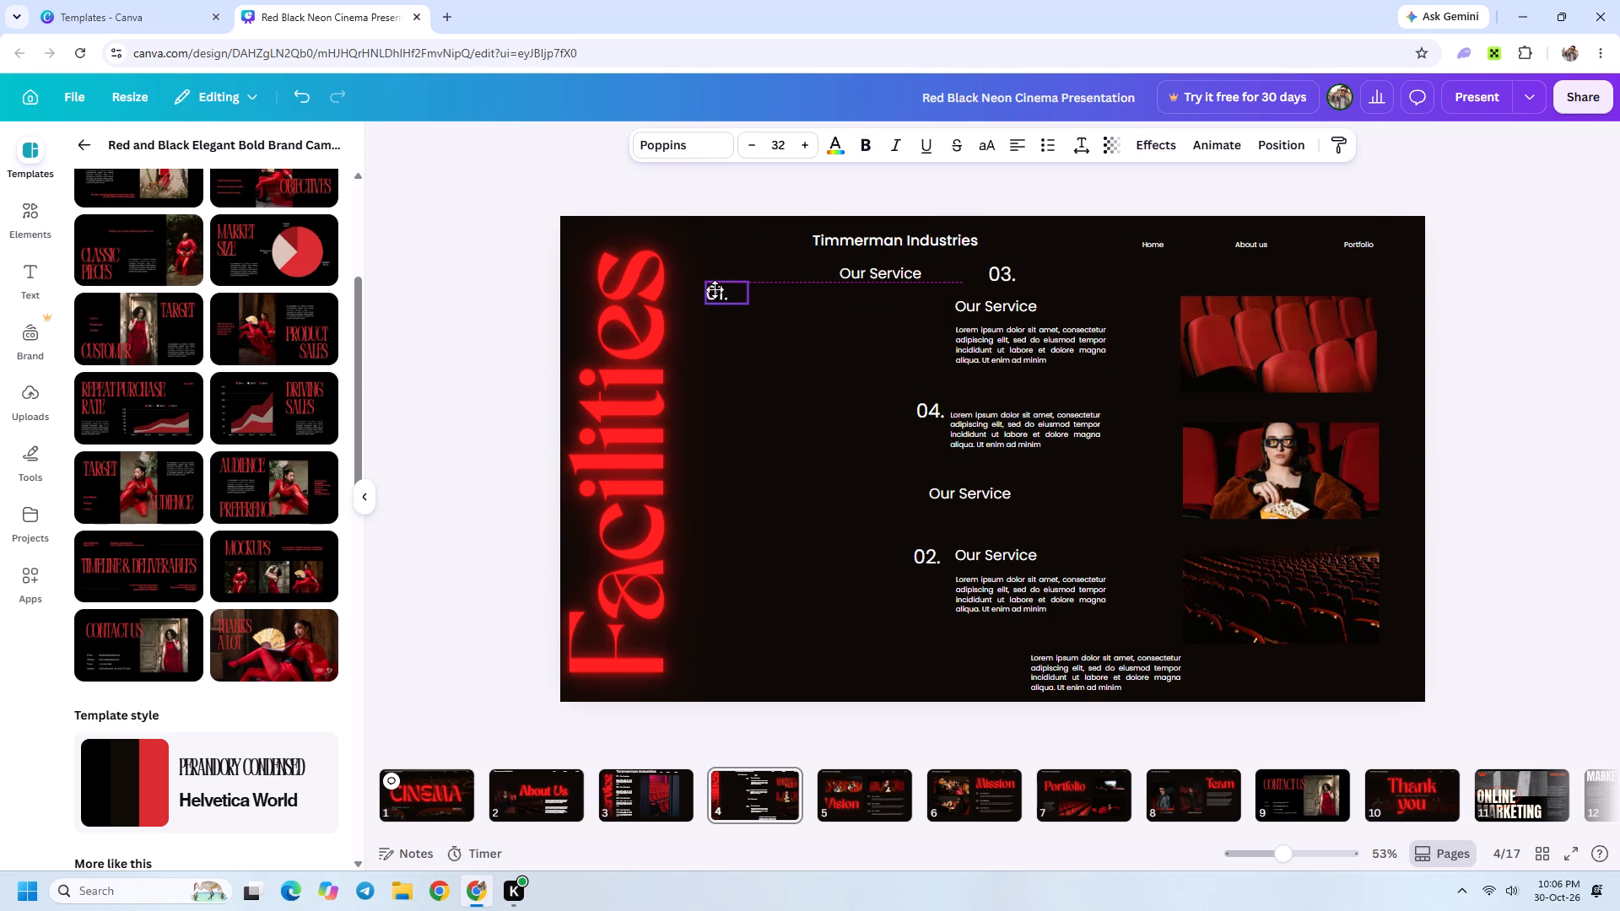
pyautogui.moveTo(715, 289); pyautogui.dragTo(705, 301)
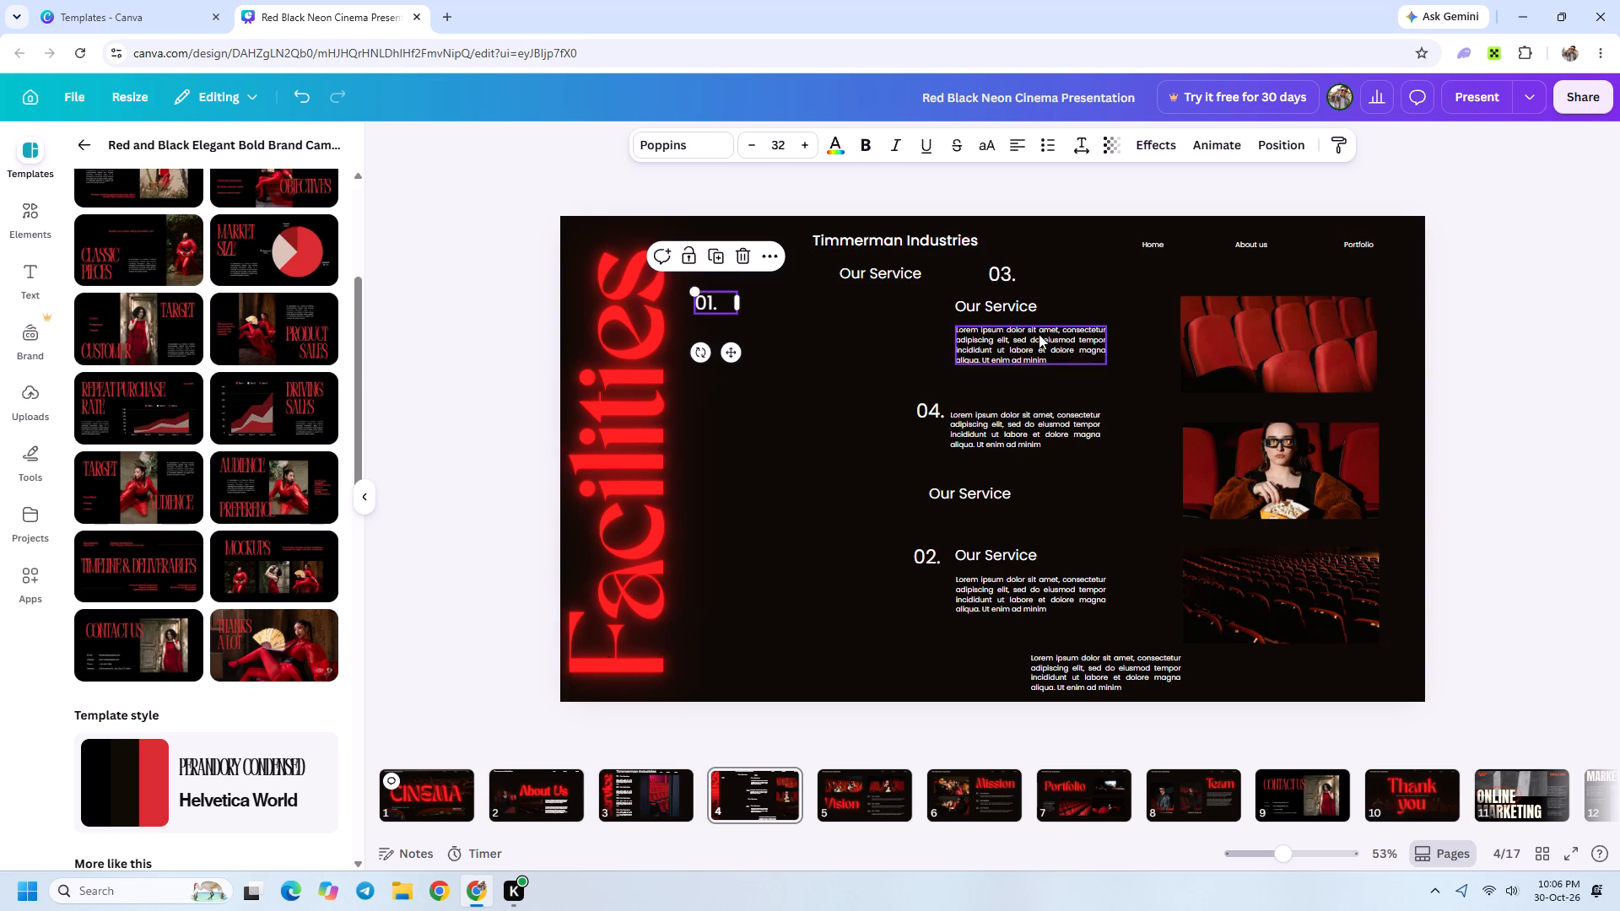
pyautogui.moveTo(1011, 307); pyautogui.dragTo(803, 303)
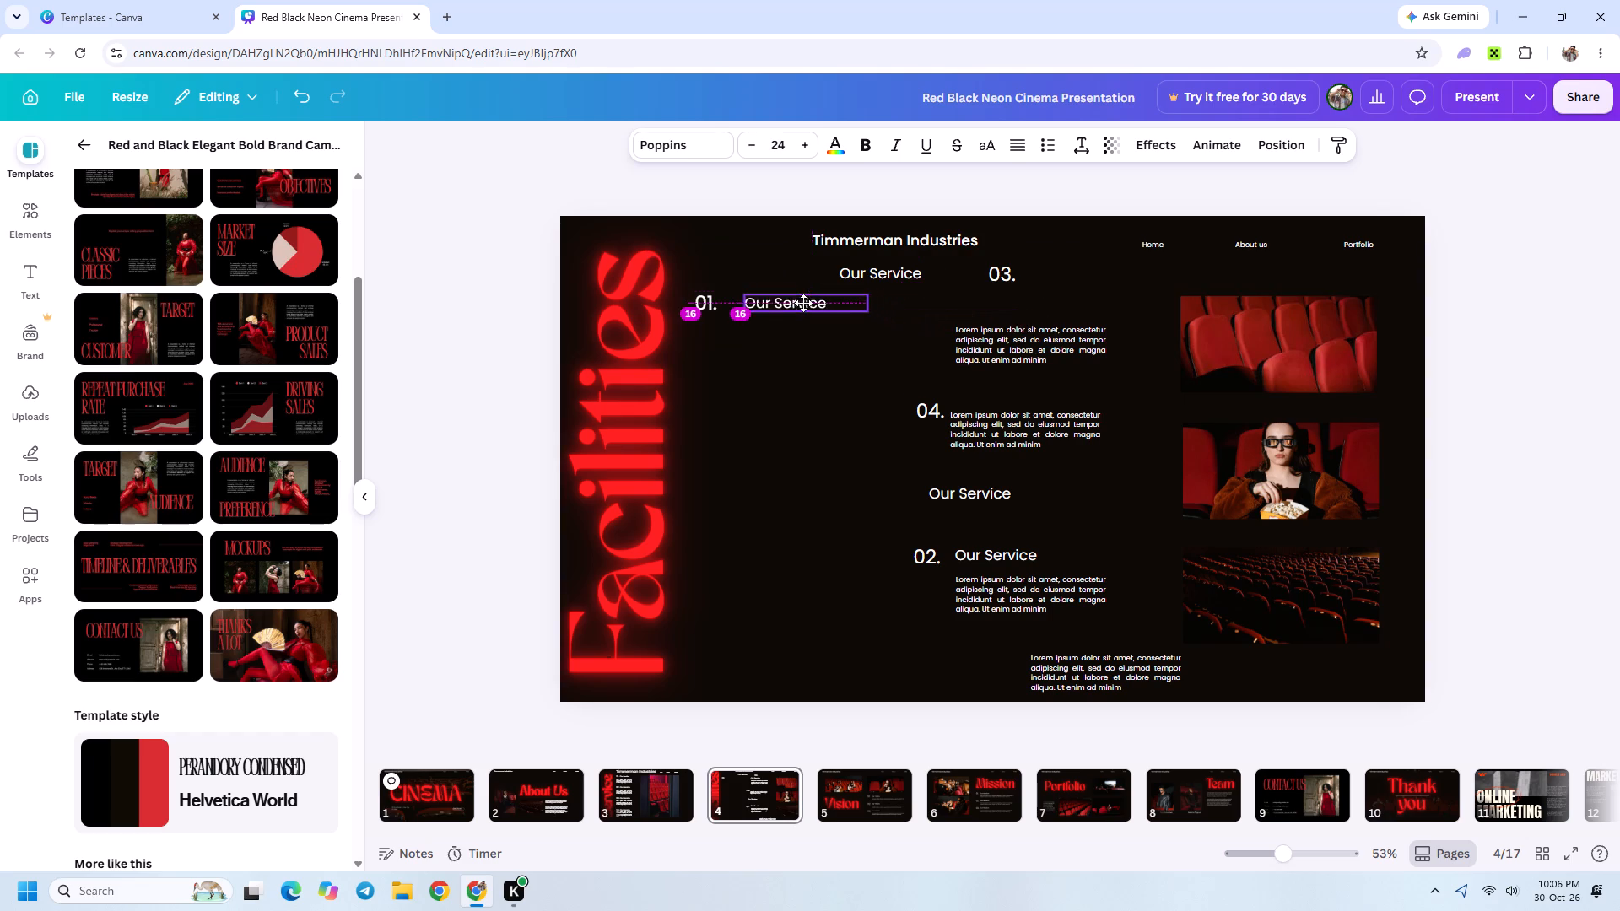
pyautogui.moveTo(803, 303); pyautogui.dragTo(789, 300)
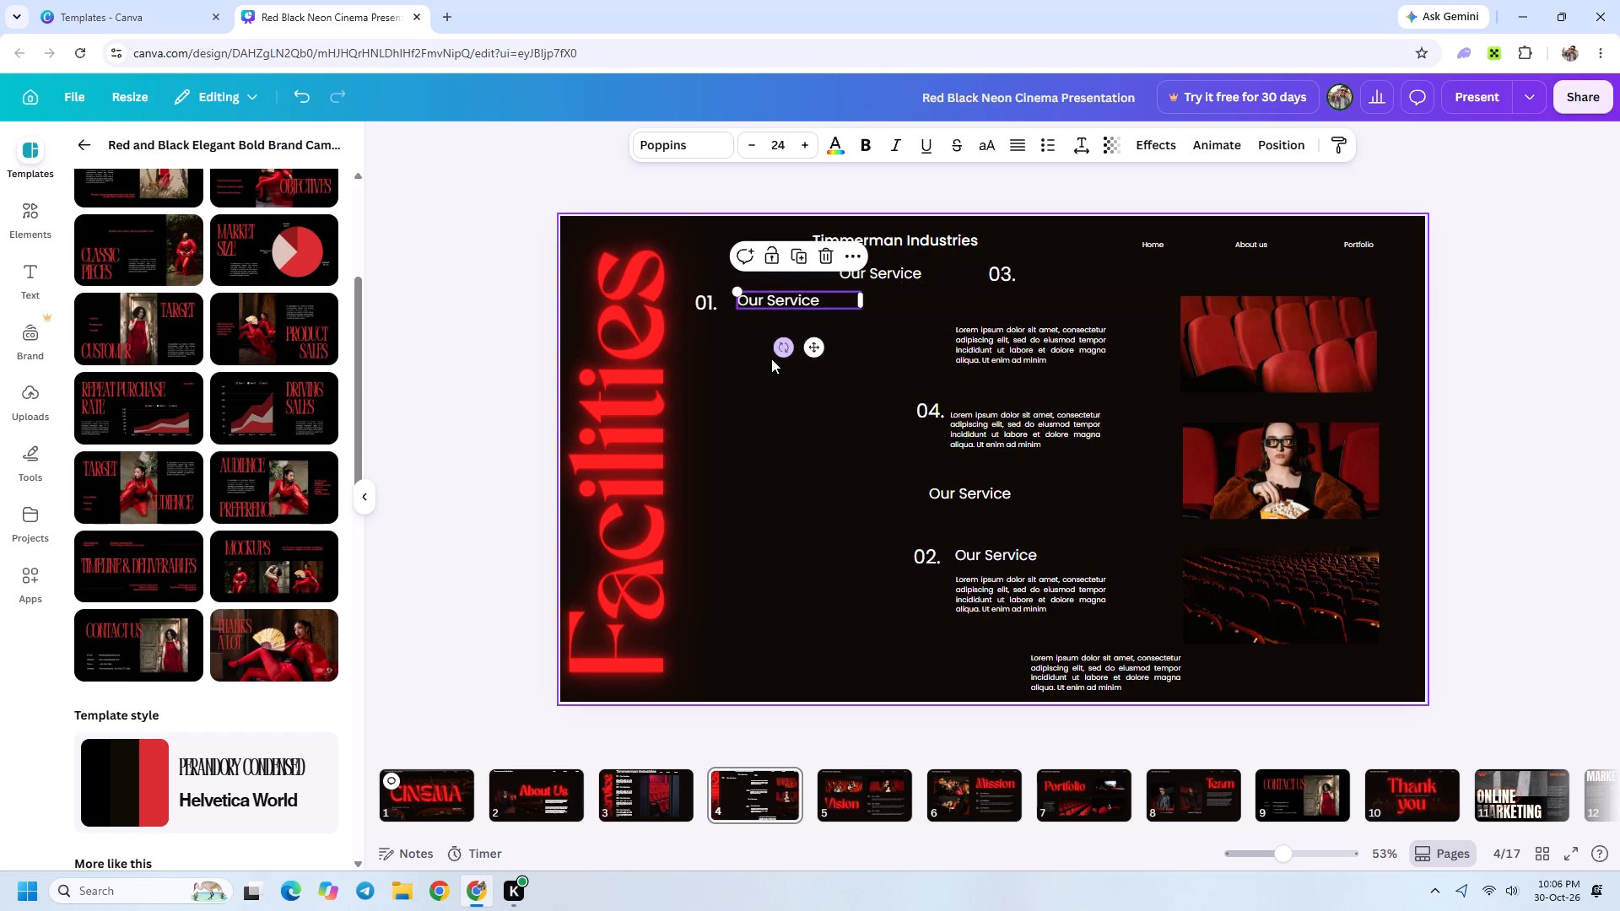
pyautogui.click(1055, 332)
pyautogui.moveTo(1008, 342); pyautogui.dragTo(783, 363)
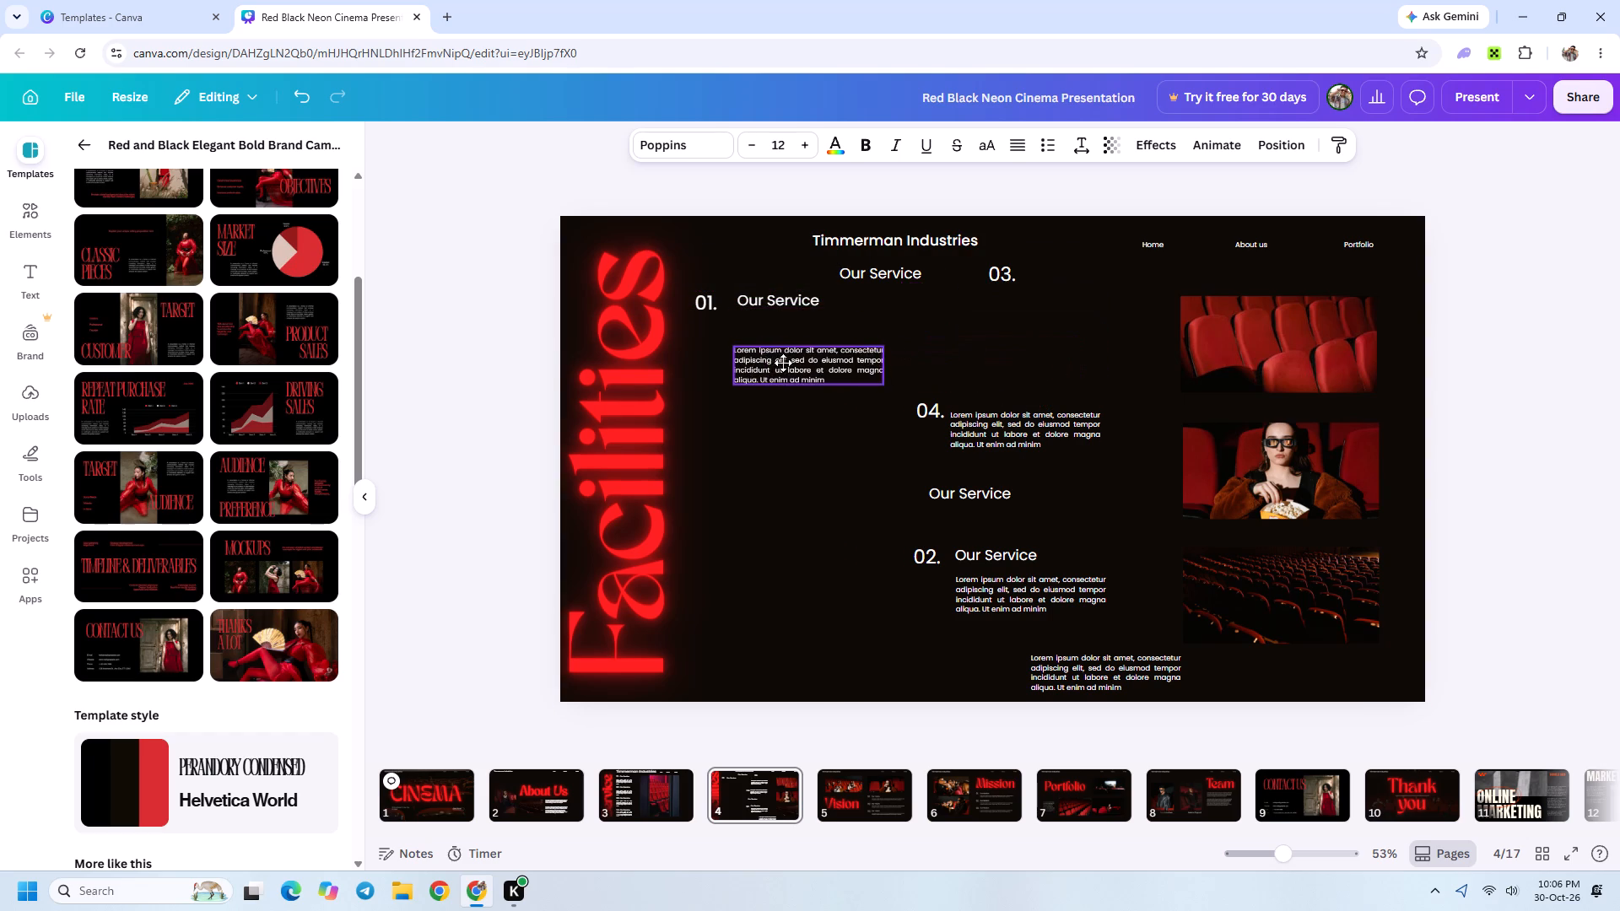
pyautogui.moveTo(783, 363); pyautogui.dragTo(743, 358)
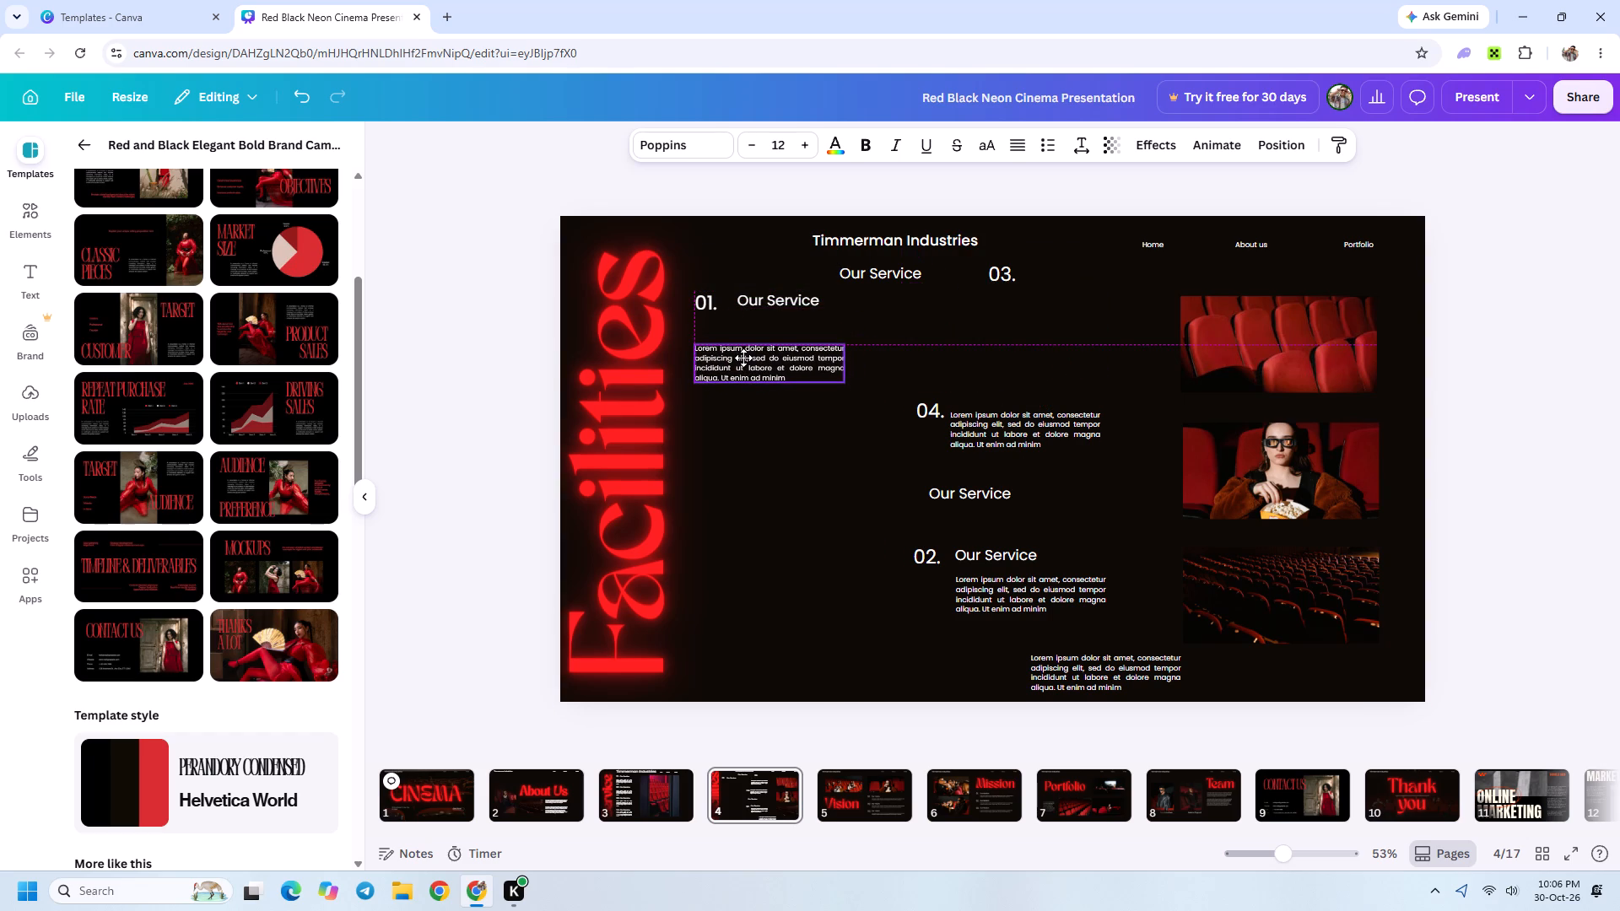
pyautogui.moveTo(743, 358); pyautogui.dragTo(752, 359)
pyautogui.click(765, 486)
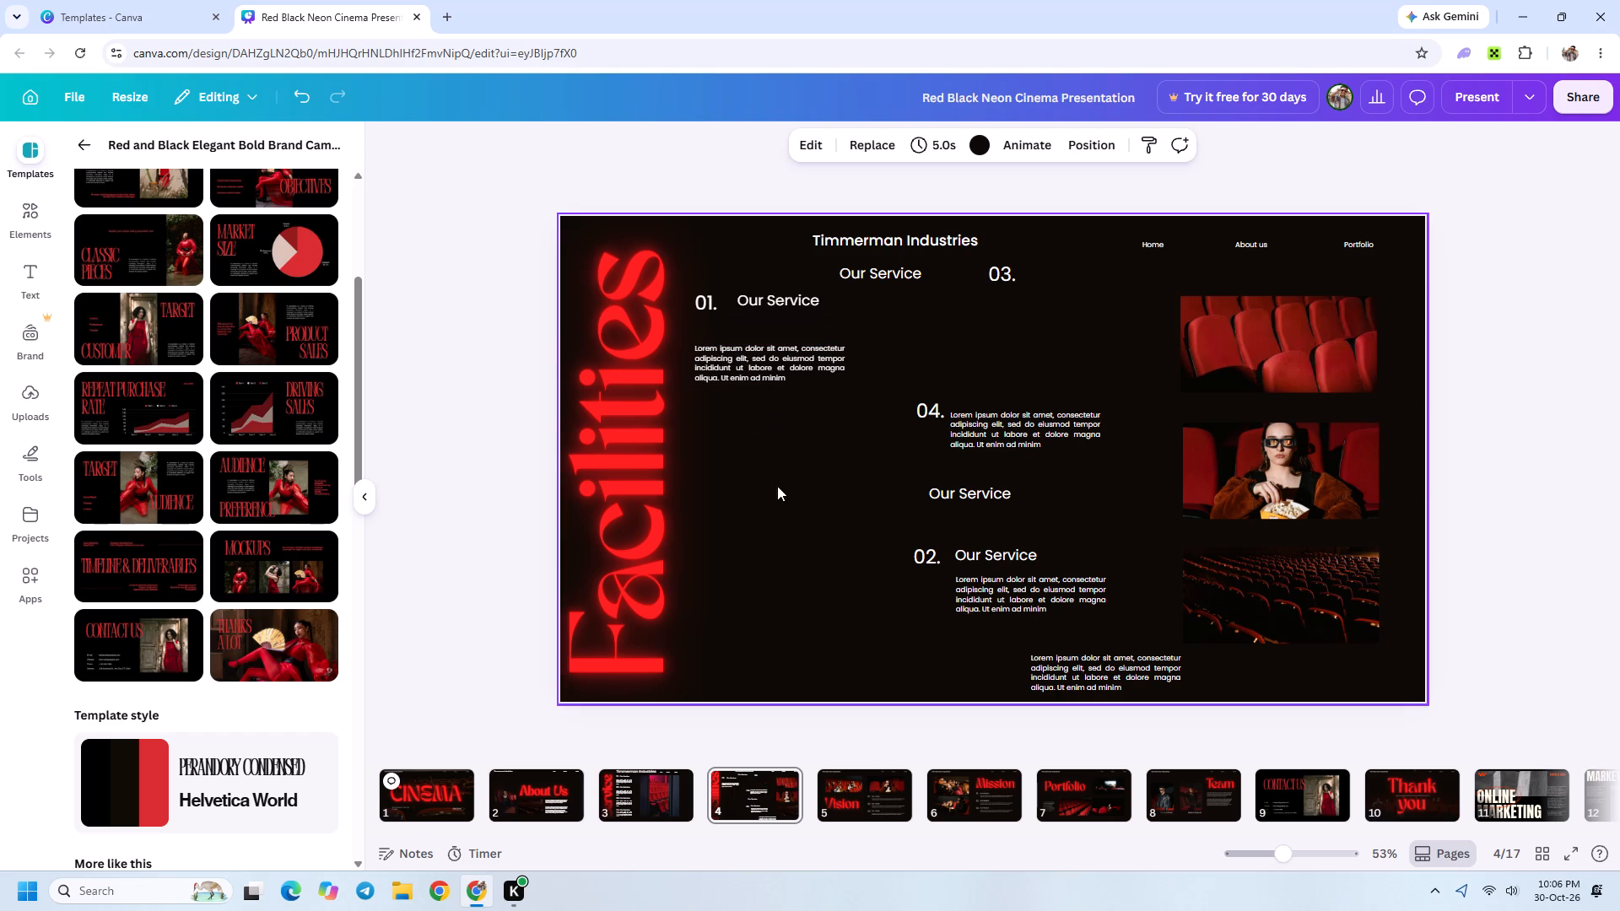
# Build item 02 below item 01, placing the number in line with 01, an Our Service heading beside it and a paragraph underneath.
pyautogui.moveTo(931, 559); pyautogui.dragTo(773, 494)
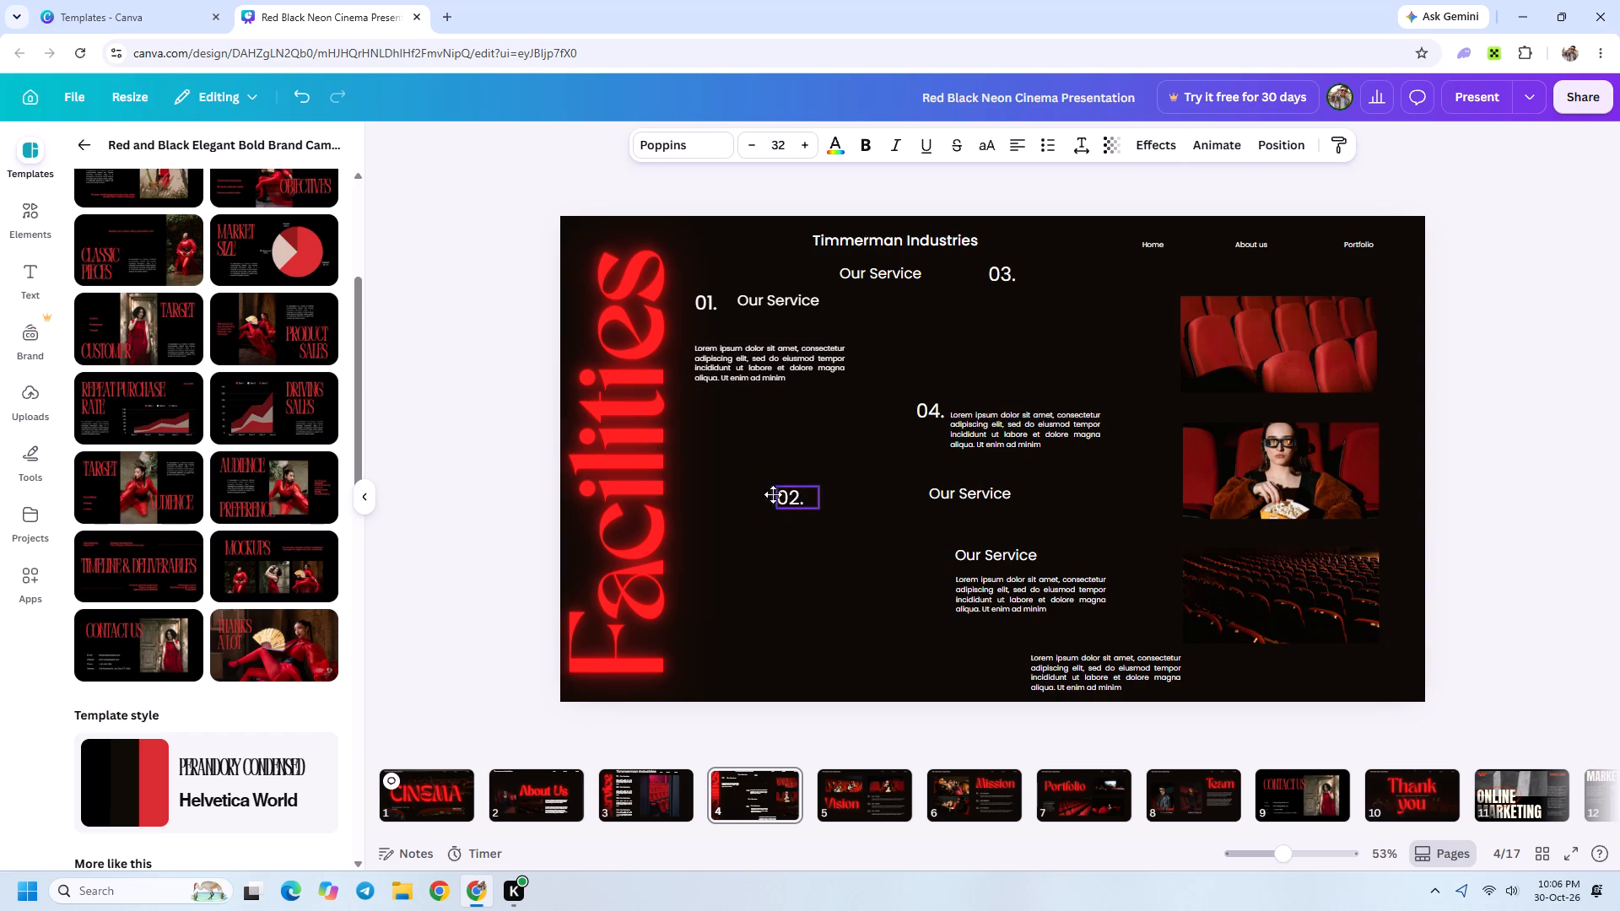
pyautogui.moveTo(773, 494); pyautogui.dragTo(710, 485)
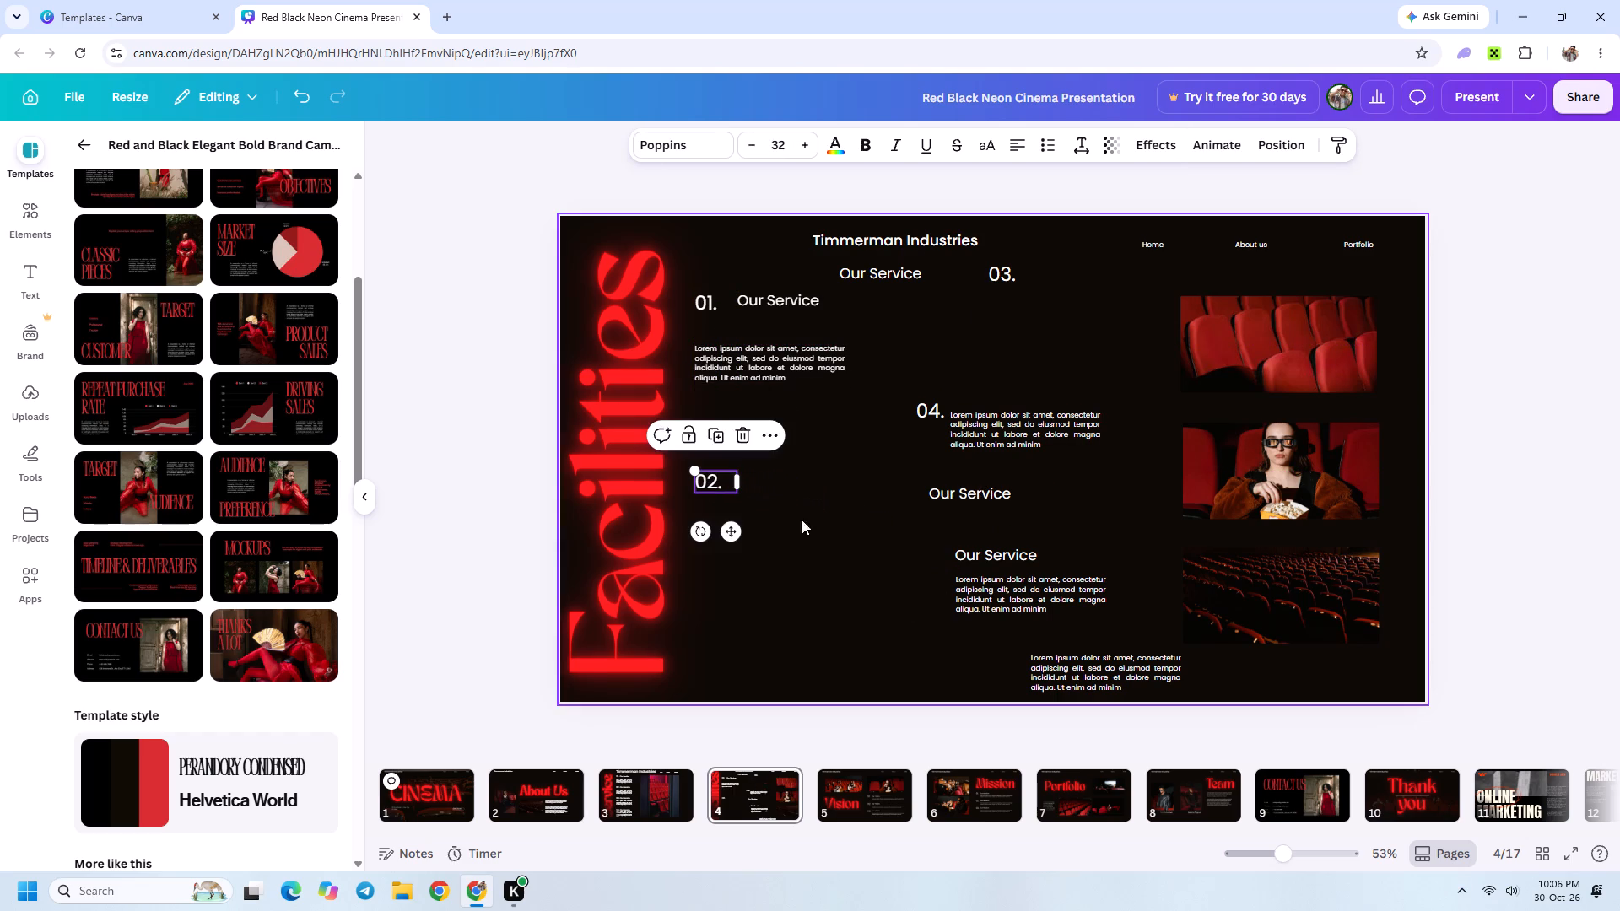
pyautogui.moveTo(963, 493); pyautogui.dragTo(789, 482)
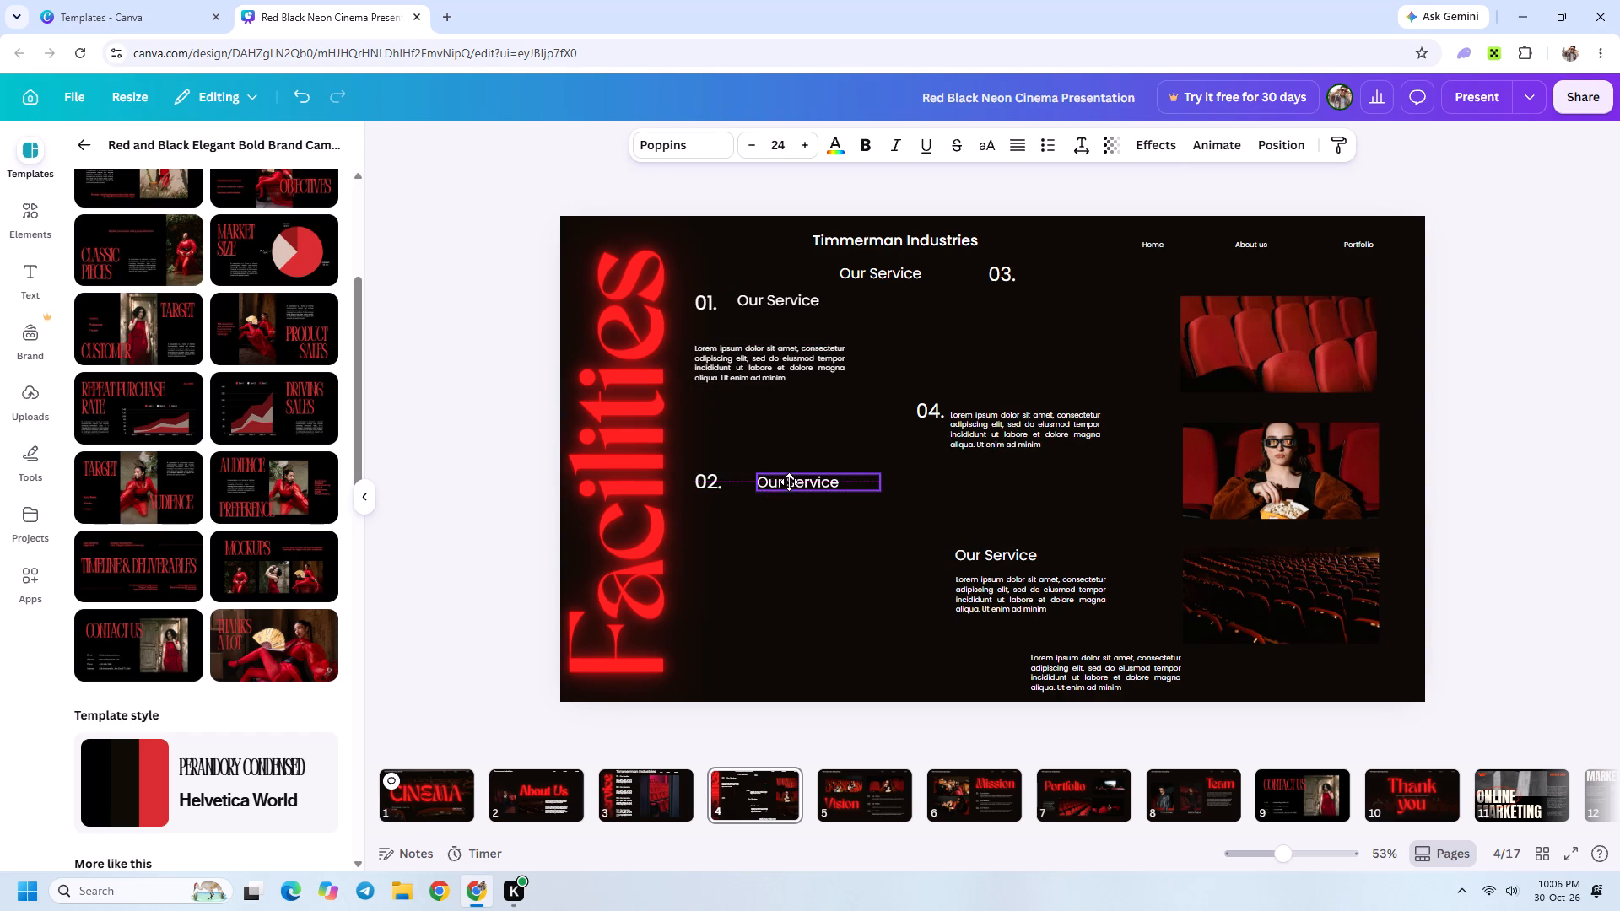
pyautogui.moveTo(789, 482); pyautogui.dragTo(785, 480)
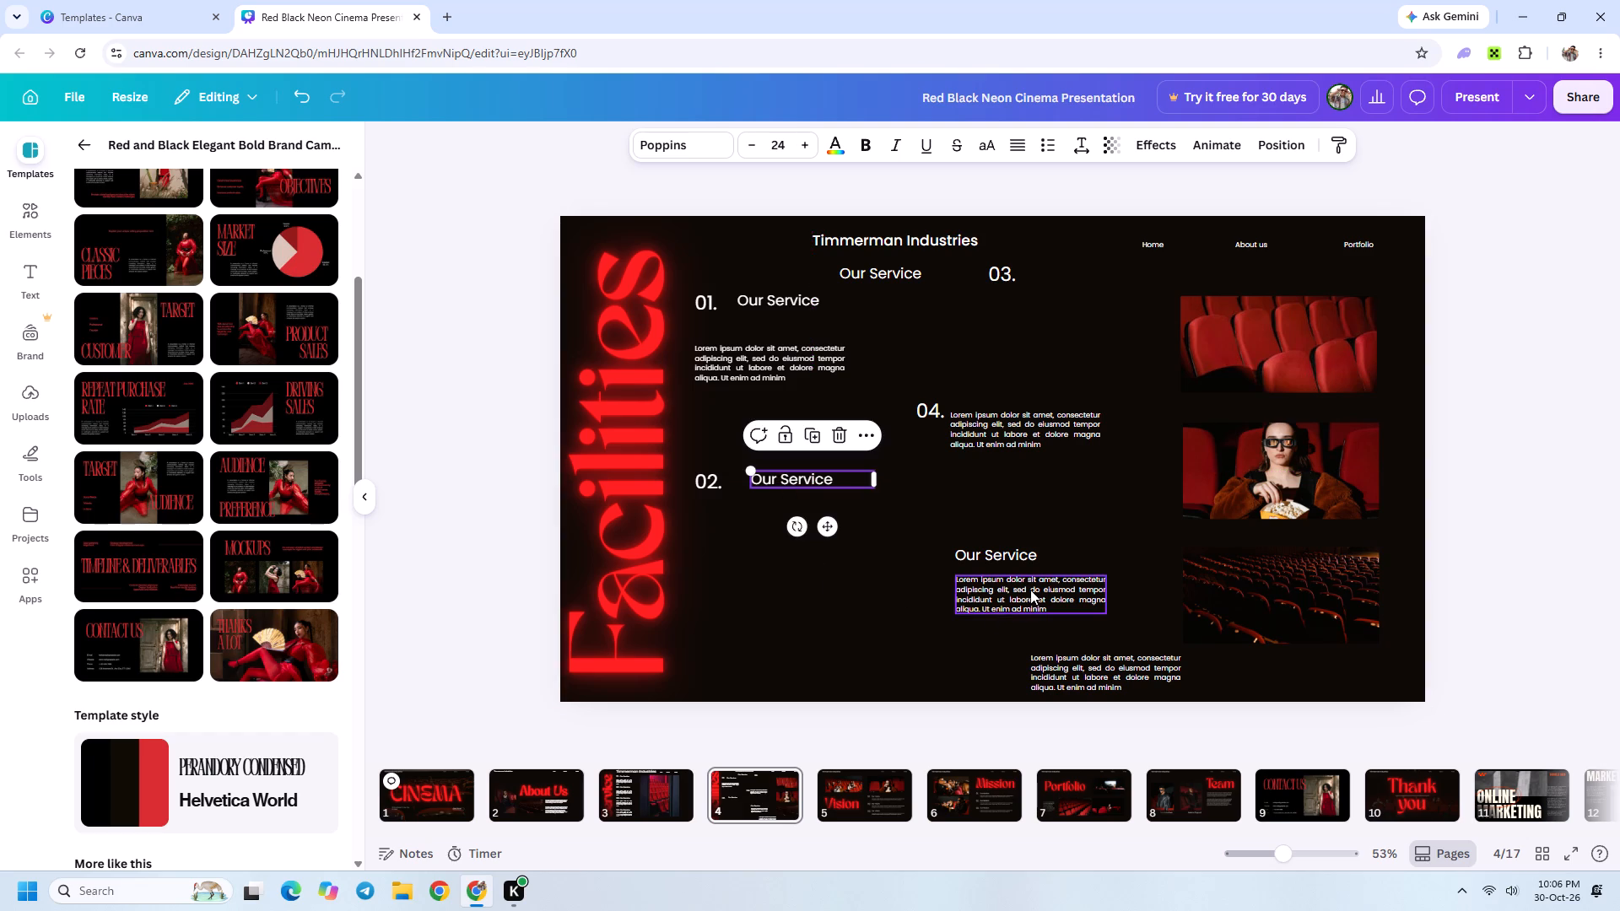
pyautogui.moveTo(1030, 590); pyautogui.dragTo(770, 539)
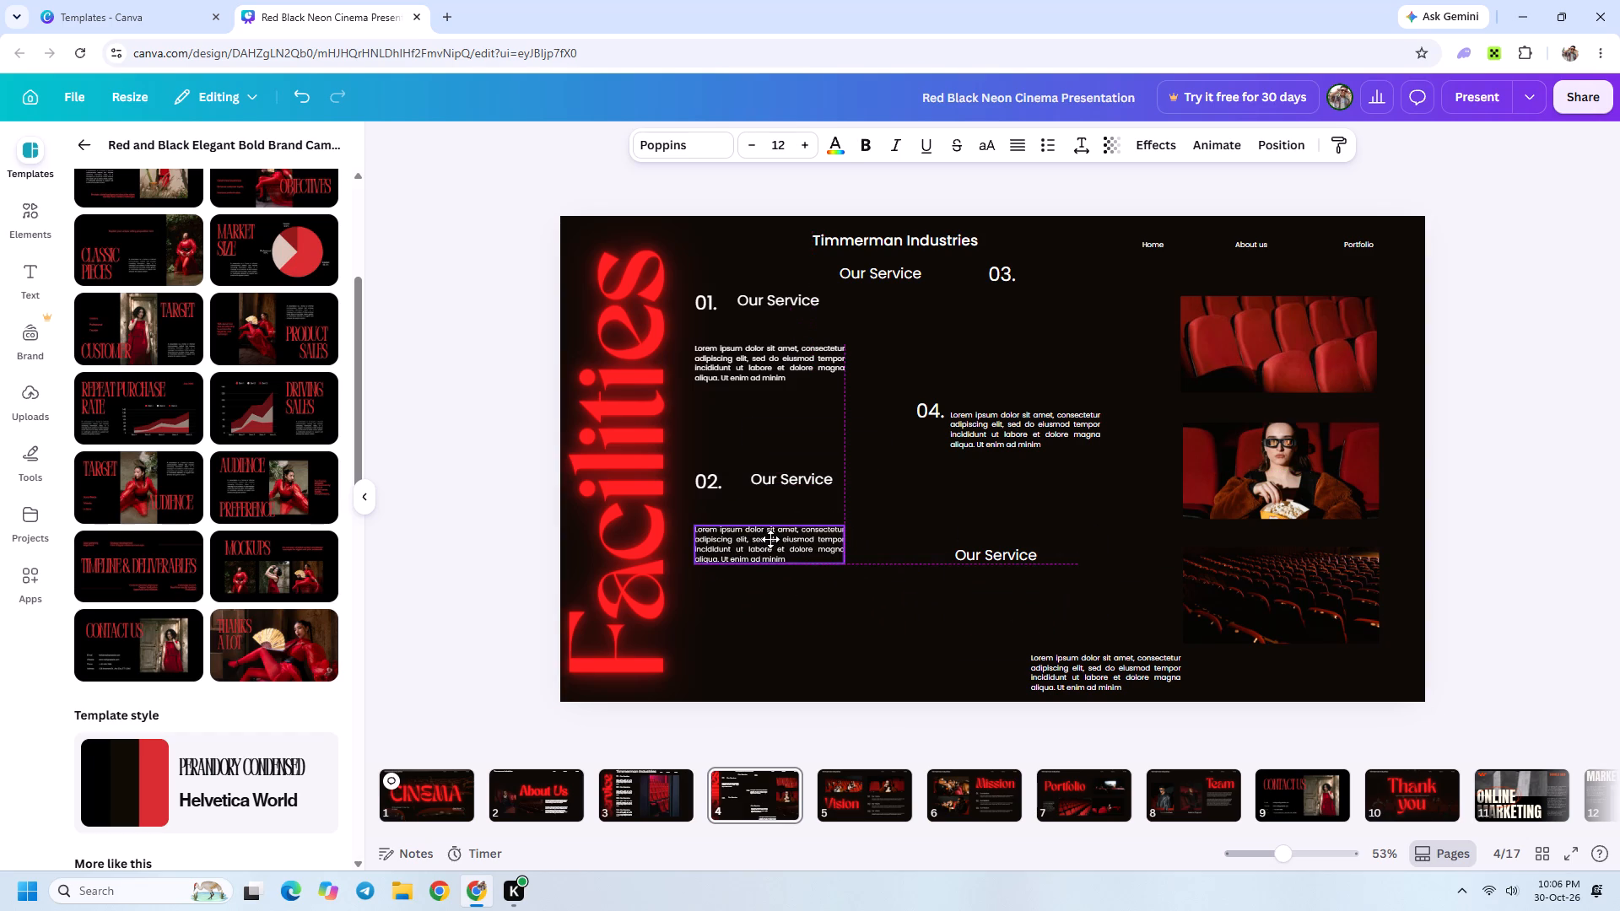
pyautogui.moveTo(770, 539); pyautogui.dragTo(775, 541)
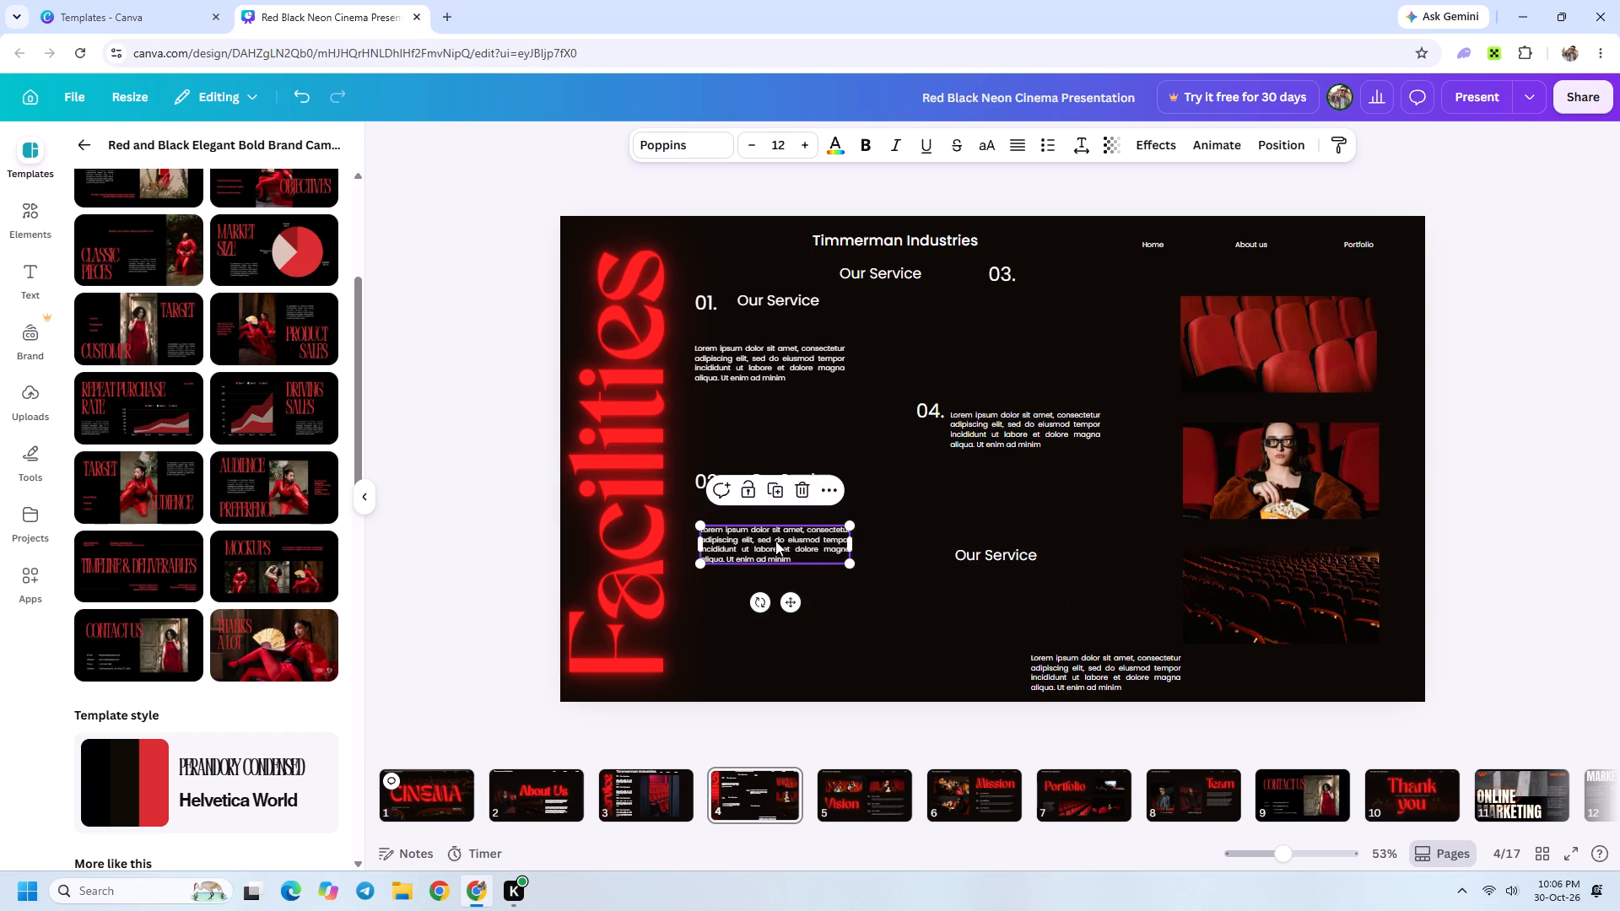
pyautogui.click(884, 648)
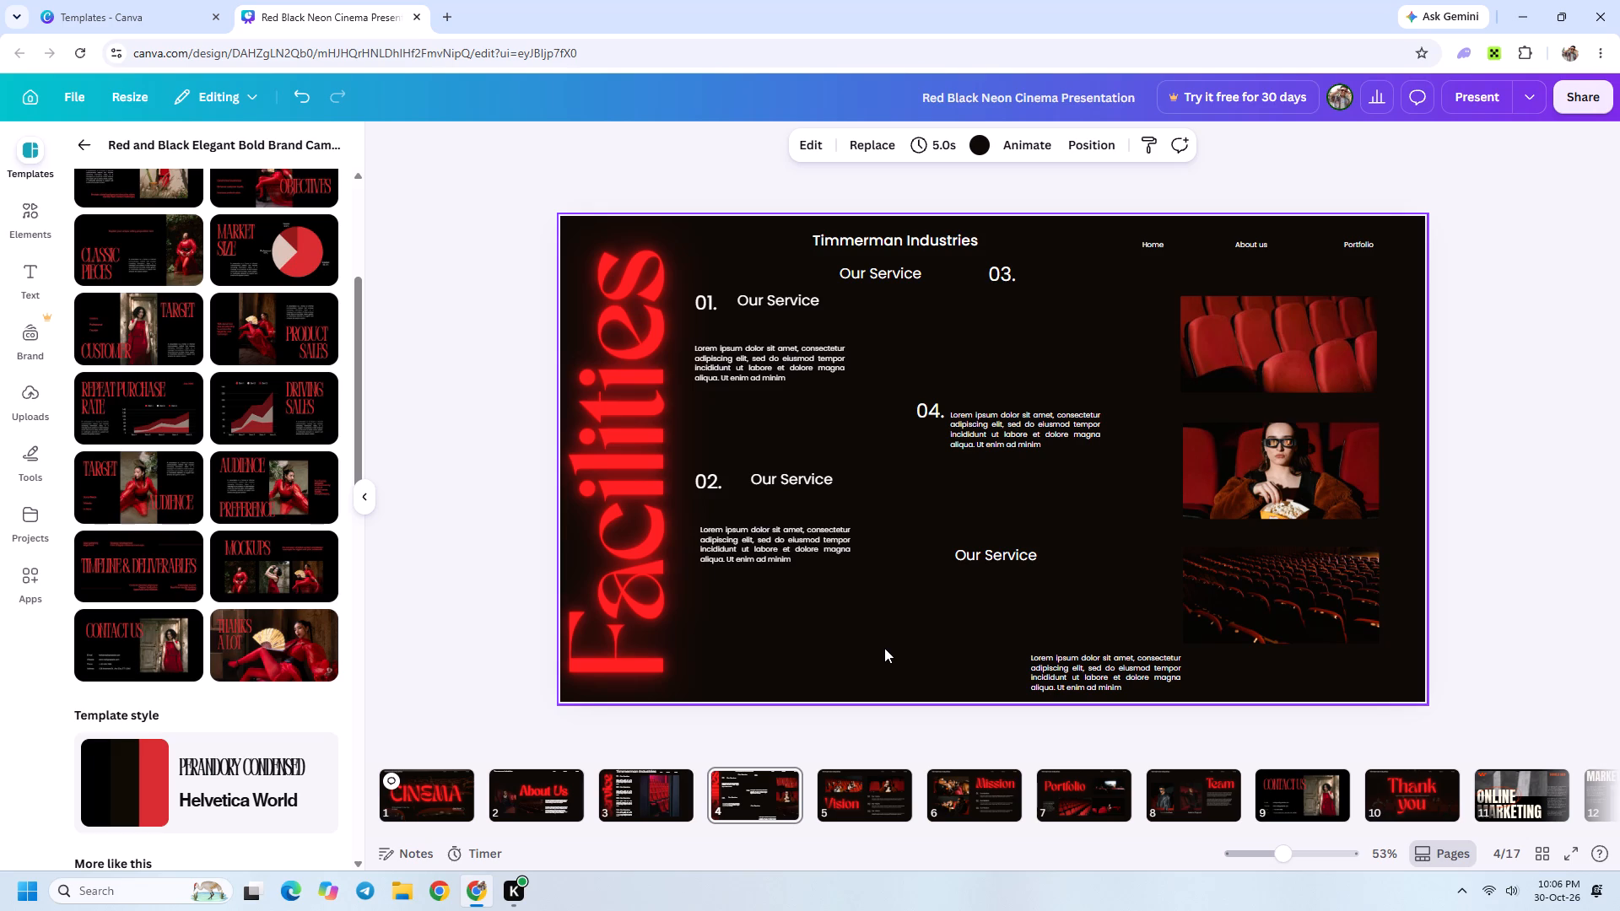
# Place the 03 number and an Our Service heading to the right of item 01, level with its number and heading.
pyautogui.moveTo(1007, 267); pyautogui.dragTo(978, 312)
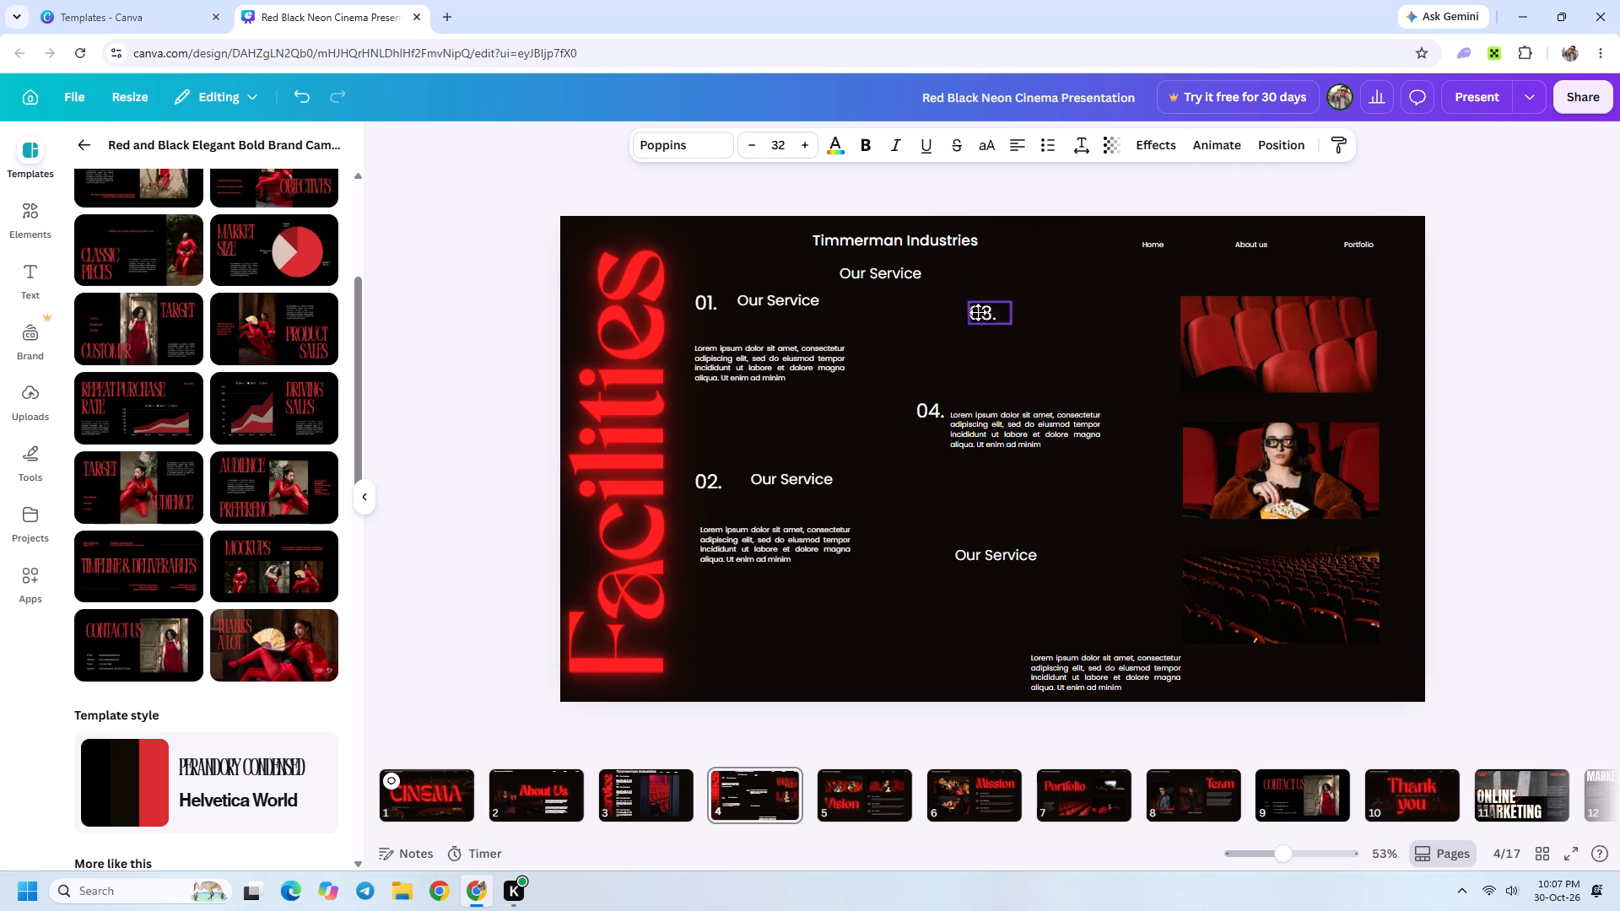
pyautogui.moveTo(978, 312); pyautogui.dragTo(924, 296)
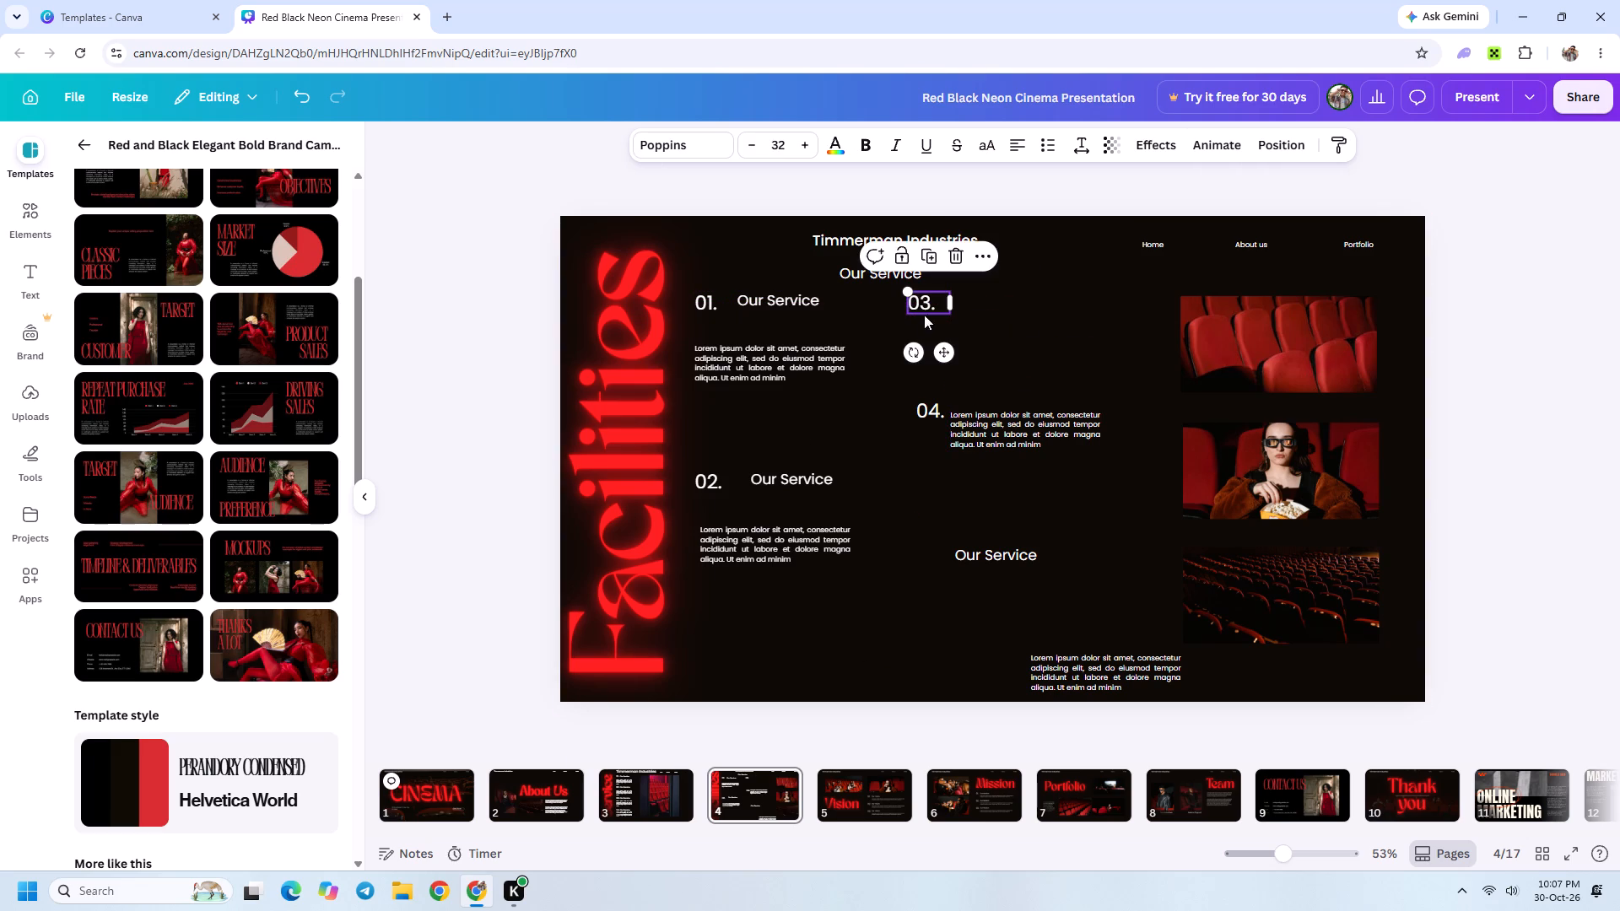
pyautogui.moveTo(853, 272); pyautogui.dragTo(969, 304)
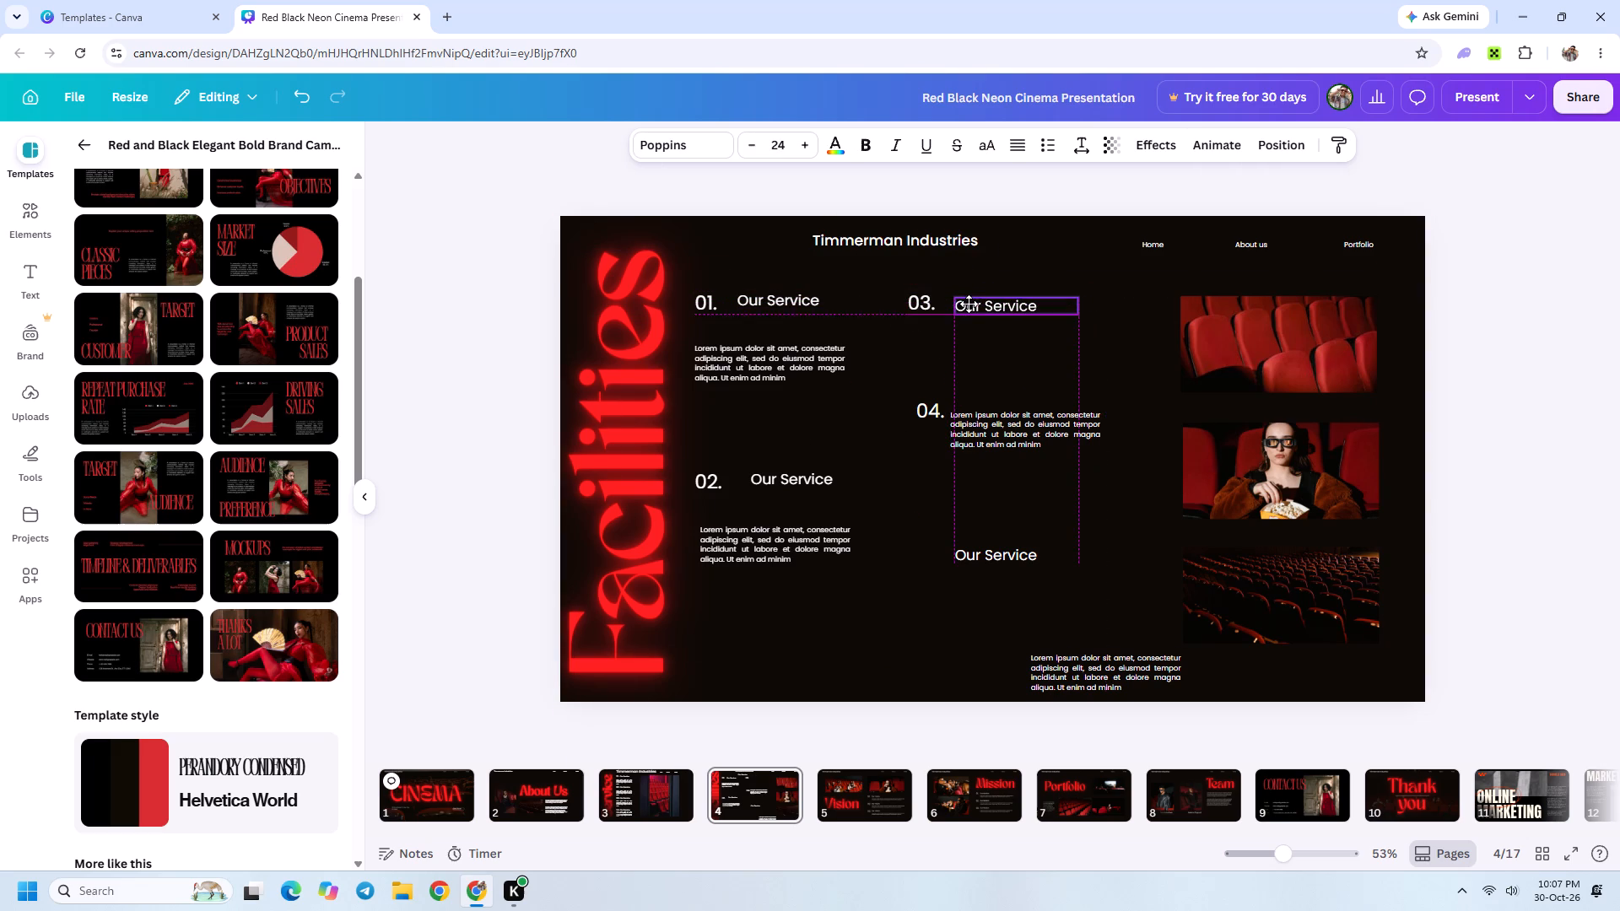
pyautogui.moveTo(969, 304); pyautogui.dragTo(969, 298)
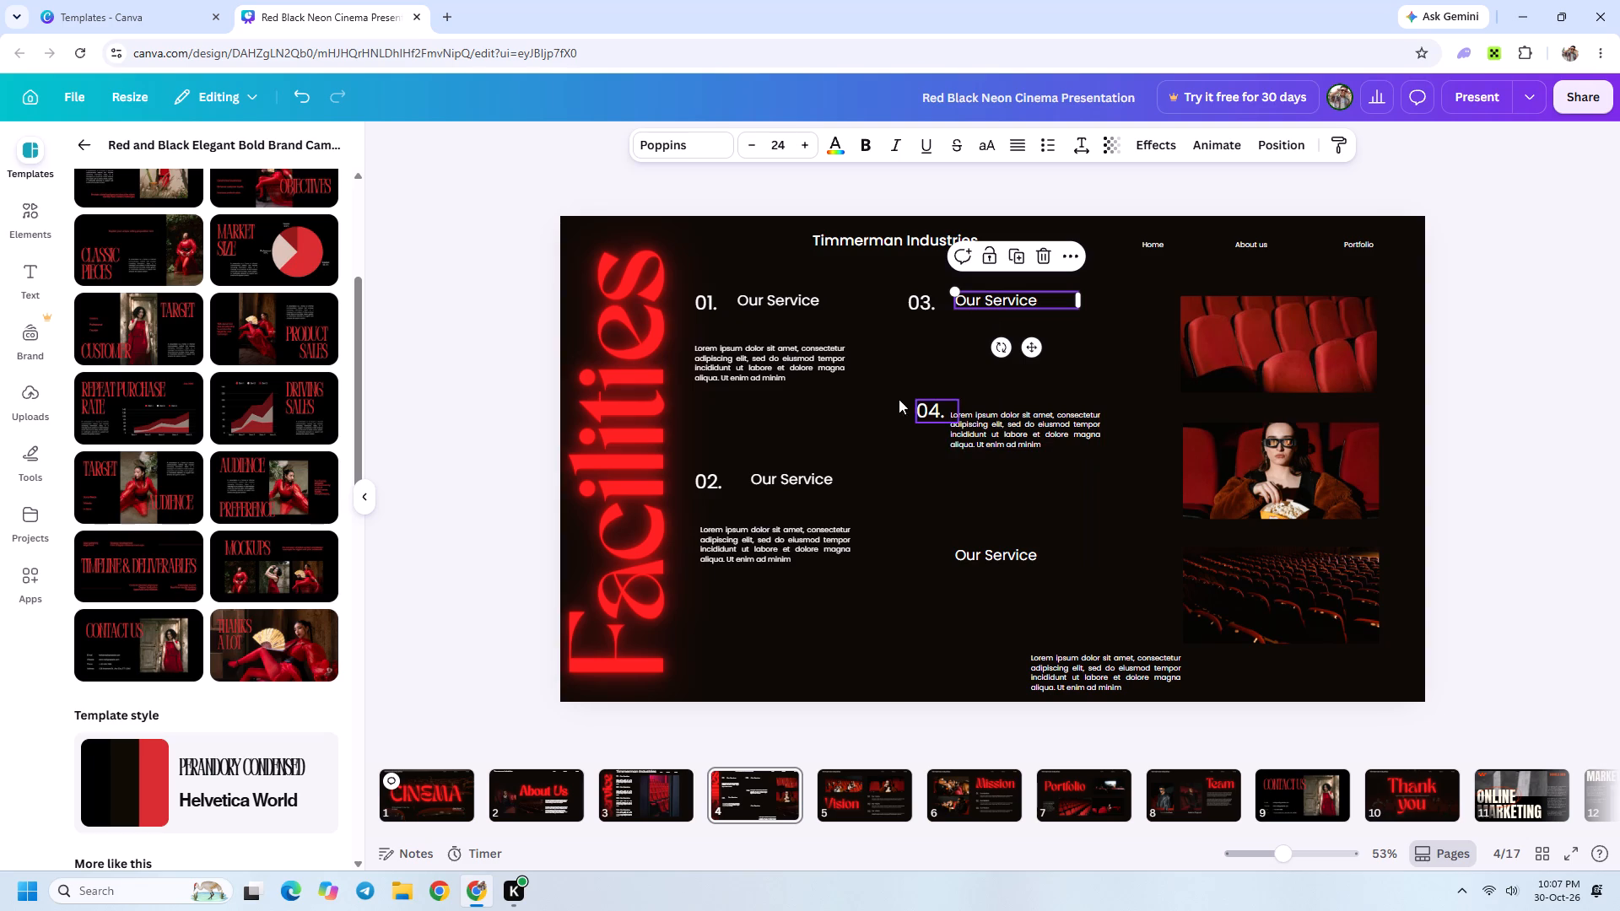
# Place the 04 number directly below 03, level with item 02, with the remaining Our Service heading beside it.
pyautogui.moveTo(924, 400); pyautogui.dragTo(908, 471)
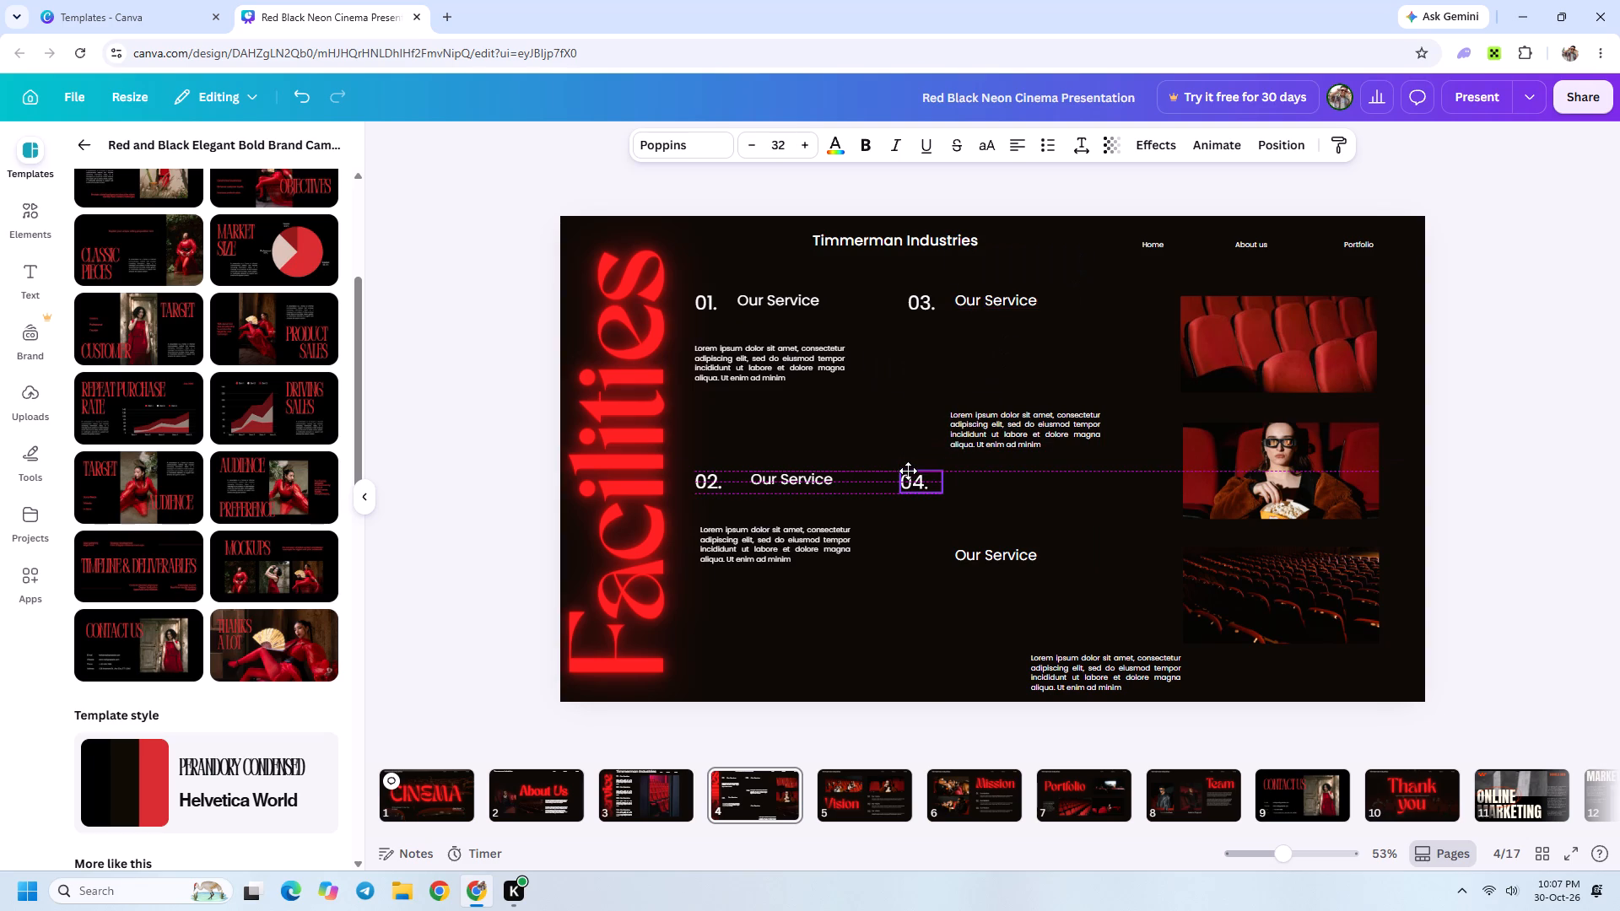
pyautogui.moveTo(908, 471); pyautogui.dragTo(913, 472)
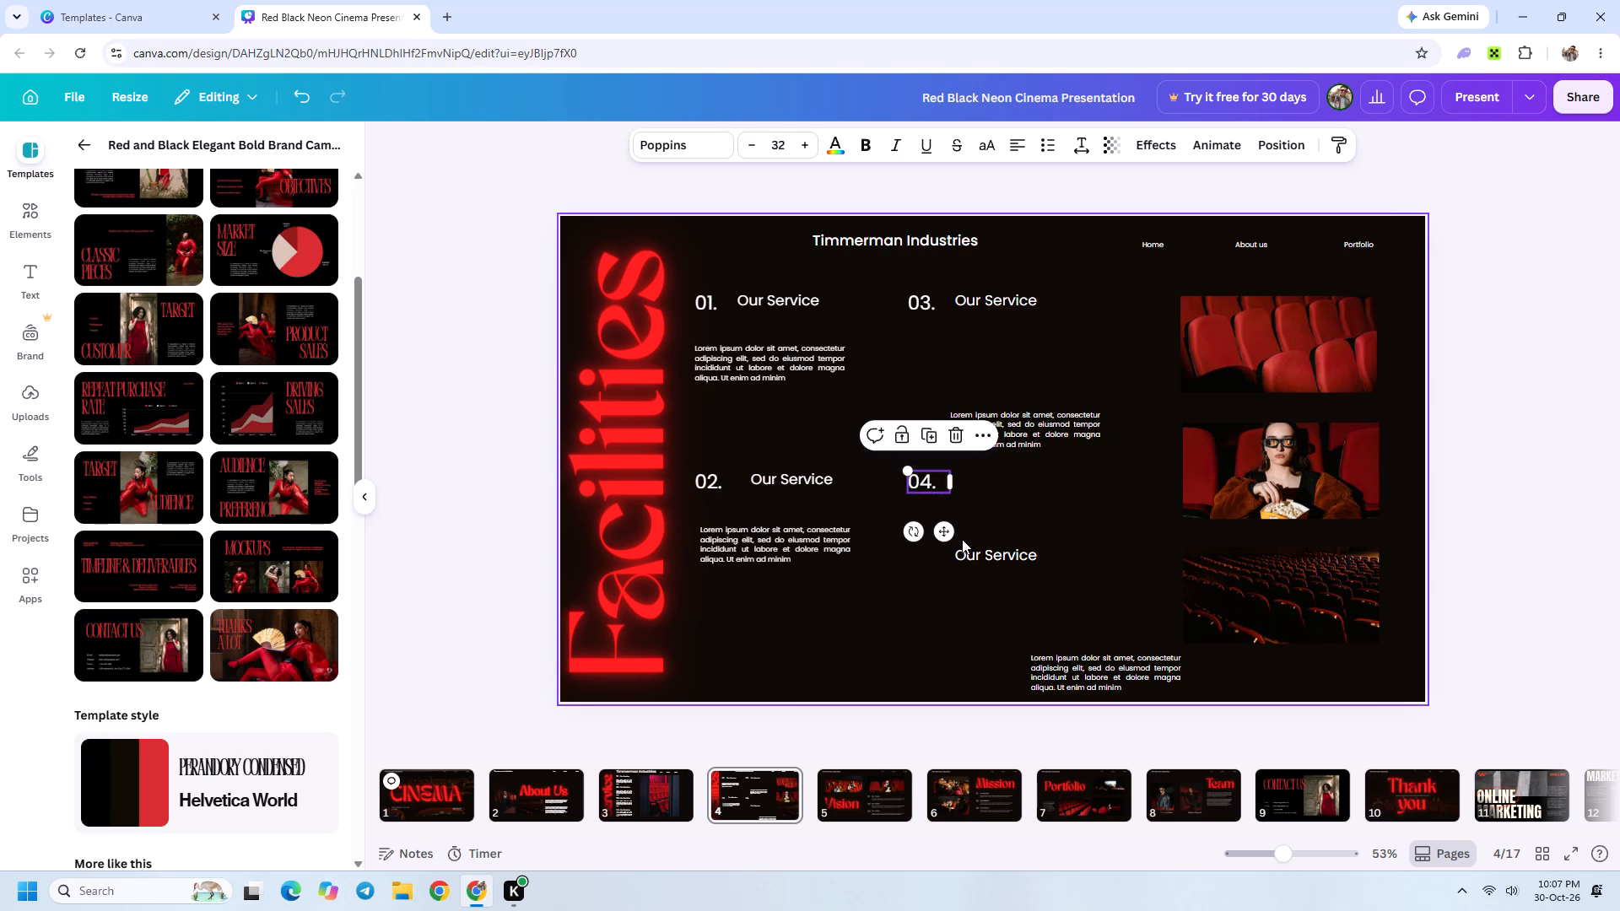
pyautogui.moveTo(990, 557); pyautogui.dragTo(1003, 481)
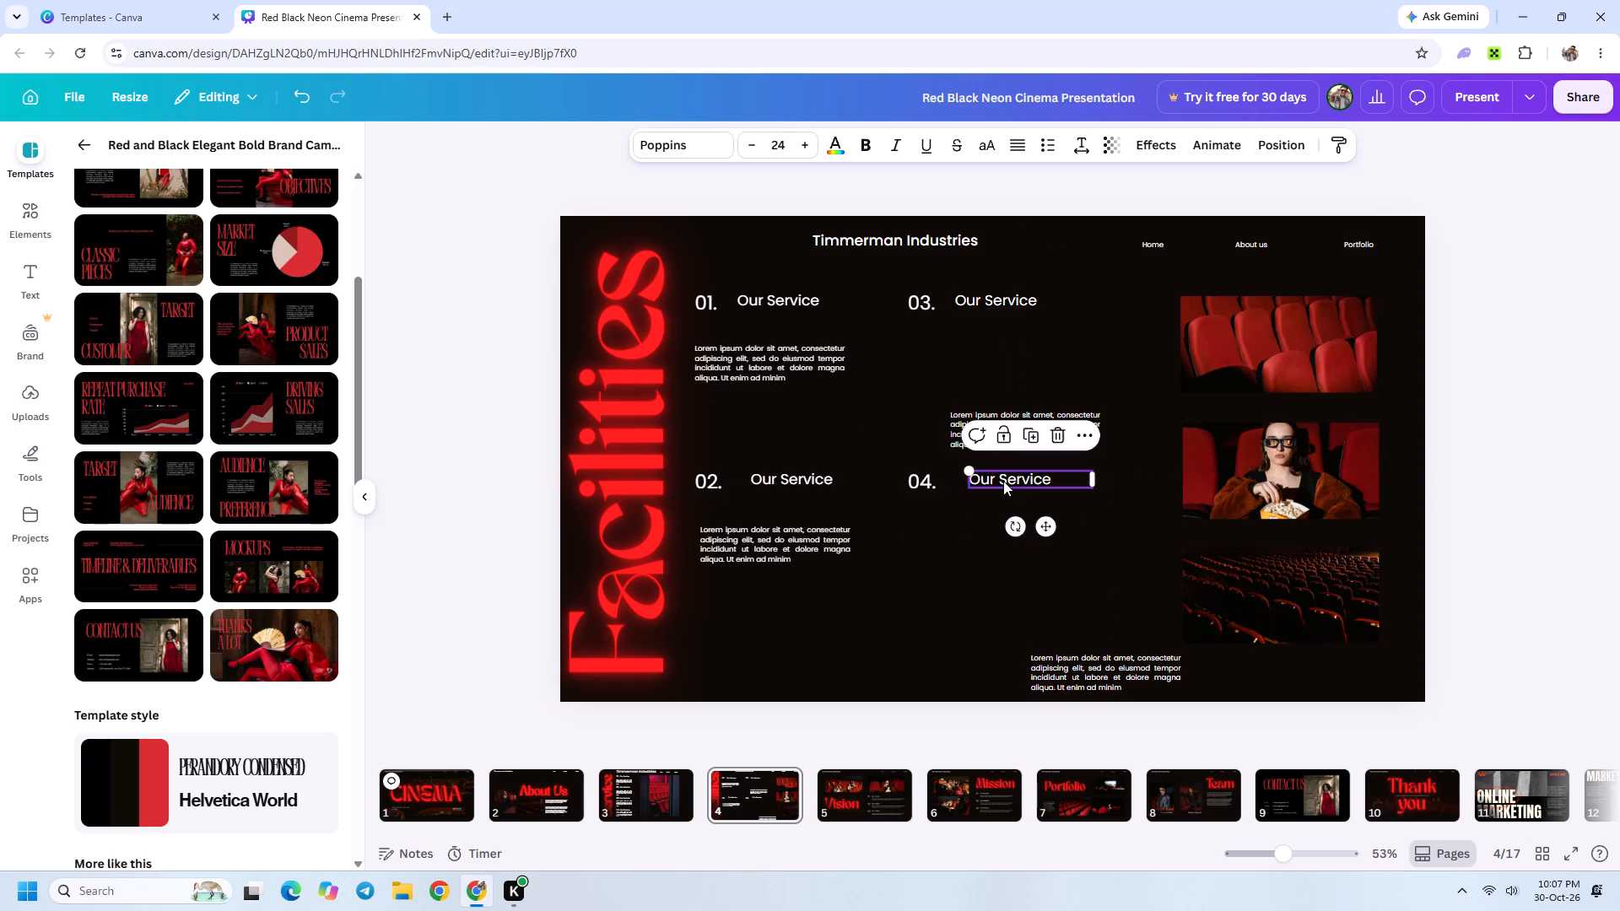
# Move the middle paragraph under the 03 number and heading, and enlarge its text to size 15.2.
pyautogui.moveTo(953, 412); pyautogui.dragTo(921, 351)
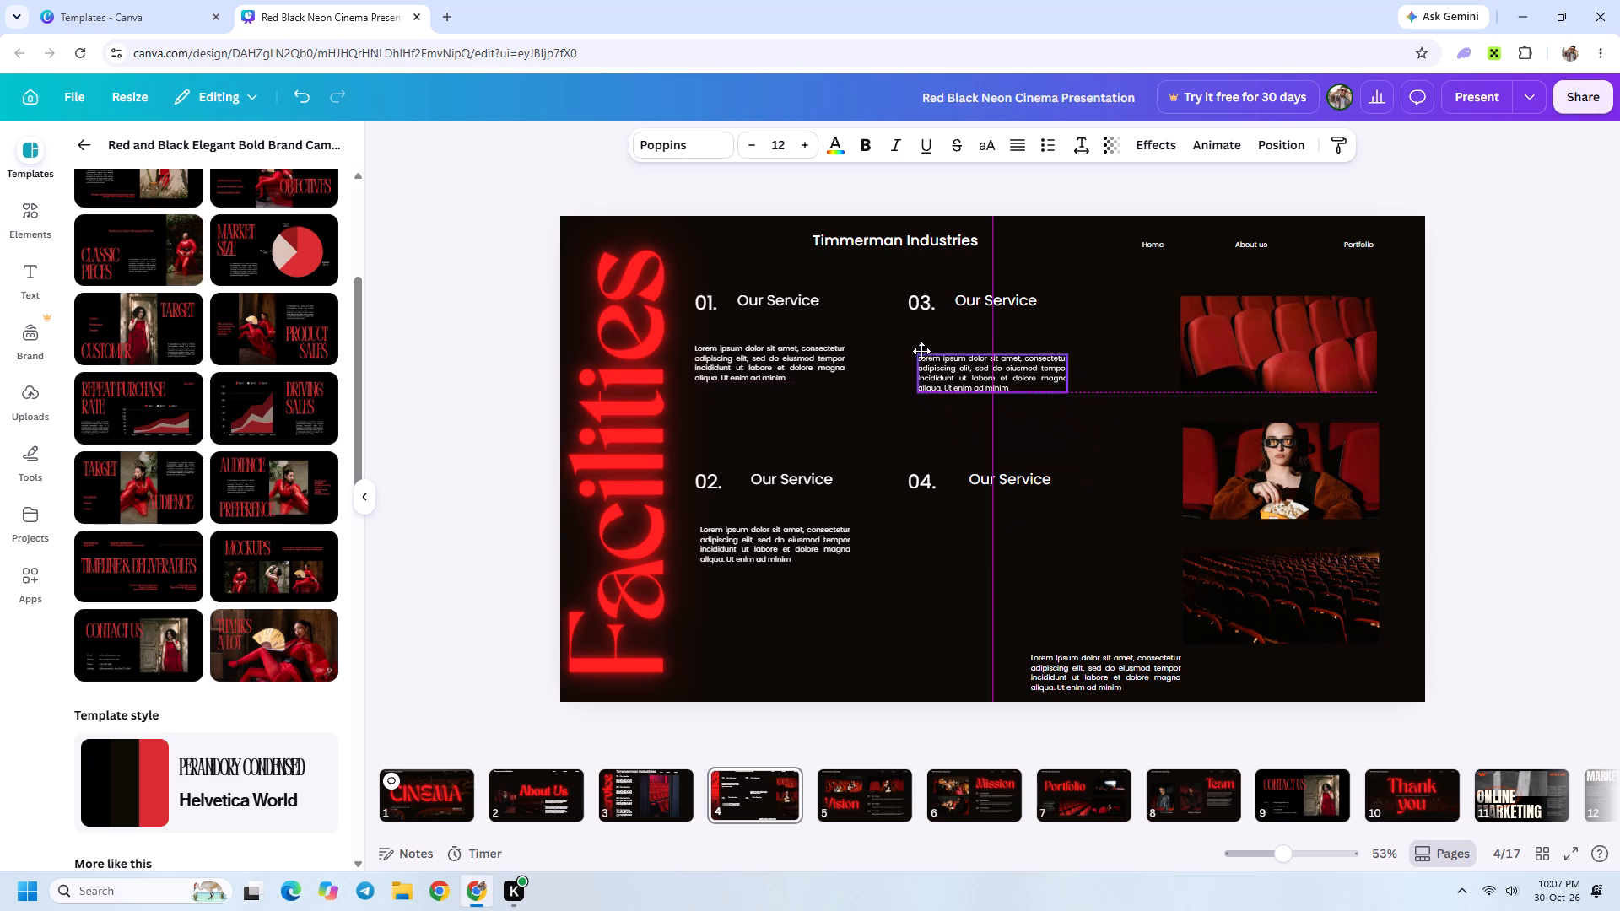
pyautogui.moveTo(921, 351); pyautogui.dragTo(916, 343)
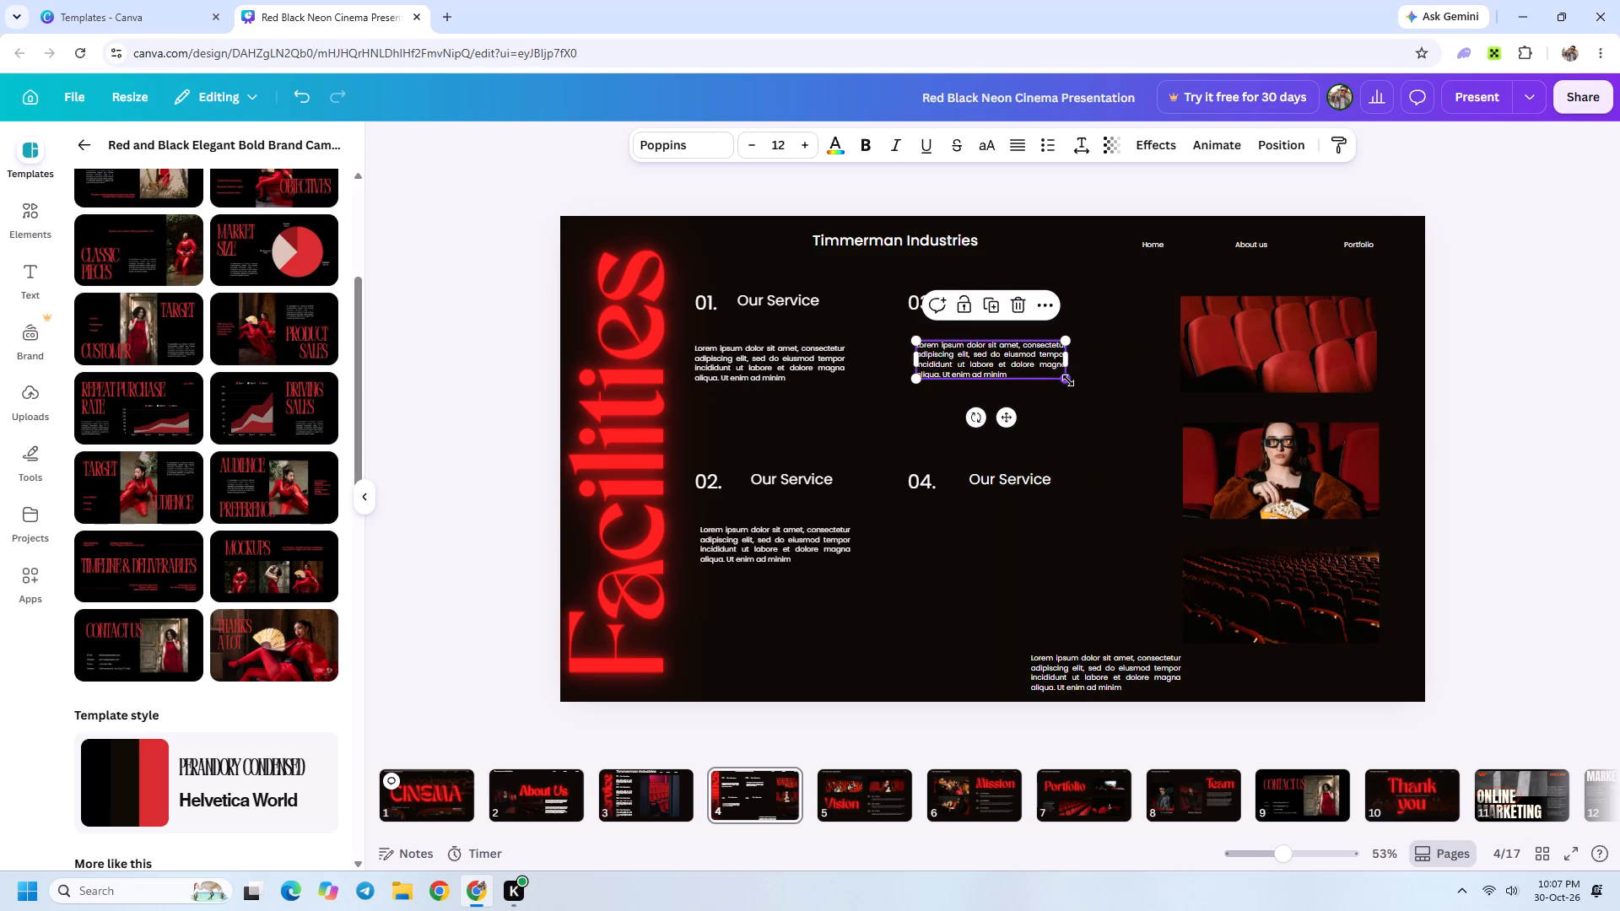
pyautogui.moveTo(1068, 380); pyautogui.dragTo(1093, 441)
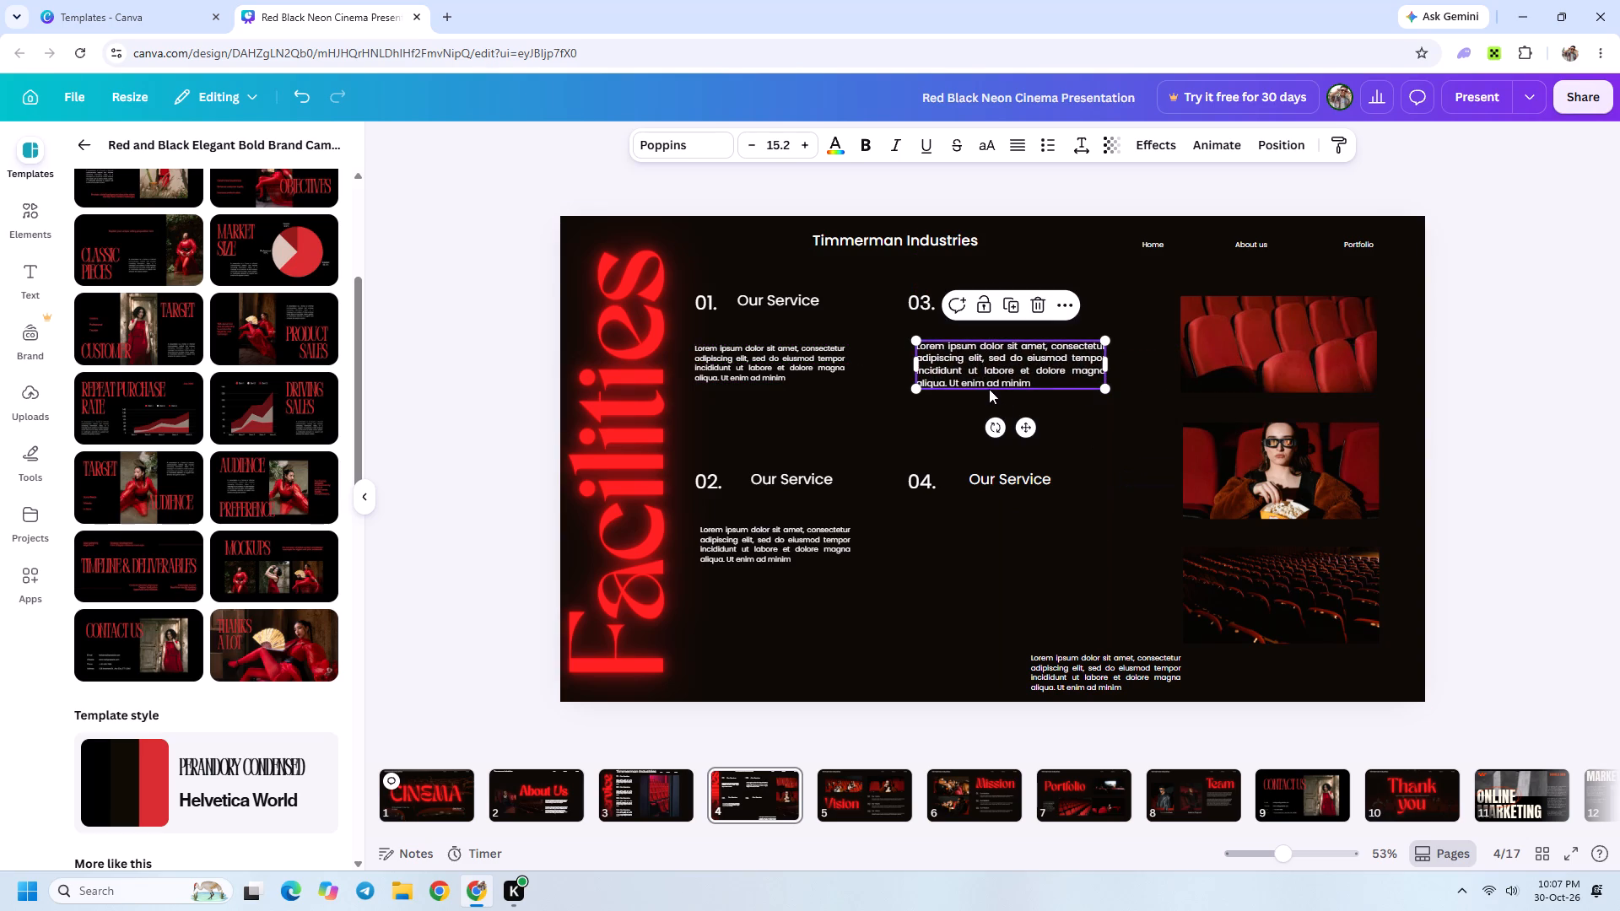
# Enlarge the paragraph under item 03 to size 16.4 and line up its edge with the 03 number.
pyautogui.moveTo(912, 391); pyautogui.dragTo(915, 418)
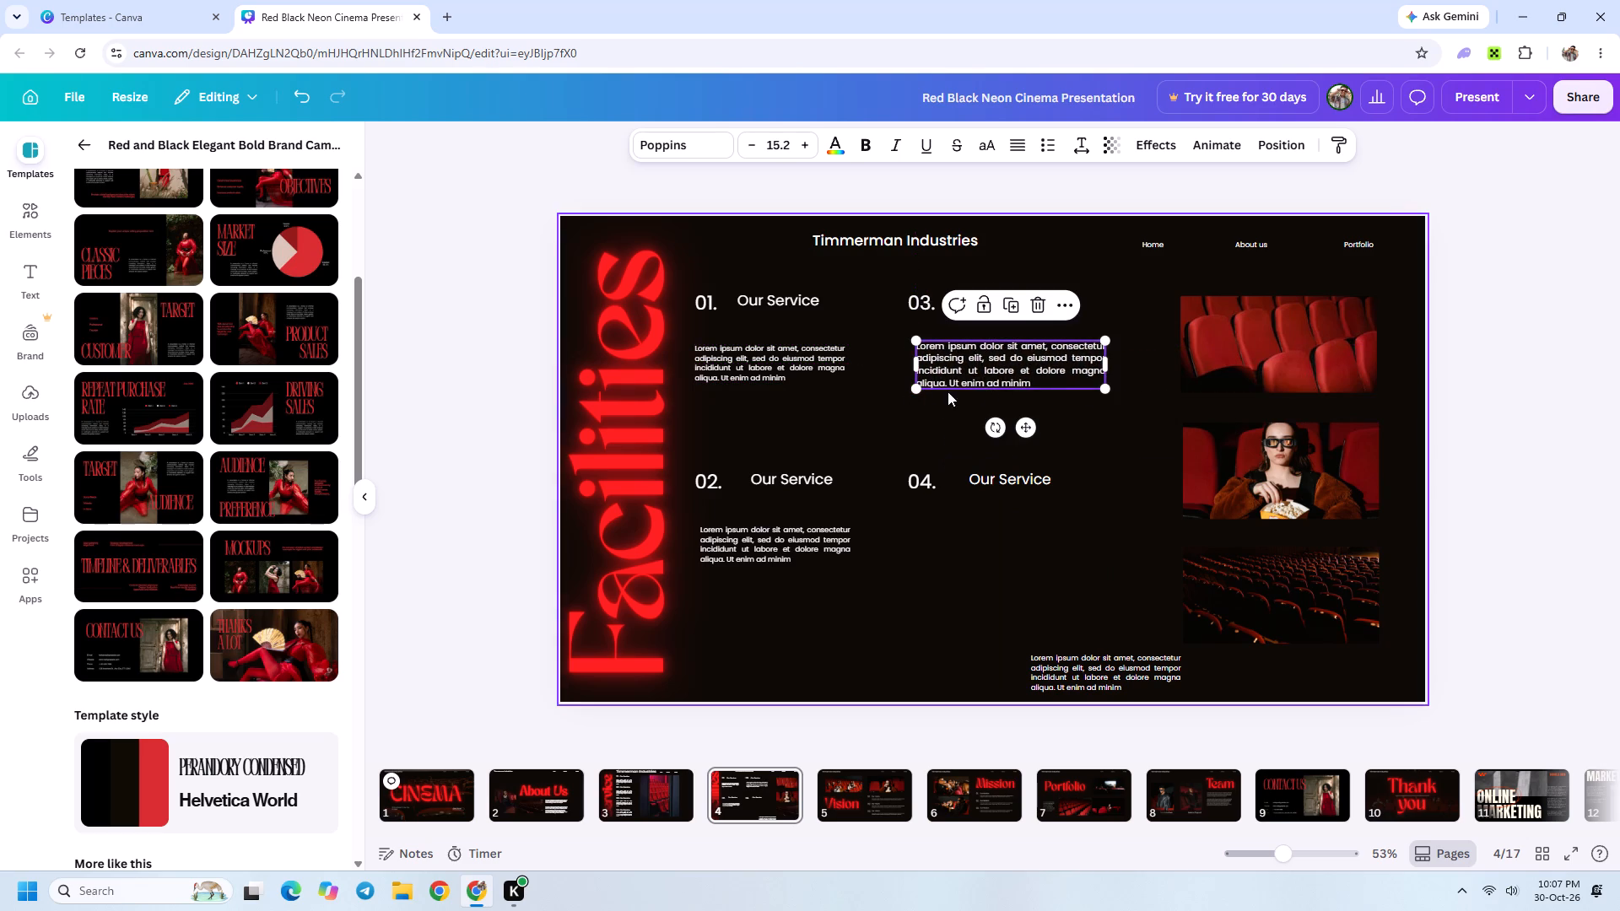
pyautogui.moveTo(917, 390); pyautogui.dragTo(915, 402)
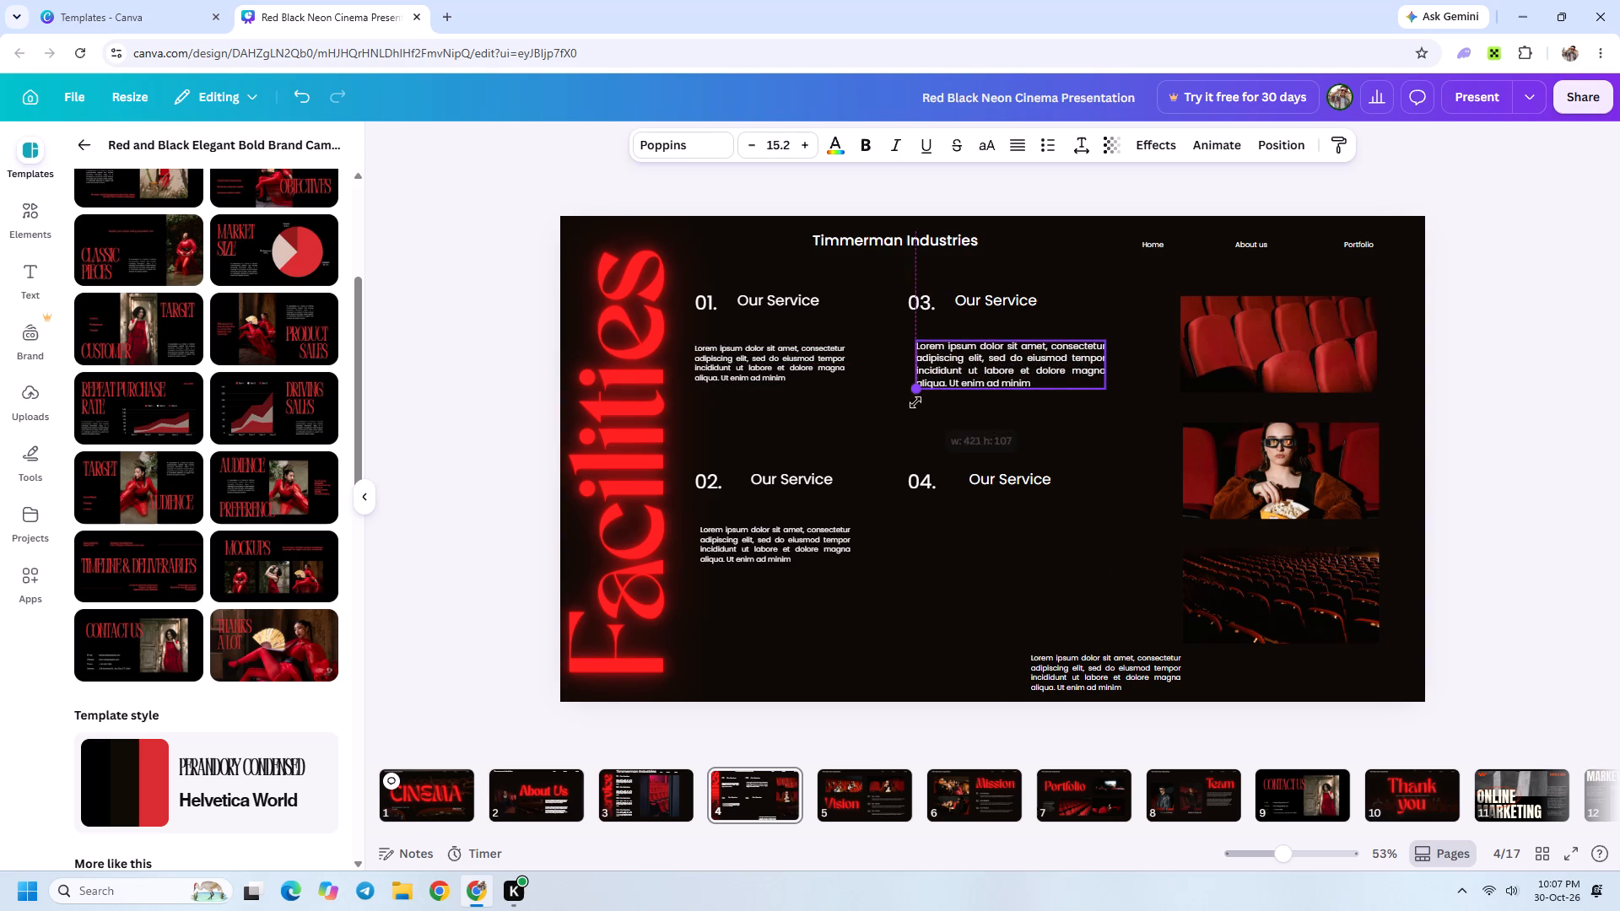
pyautogui.moveTo(915, 402); pyautogui.dragTo(910, 412)
pyautogui.click(897, 419)
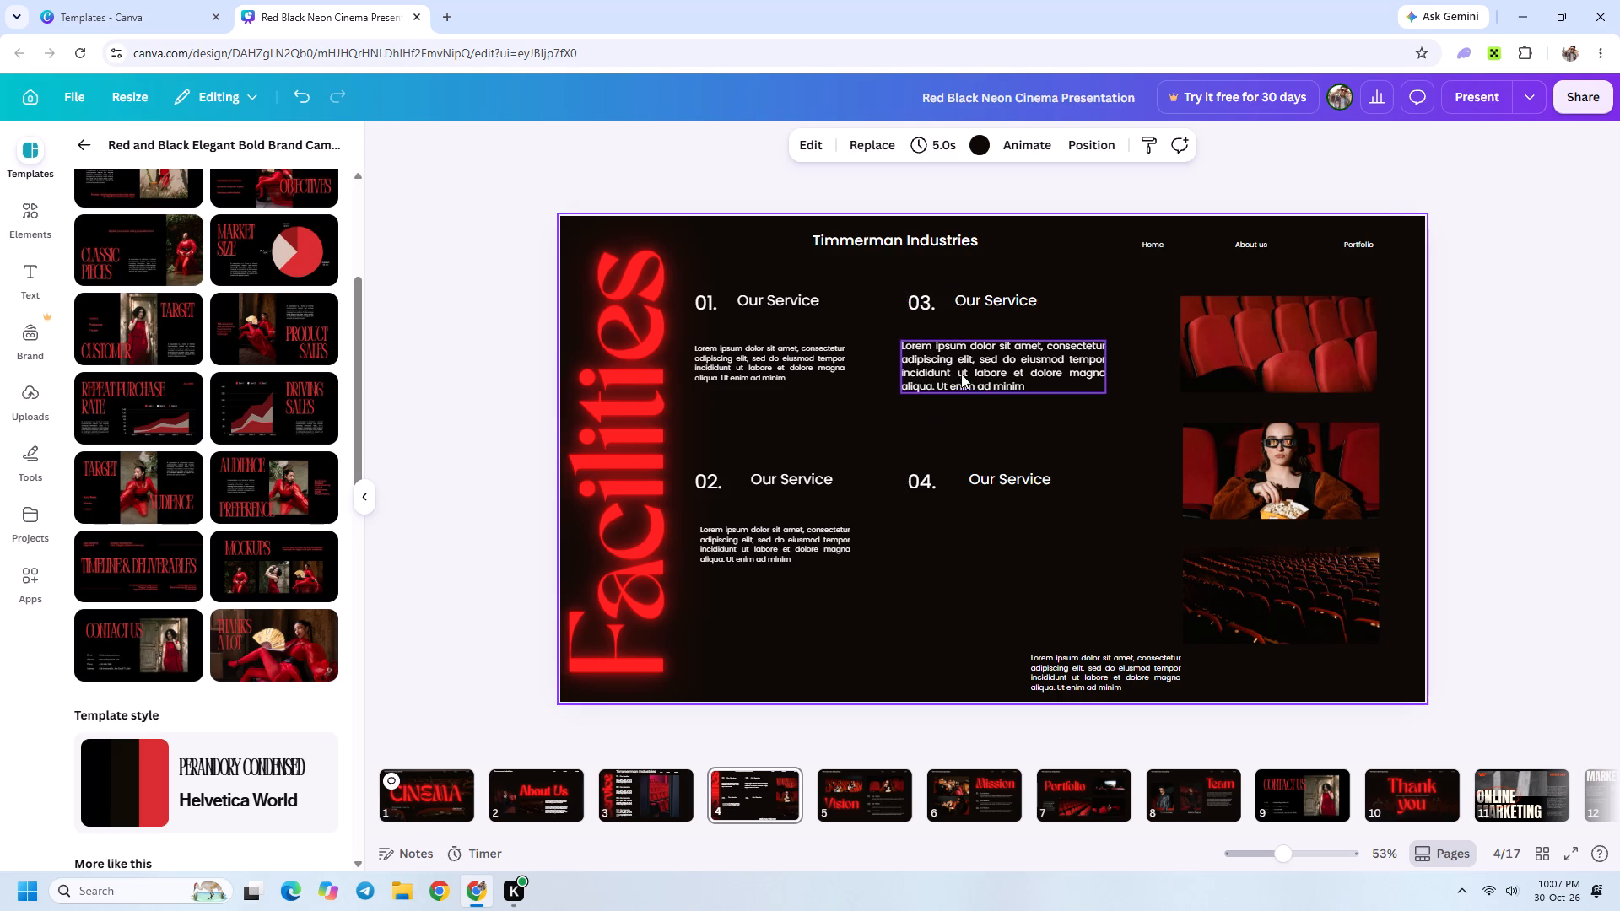
pyautogui.click(965, 363)
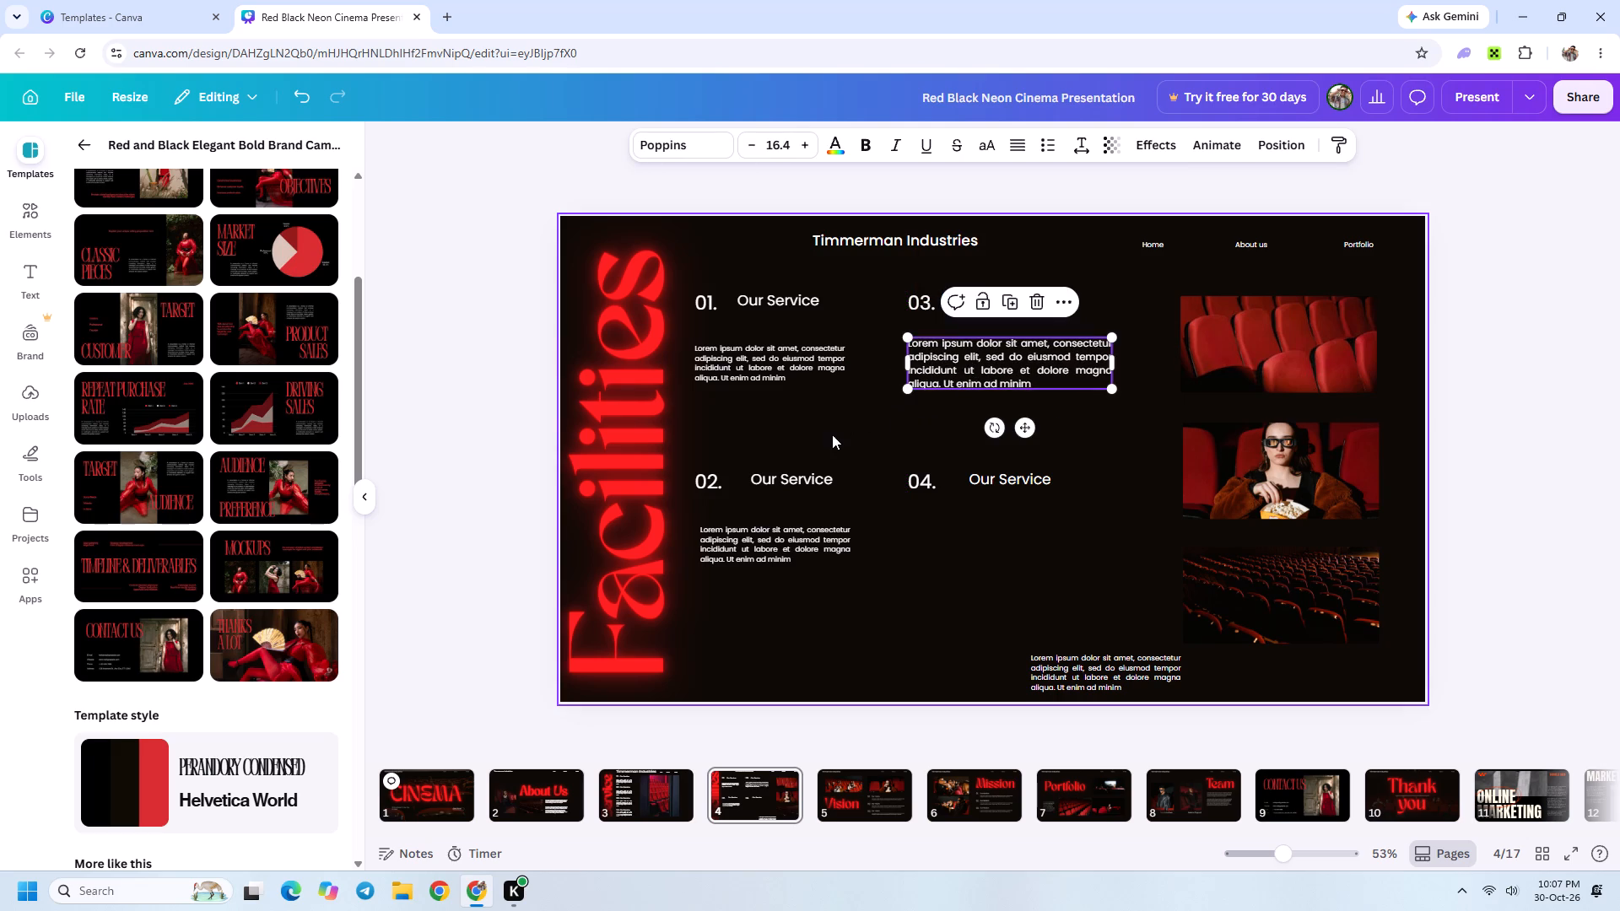
pyautogui.click(831, 435)
# Enlarge the paragraph under item 01 to size 15.2, keeping it aligned below its number.
pyautogui.click(773, 366)
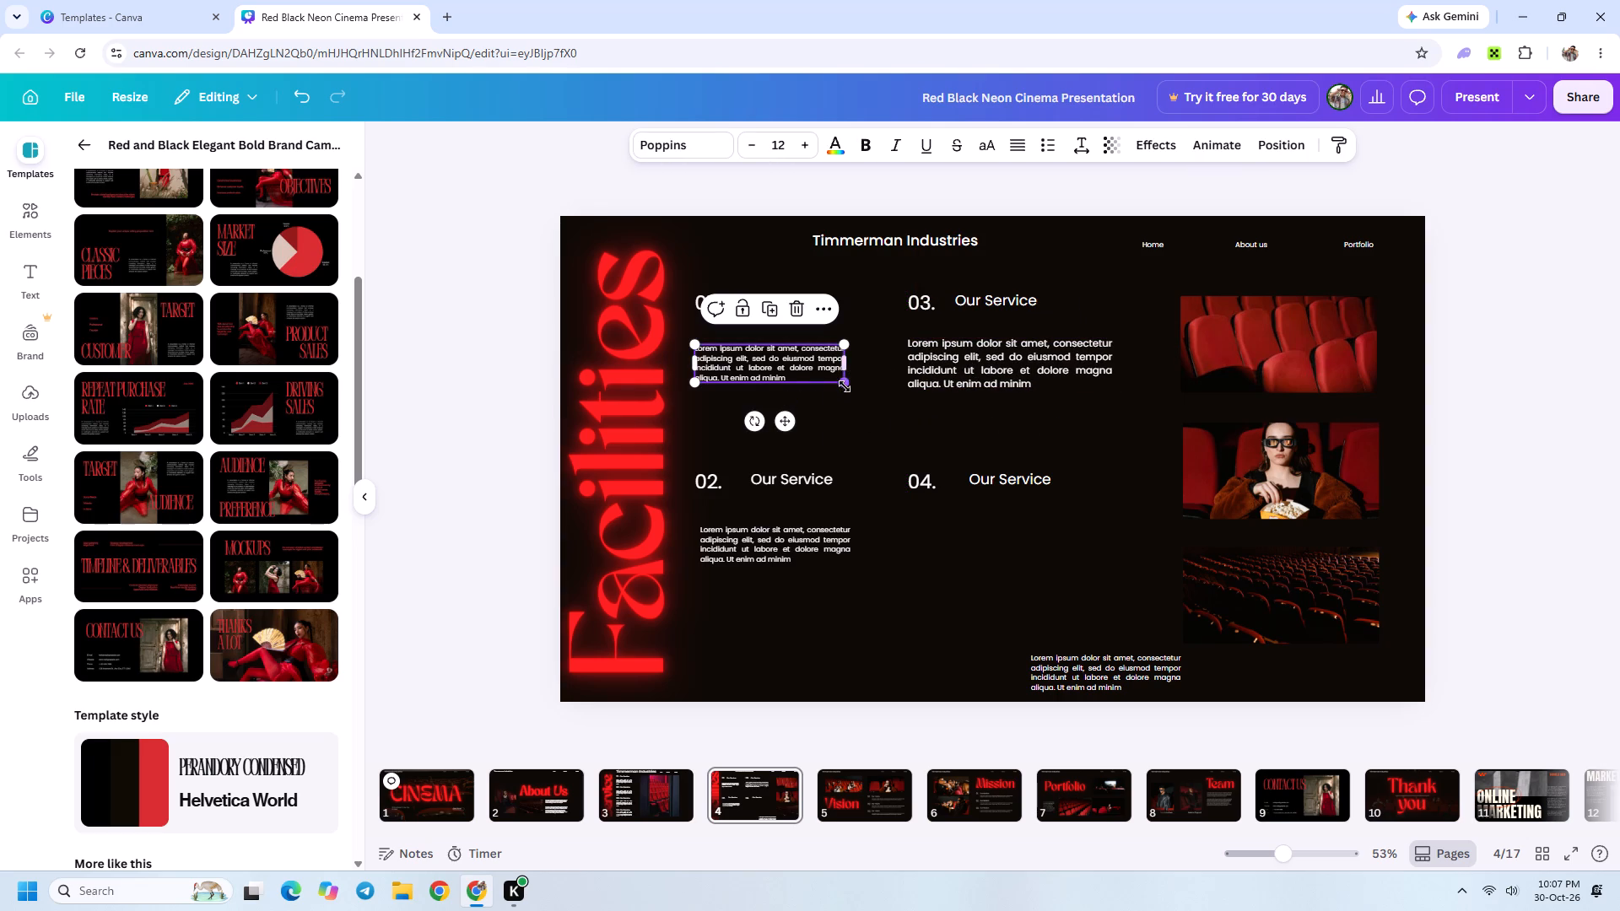
pyautogui.moveTo(845, 387); pyautogui.dragTo(873, 419)
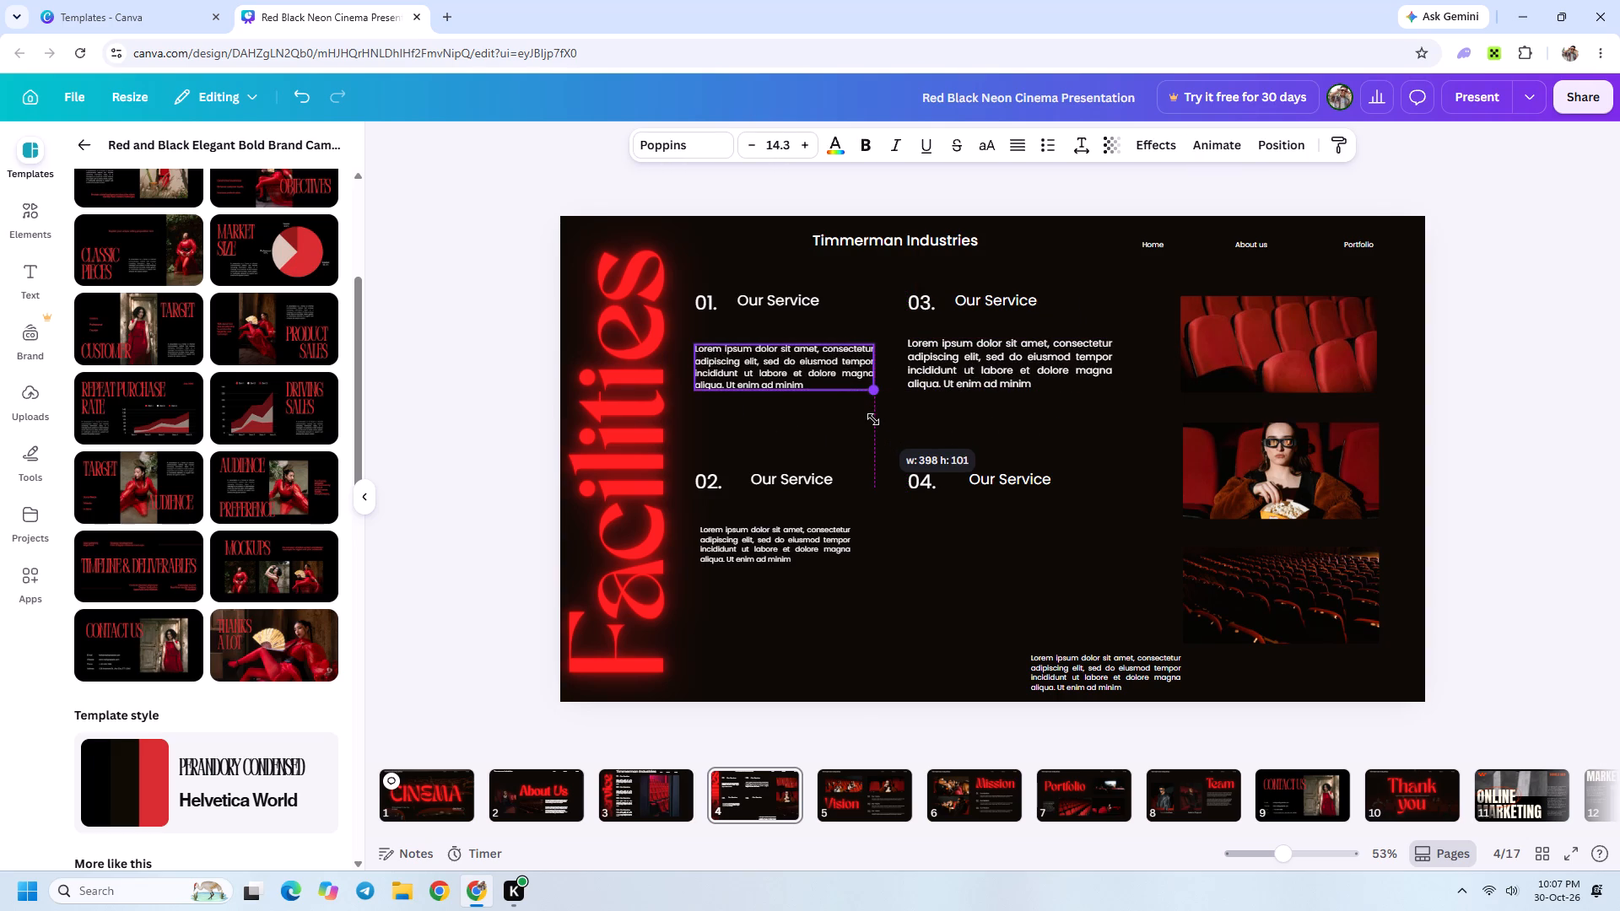
pyautogui.moveTo(873, 419); pyautogui.dragTo(873, 434)
pyautogui.click(778, 379)
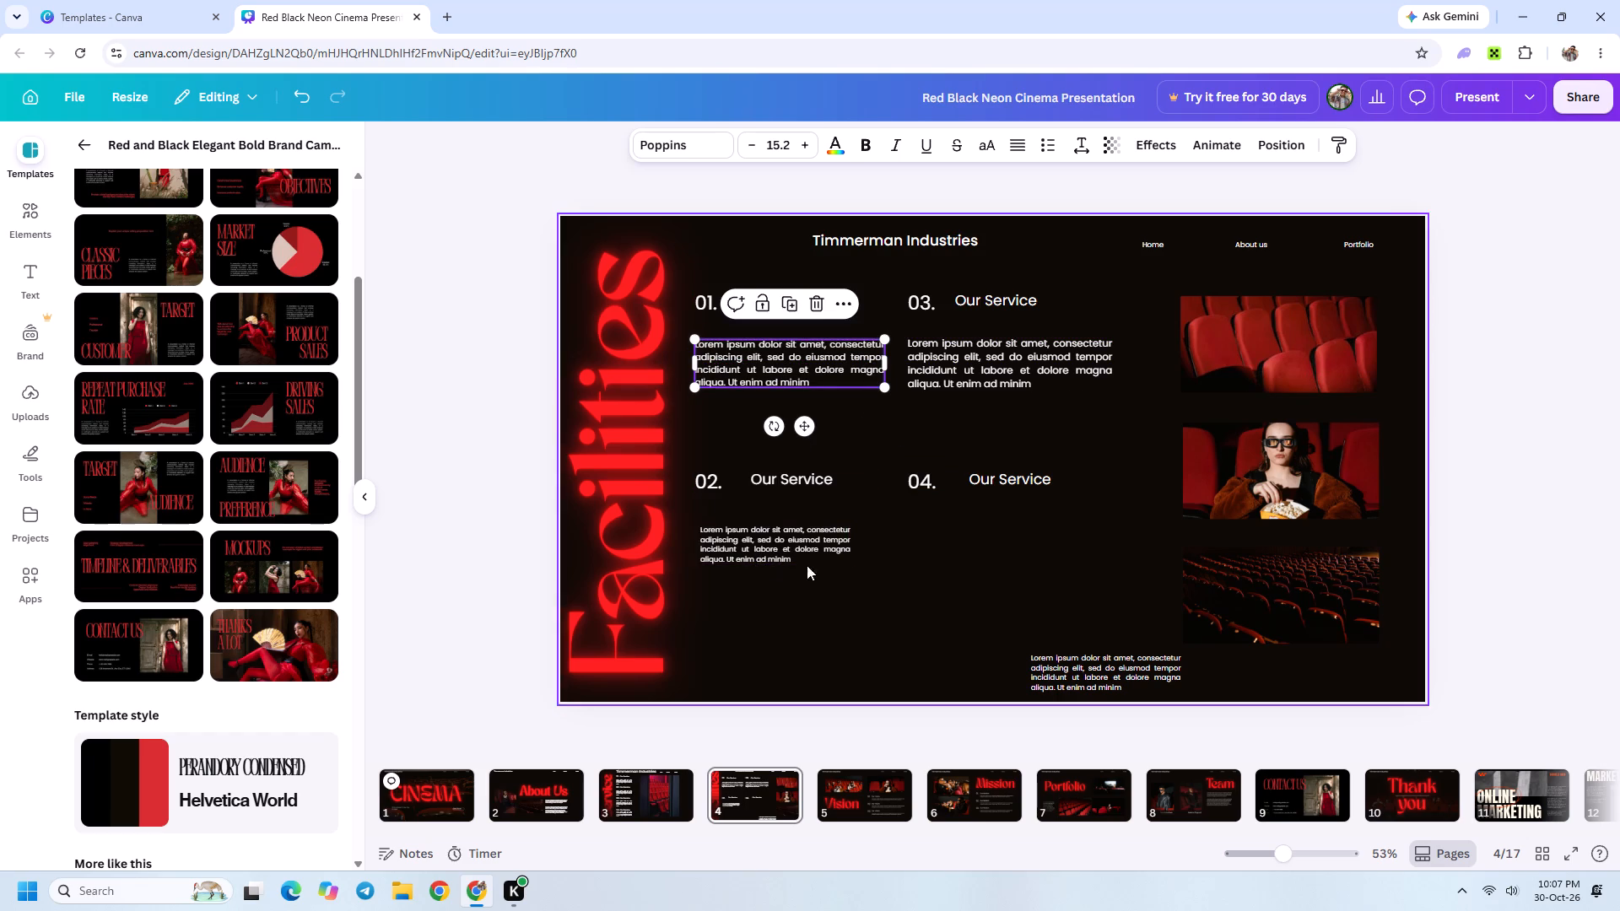
# Enlarge the paragraph under item 02 to size 14.7, matching its outer edge to the item 01 paragraph.
pyautogui.click(822, 537)
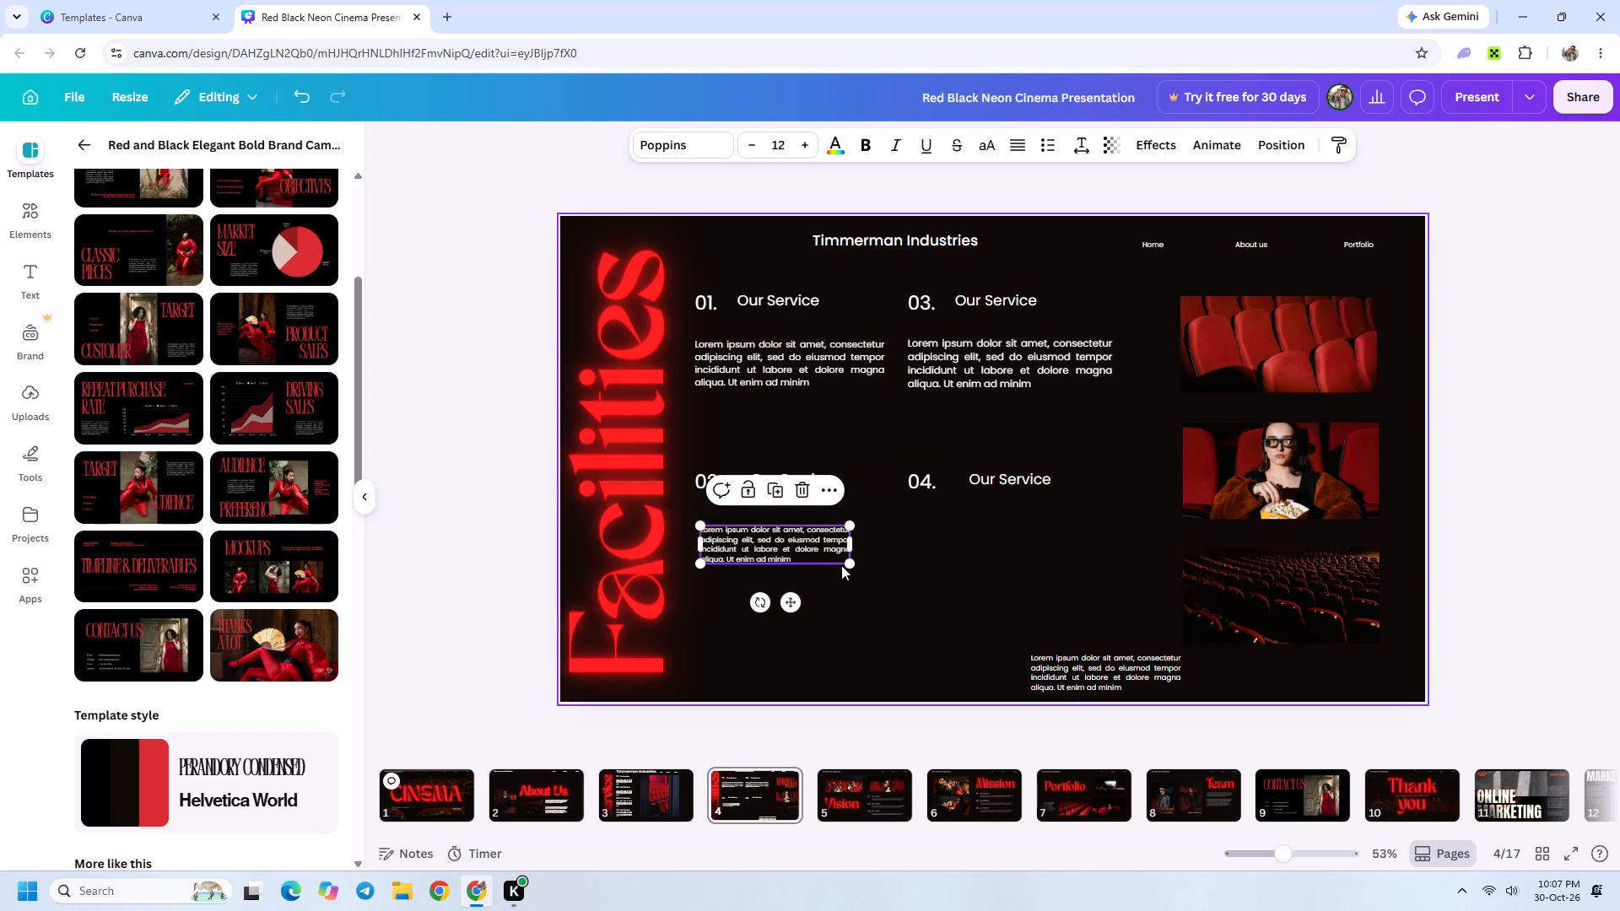
pyautogui.moveTo(846, 561); pyautogui.dragTo(872, 594)
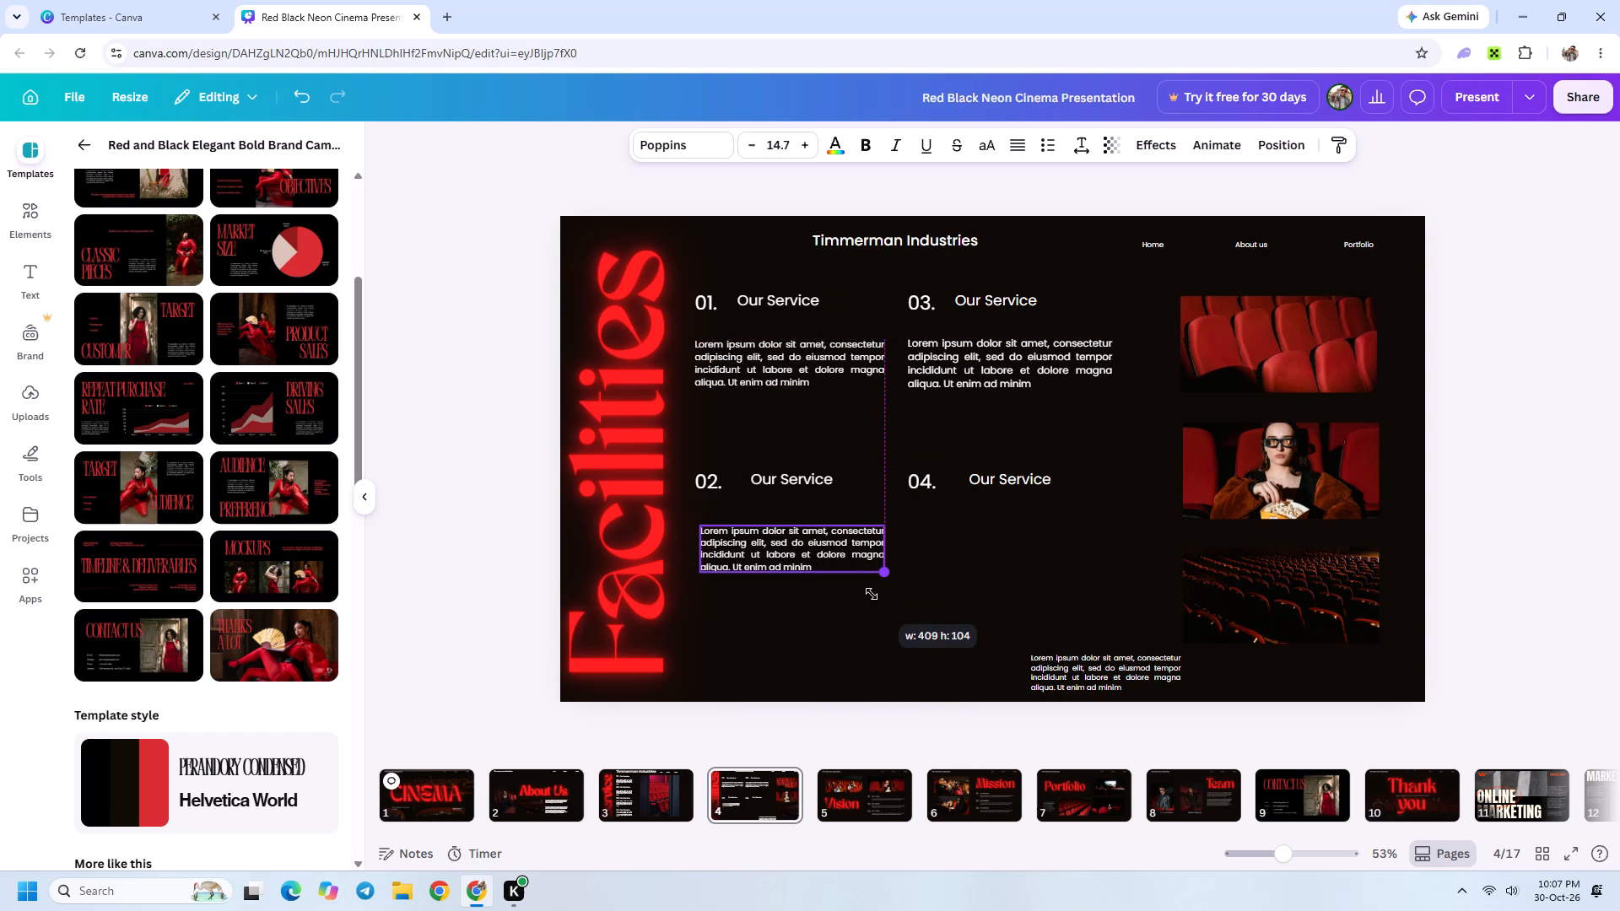
pyautogui.moveTo(872, 594); pyautogui.dragTo(872, 595)
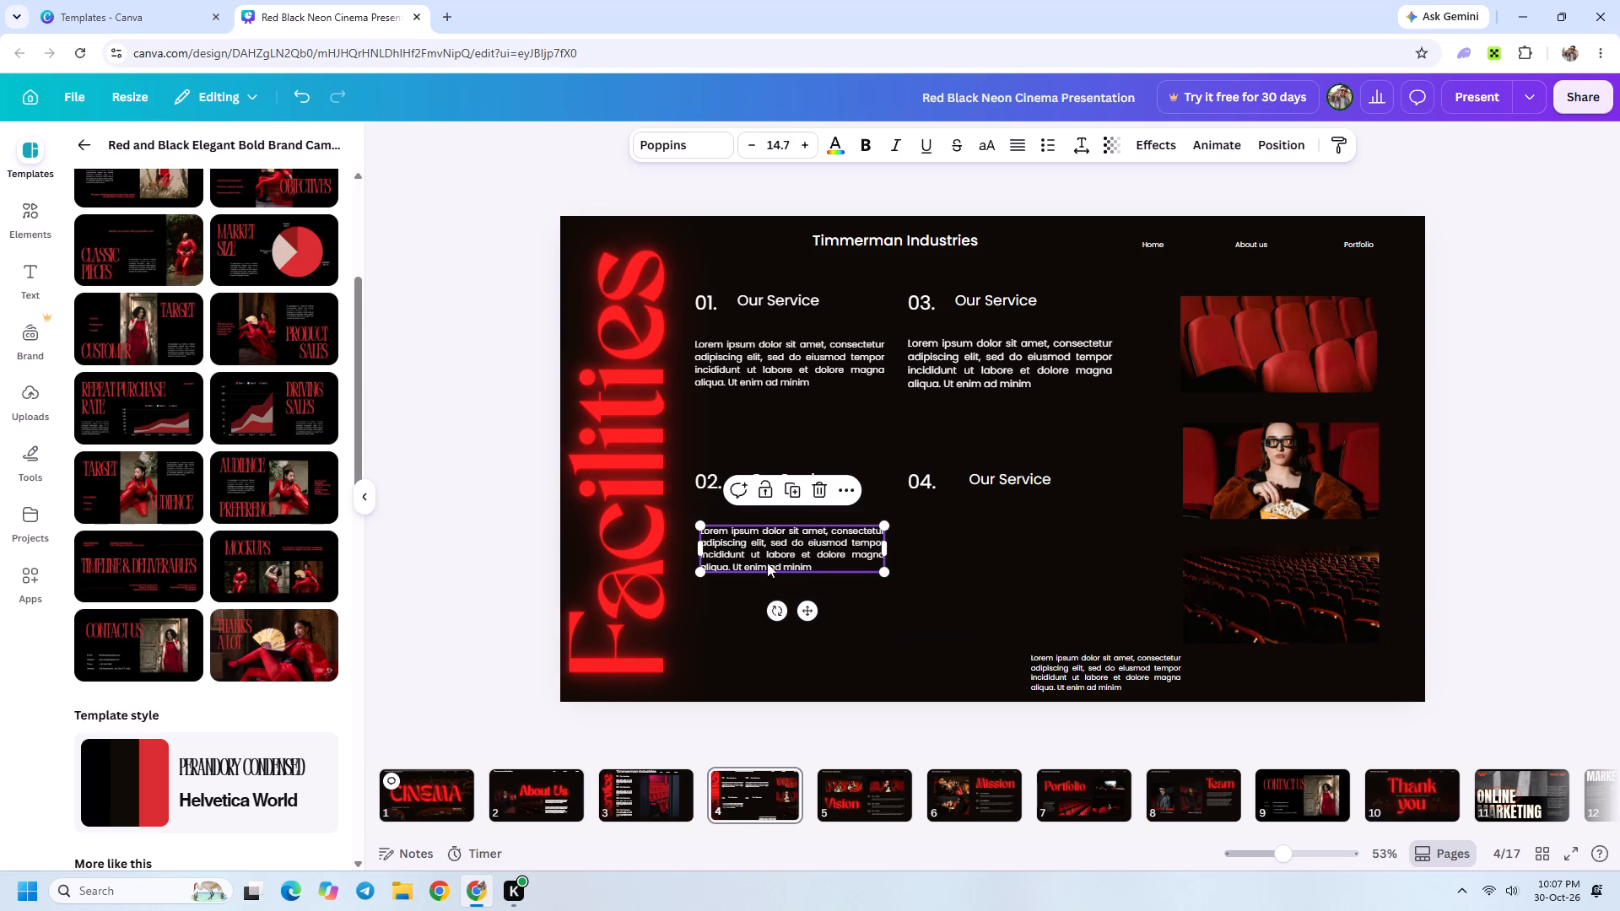
pyautogui.click(716, 623)
pyautogui.click(753, 551)
pyautogui.click(844, 664)
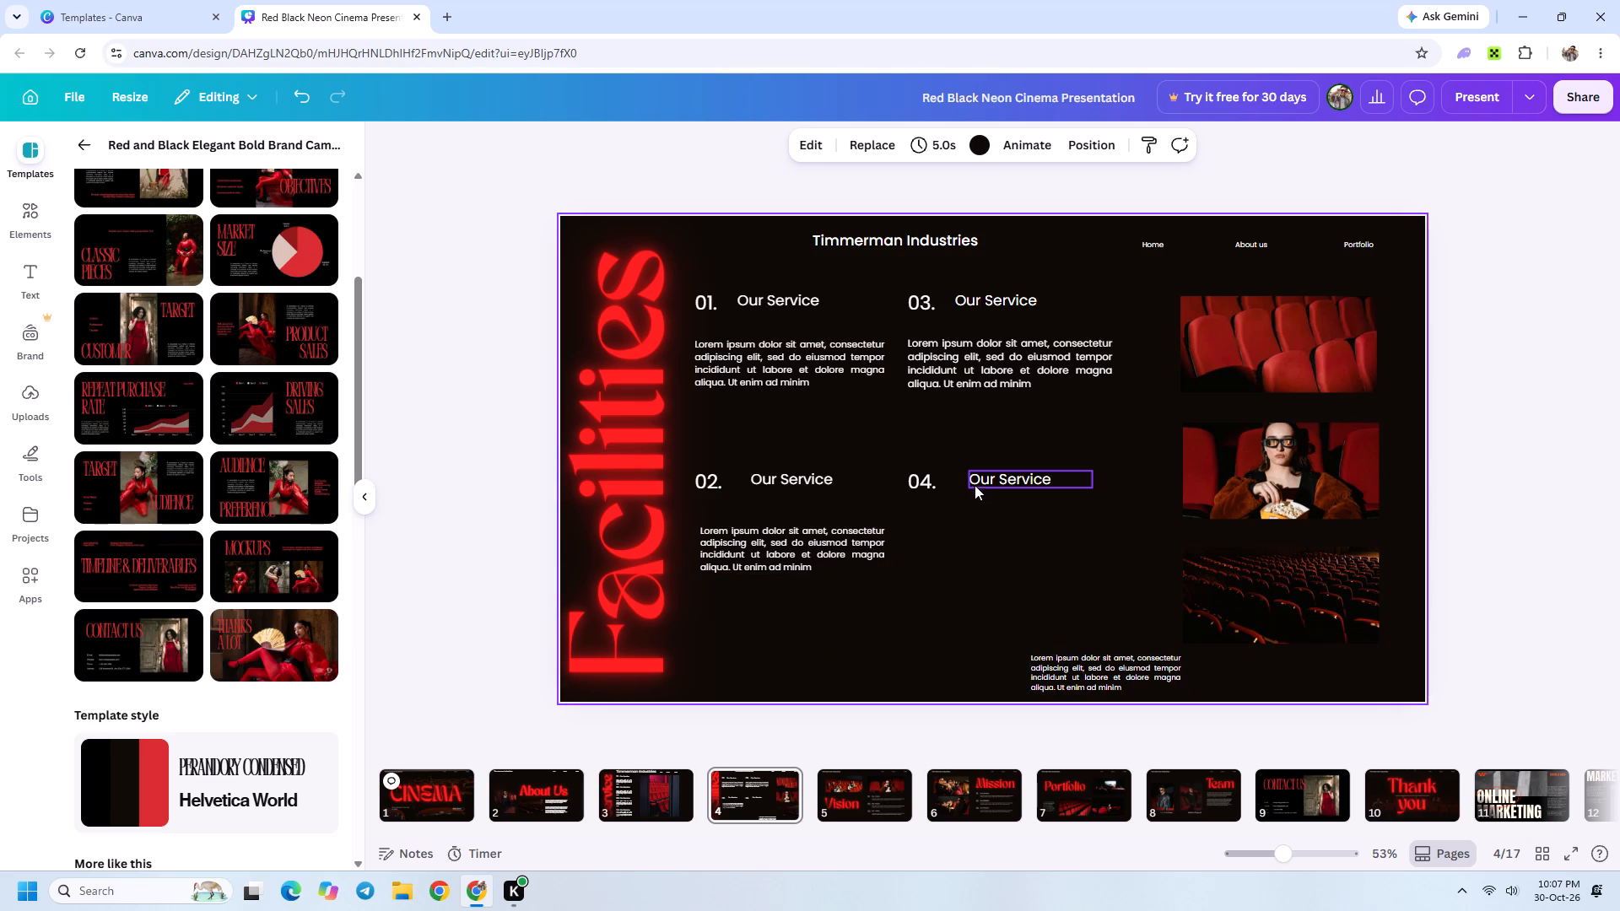
# Complete item 04 by nudging its heading toward the number and placing the last paragraph underneath, enlarged to size 13.6.
pyautogui.click(991, 484)
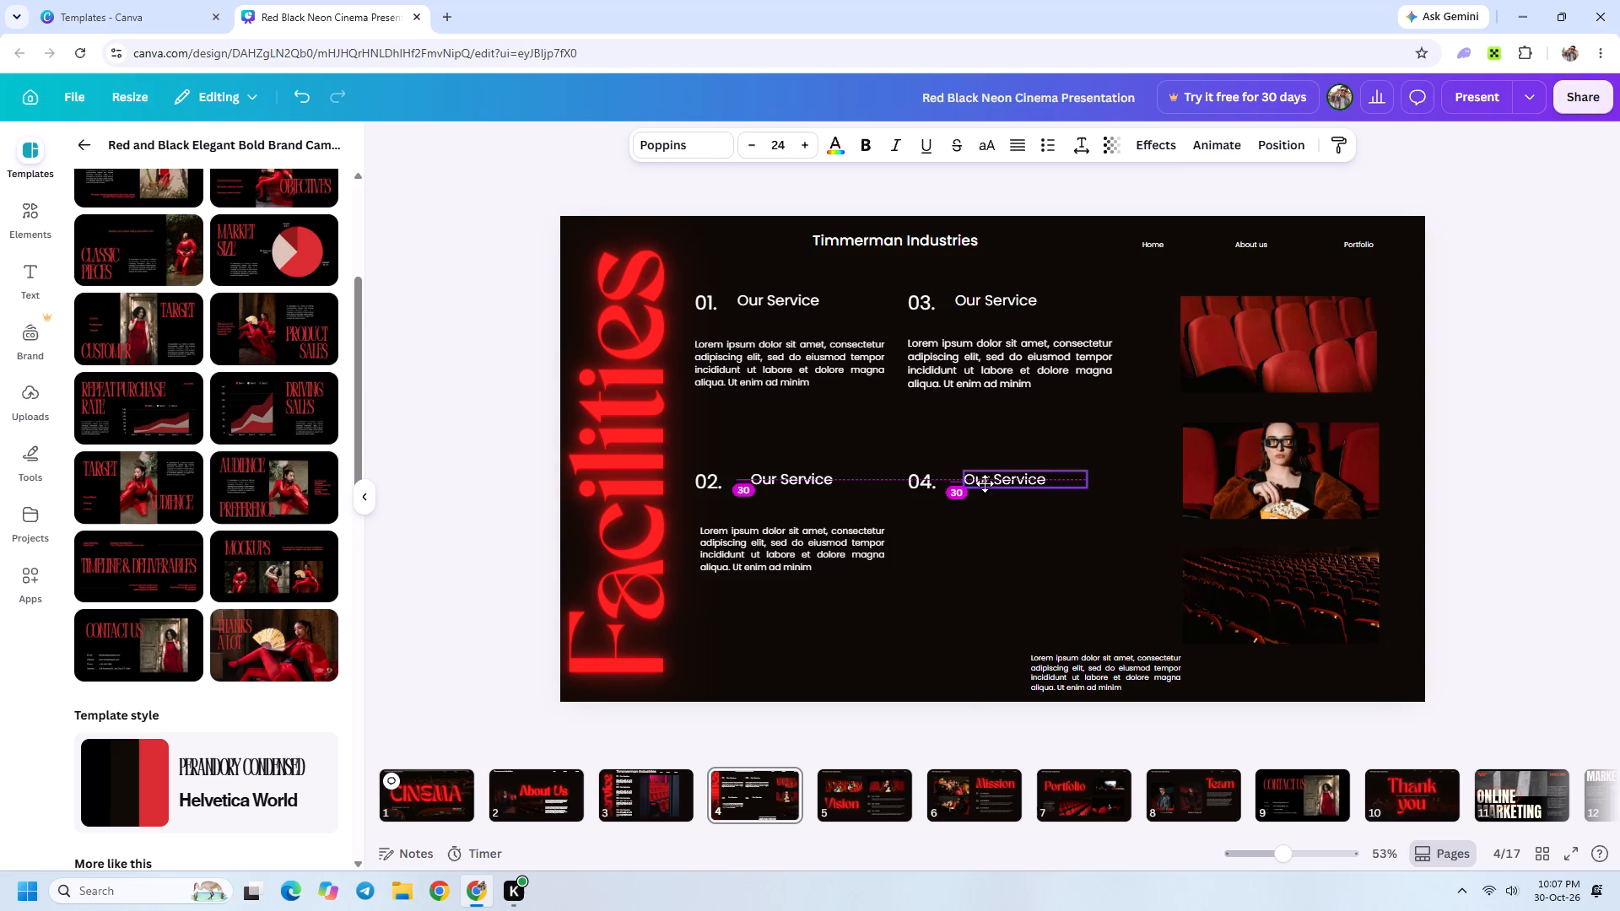
pyautogui.click(1066, 655)
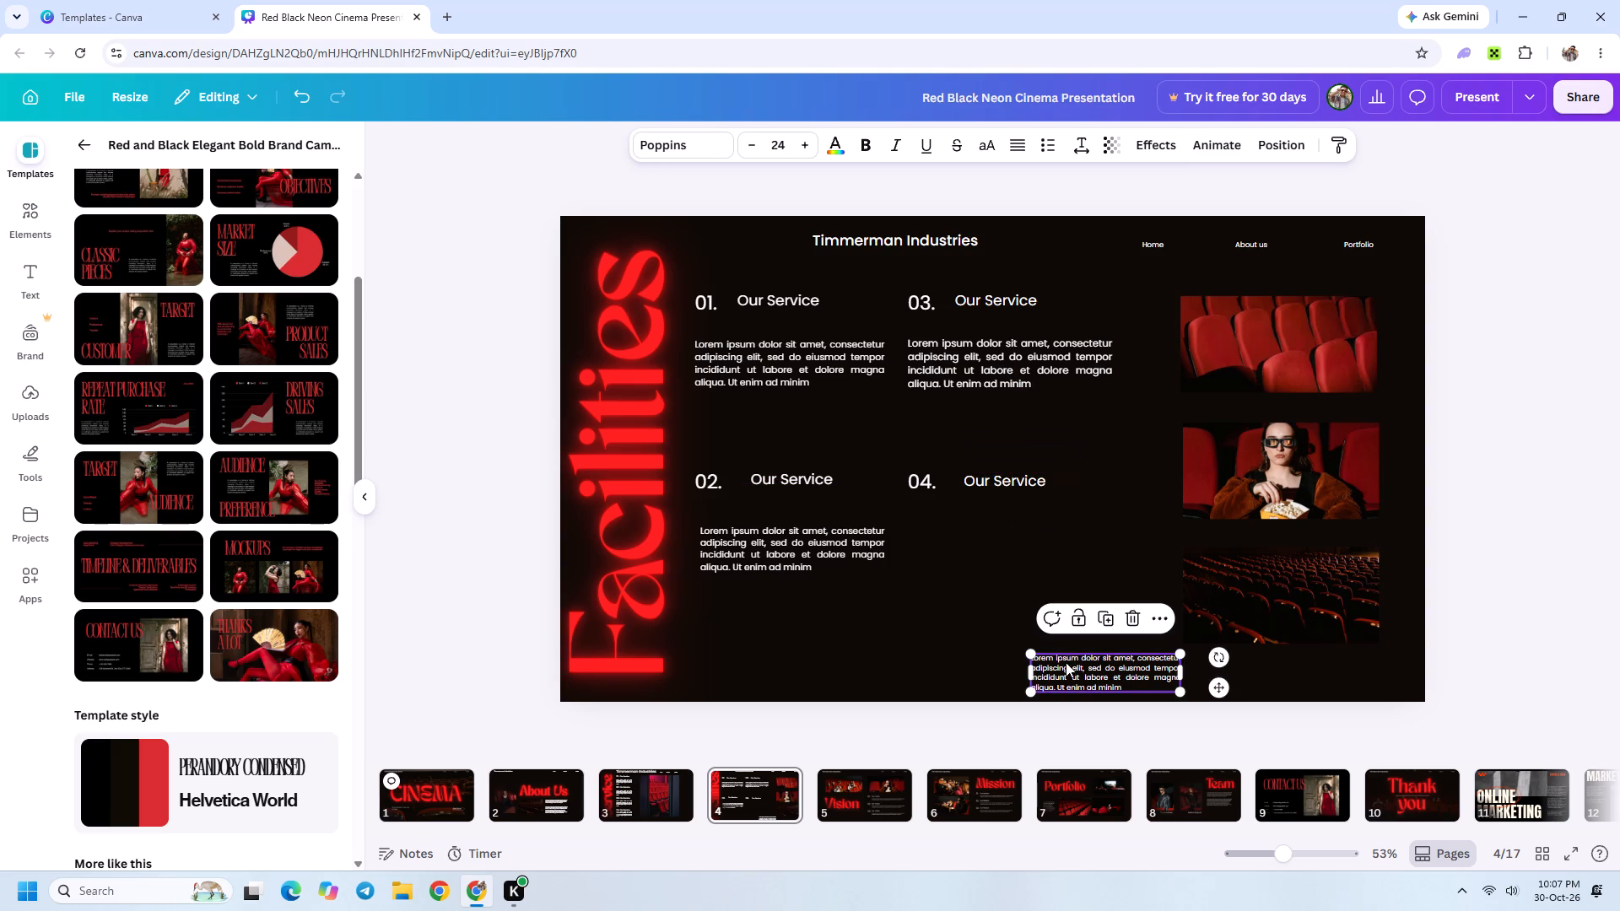
pyautogui.moveTo(1066, 662); pyautogui.dragTo(945, 529)
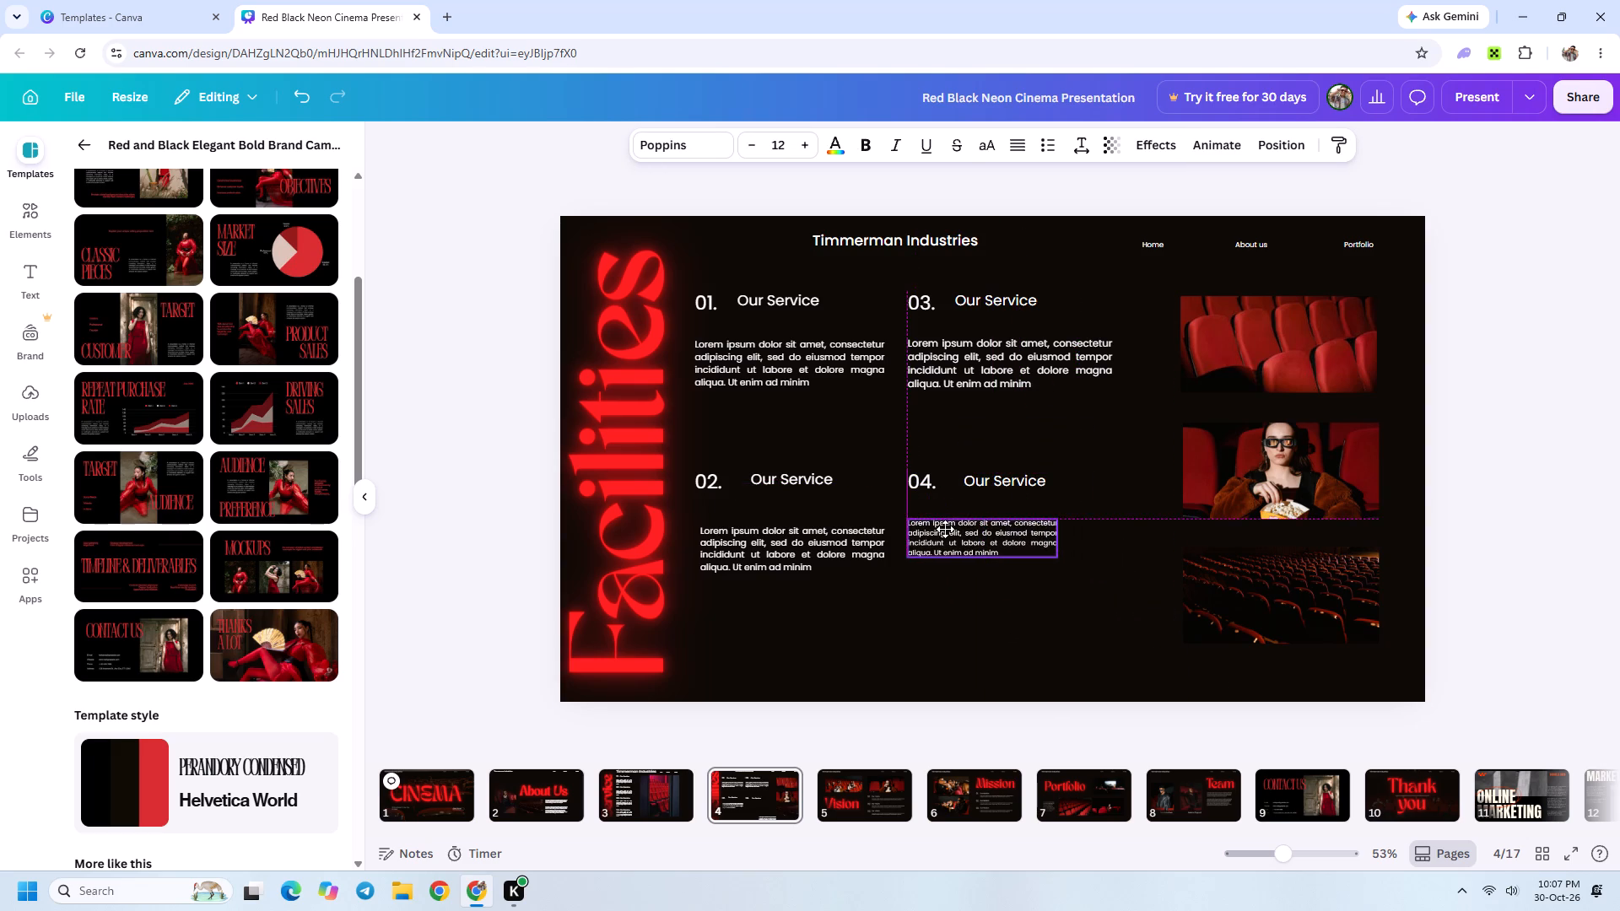
pyautogui.moveTo(945, 529); pyautogui.dragTo(944, 535)
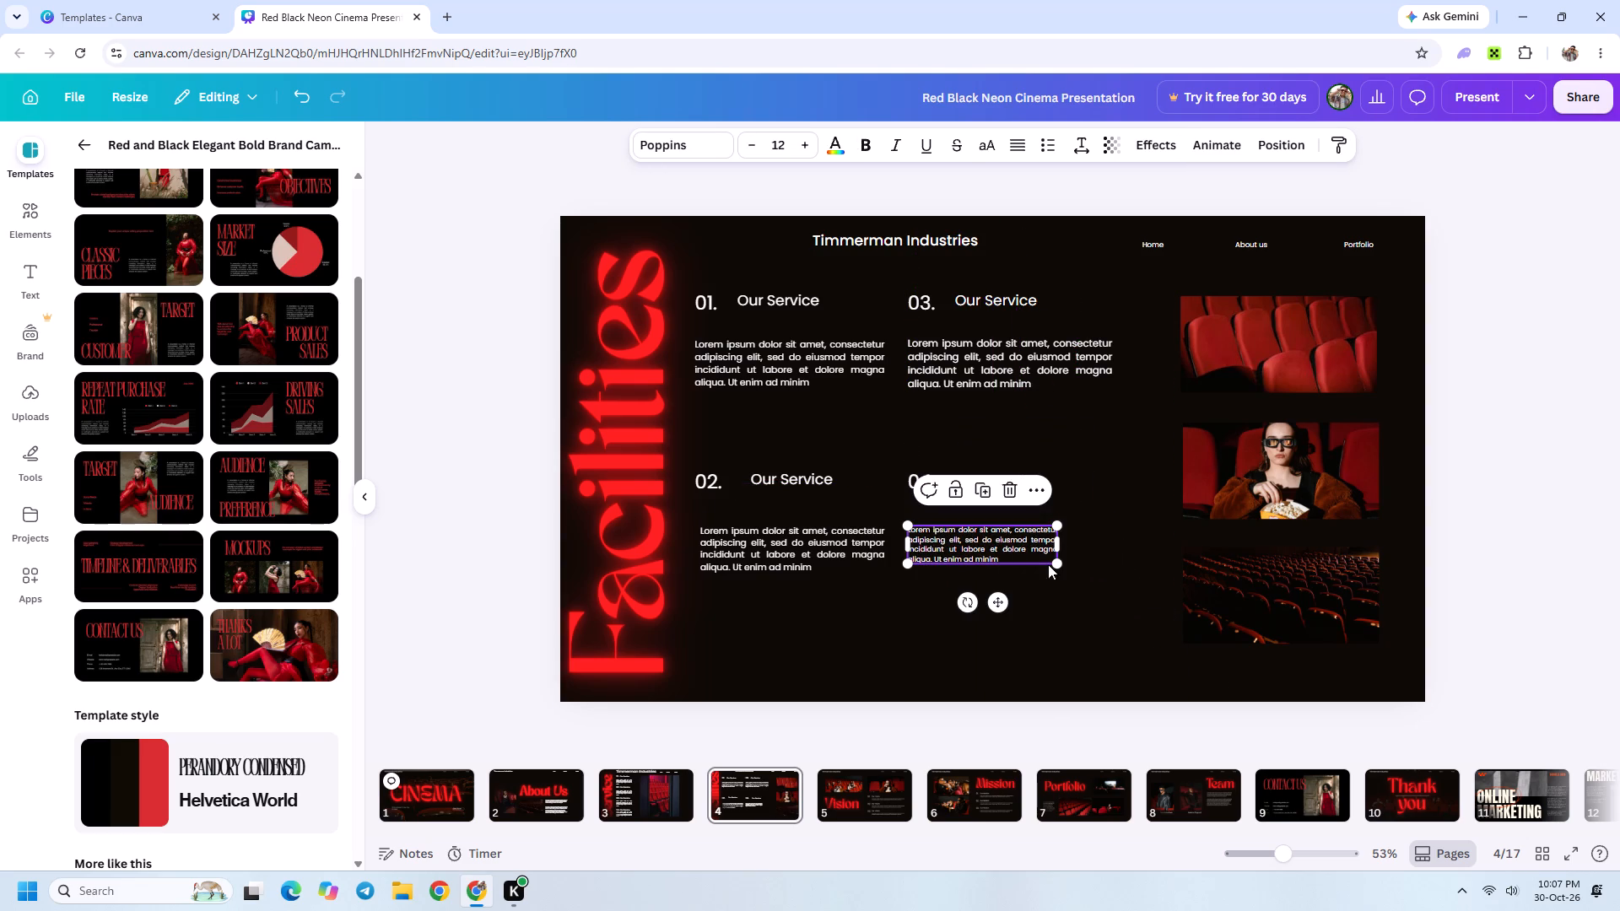
pyautogui.moveTo(1058, 563); pyautogui.dragTo(1075, 575)
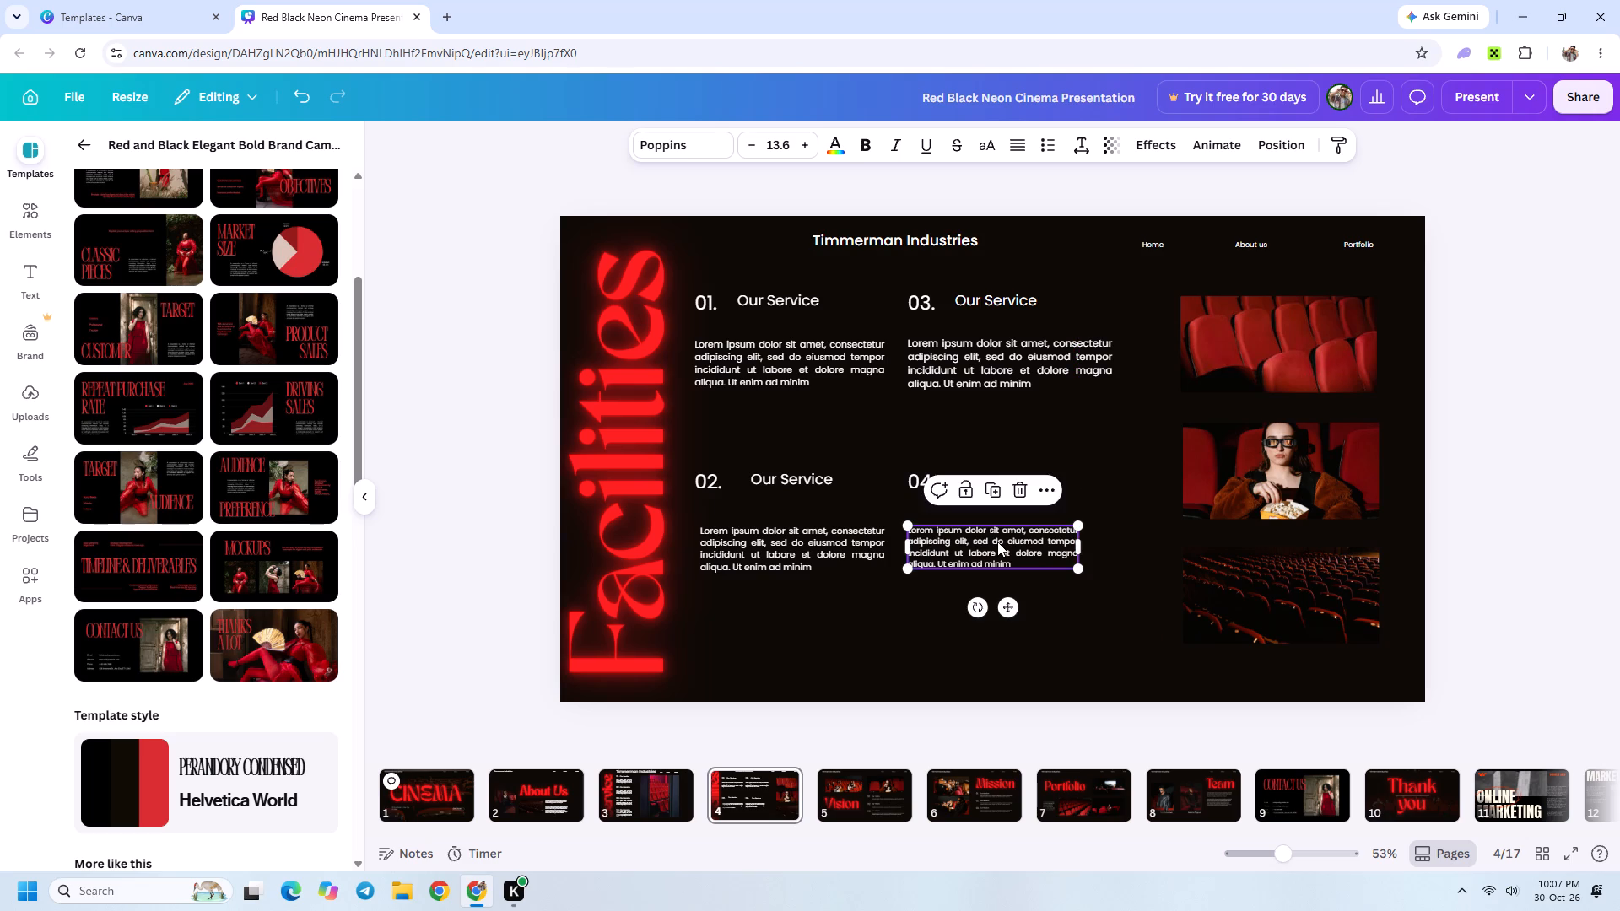
pyautogui.click(997, 542)
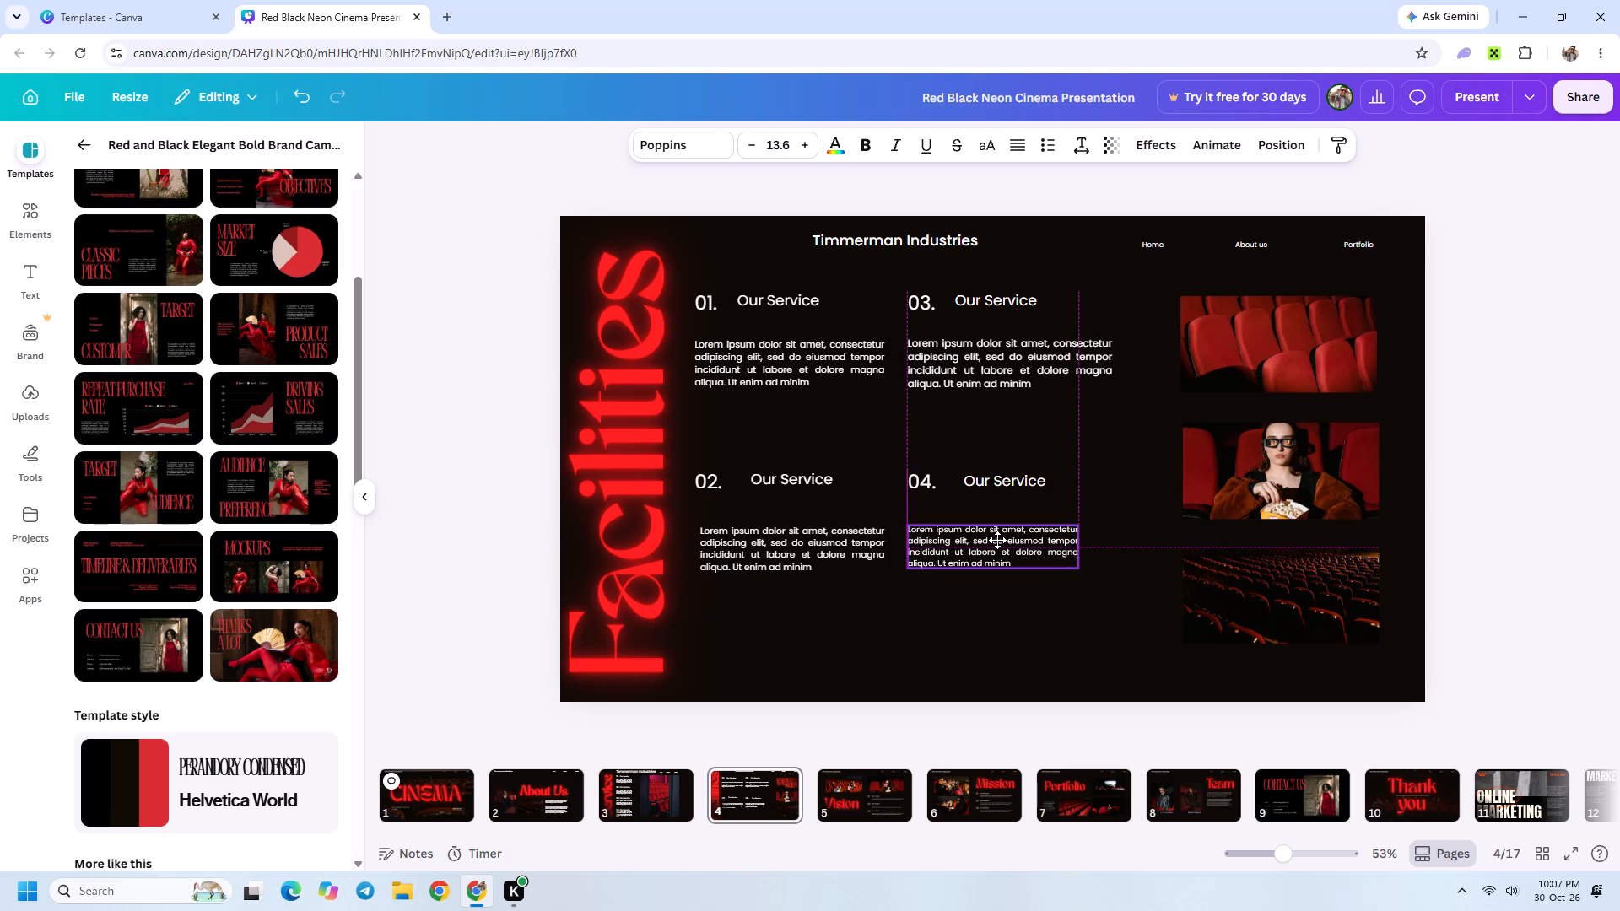
pyautogui.click(1093, 622)
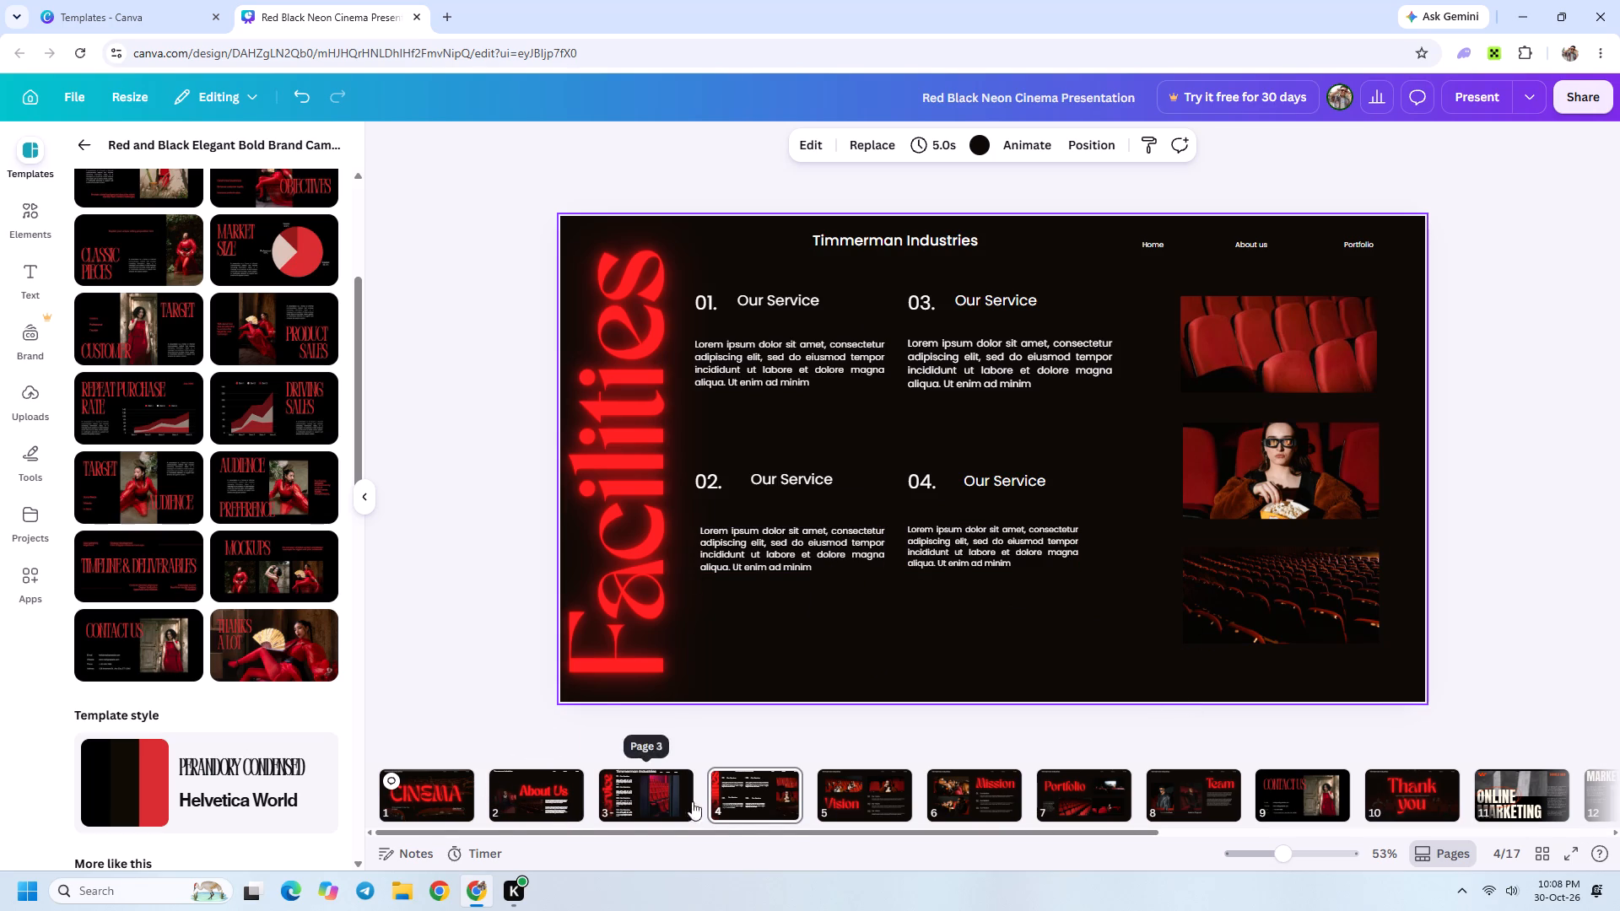
# On the Mission page, swap the two stacked photos, putting the man with popcorn above the group in 3D glasses.
pyautogui.click(740, 801)
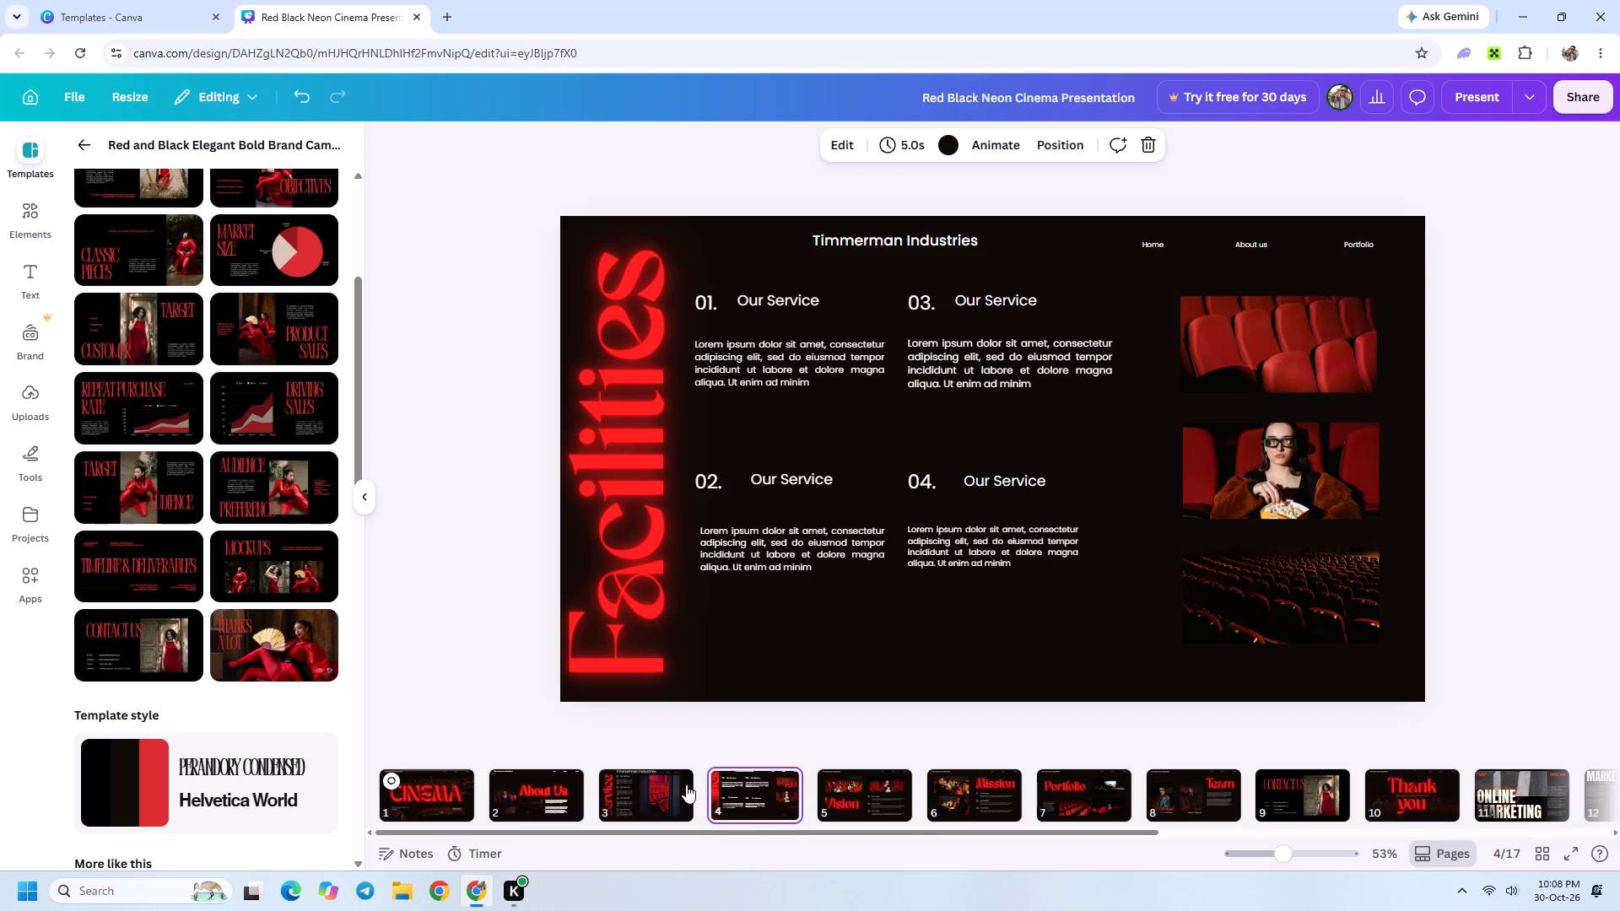
pyautogui.click(885, 801)
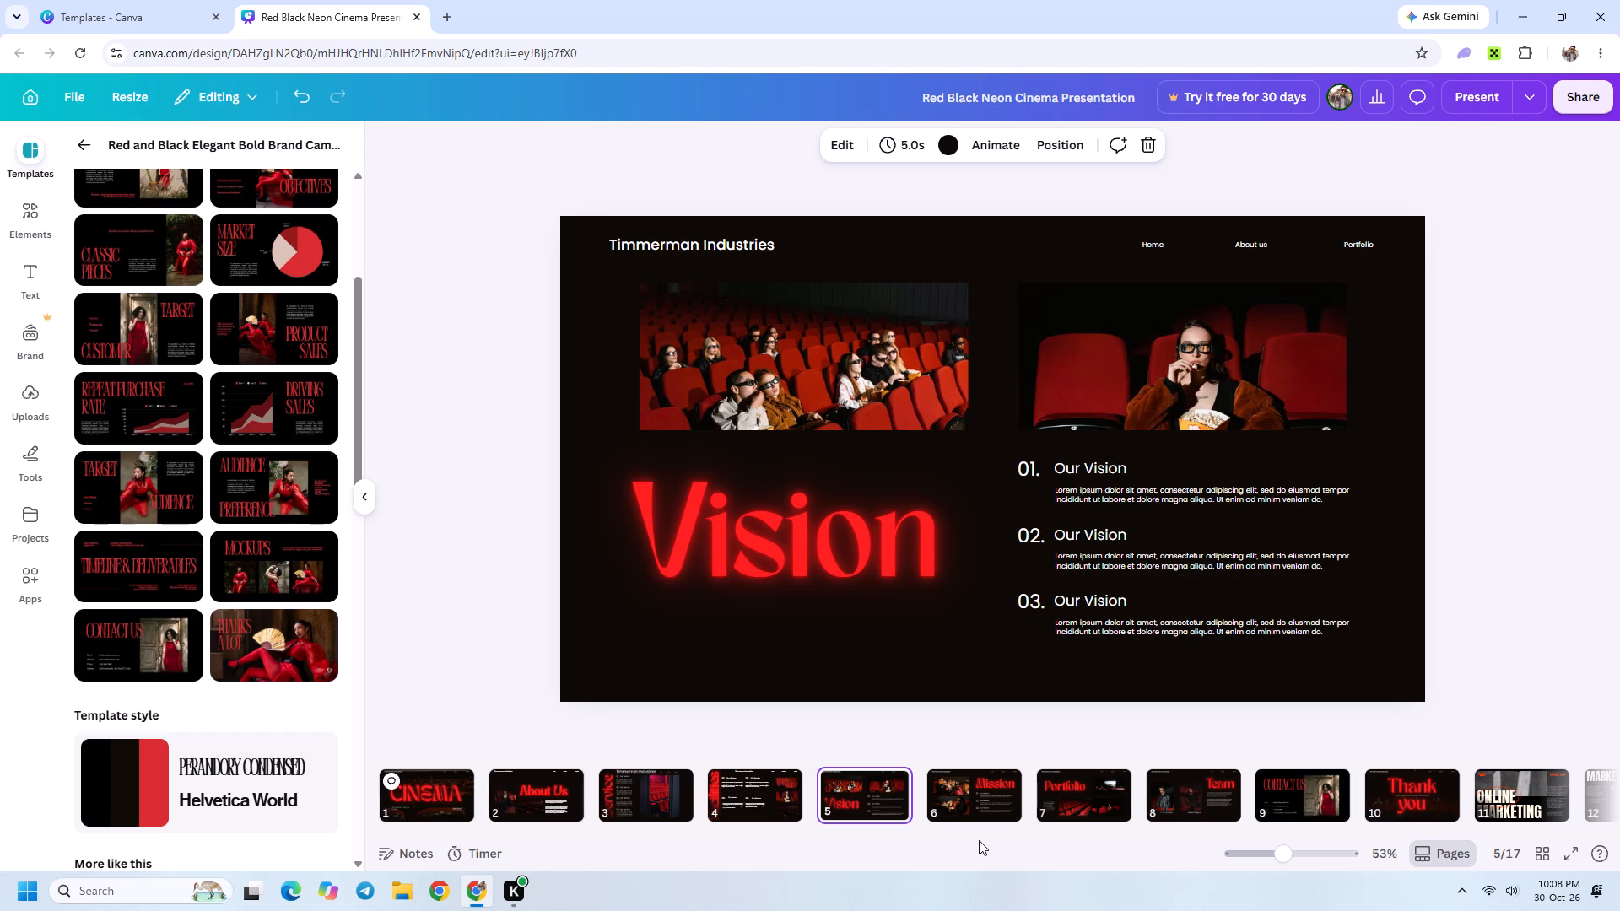
pyautogui.click(977, 784)
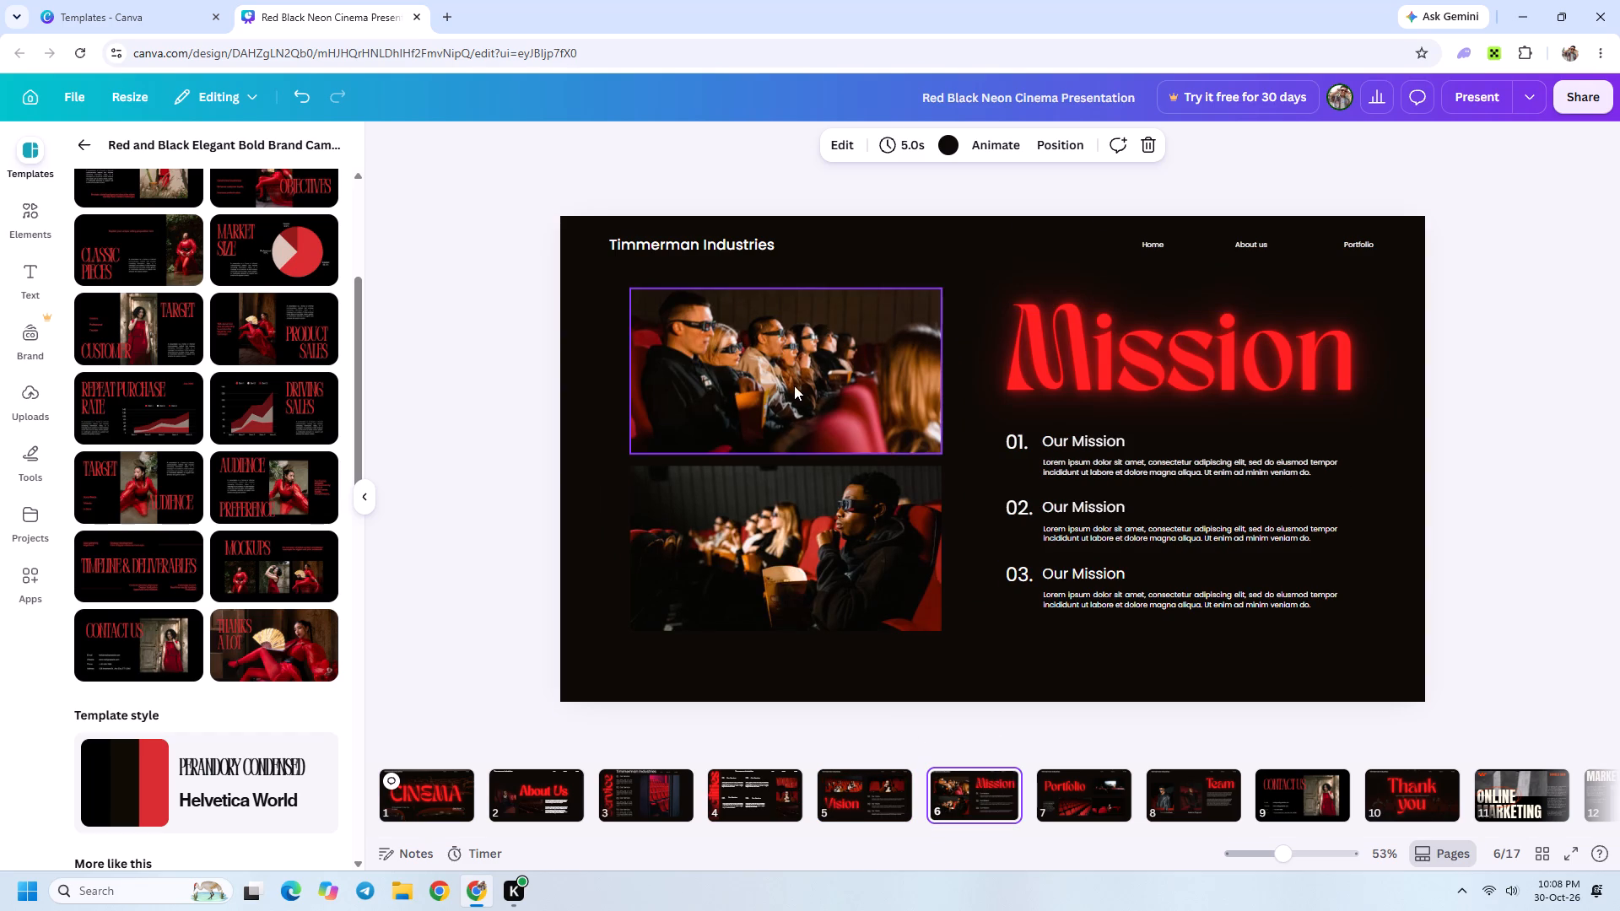
pyautogui.moveTo(794, 383); pyautogui.dragTo(1110, 655)
pyautogui.moveTo(699, 553); pyautogui.dragTo(690, 375)
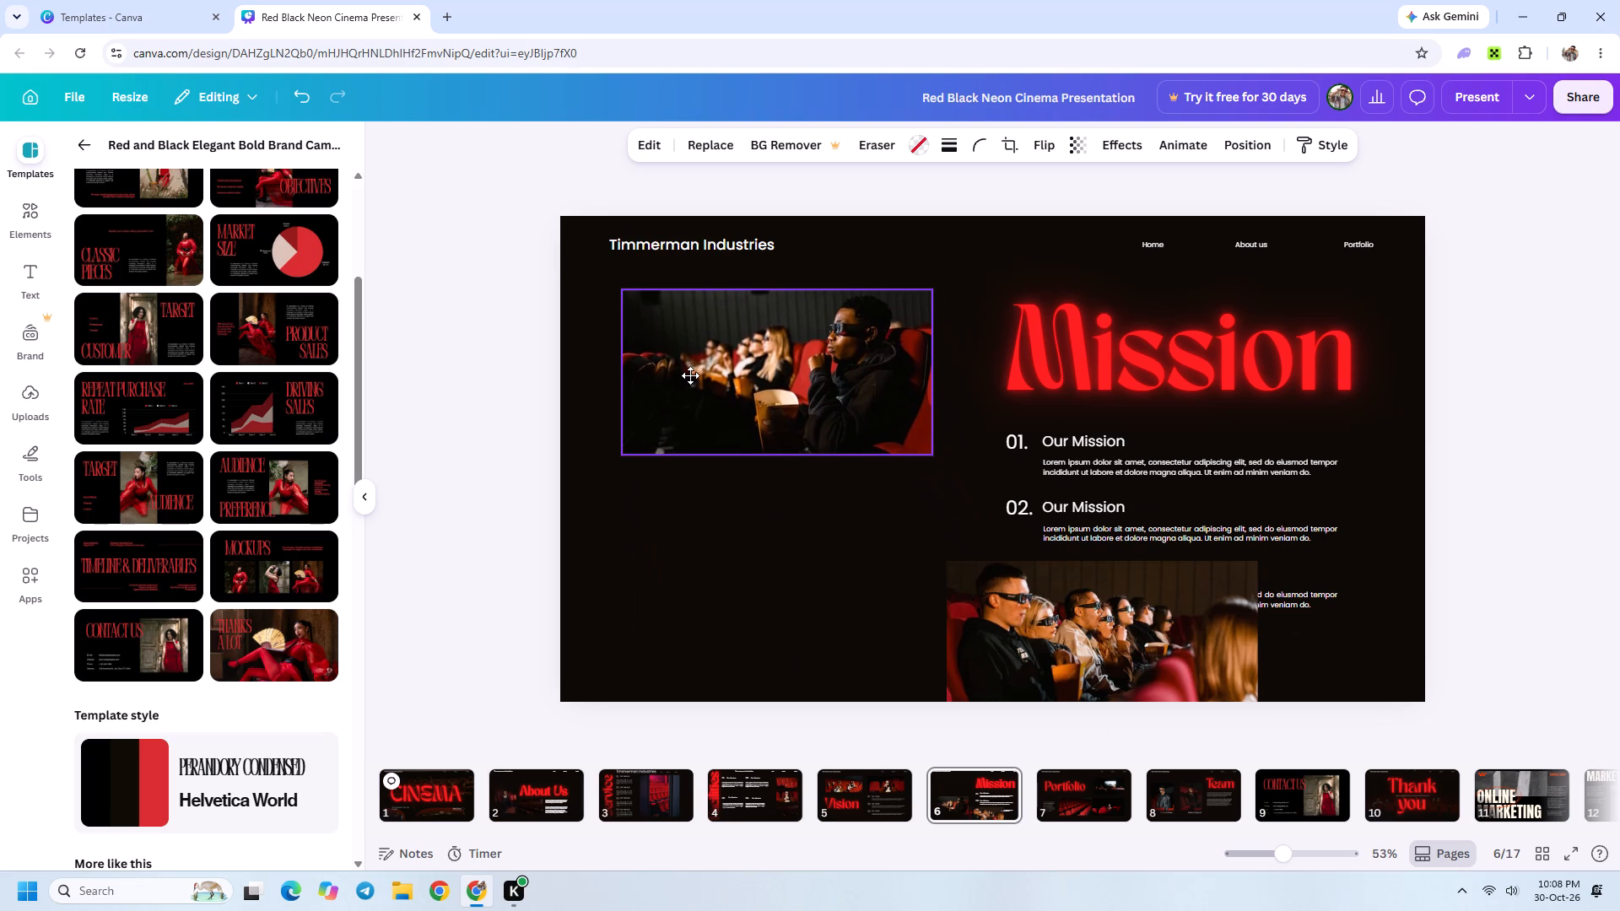
pyautogui.moveTo(690, 375); pyautogui.dragTo(690, 385)
pyautogui.moveTo(1012, 633); pyautogui.dragTo(766, 597)
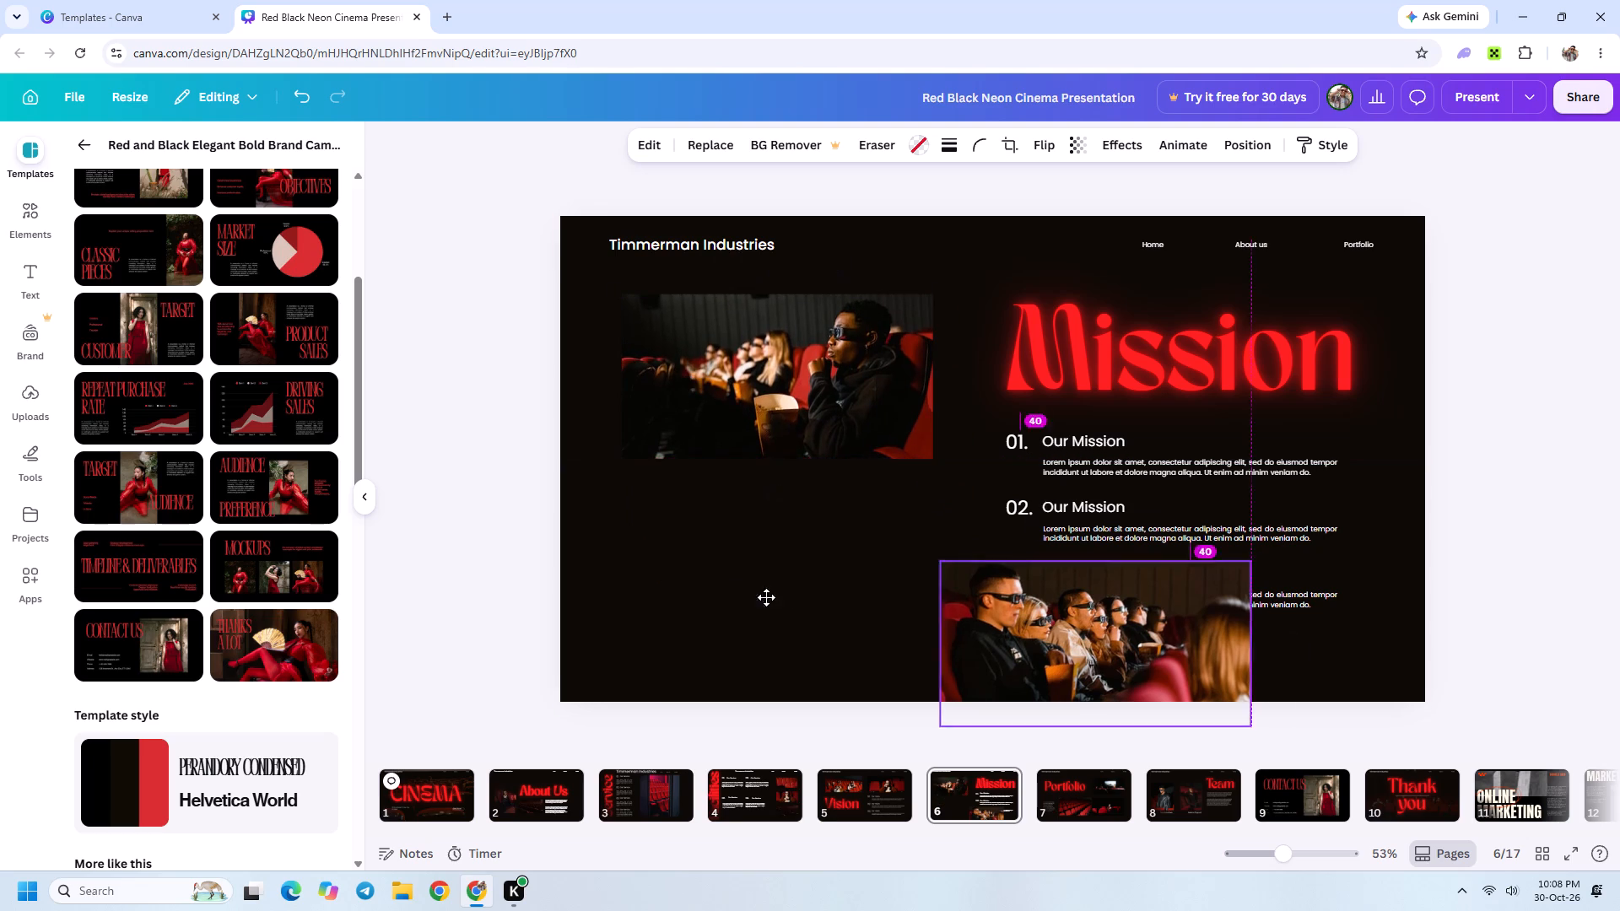
pyautogui.moveTo(766, 597); pyautogui.dragTo(678, 569)
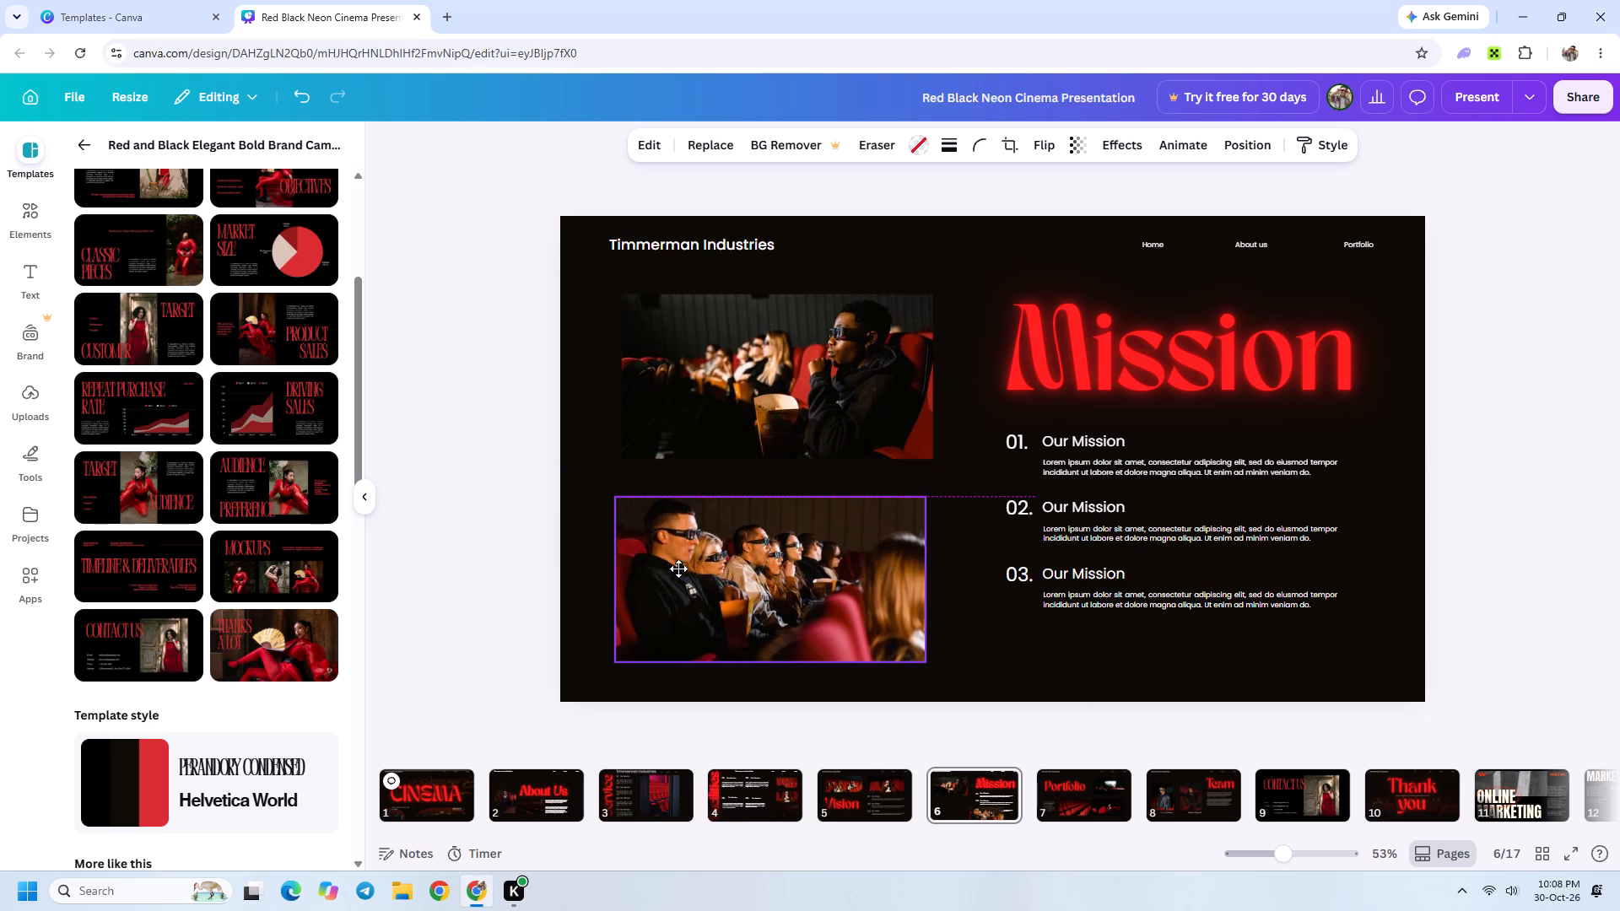
pyautogui.moveTo(678, 569); pyautogui.dragTo(683, 563)
pyautogui.click(1025, 653)
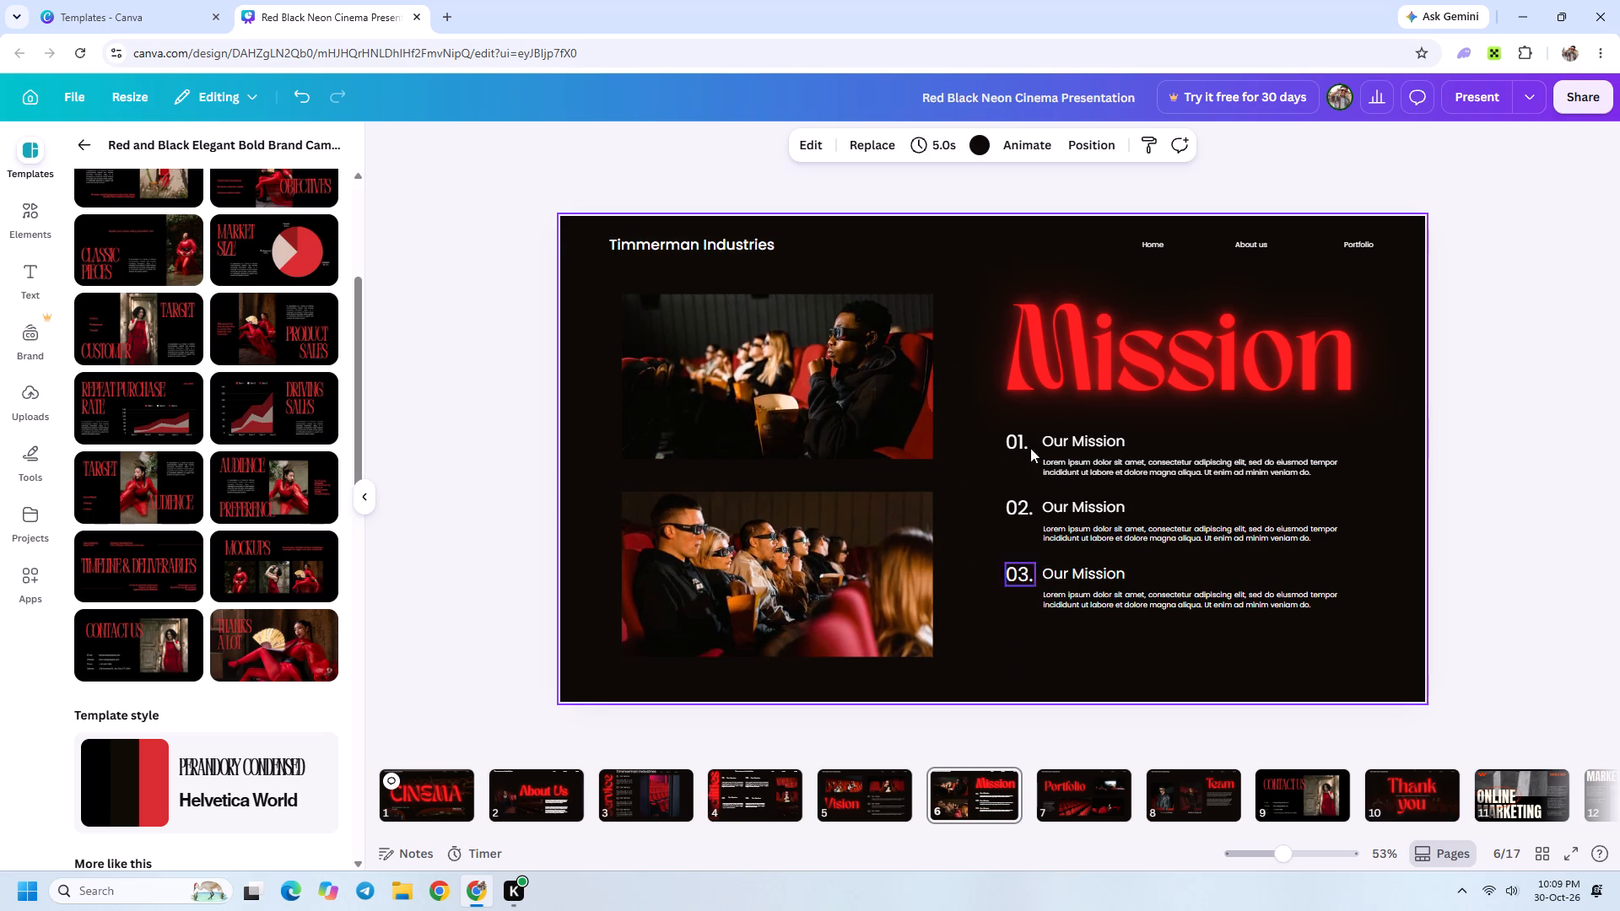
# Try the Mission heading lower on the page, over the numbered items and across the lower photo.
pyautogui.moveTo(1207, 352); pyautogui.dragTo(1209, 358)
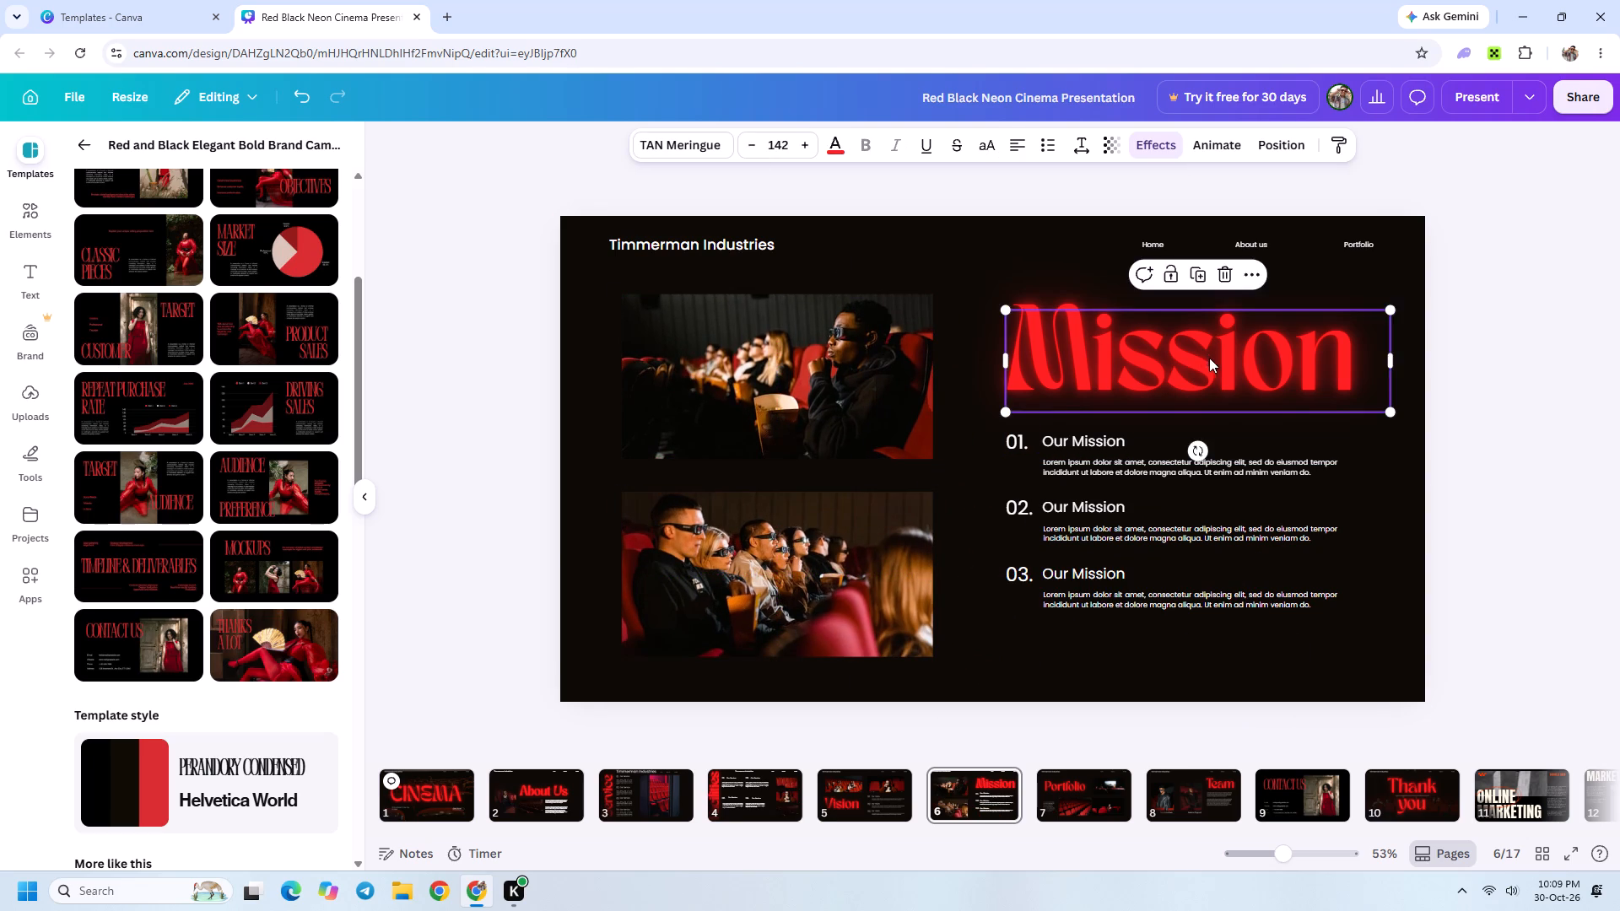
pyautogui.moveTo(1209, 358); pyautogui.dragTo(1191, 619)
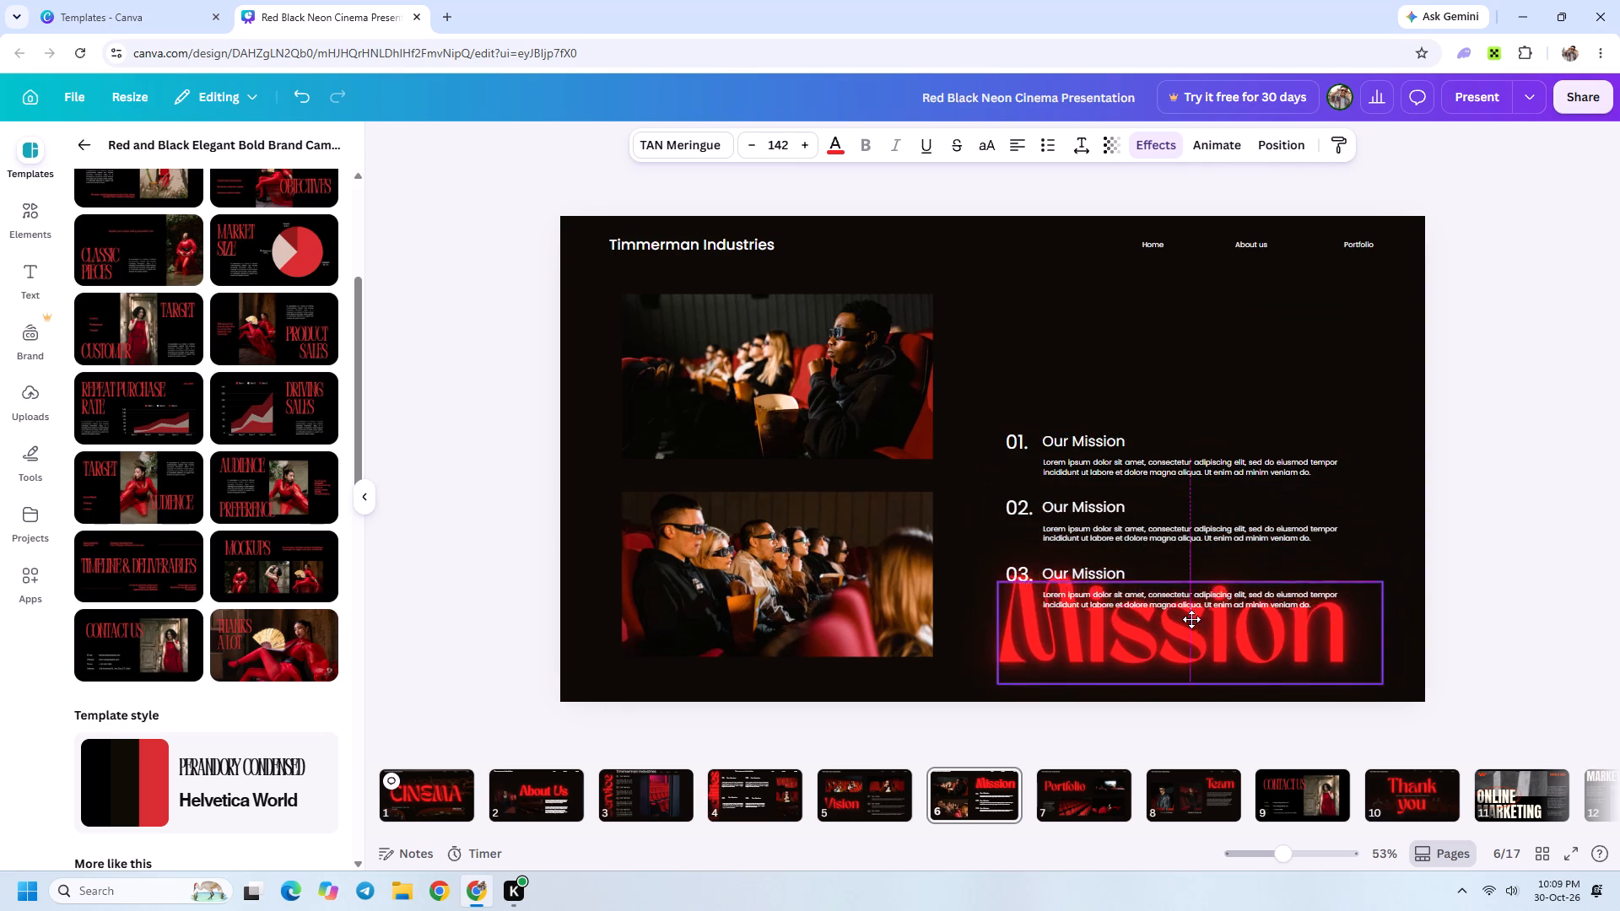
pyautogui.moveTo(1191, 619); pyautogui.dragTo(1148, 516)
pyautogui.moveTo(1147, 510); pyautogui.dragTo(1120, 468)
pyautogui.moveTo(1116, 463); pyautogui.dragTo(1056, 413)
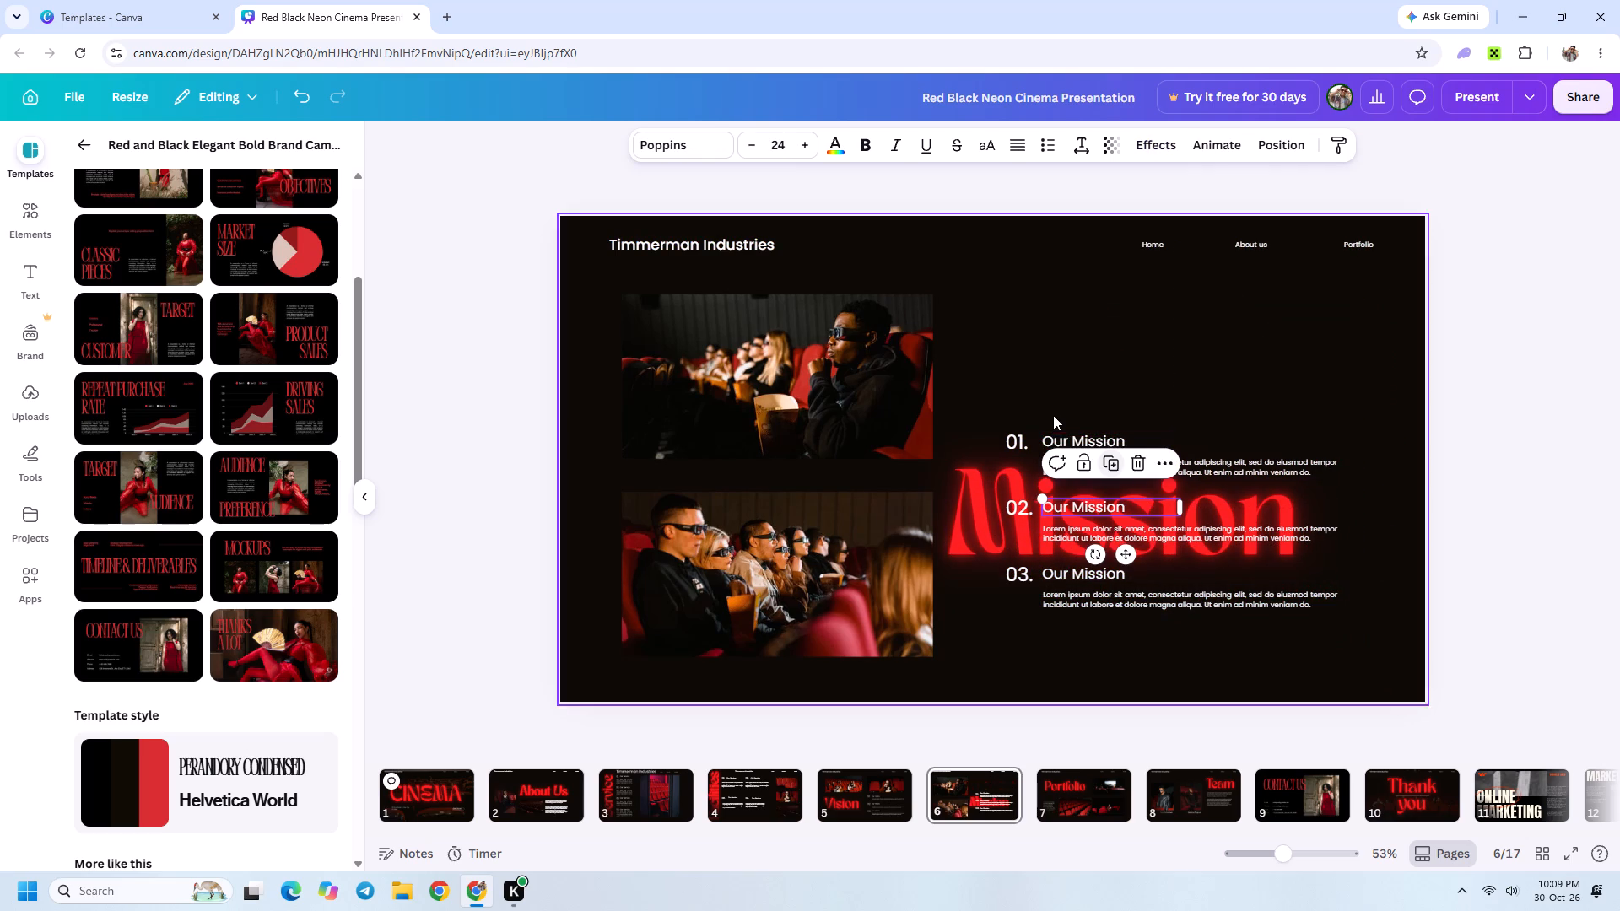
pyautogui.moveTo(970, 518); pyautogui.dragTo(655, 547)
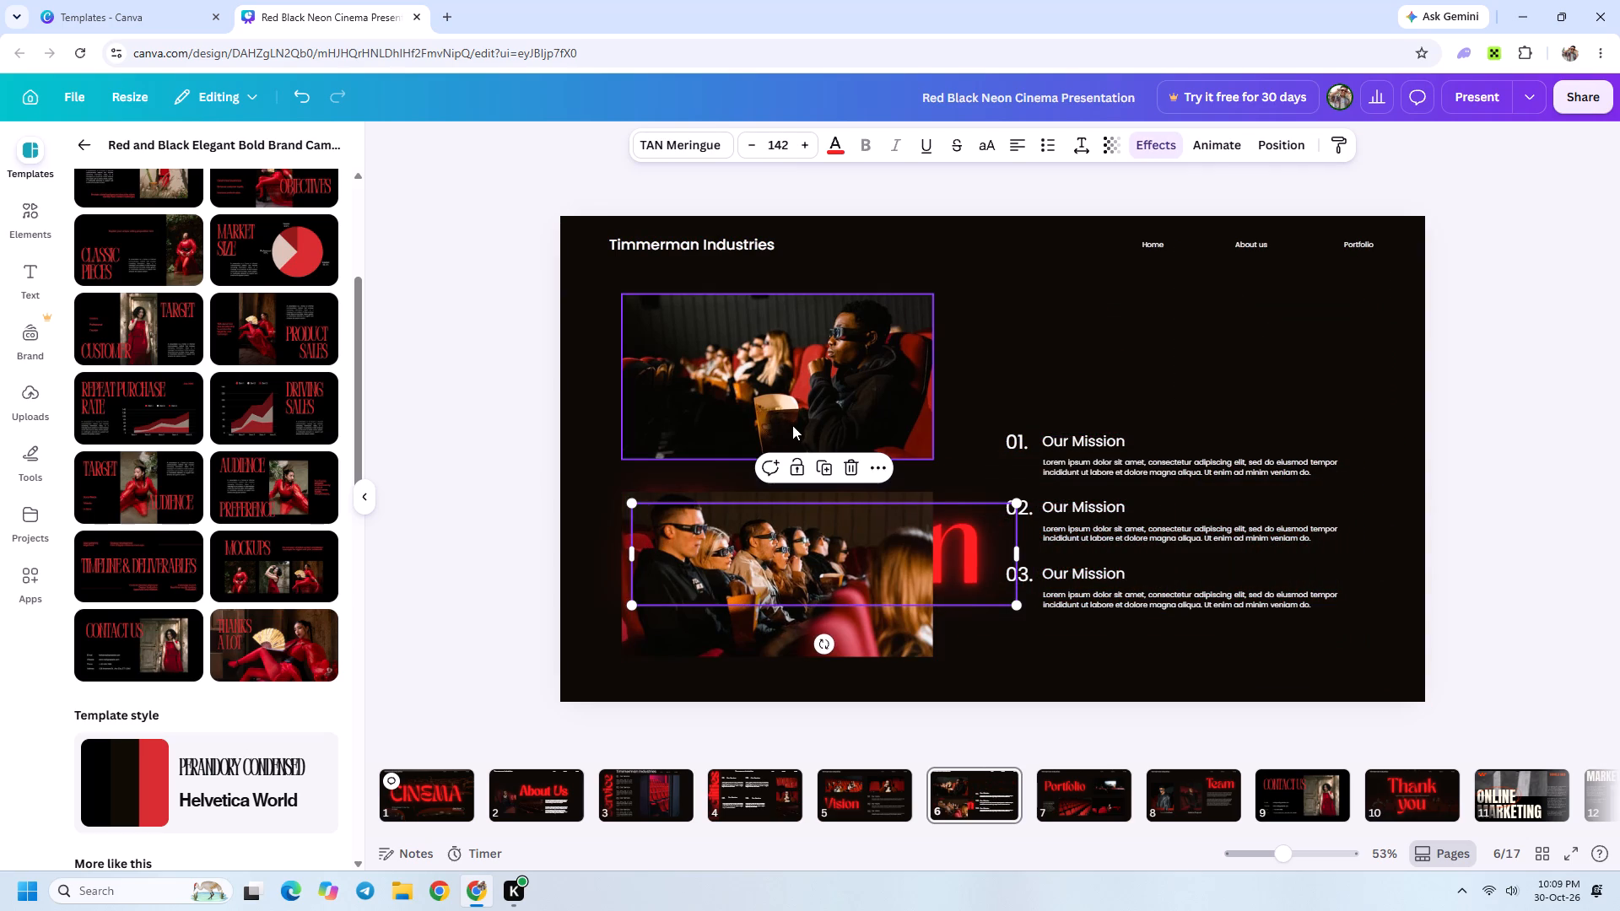
# Move the upper photo to the heading's former place above the mission items, and put the Mission heading below the Timmerman Industries title.
pyautogui.moveTo(842, 402); pyautogui.dragTo(1232, 418)
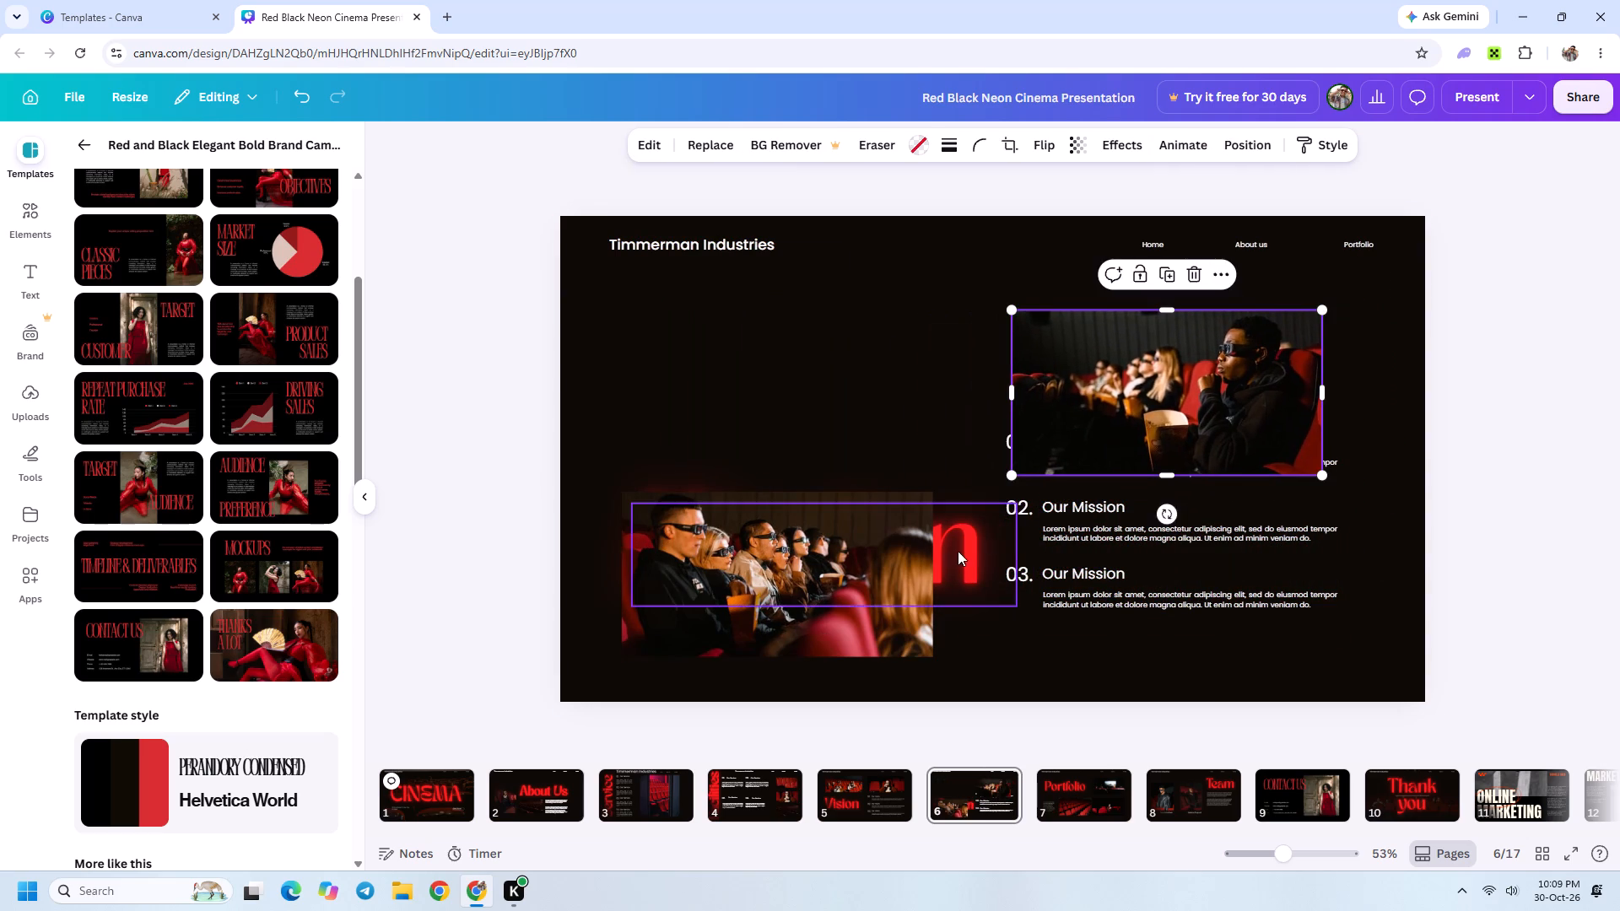
pyautogui.moveTo(957, 552); pyautogui.dragTo(927, 354)
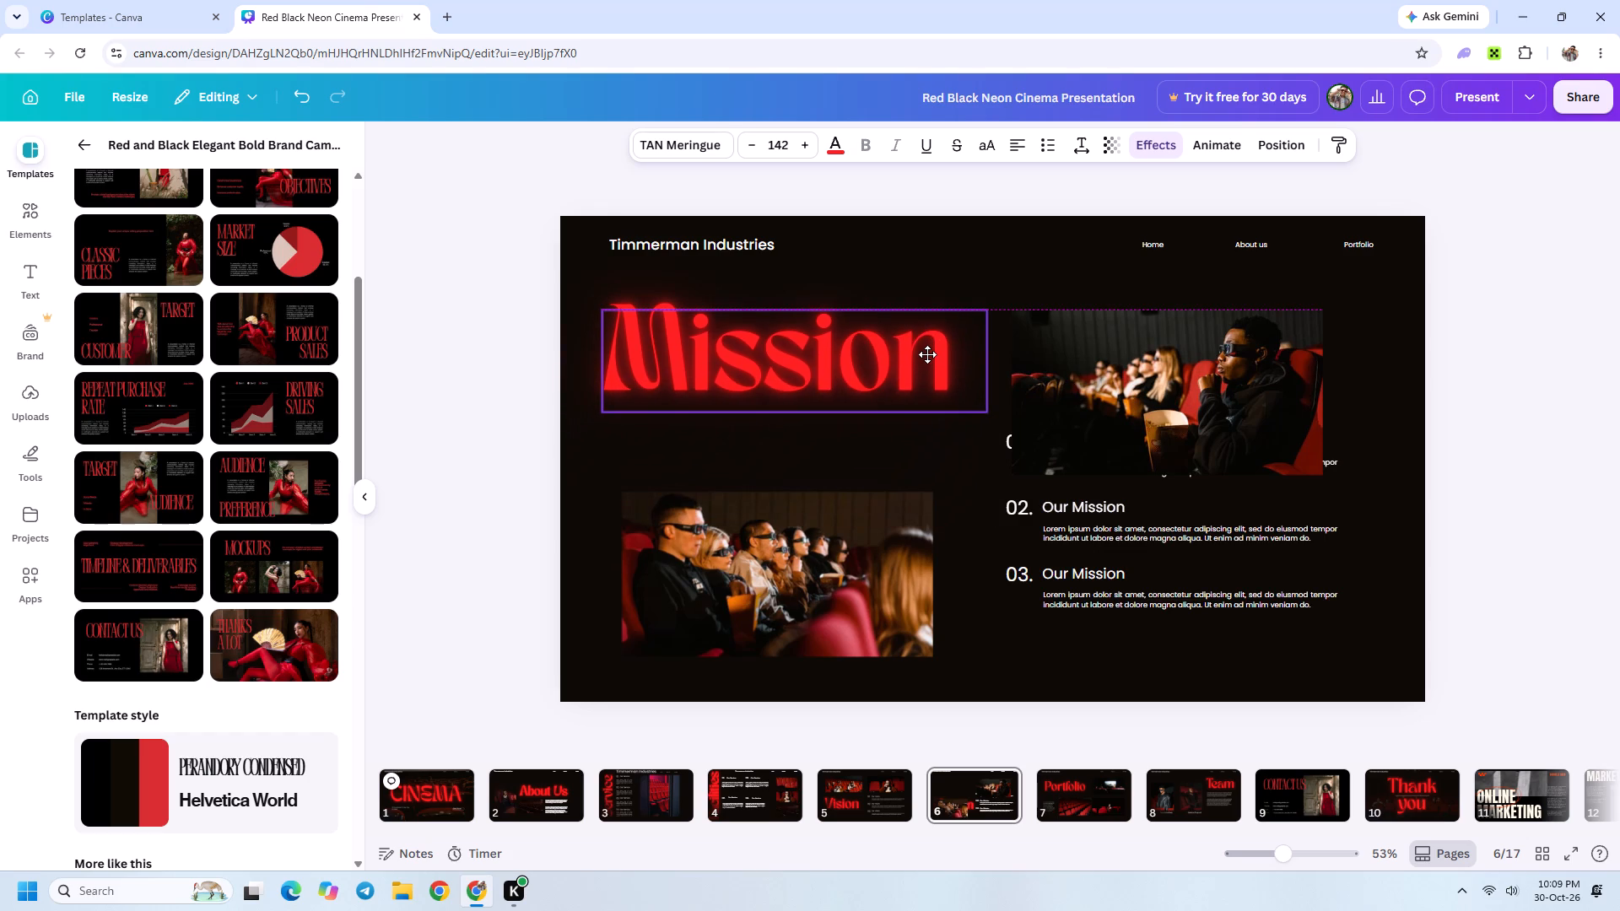
pyautogui.moveTo(927, 354); pyautogui.dragTo(954, 364)
pyautogui.moveTo(1161, 392); pyautogui.dragTo(1177, 391)
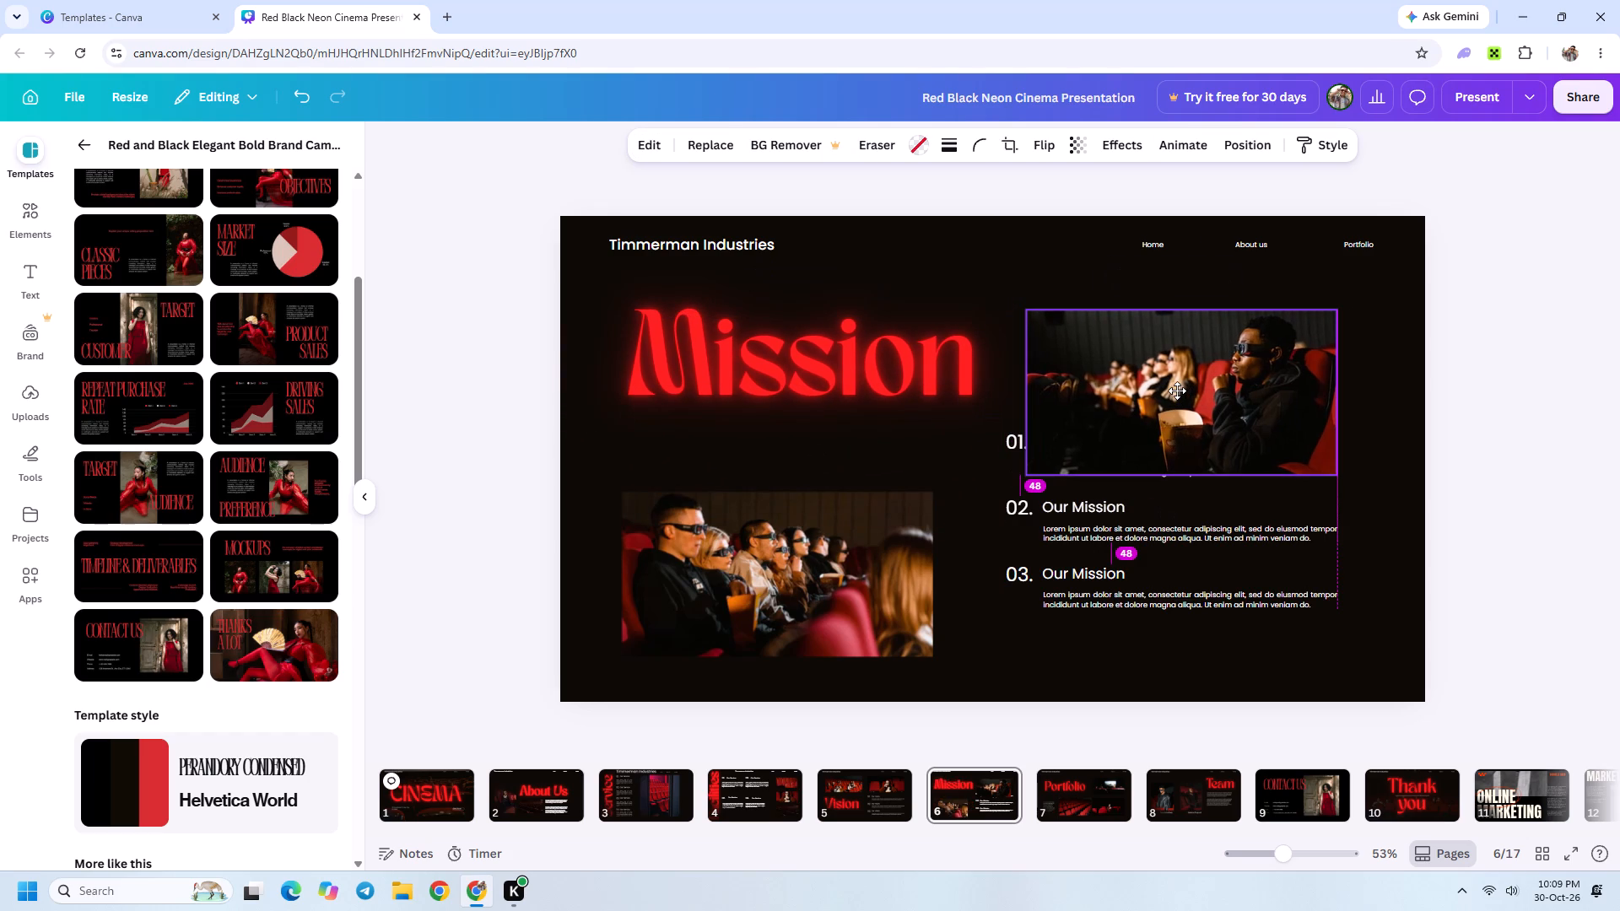
pyautogui.moveTo(1177, 391); pyautogui.dragTo(1177, 388)
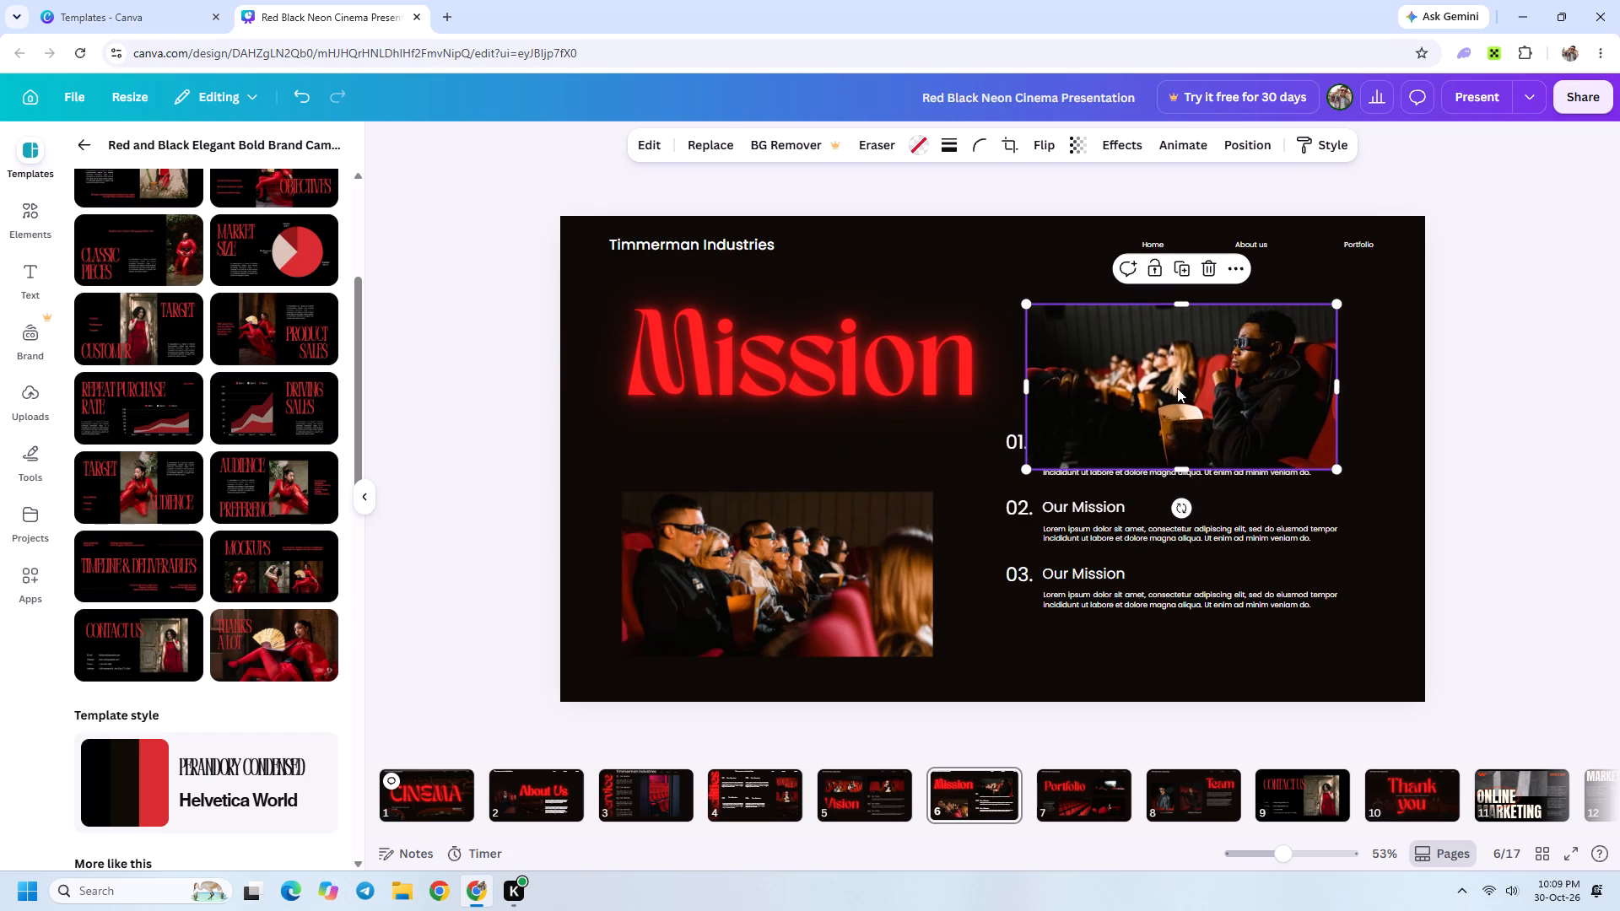
# Move the third mission paragraph down near the page's lower edge and set the 02 number aside next to the group photo.
pyautogui.moveTo(1131, 608); pyautogui.dragTo(1131, 620)
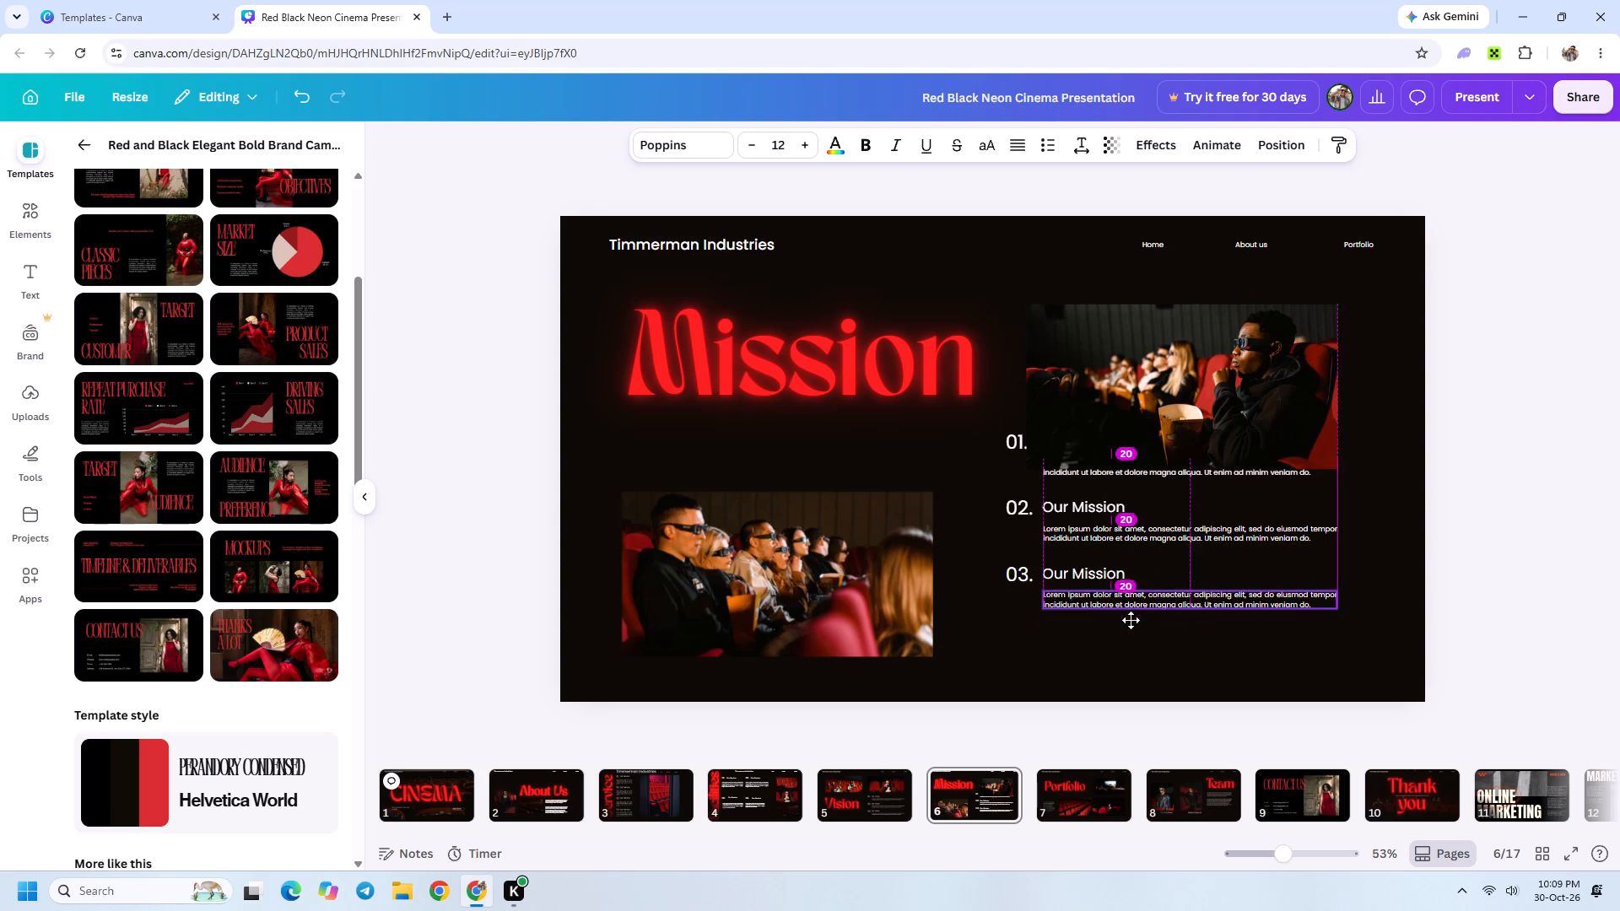
pyautogui.moveTo(1131, 620); pyautogui.dragTo(1136, 668)
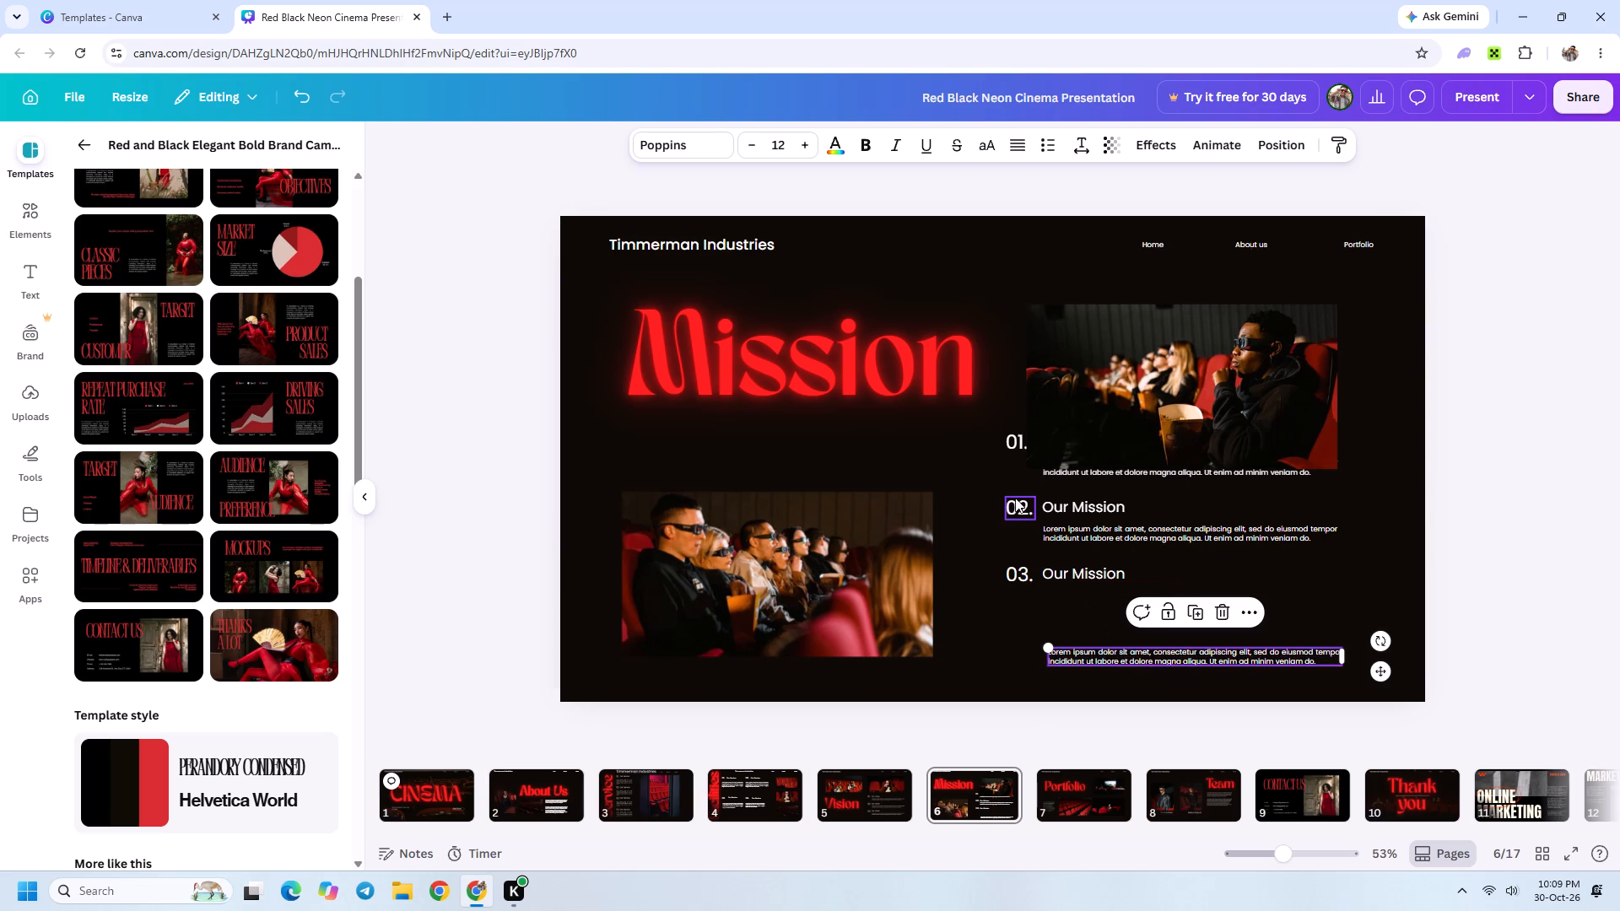
pyautogui.moveTo(1015, 499); pyautogui.dragTo(968, 599)
# Rebuild item 01 below the popcorn photo with its number and a paragraph underneath, parking the photo-covered paragraph under the Mission heading.
pyautogui.moveTo(1007, 447); pyautogui.dragTo(1007, 509)
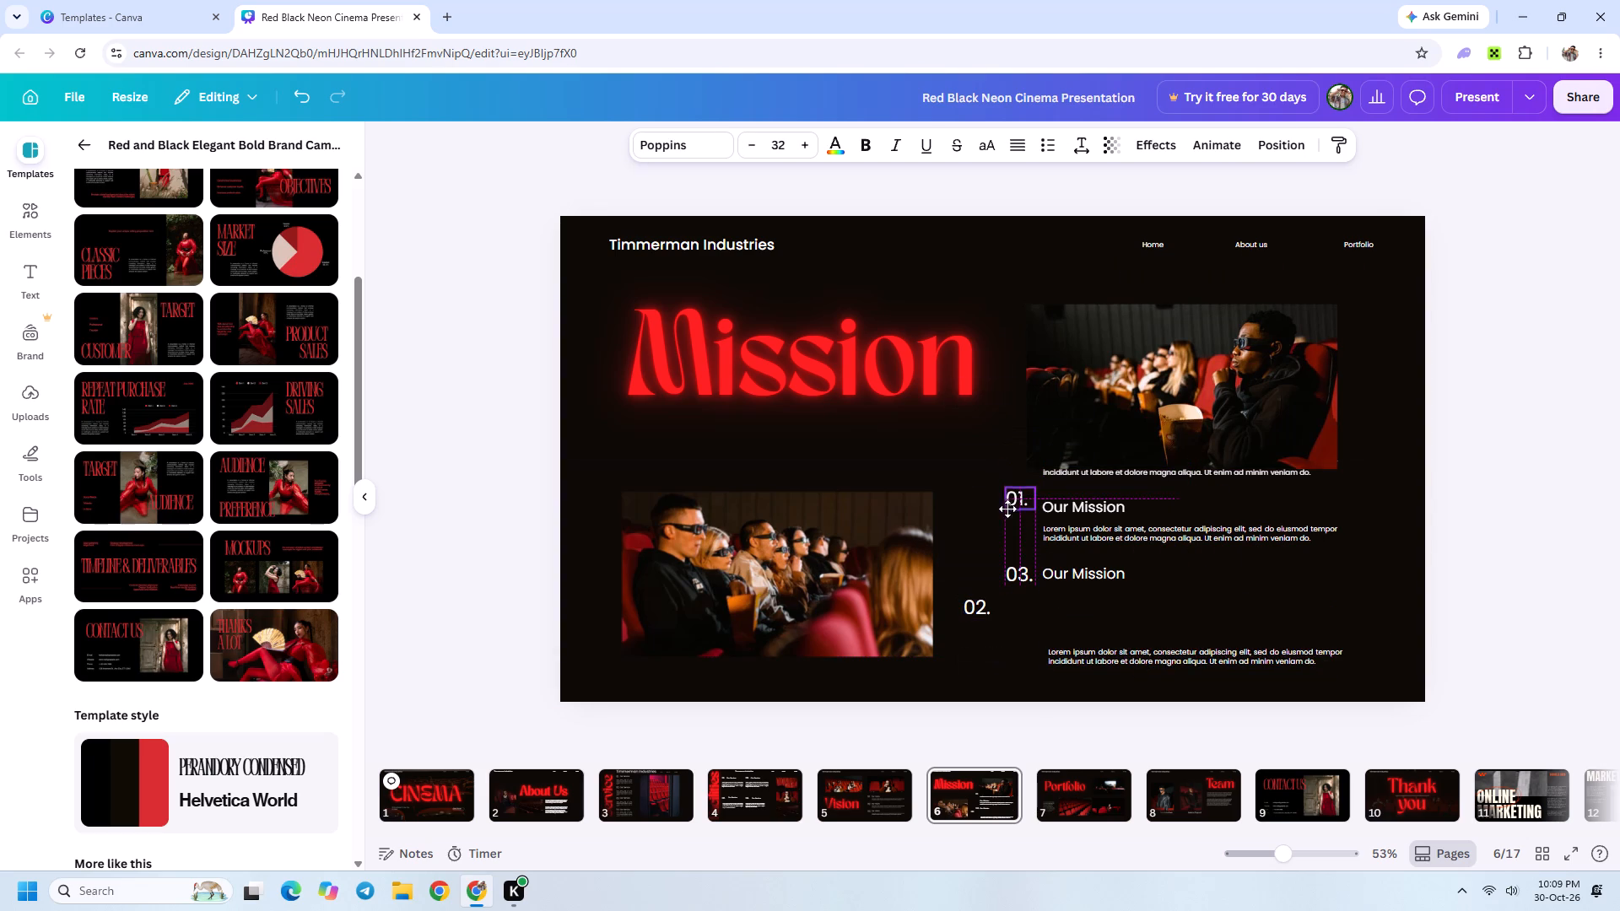
pyautogui.moveTo(1007, 509); pyautogui.dragTo(1006, 518)
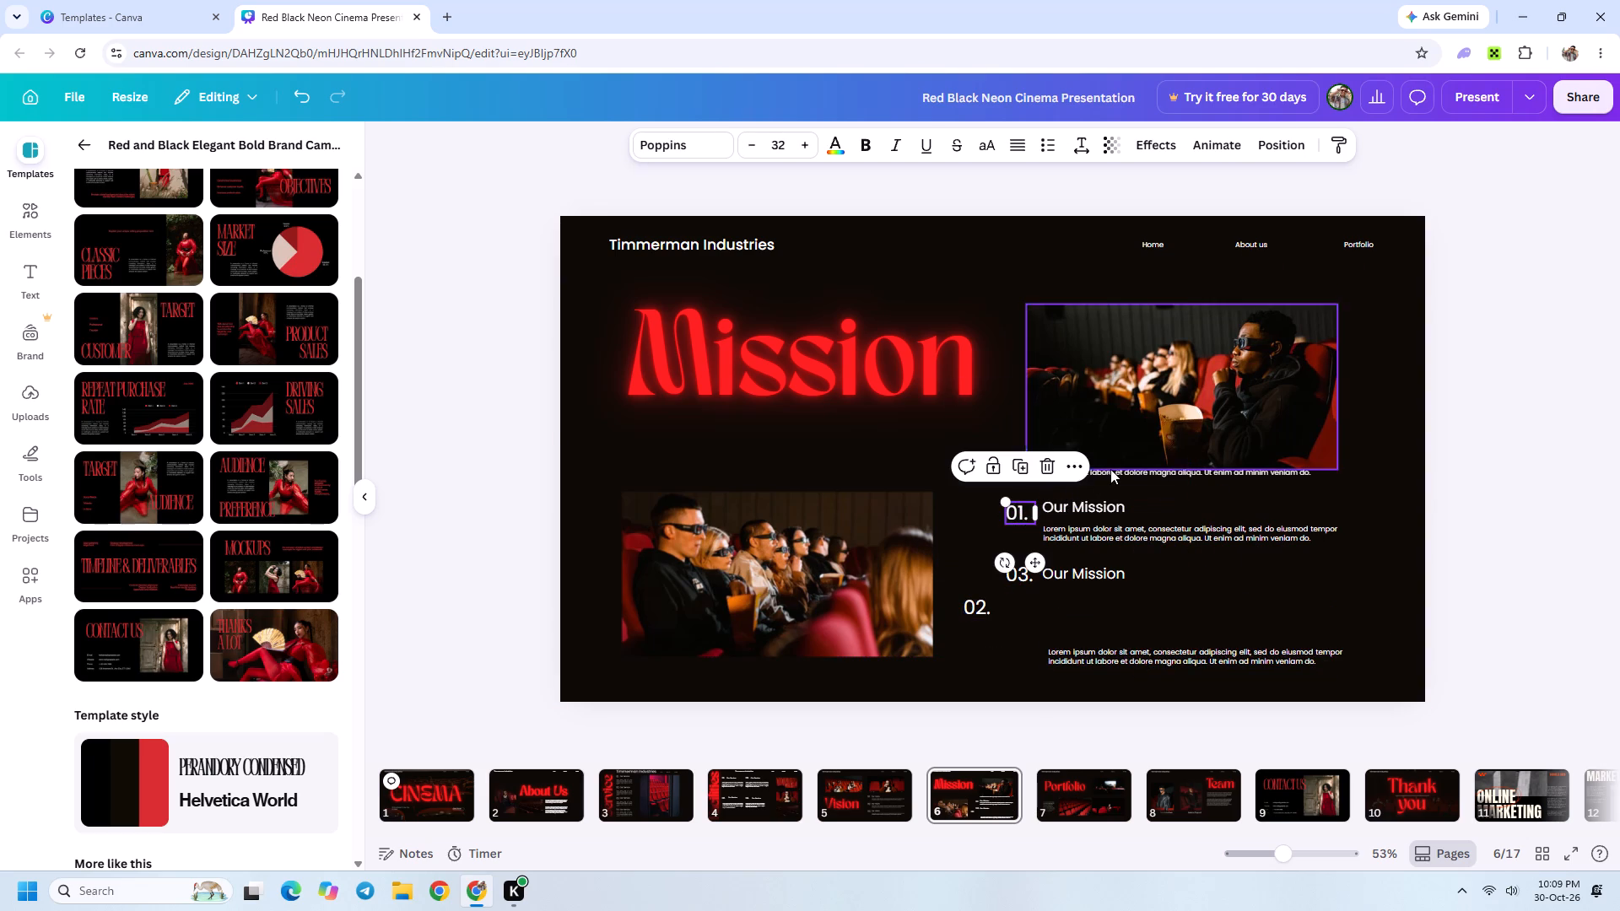
pyautogui.moveTo(1111, 469); pyautogui.dragTo(1077, 495)
pyautogui.click(1107, 479)
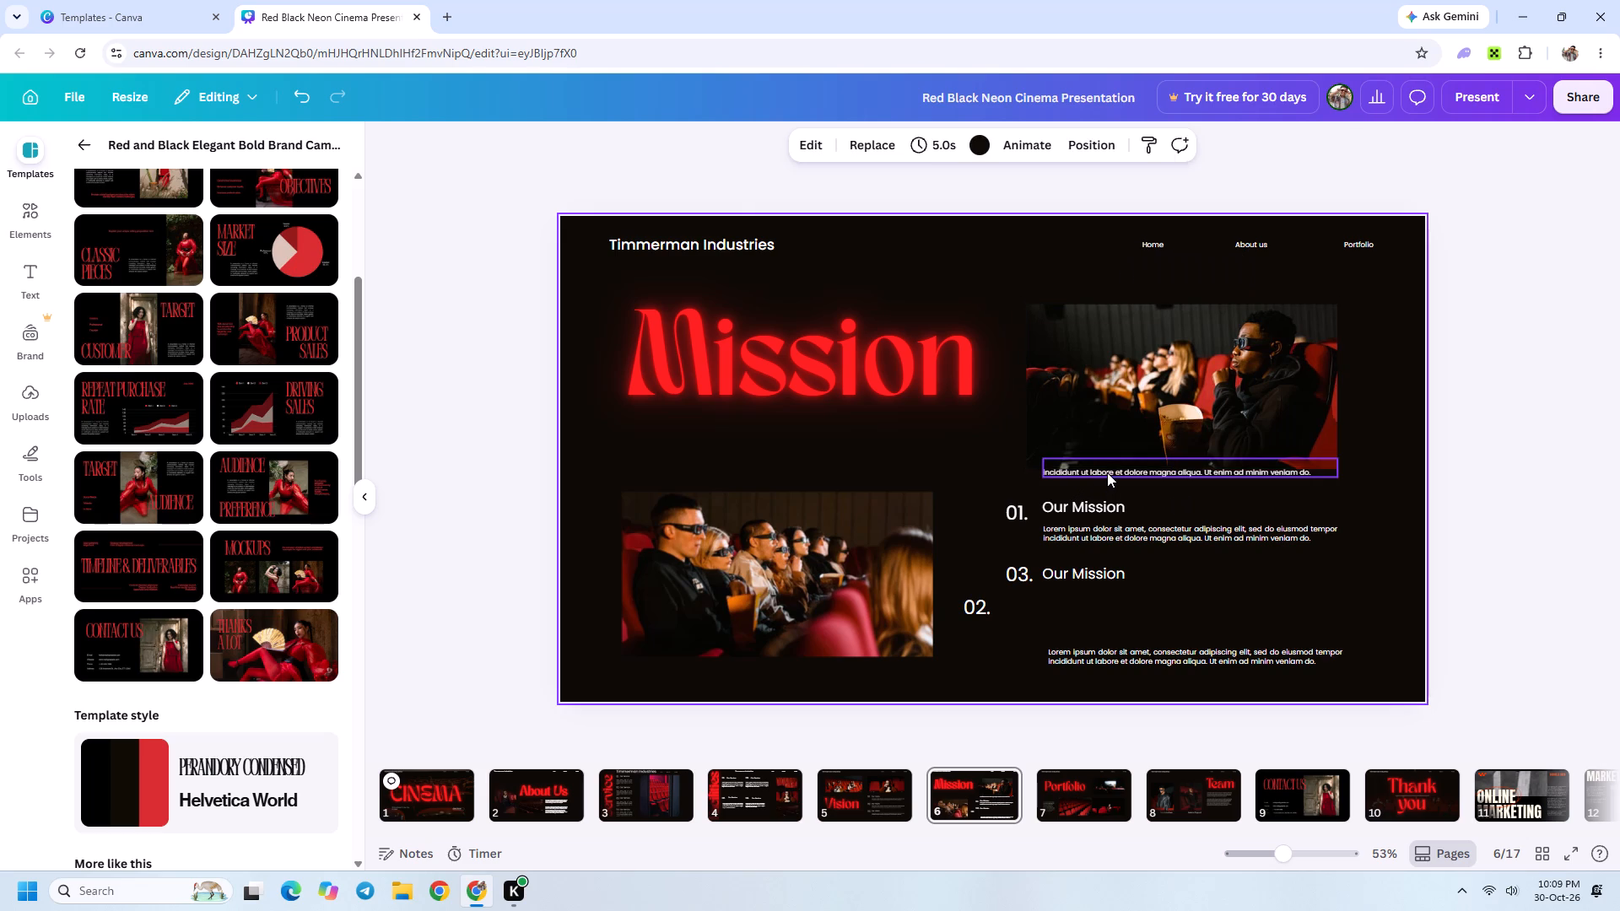
pyautogui.moveTo(1107, 472); pyautogui.dragTo(618, 439)
pyautogui.moveTo(1018, 519); pyautogui.dragTo(1018, 515)
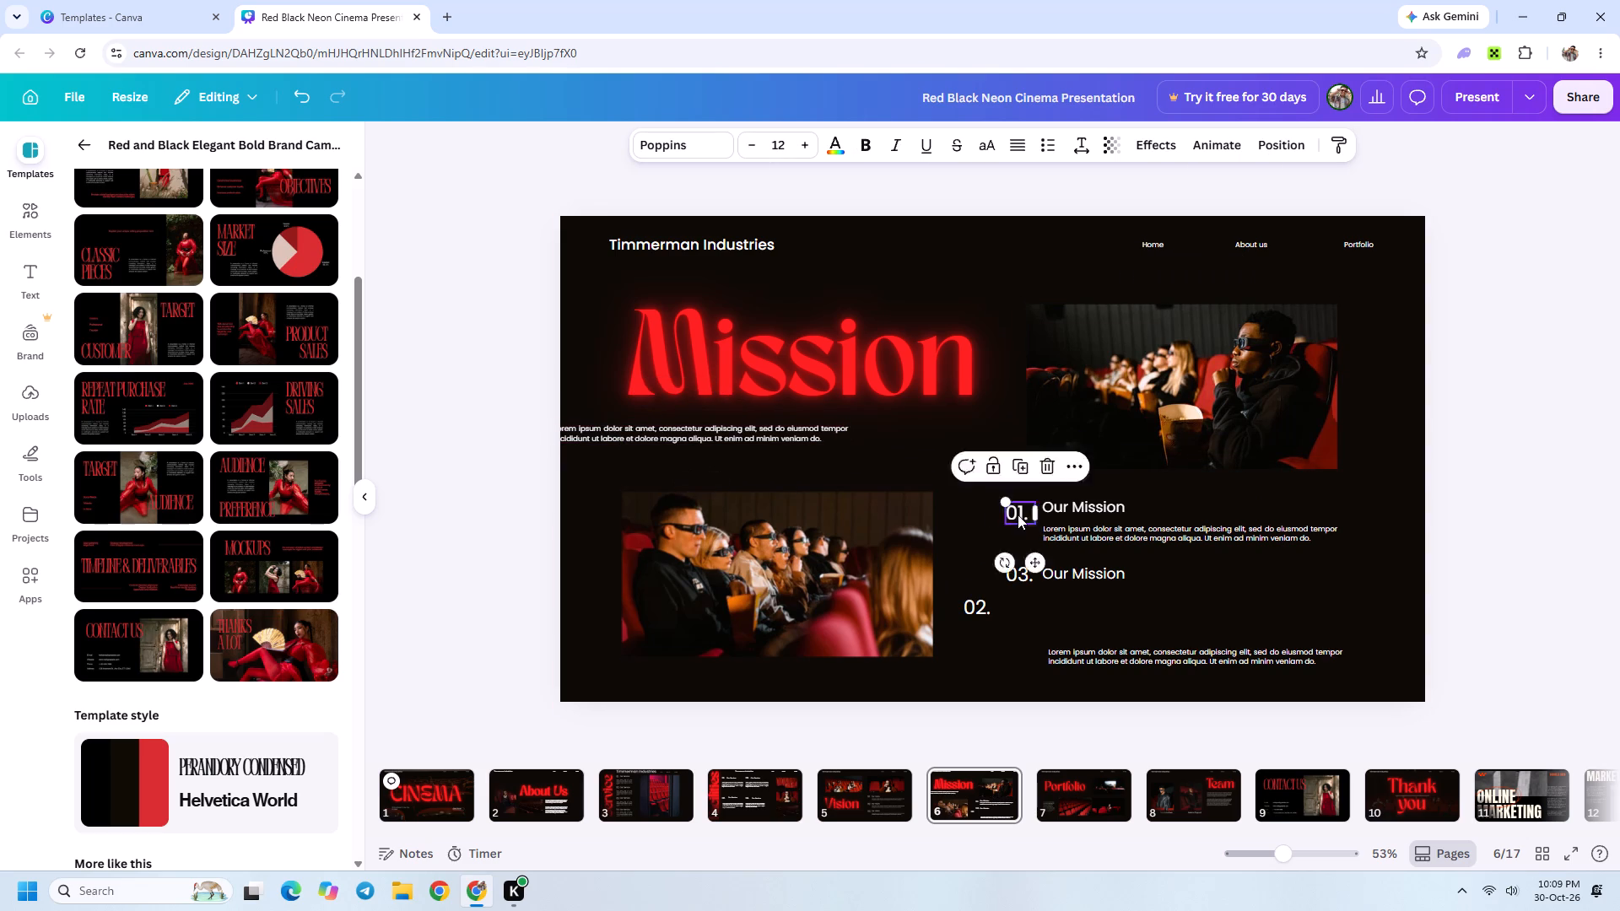
pyautogui.moveTo(1018, 515); pyautogui.dragTo(1016, 508)
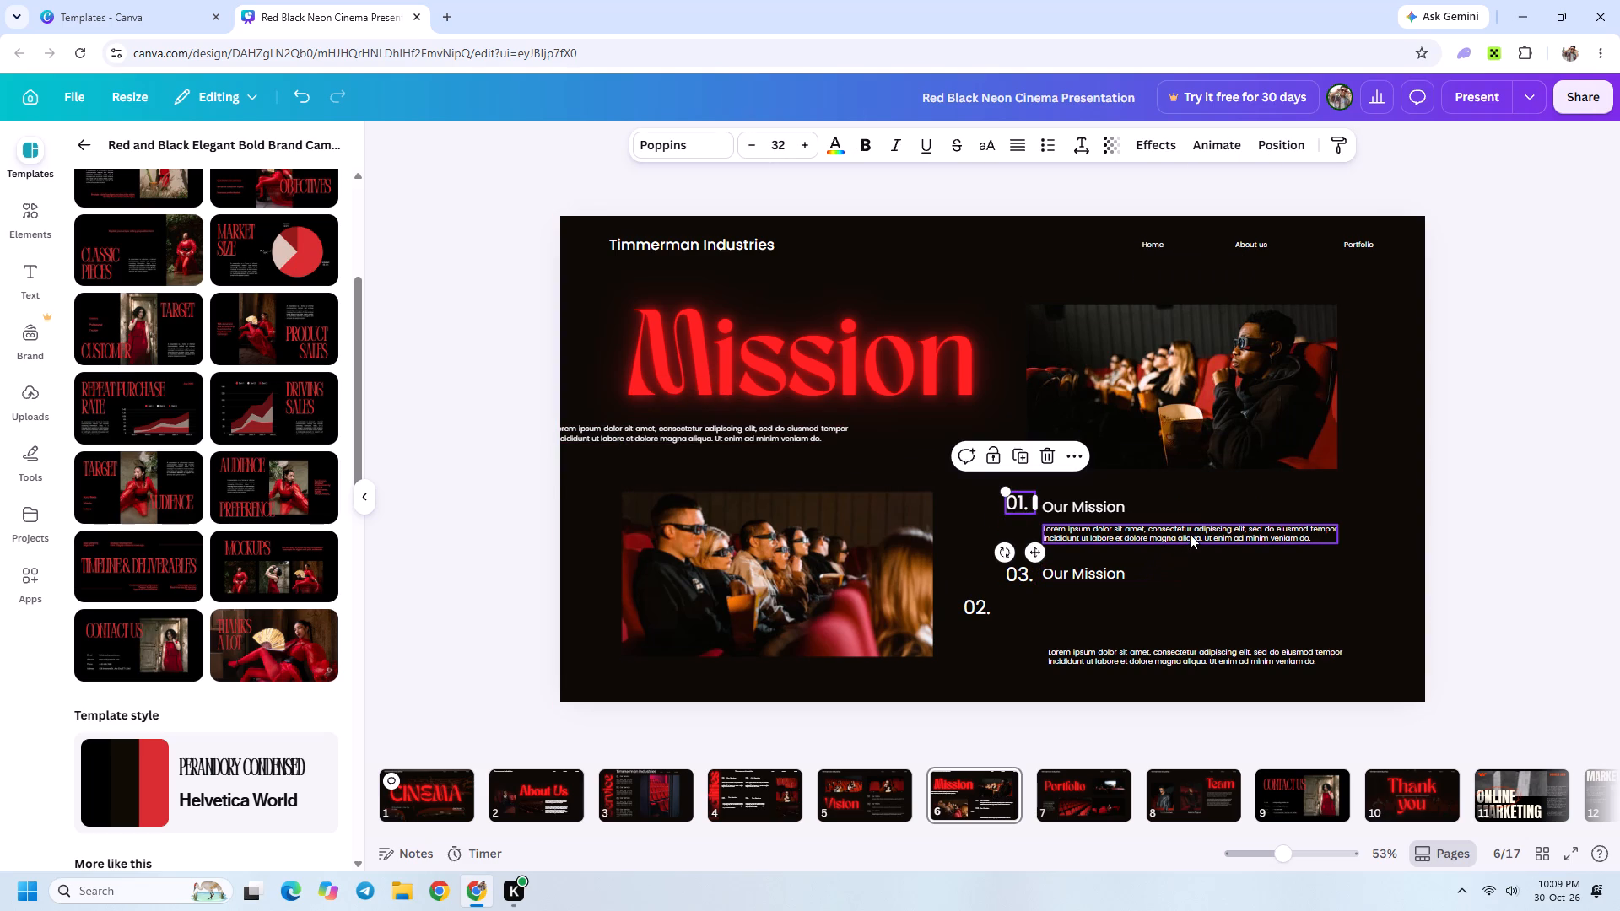
pyautogui.click(1190, 534)
pyautogui.moveTo(1192, 534); pyautogui.dragTo(1154, 531)
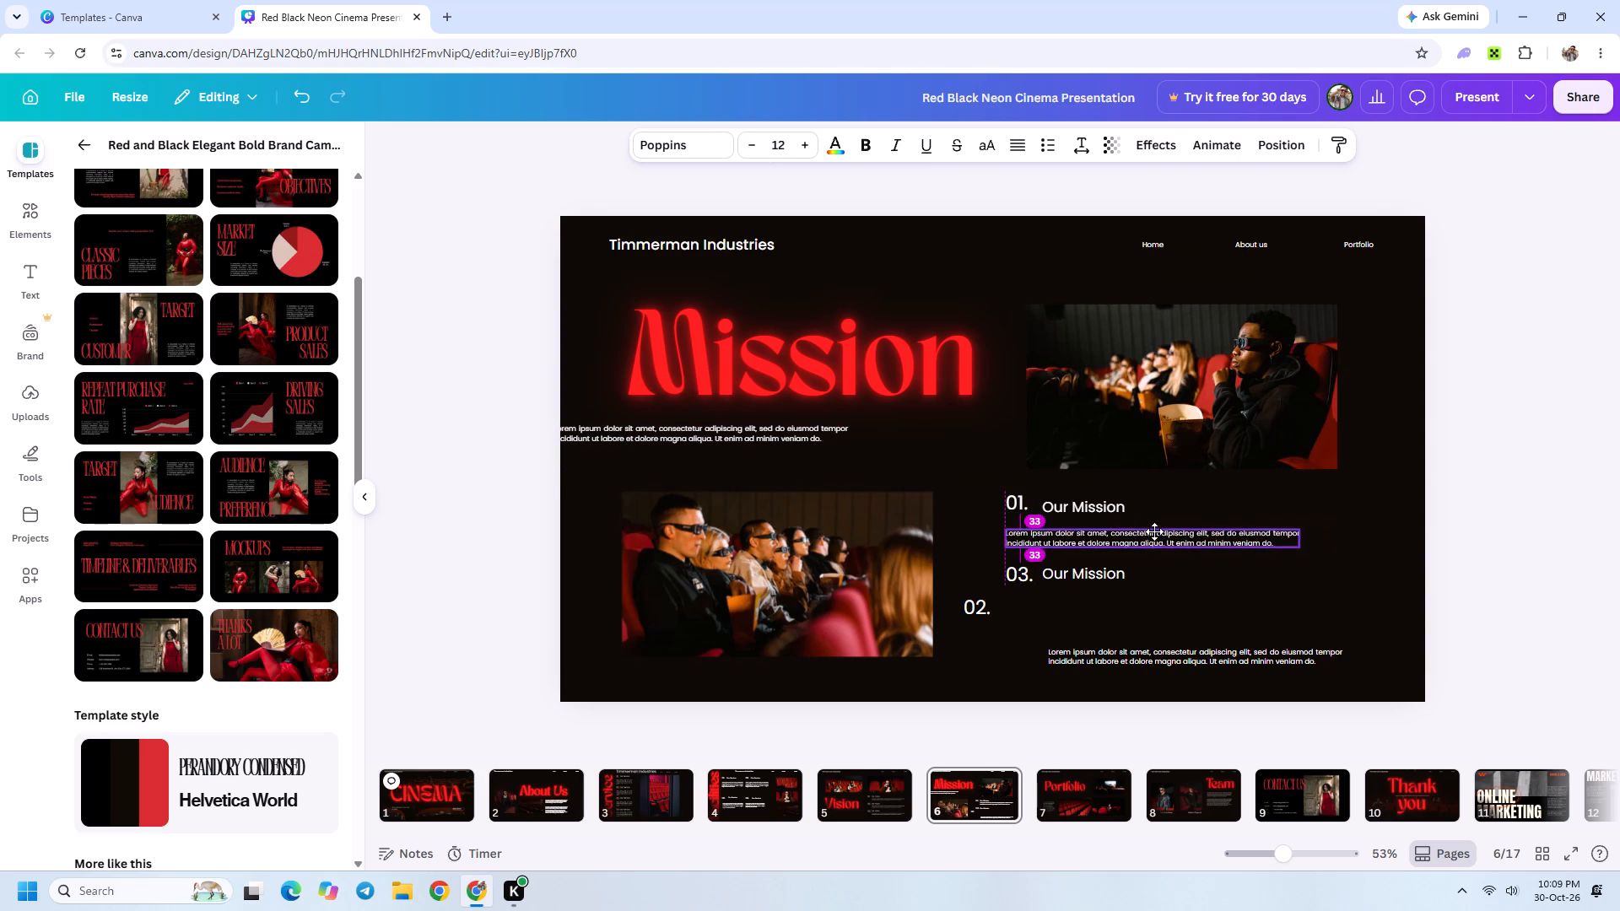
pyautogui.moveTo(1154, 531); pyautogui.dragTo(1158, 531)
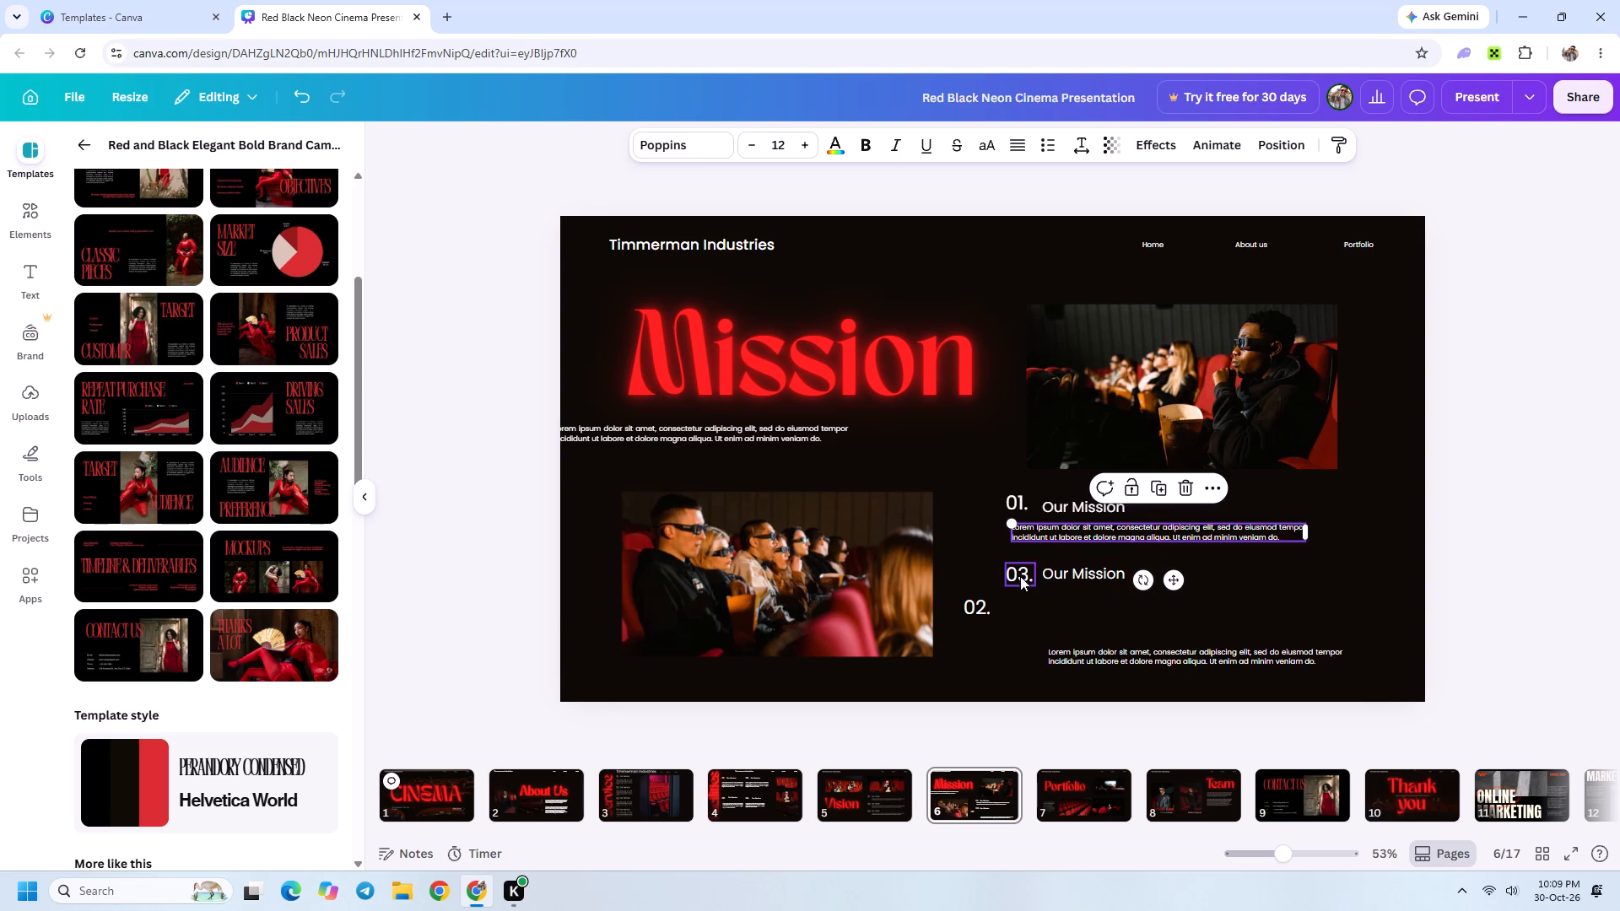
# Rebuild item 02 below item 01, lining up its number and Our Mission heading with a paragraph underneath, and shift 03 lower.
pyautogui.moveTo(1020, 574); pyautogui.dragTo(1026, 636)
pyautogui.moveTo(980, 614); pyautogui.dragTo(1020, 584)
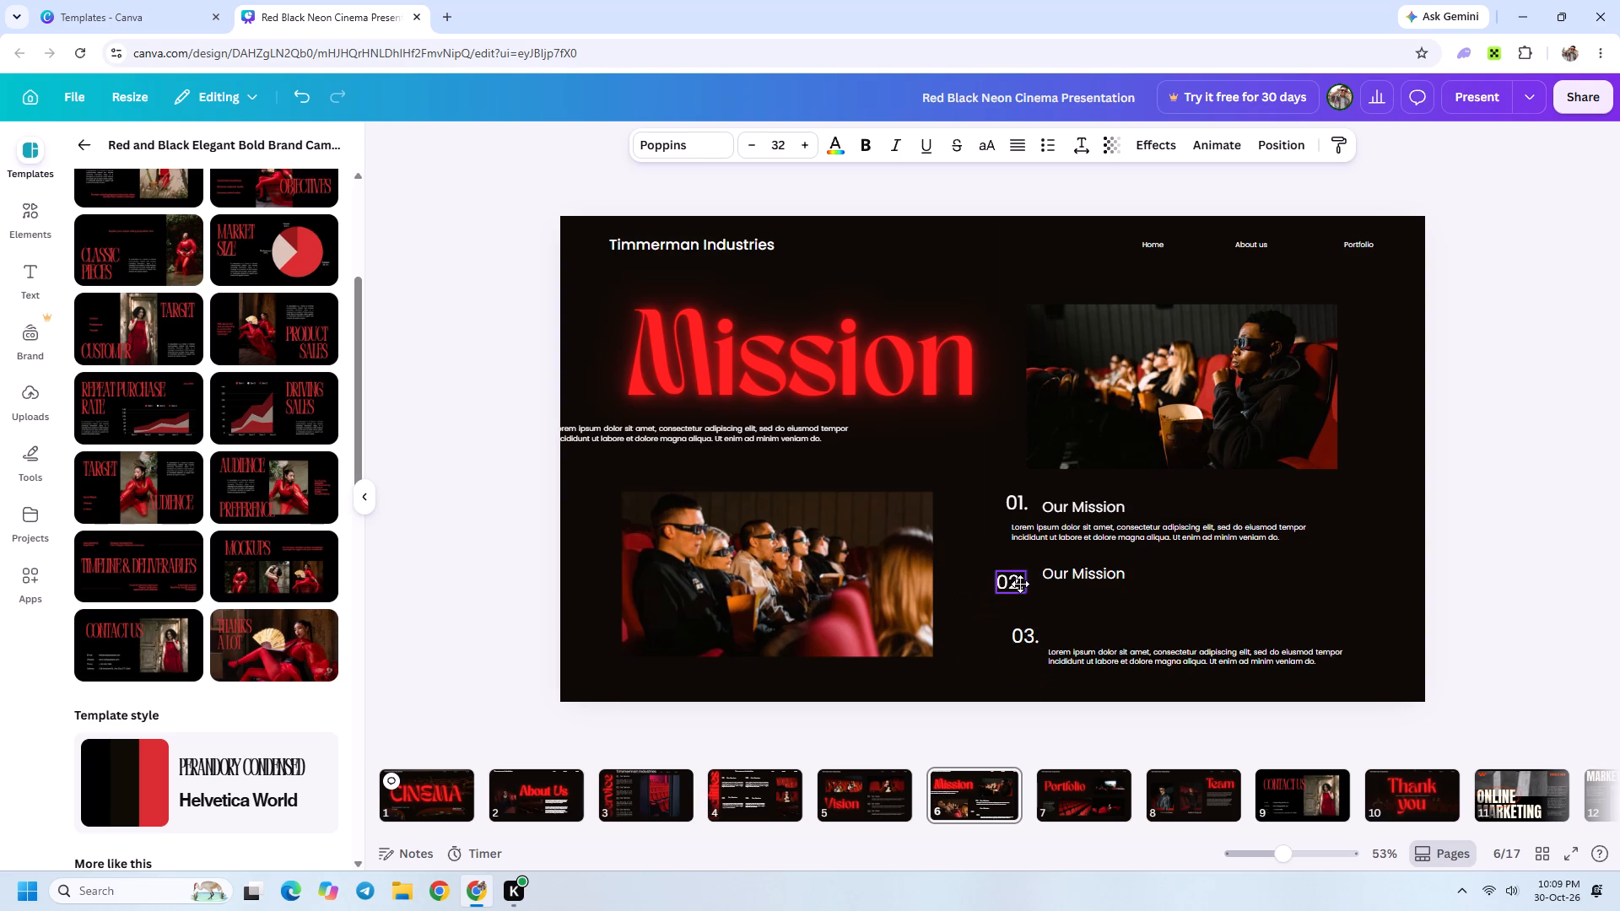
pyautogui.moveTo(1020, 584); pyautogui.dragTo(1024, 573)
pyautogui.moveTo(1077, 579); pyautogui.dragTo(1078, 579)
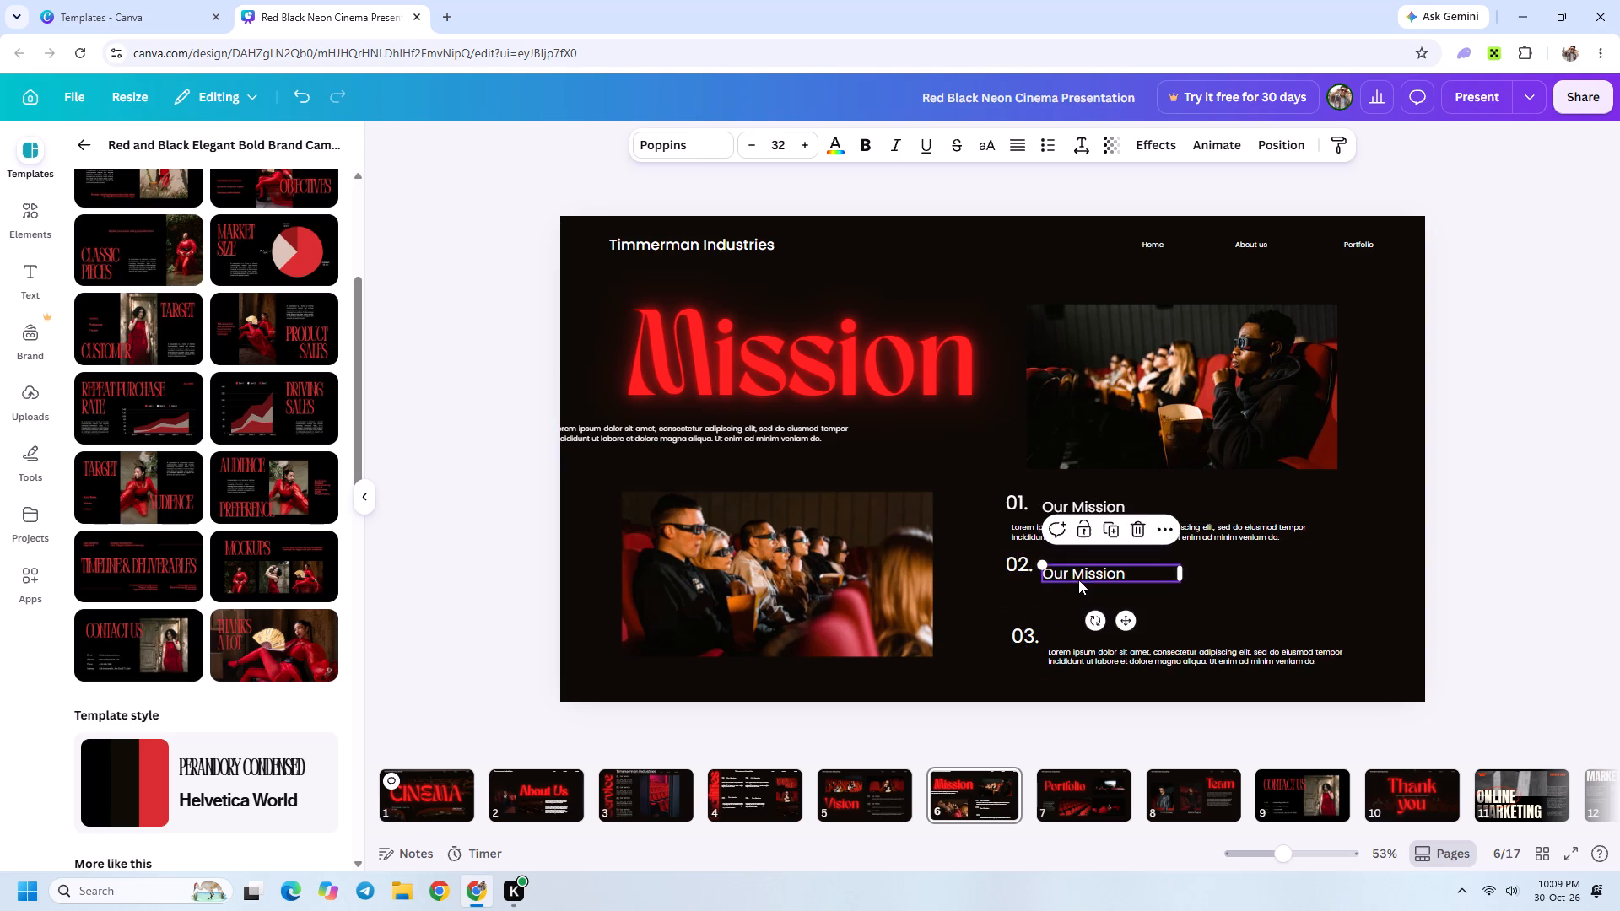
pyautogui.moveTo(1078, 579); pyautogui.dragTo(1088, 572)
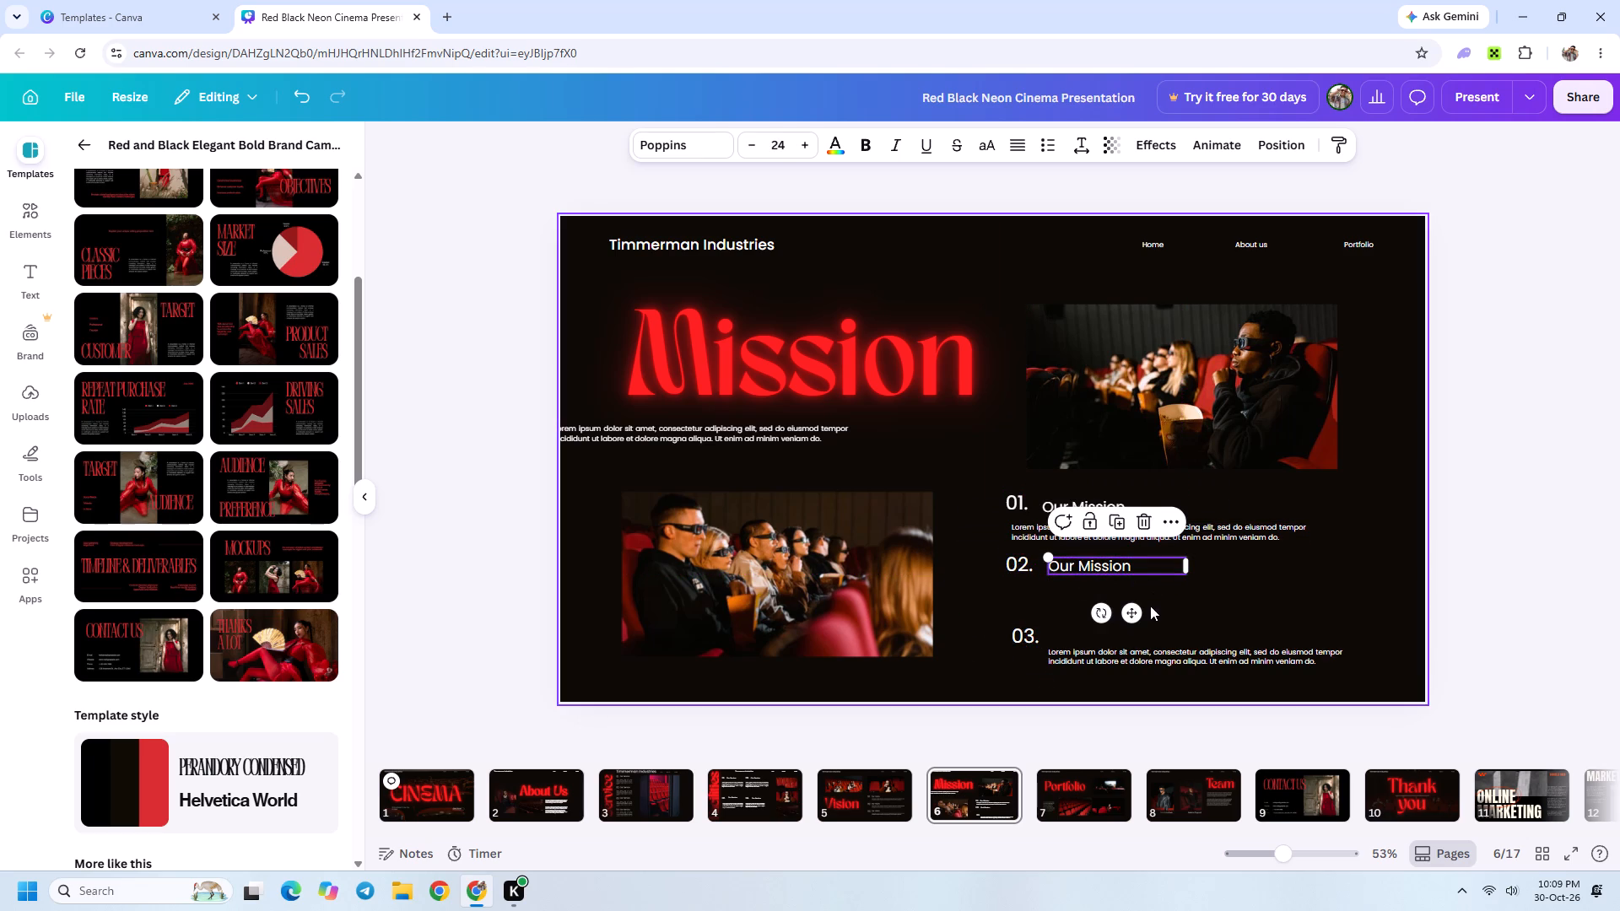
pyautogui.moveTo(1157, 666); pyautogui.dragTo(1158, 666)
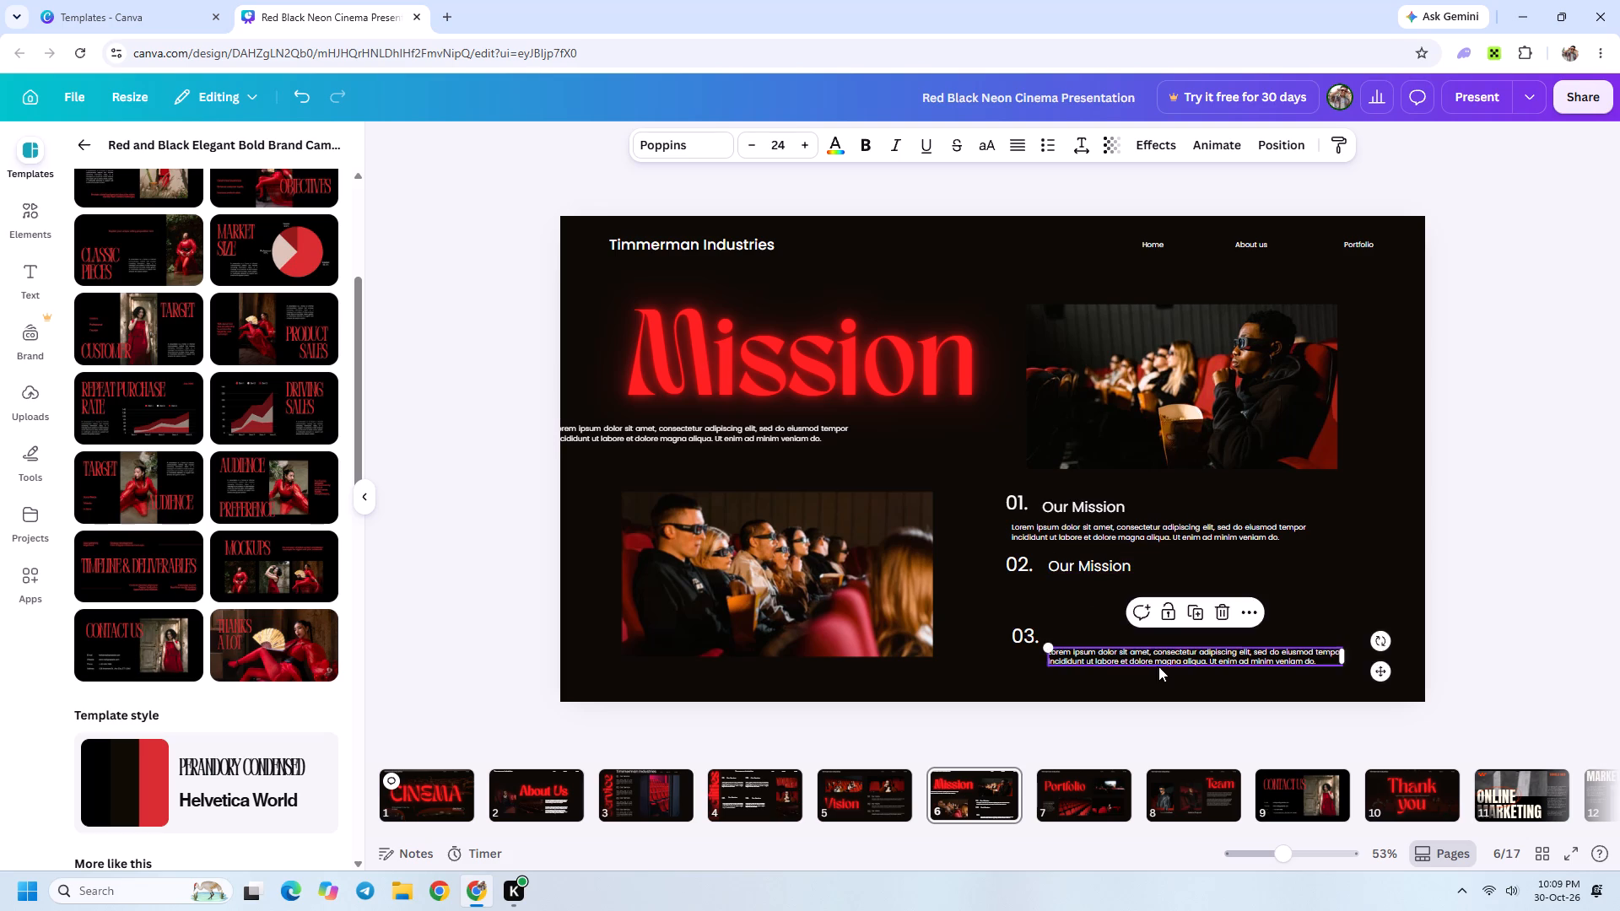
pyautogui.moveTo(1158, 666); pyautogui.dragTo(1195, 635)
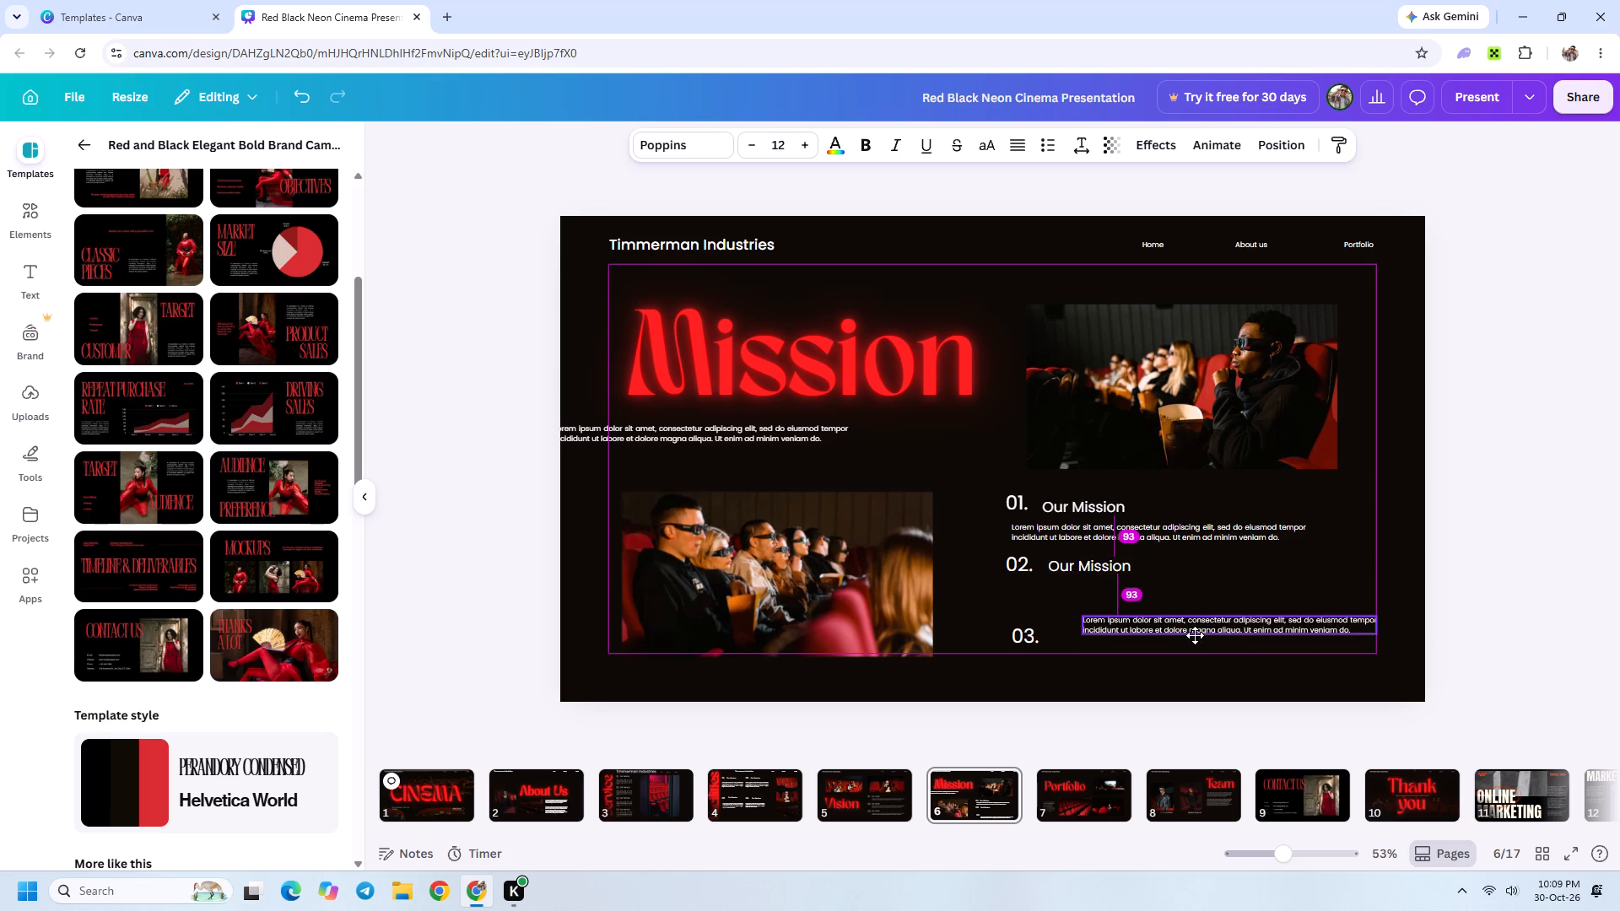
pyautogui.moveTo(1195, 635); pyautogui.dragTo(1115, 602)
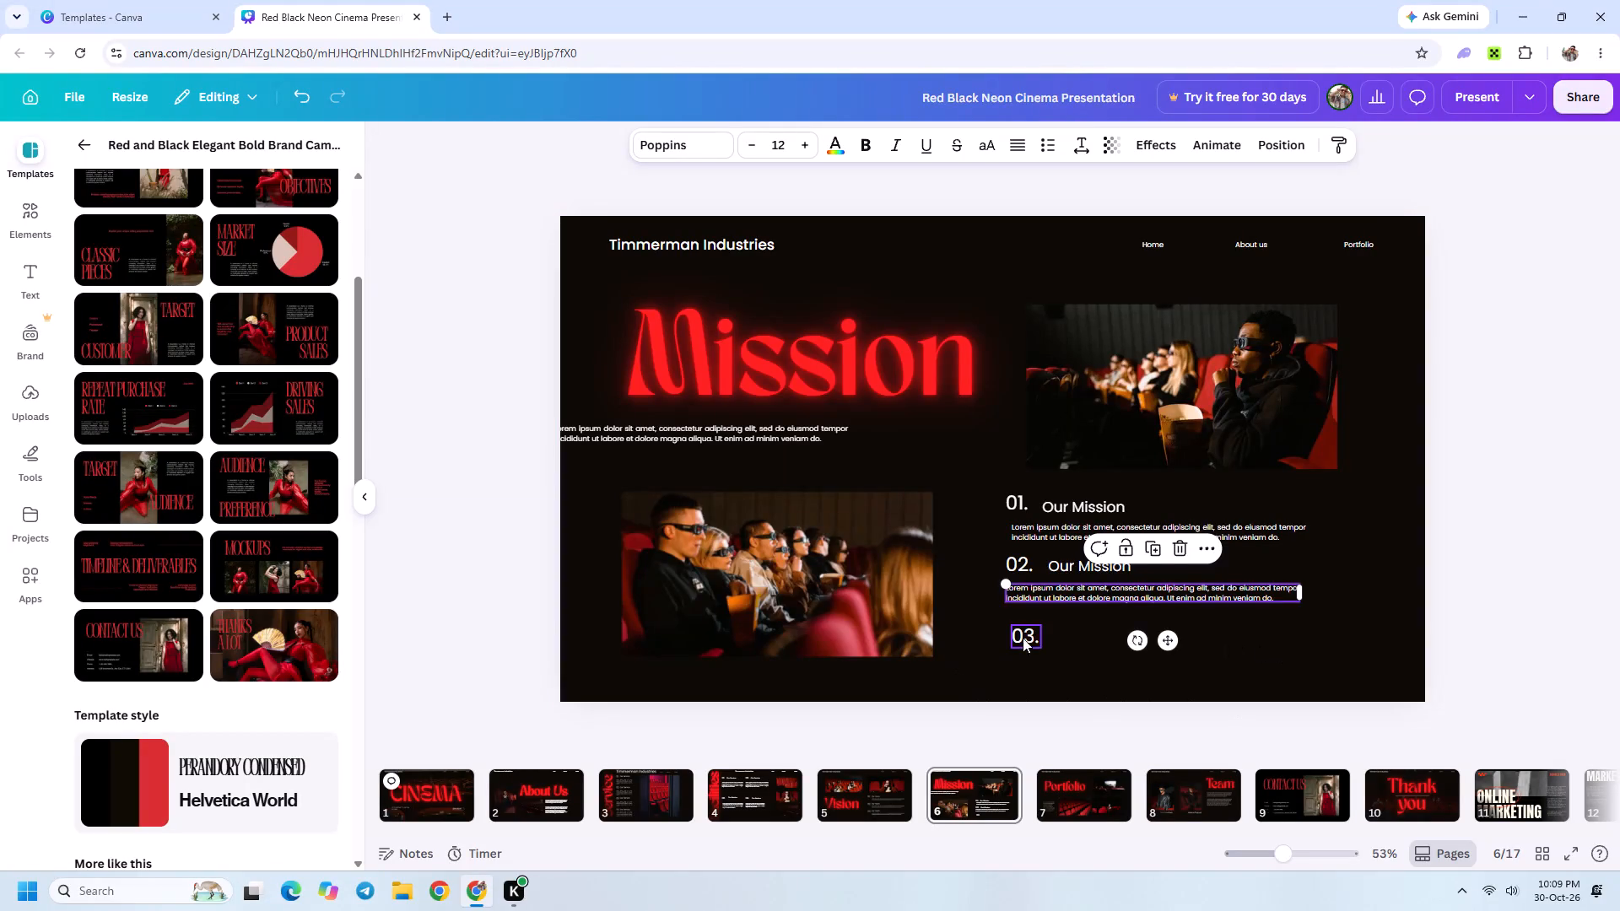
# Complete item 03 by aligning its number under 02 and placing the parked paragraph beneath it, evenly spaced like the other items.
pyautogui.moveTo(1023, 634); pyautogui.dragTo(1022, 625)
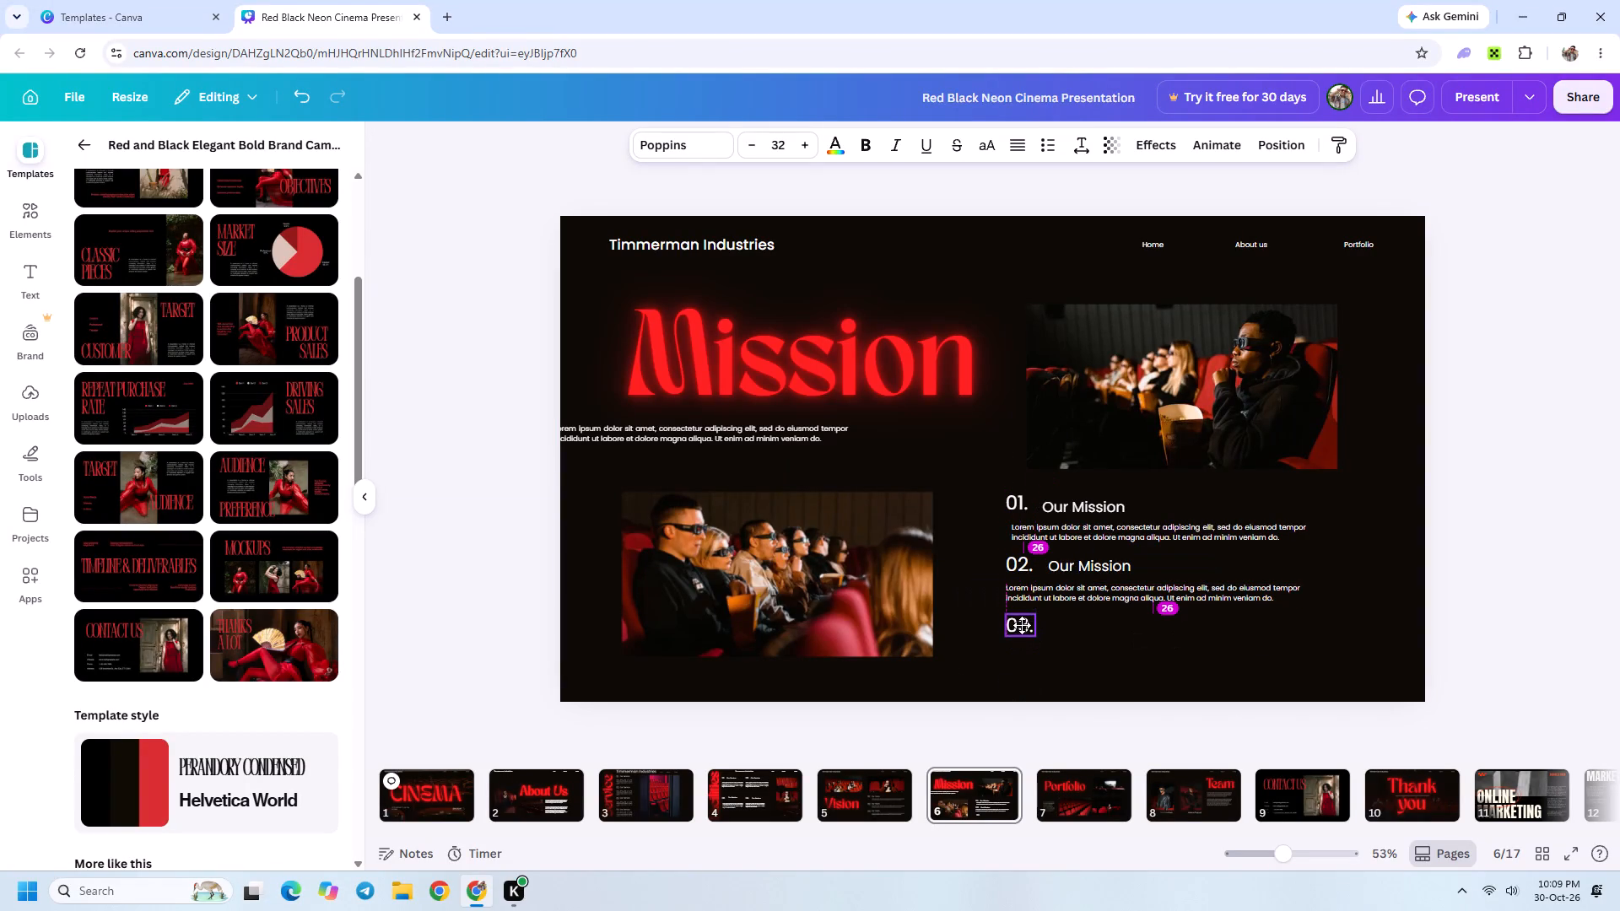
pyautogui.moveTo(1022, 625); pyautogui.dragTo(1015, 624)
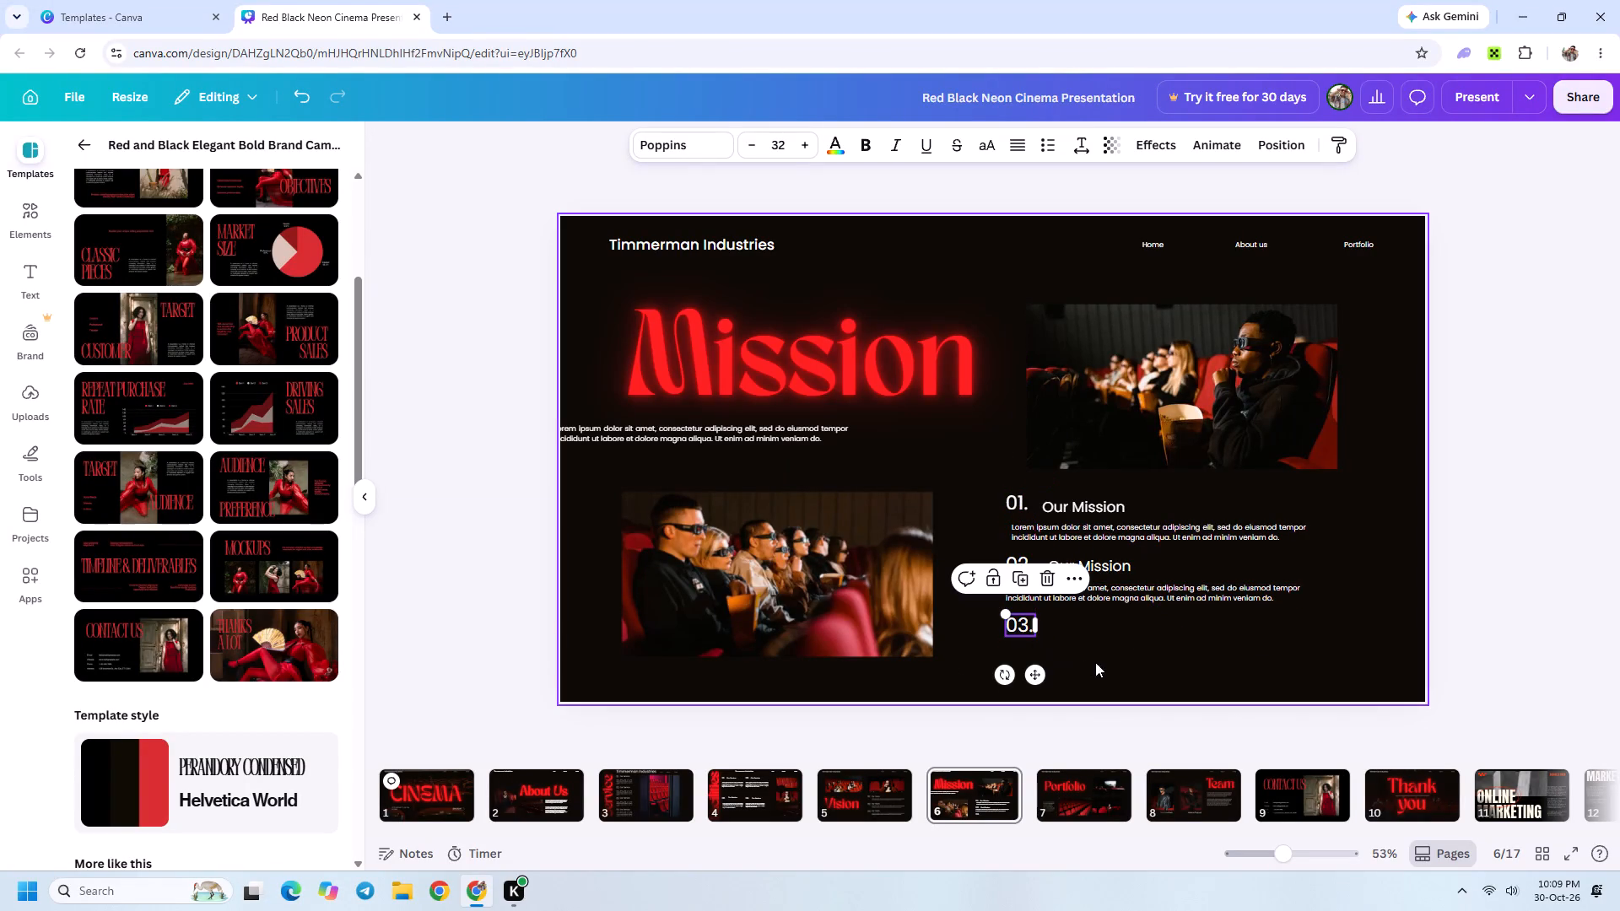
pyautogui.click(1114, 651)
pyautogui.moveTo(755, 422); pyautogui.dragTo(800, 455)
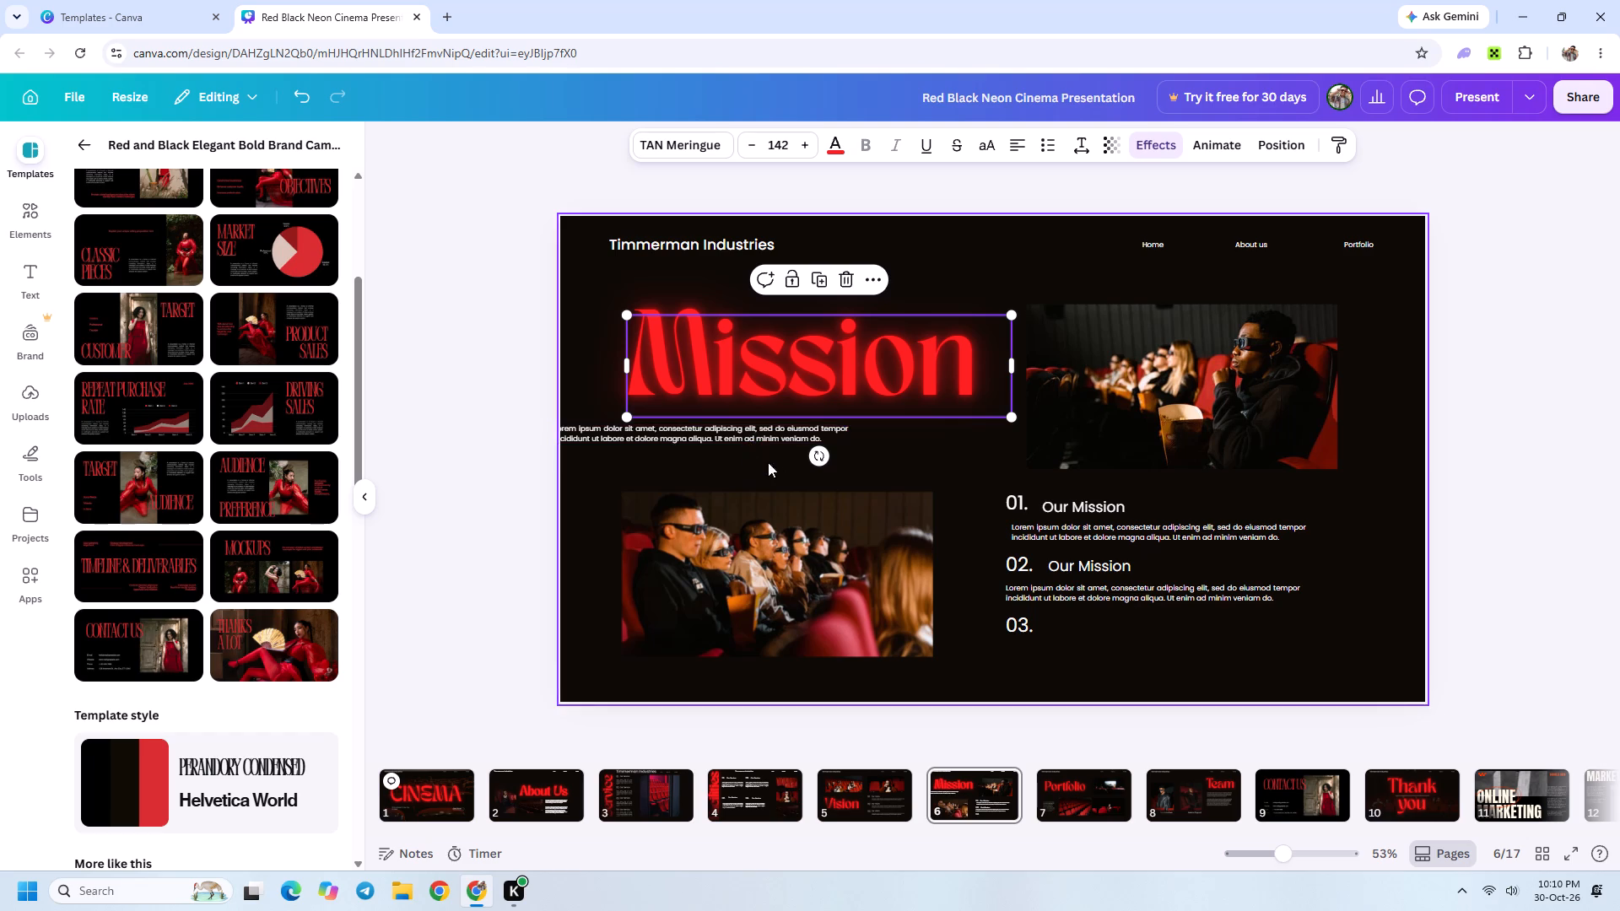
pyautogui.moveTo(740, 436); pyautogui.dragTo(1175, 641)
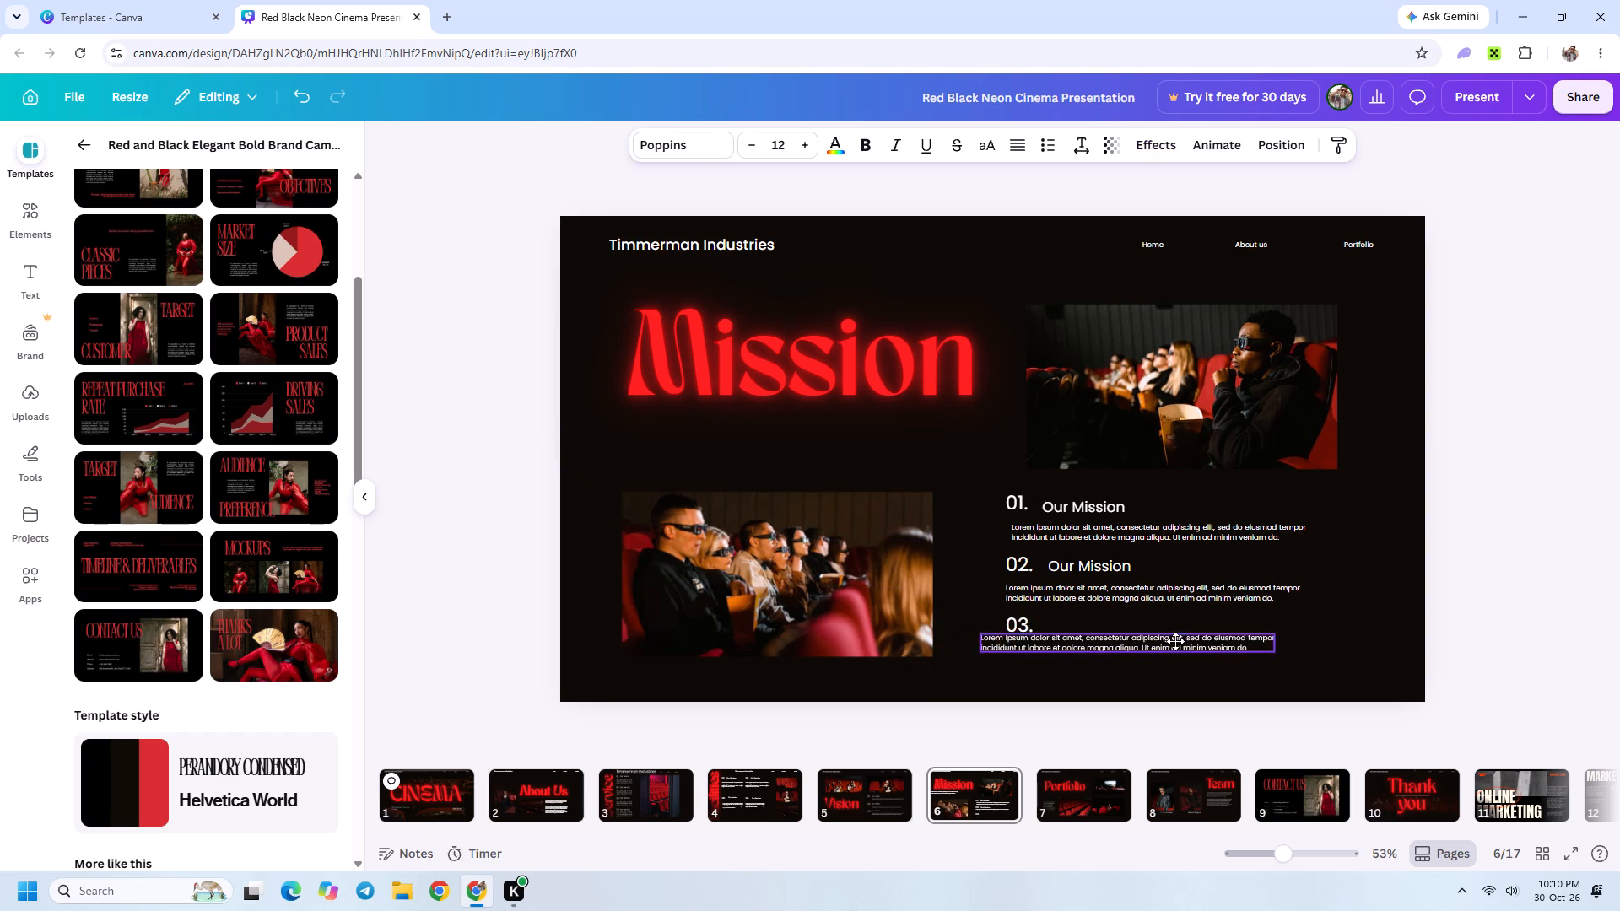
pyautogui.moveTo(1175, 641); pyautogui.dragTo(1196, 657)
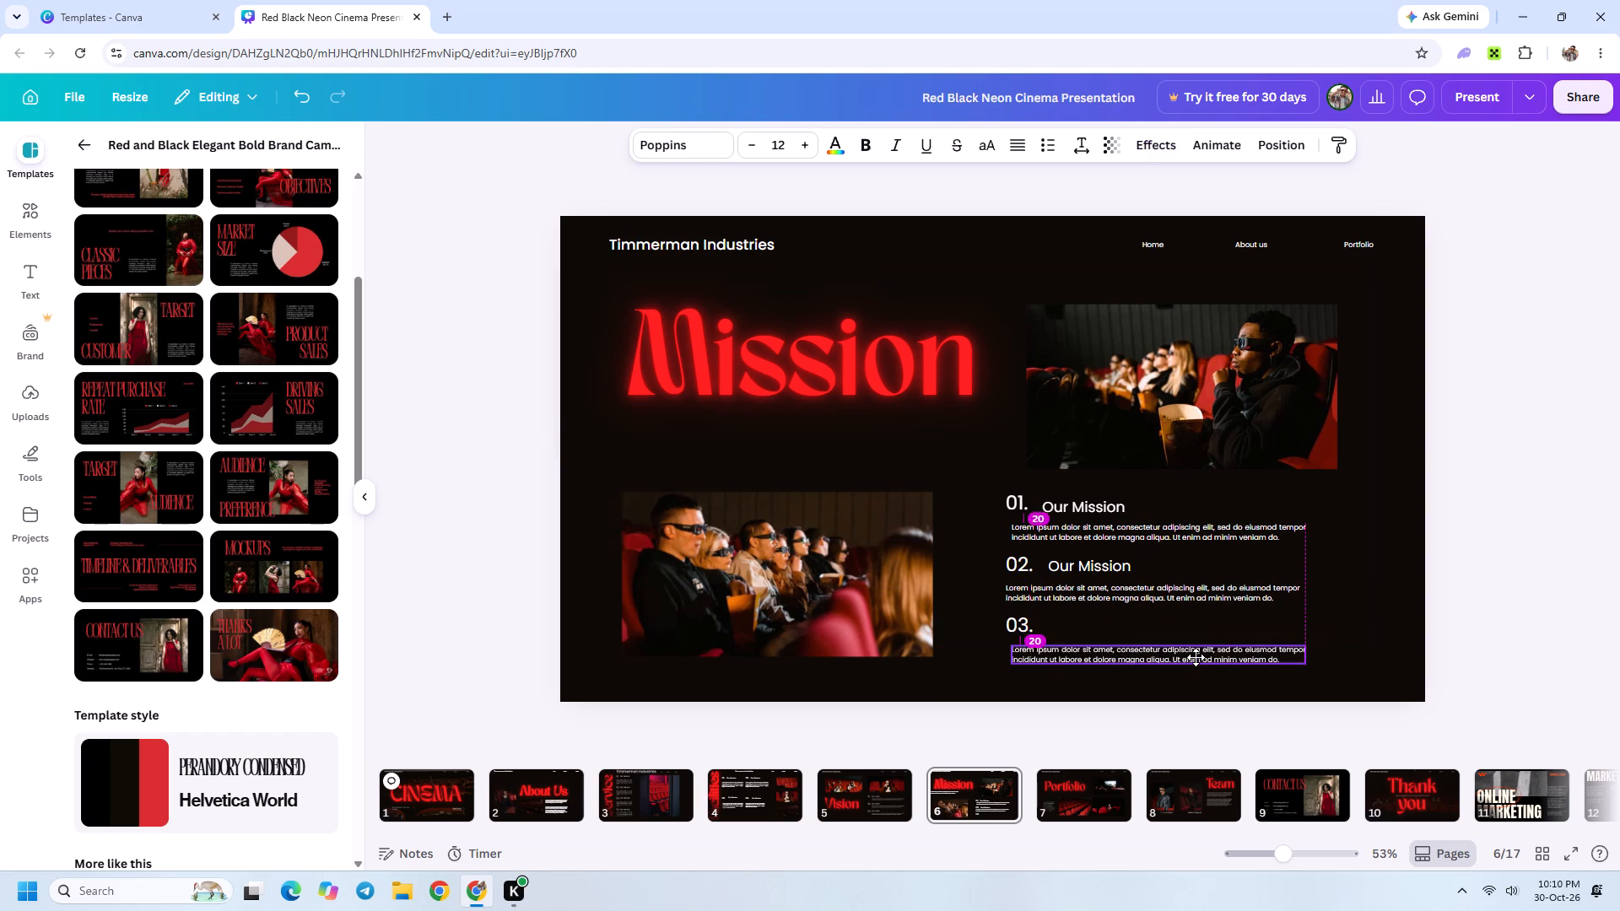
pyautogui.moveTo(1196, 657); pyautogui.dragTo(1207, 665)
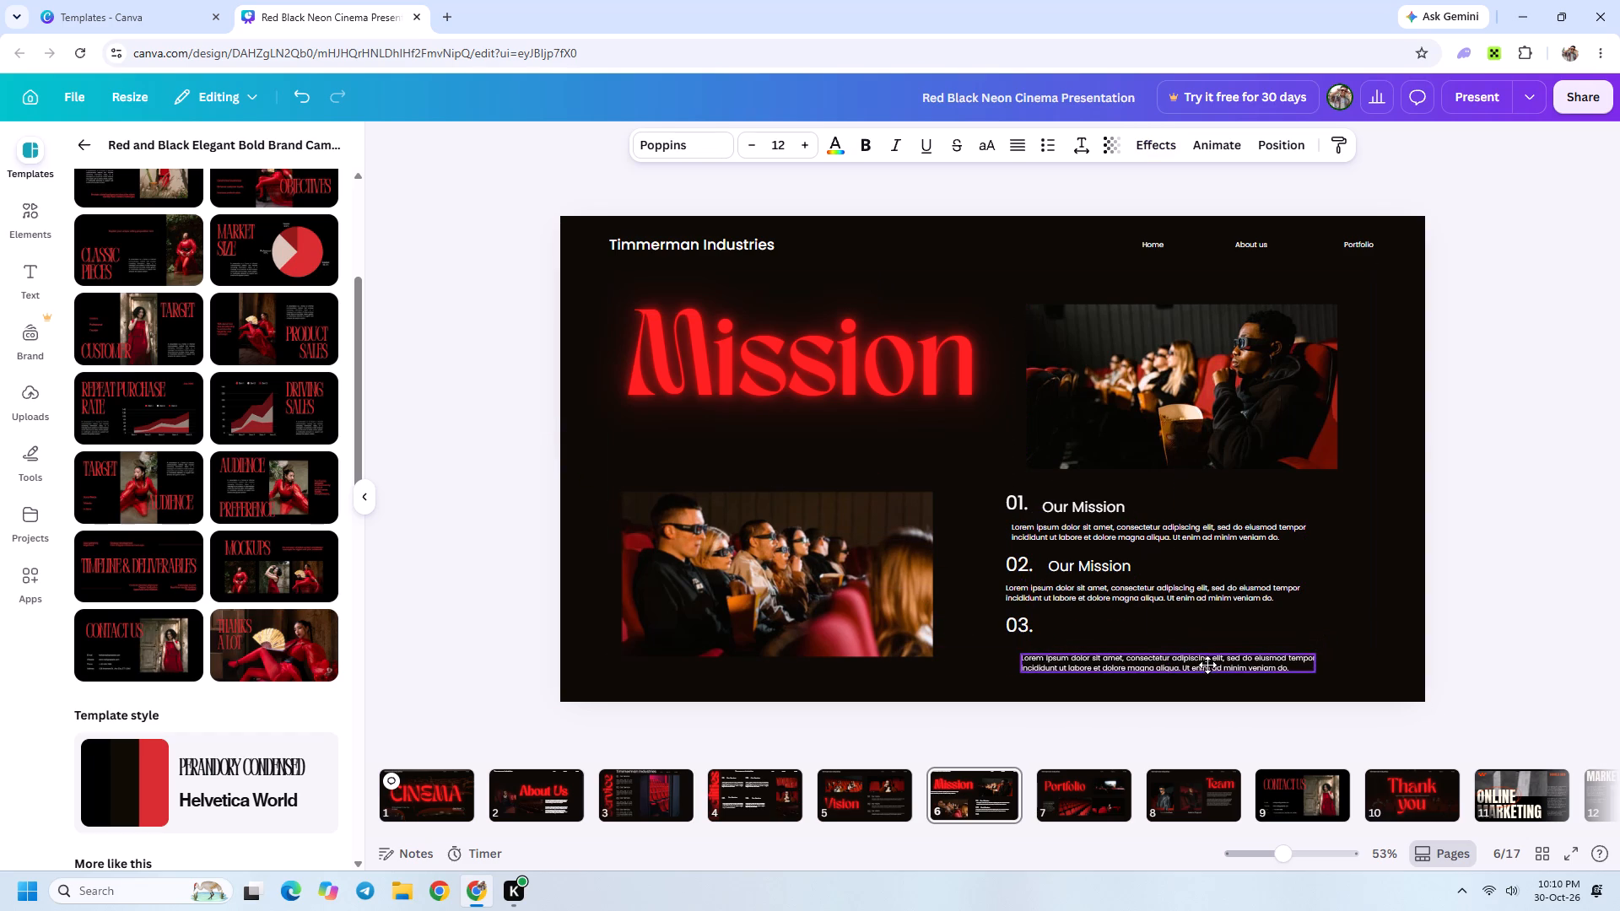
pyautogui.moveTo(1207, 665); pyautogui.dragTo(1194, 653)
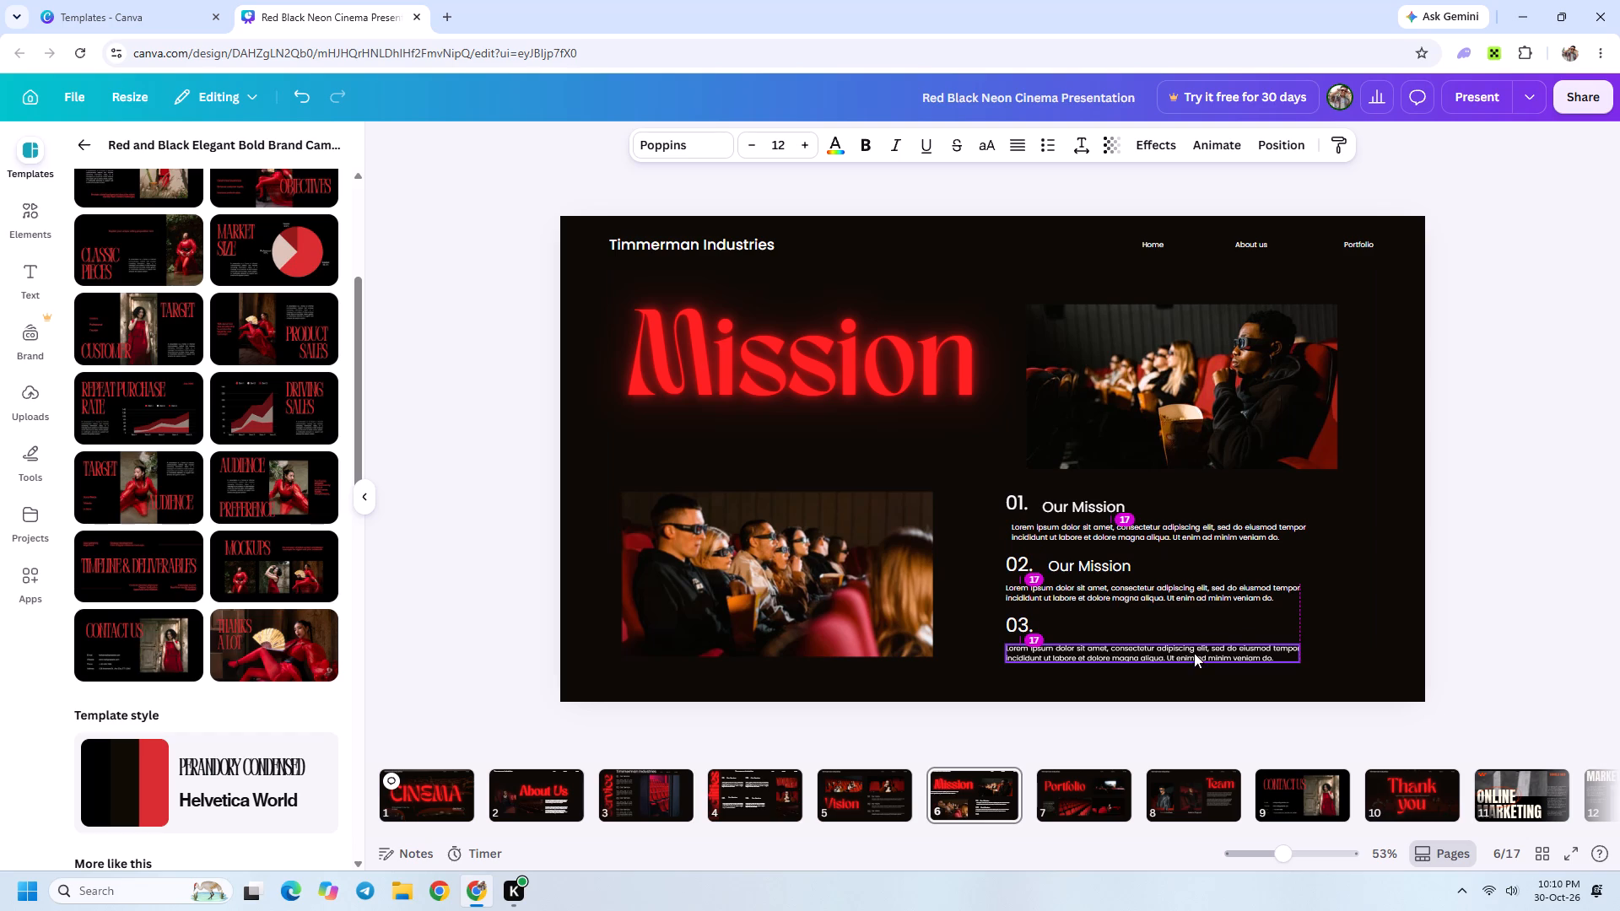
pyautogui.click(1363, 558)
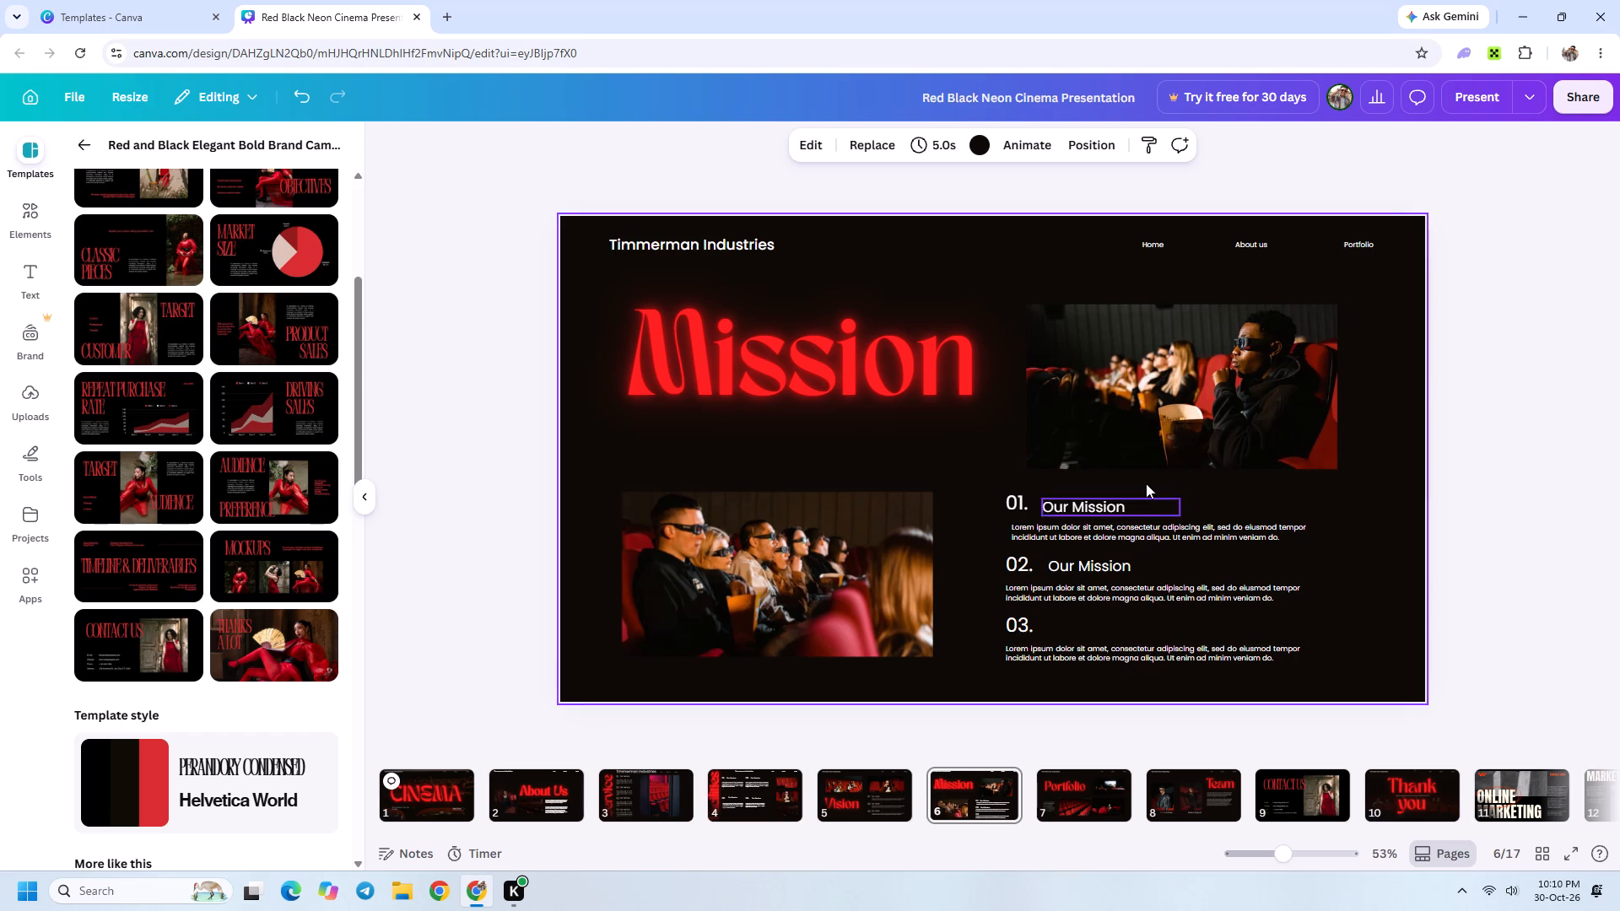
# Delete the Our Mission headings beside numbers 02 and 01.
pyautogui.click(1097, 565)
pyautogui.click(1146, 515)
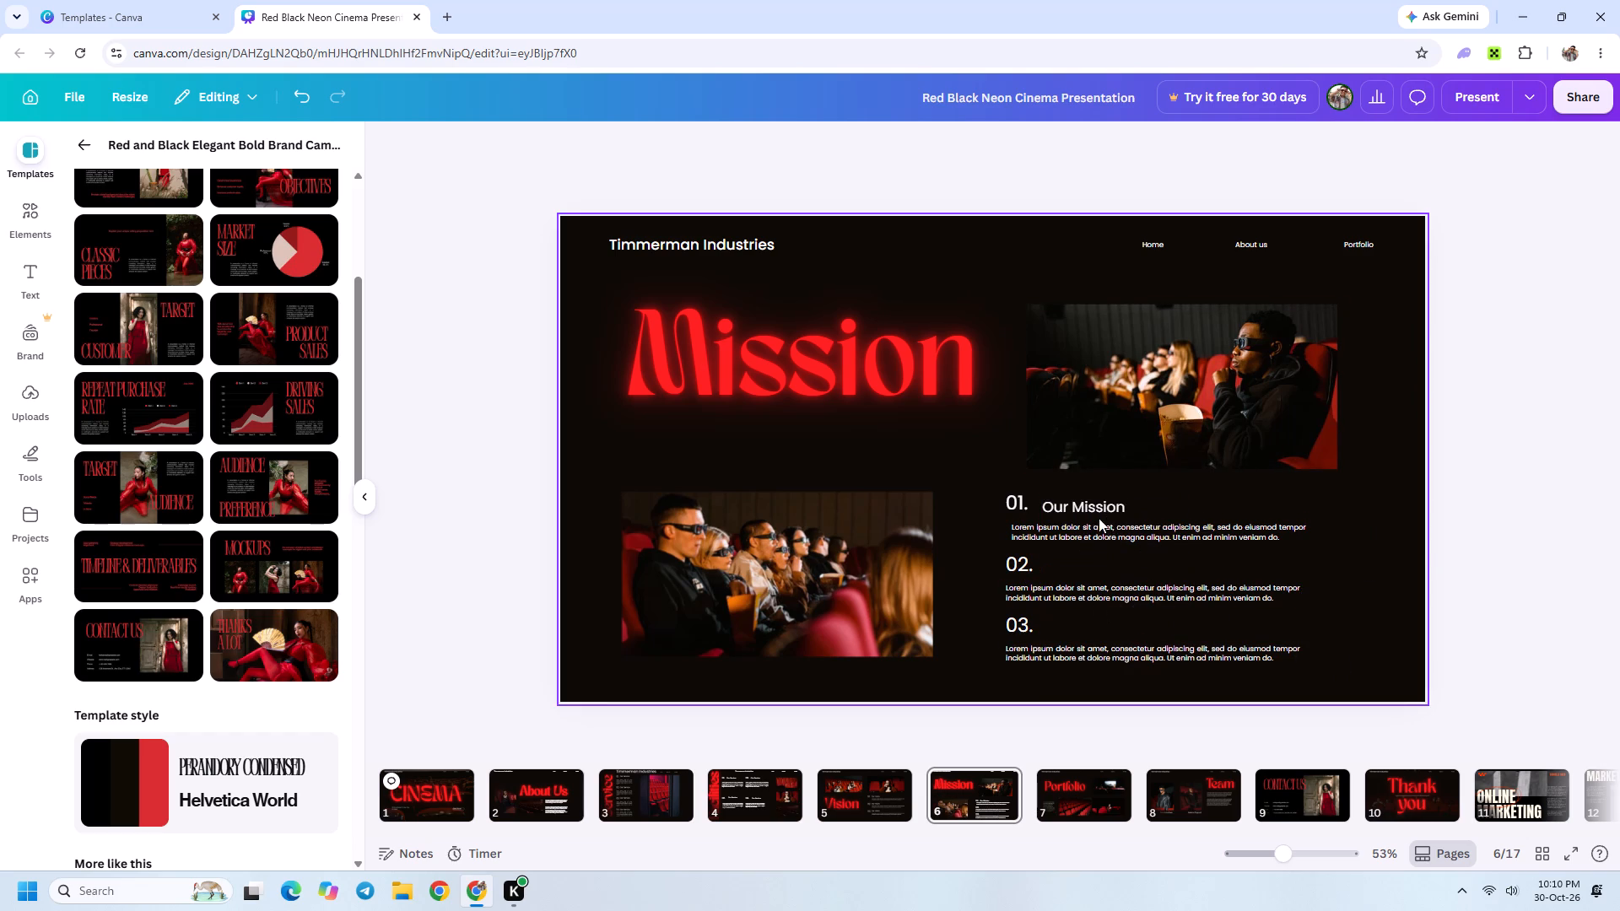
pyautogui.click(1082, 504)
pyautogui.click(1137, 464)
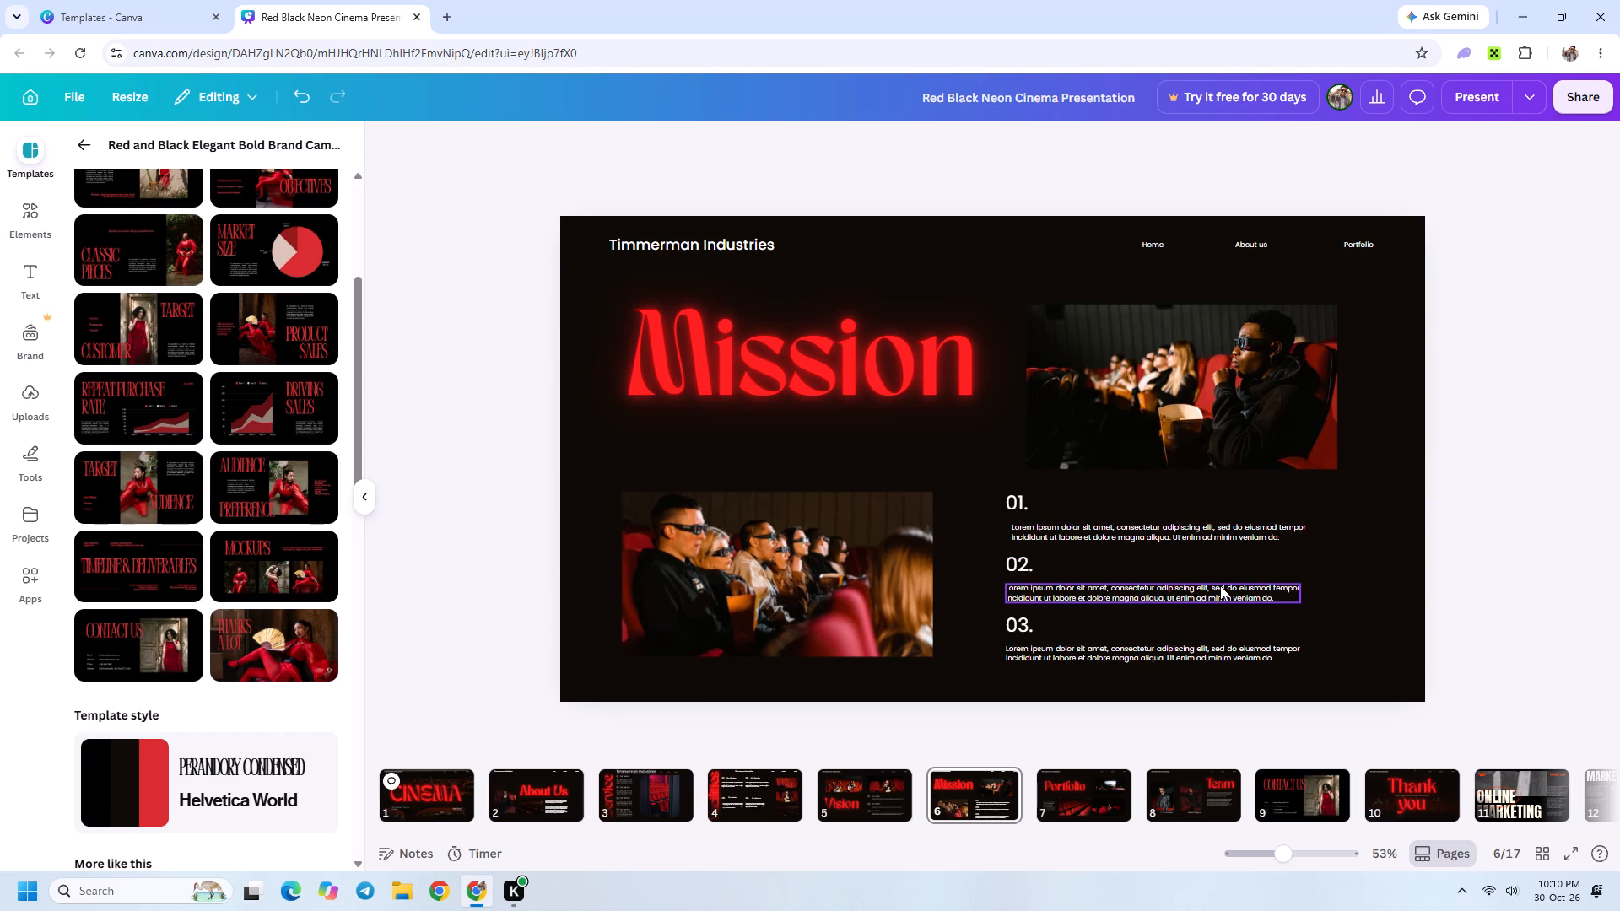
pyautogui.click(1331, 557)
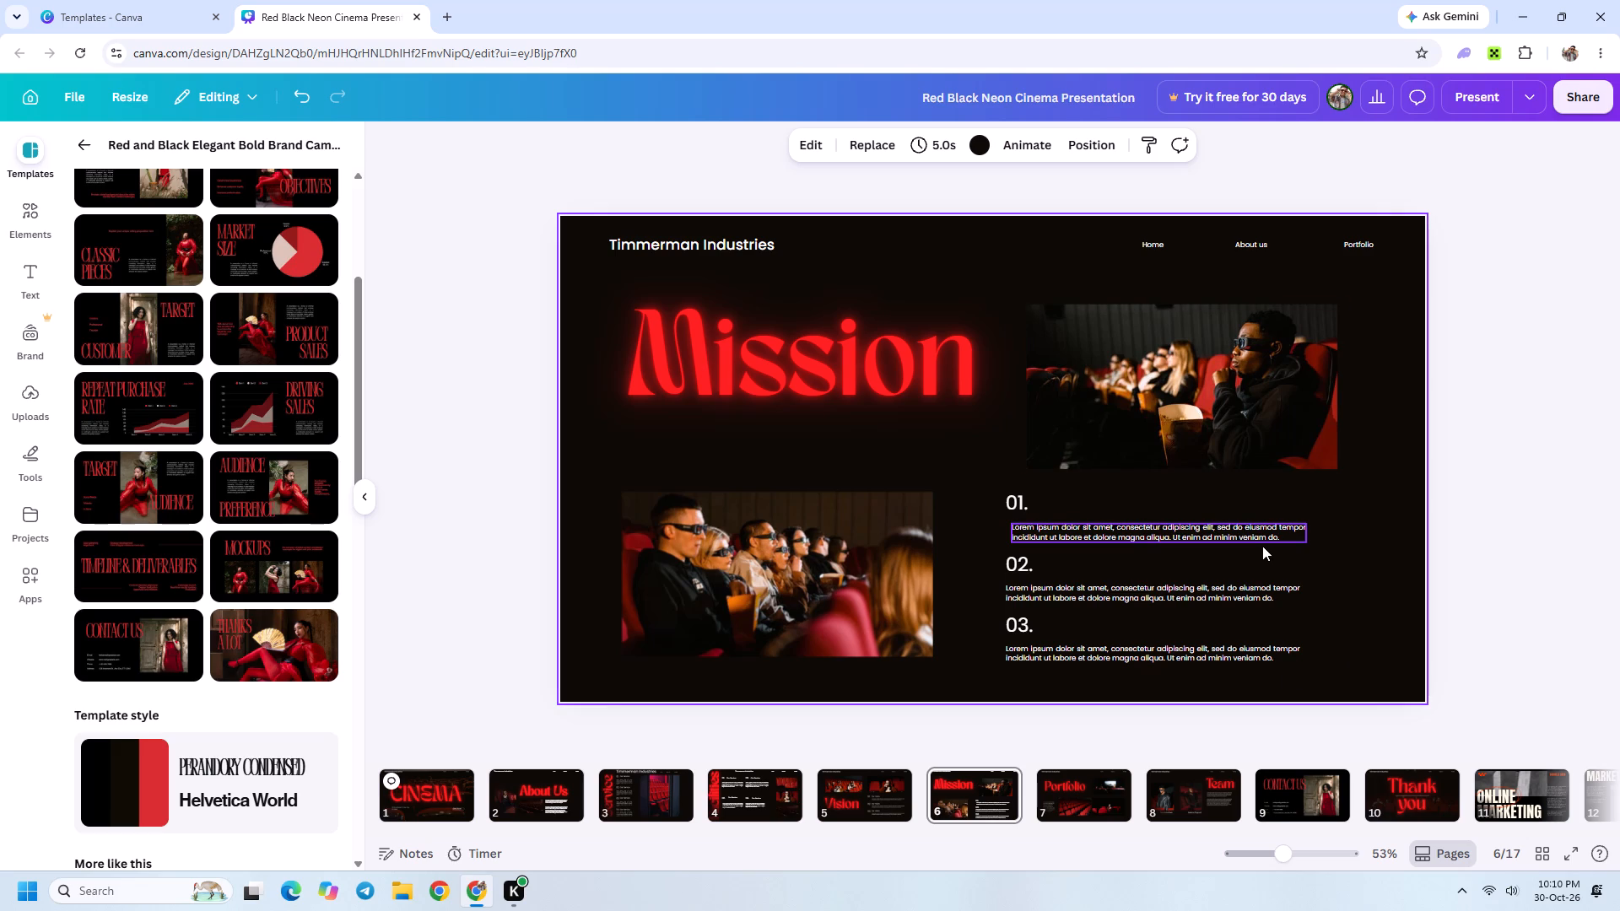
# On the Portfolio page, move the Timmerman Industries title to the centre of the header line.
pyautogui.click(1075, 799)
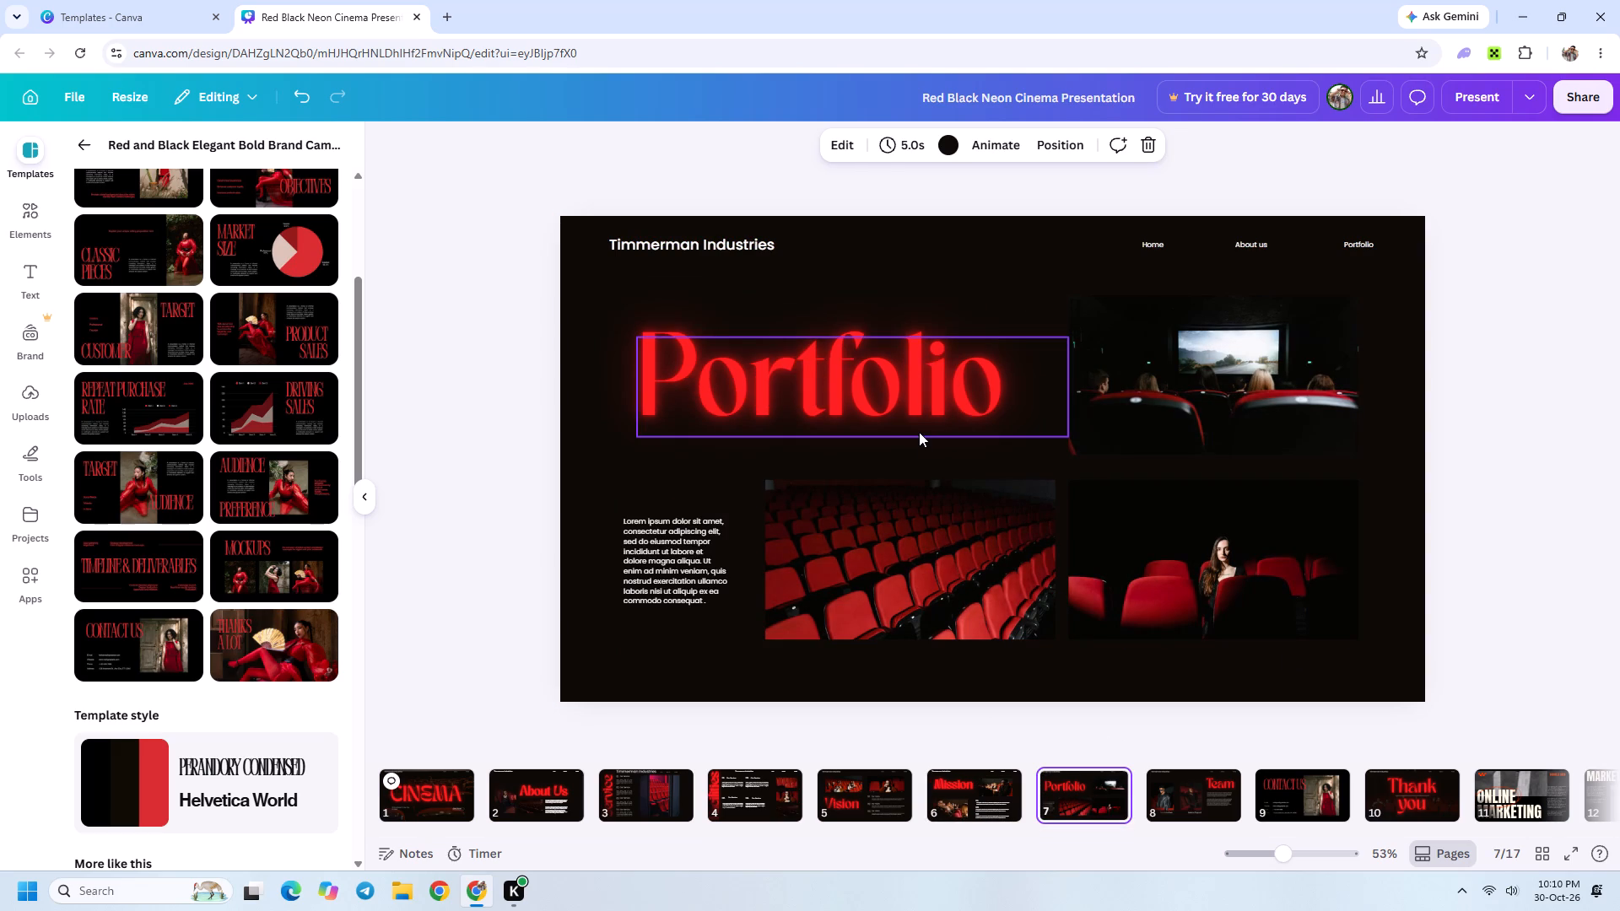
pyautogui.moveTo(742, 245); pyautogui.dragTo(974, 251)
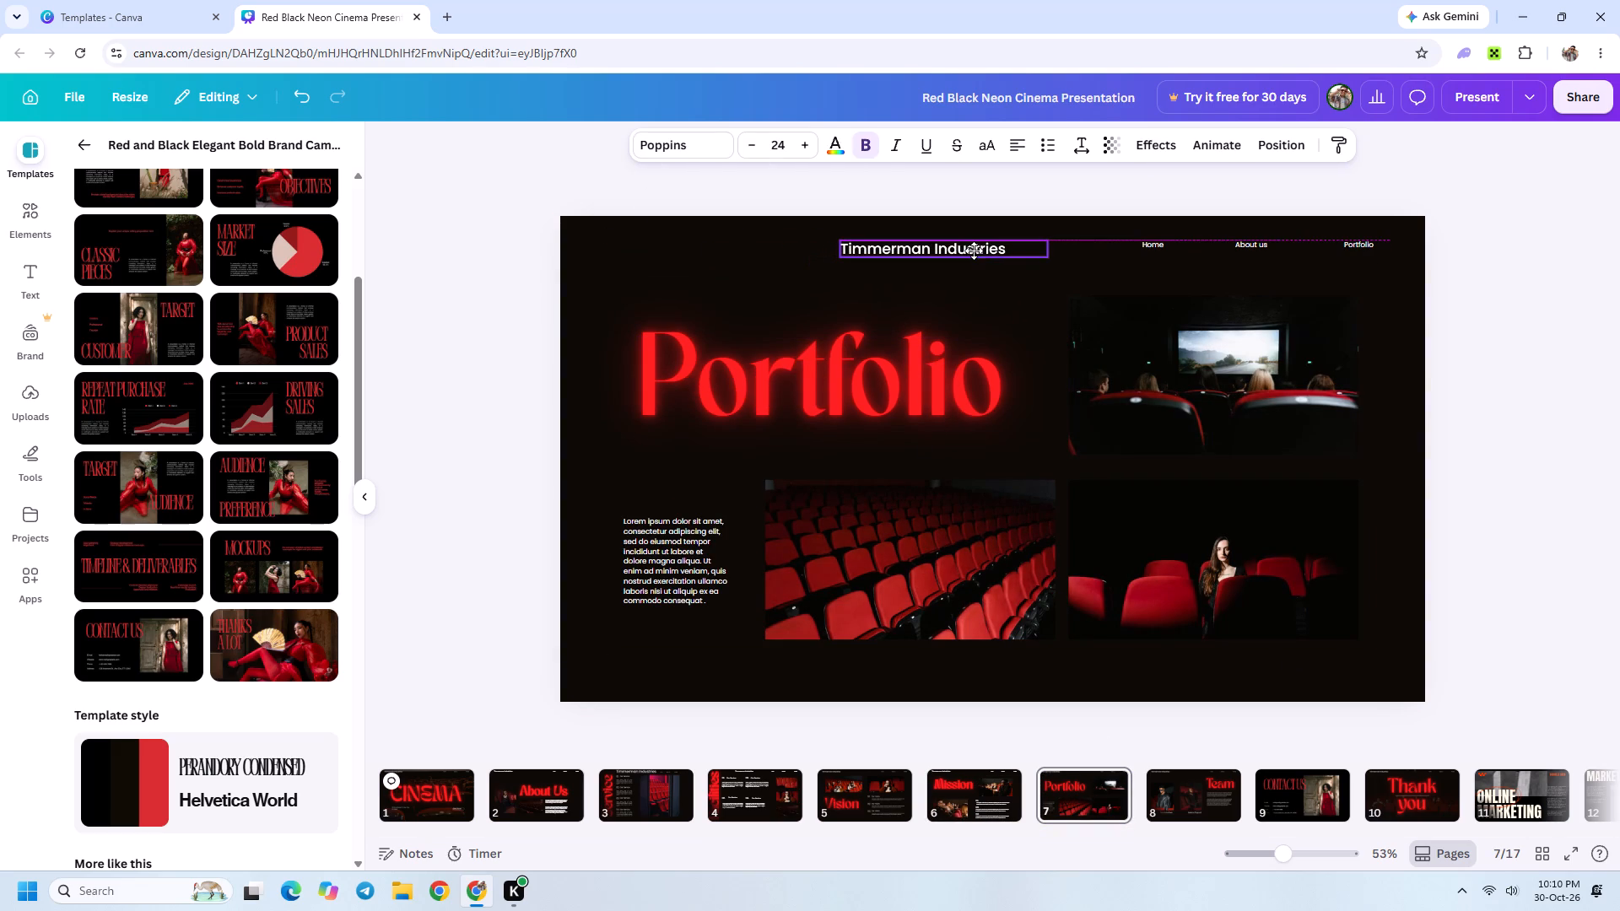
pyautogui.moveTo(974, 251); pyautogui.dragTo(975, 250)
# Swap the Portfolio heading with the cinema screen photo, putting the photo on the page's left and the heading under the navigation links.
pyautogui.moveTo(899, 401); pyautogui.dragTo(904, 401)
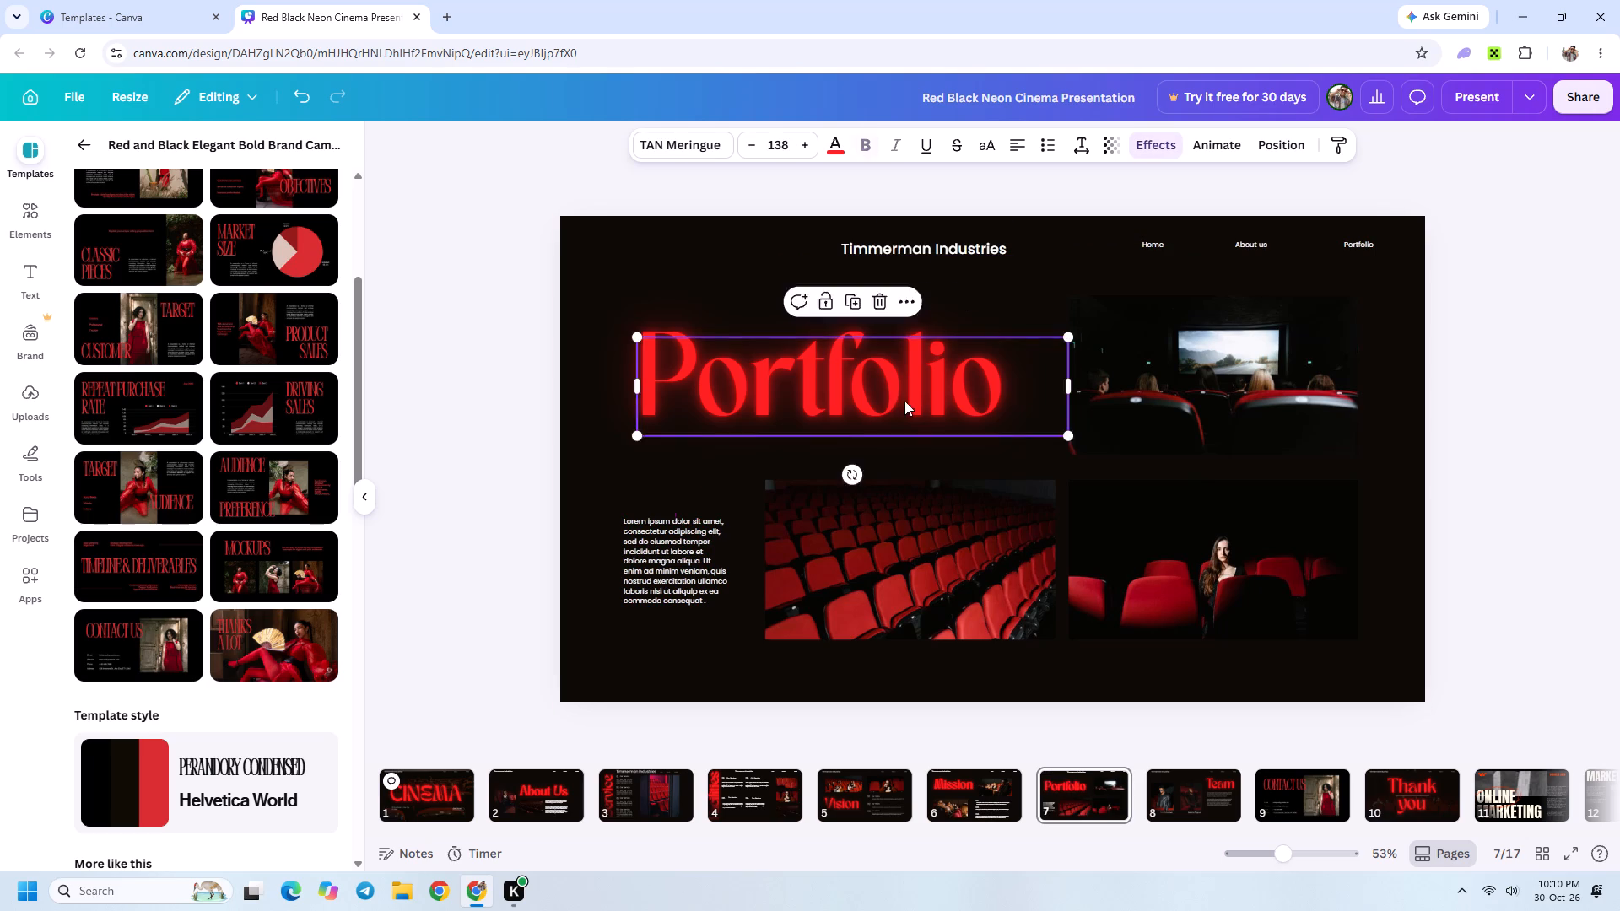
pyautogui.moveTo(904, 401); pyautogui.dragTo(1197, 644)
pyautogui.moveTo(1178, 424); pyautogui.dragTo(697, 423)
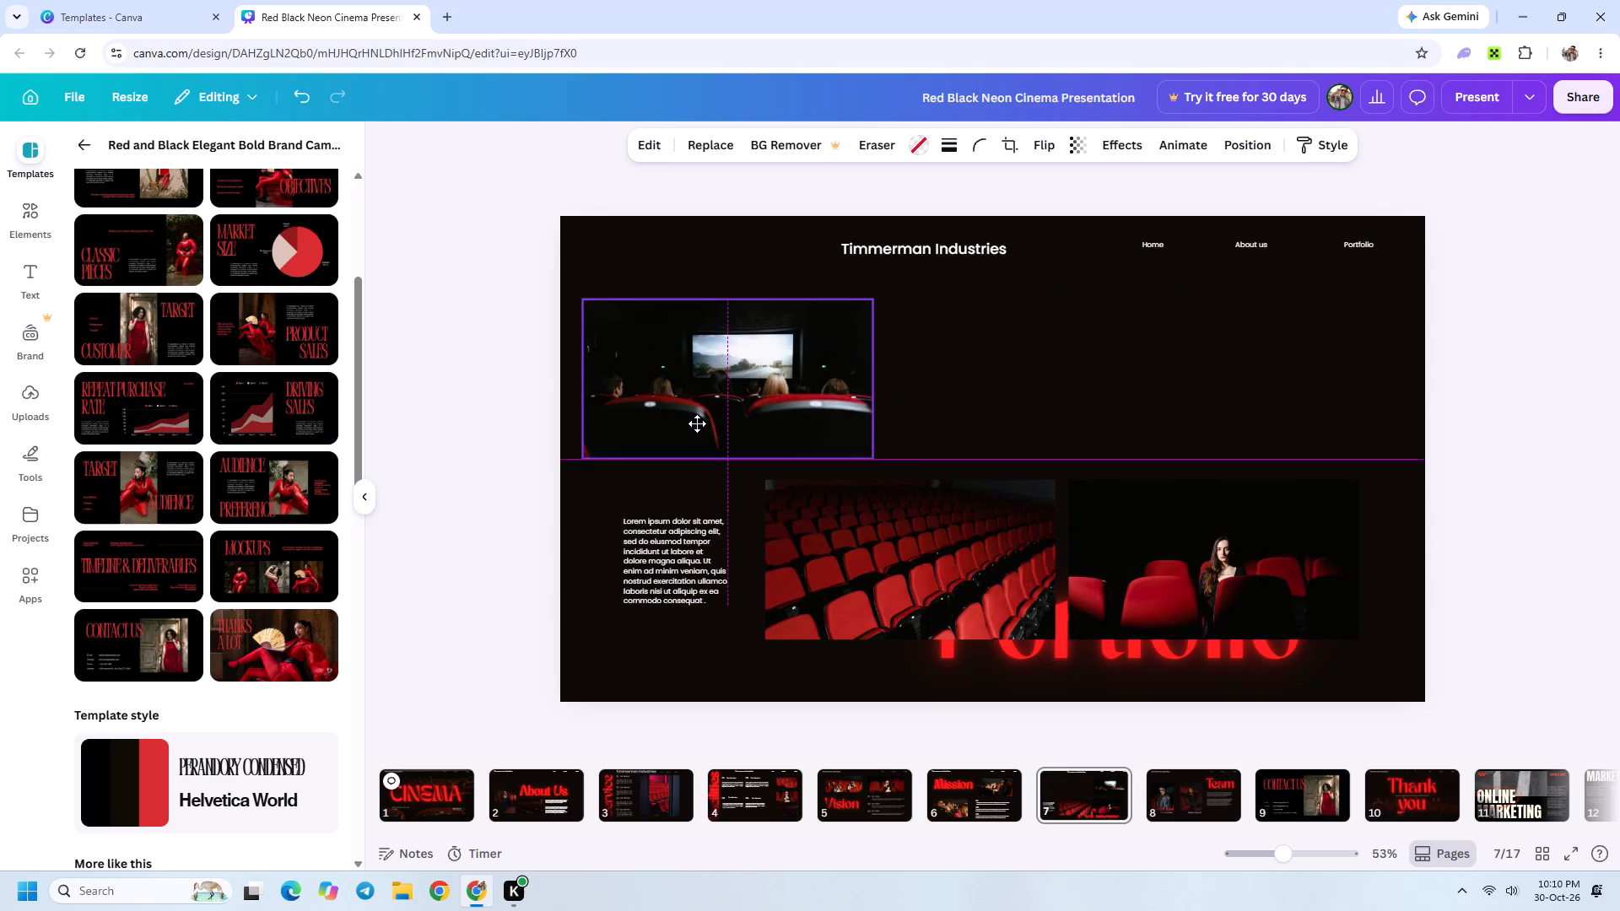
pyautogui.moveTo(697, 423); pyautogui.dragTo(707, 420)
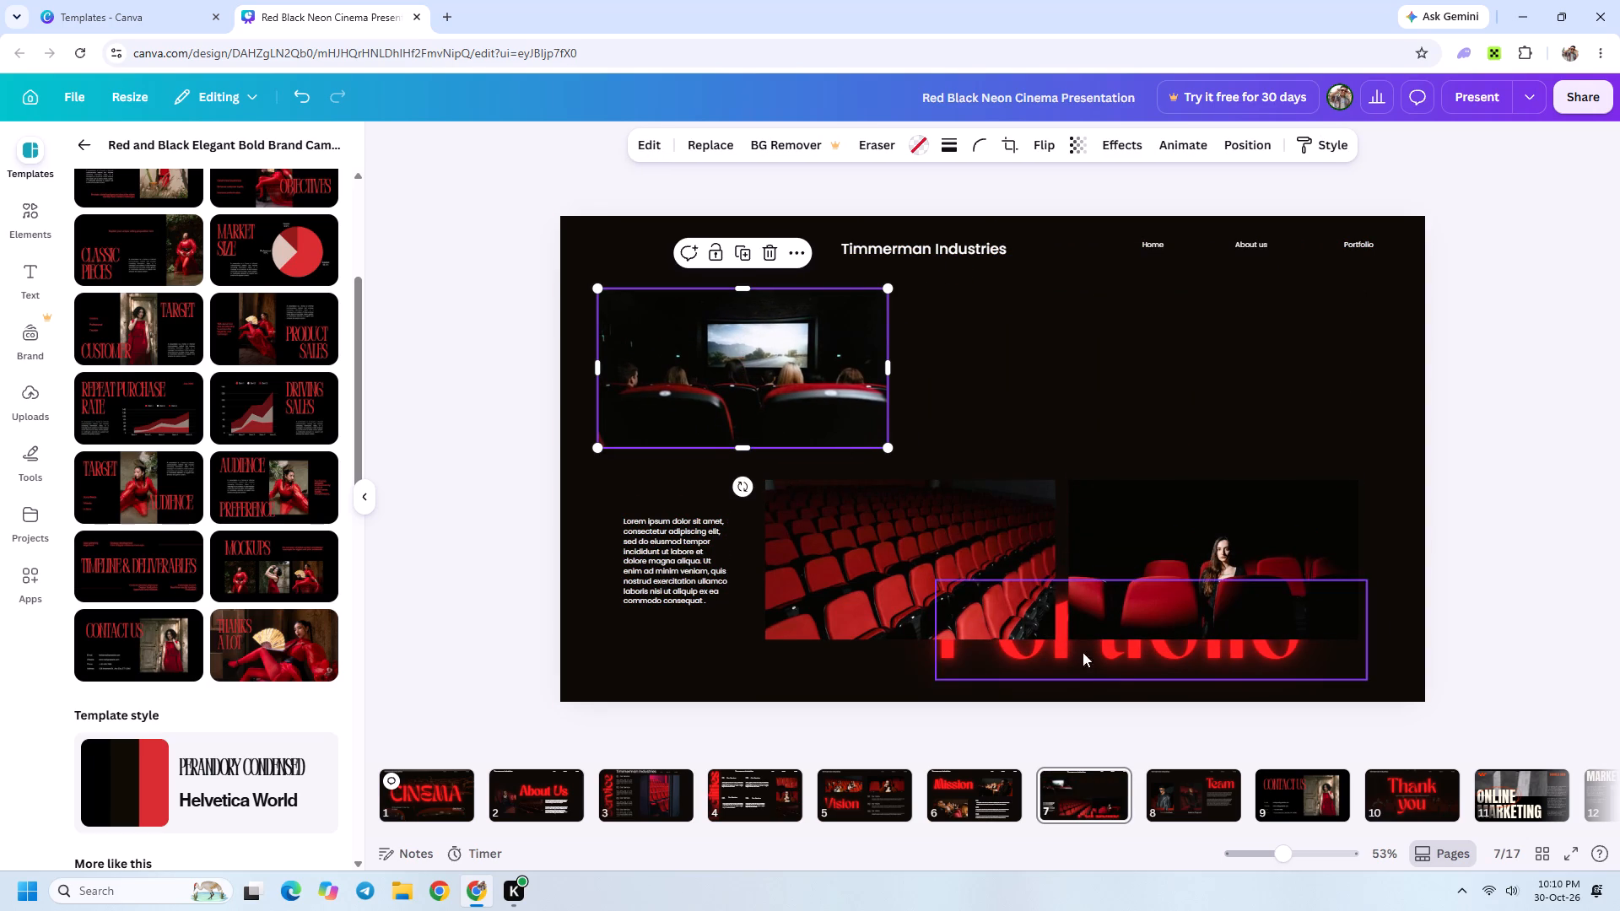
pyautogui.moveTo(1132, 662); pyautogui.dragTo(1126, 400)
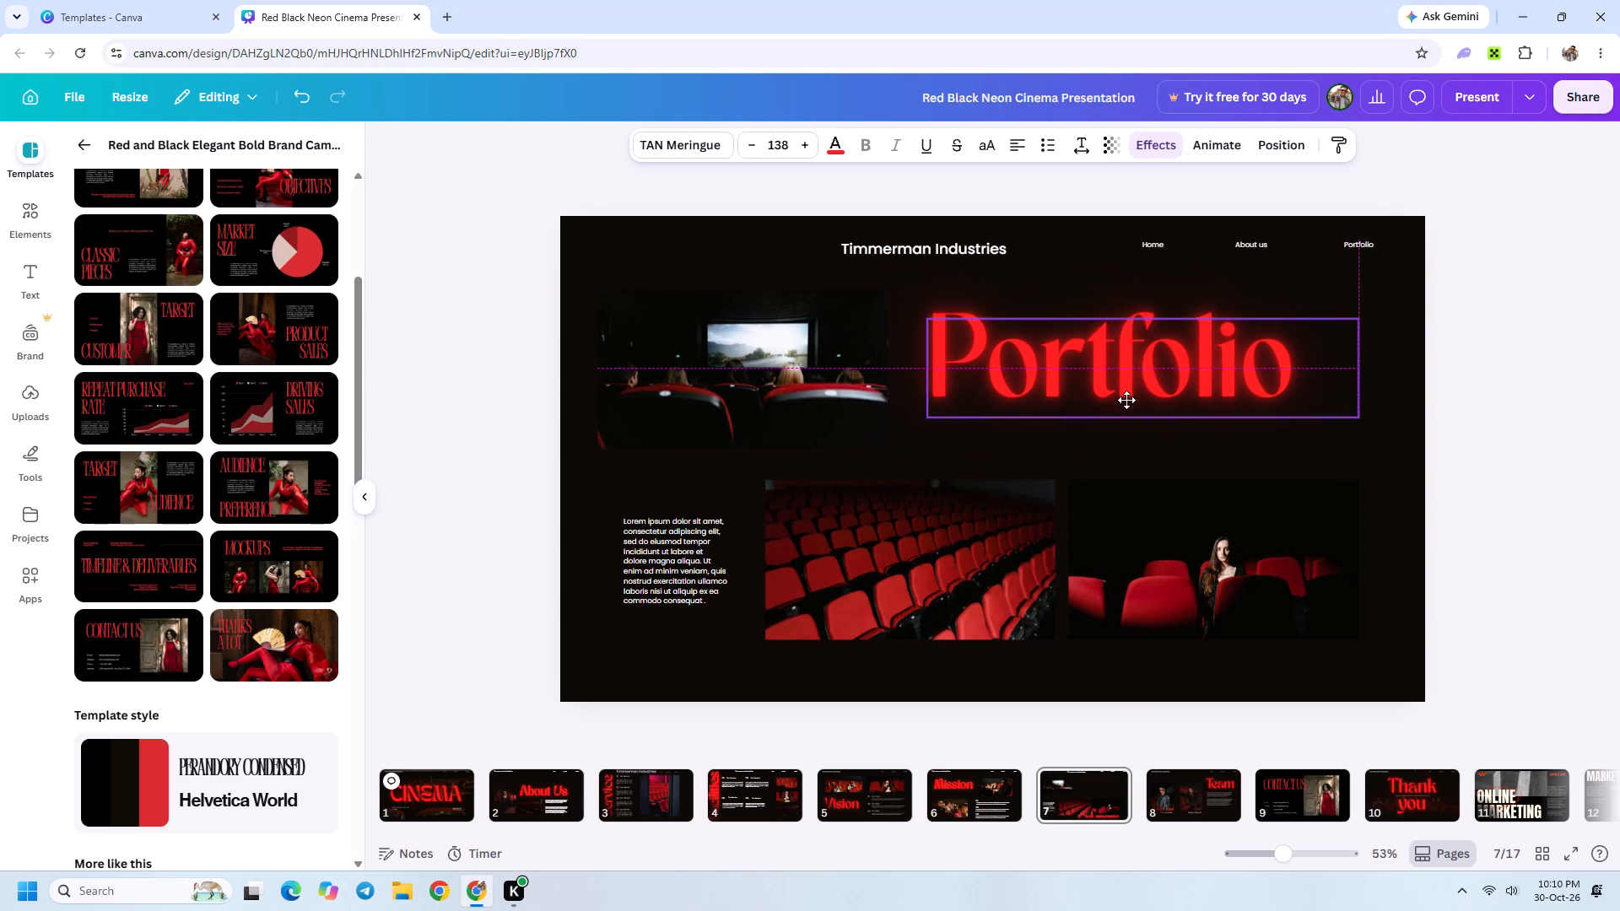
pyautogui.moveTo(1126, 400); pyautogui.dragTo(1133, 382)
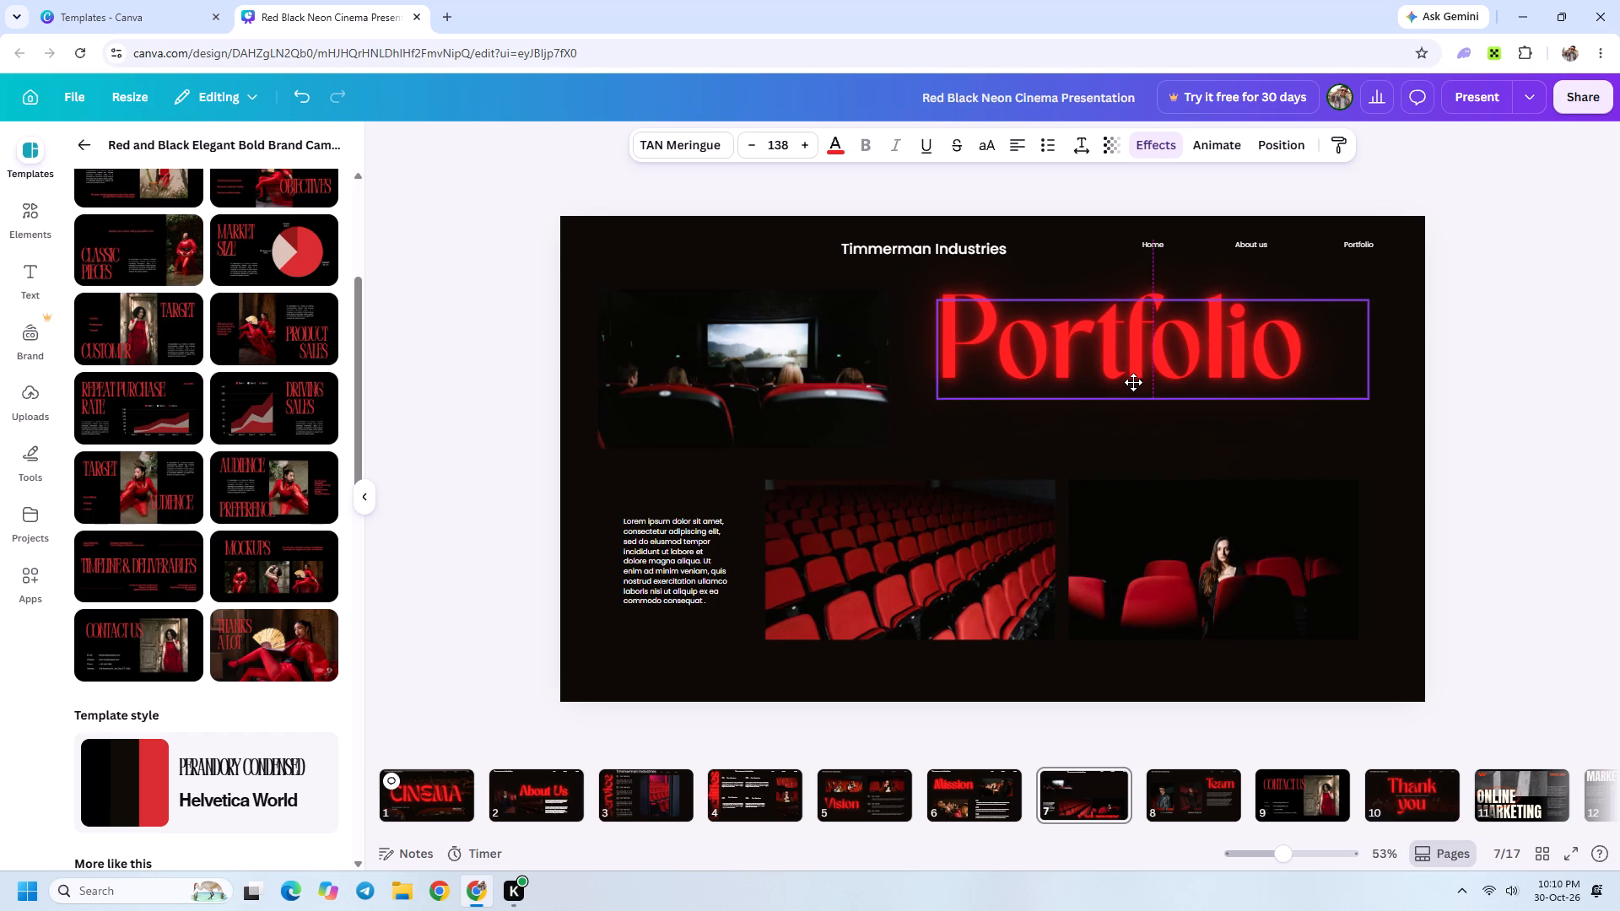
pyautogui.moveTo(1133, 382); pyautogui.dragTo(1131, 377)
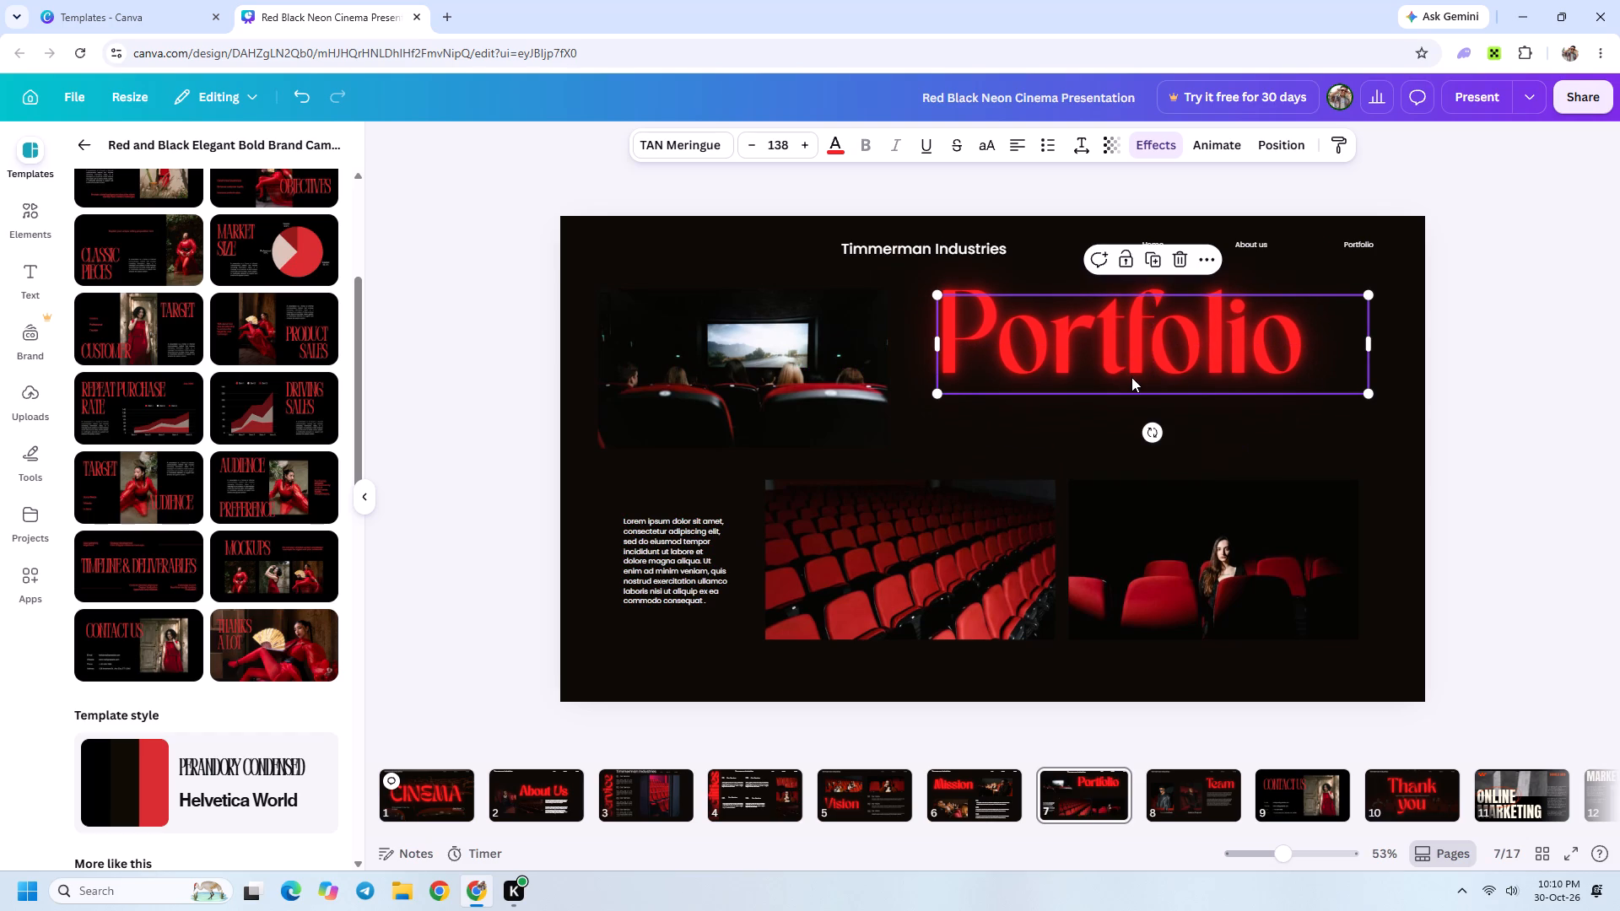
# Place the red seats photo under the cinema screen photo, the seated woman's photo beside it, and the paragraph at the page's right.
pyautogui.moveTo(856, 580); pyautogui.dragTo(847, 626)
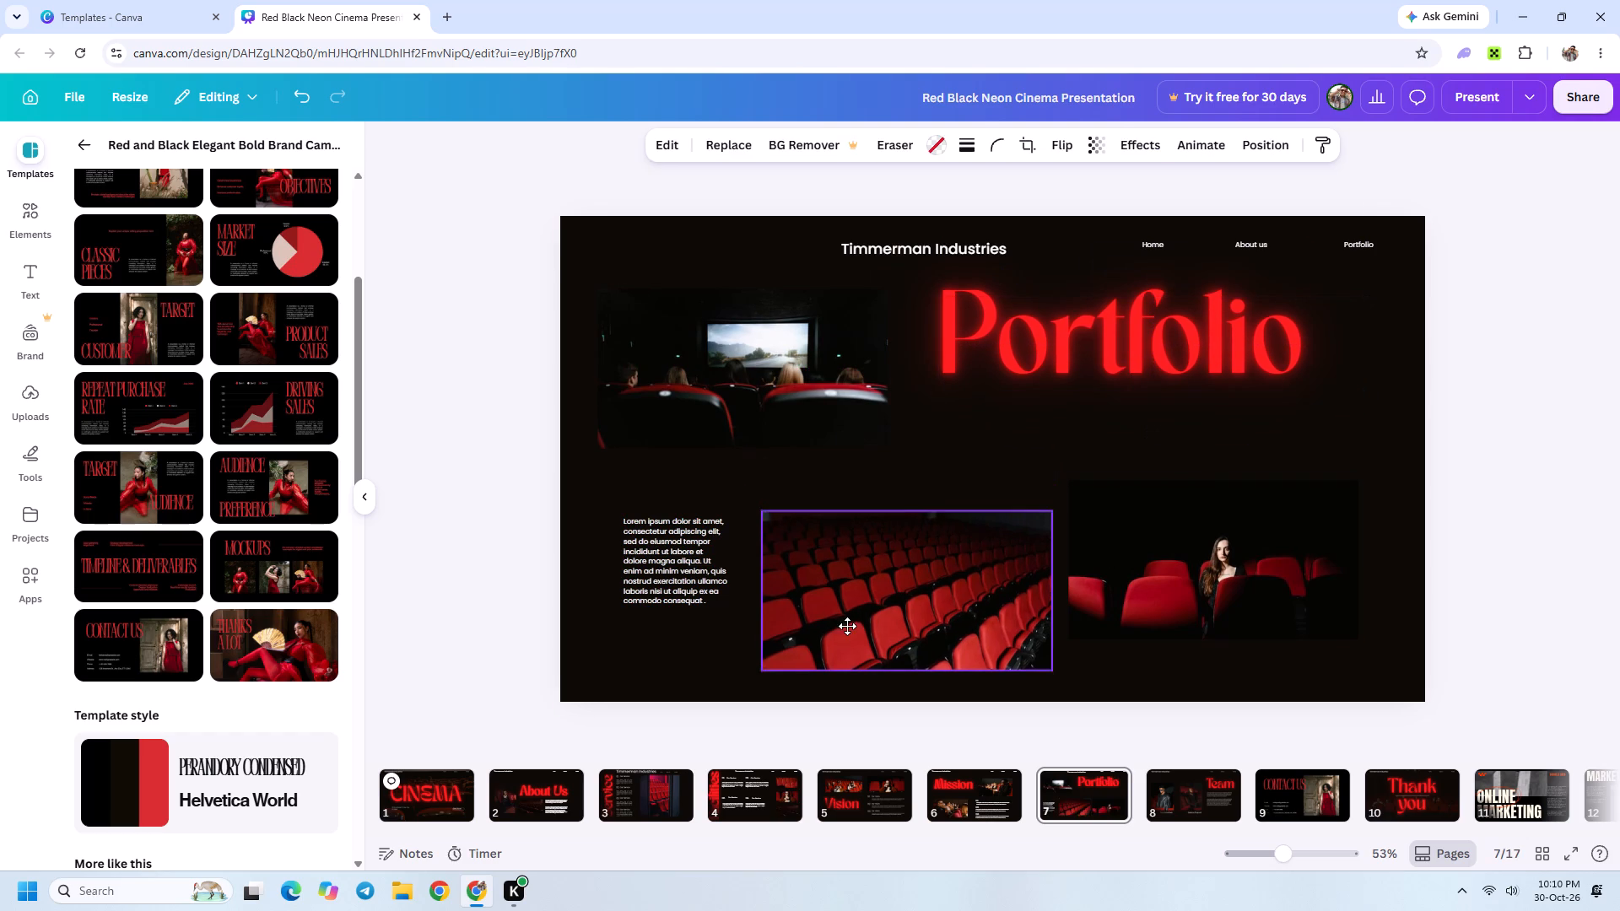
pyautogui.moveTo(847, 626); pyautogui.dragTo(845, 631)
pyautogui.moveTo(669, 541); pyautogui.dragTo(1271, 552)
pyautogui.moveTo(915, 616); pyautogui.dragTo(748, 560)
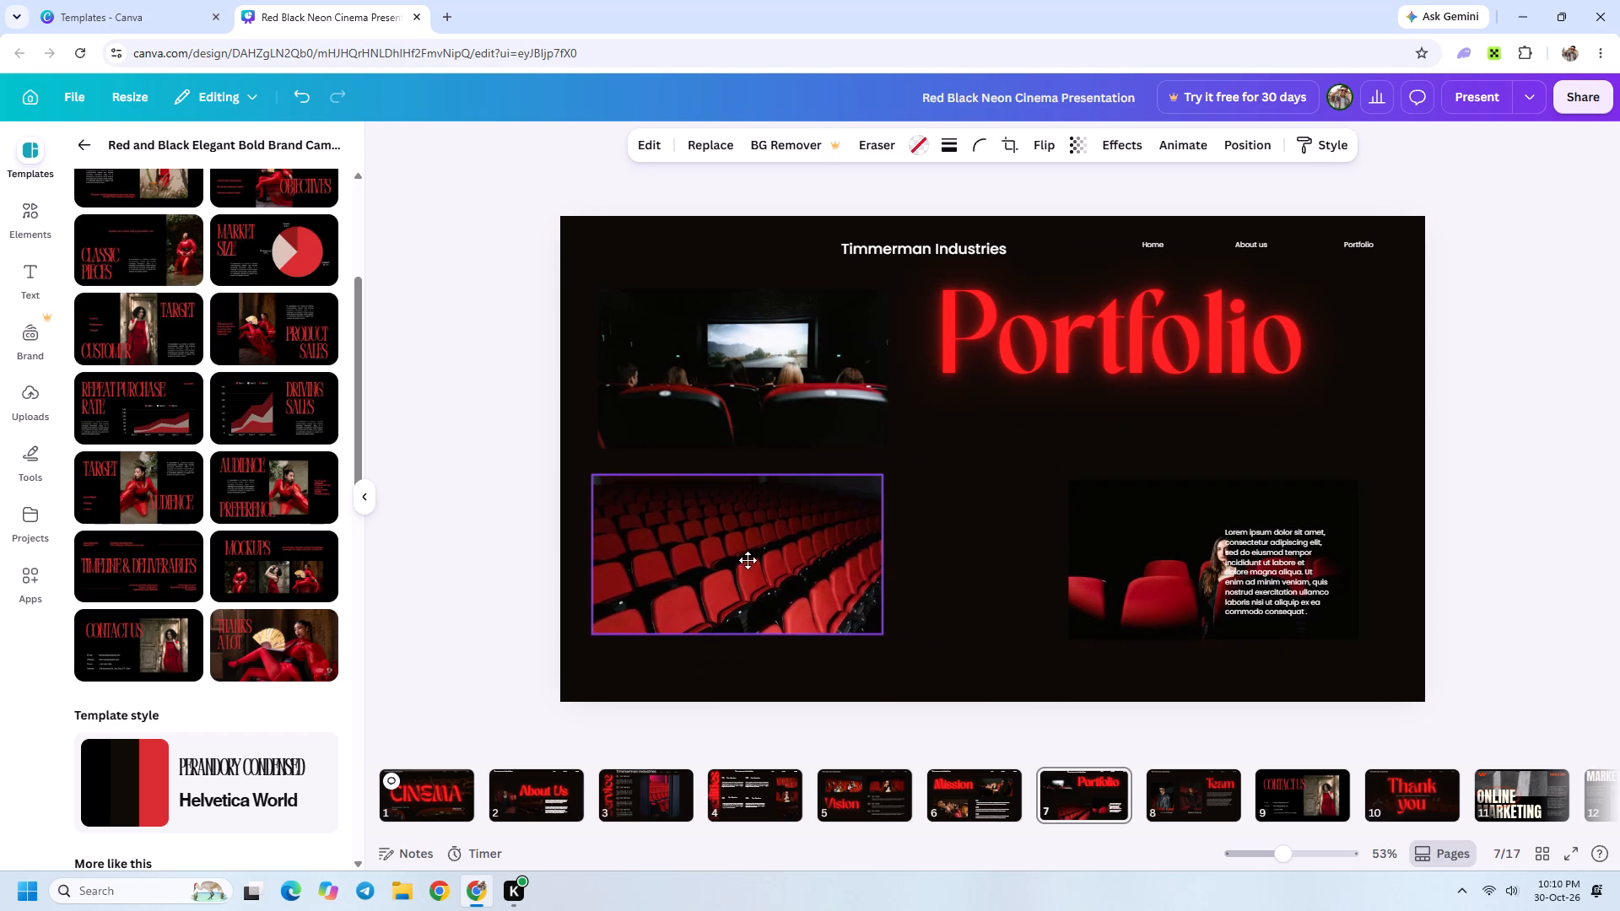
pyautogui.moveTo(748, 560); pyautogui.dragTo(759, 559)
pyautogui.moveTo(1115, 557); pyautogui.dragTo(1065, 553)
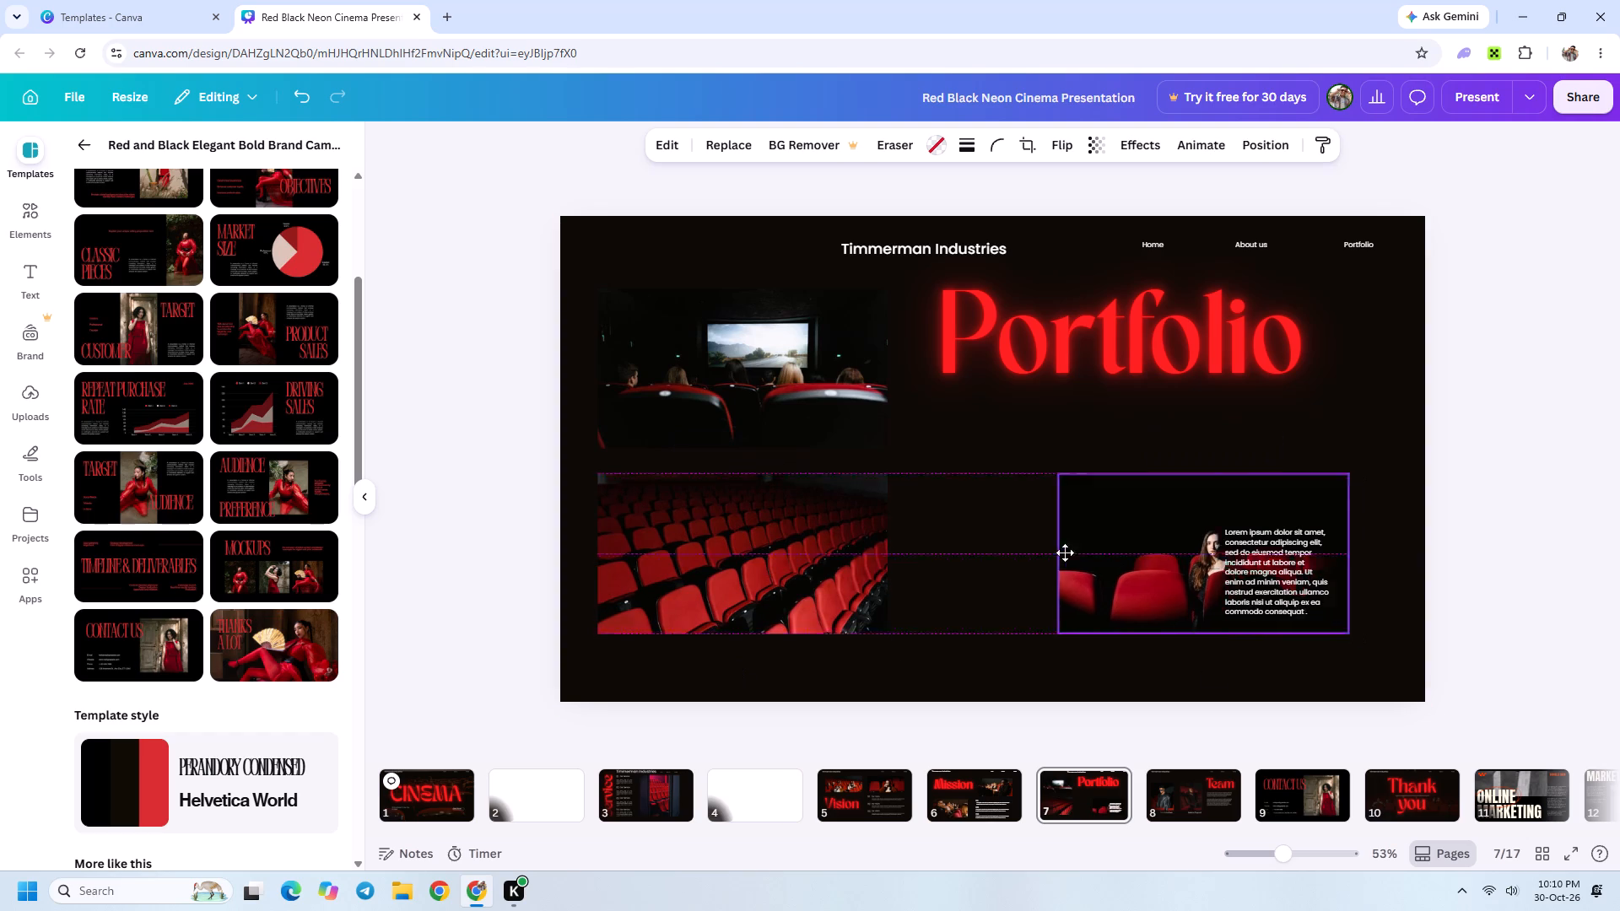
pyautogui.moveTo(1065, 553); pyautogui.dragTo(957, 553)
# Enlarge the Portfolio paragraph to font size 17.9 and position it to the right of the seated woman's photo.
pyautogui.moveTo(1272, 569); pyautogui.dragTo(1275, 568)
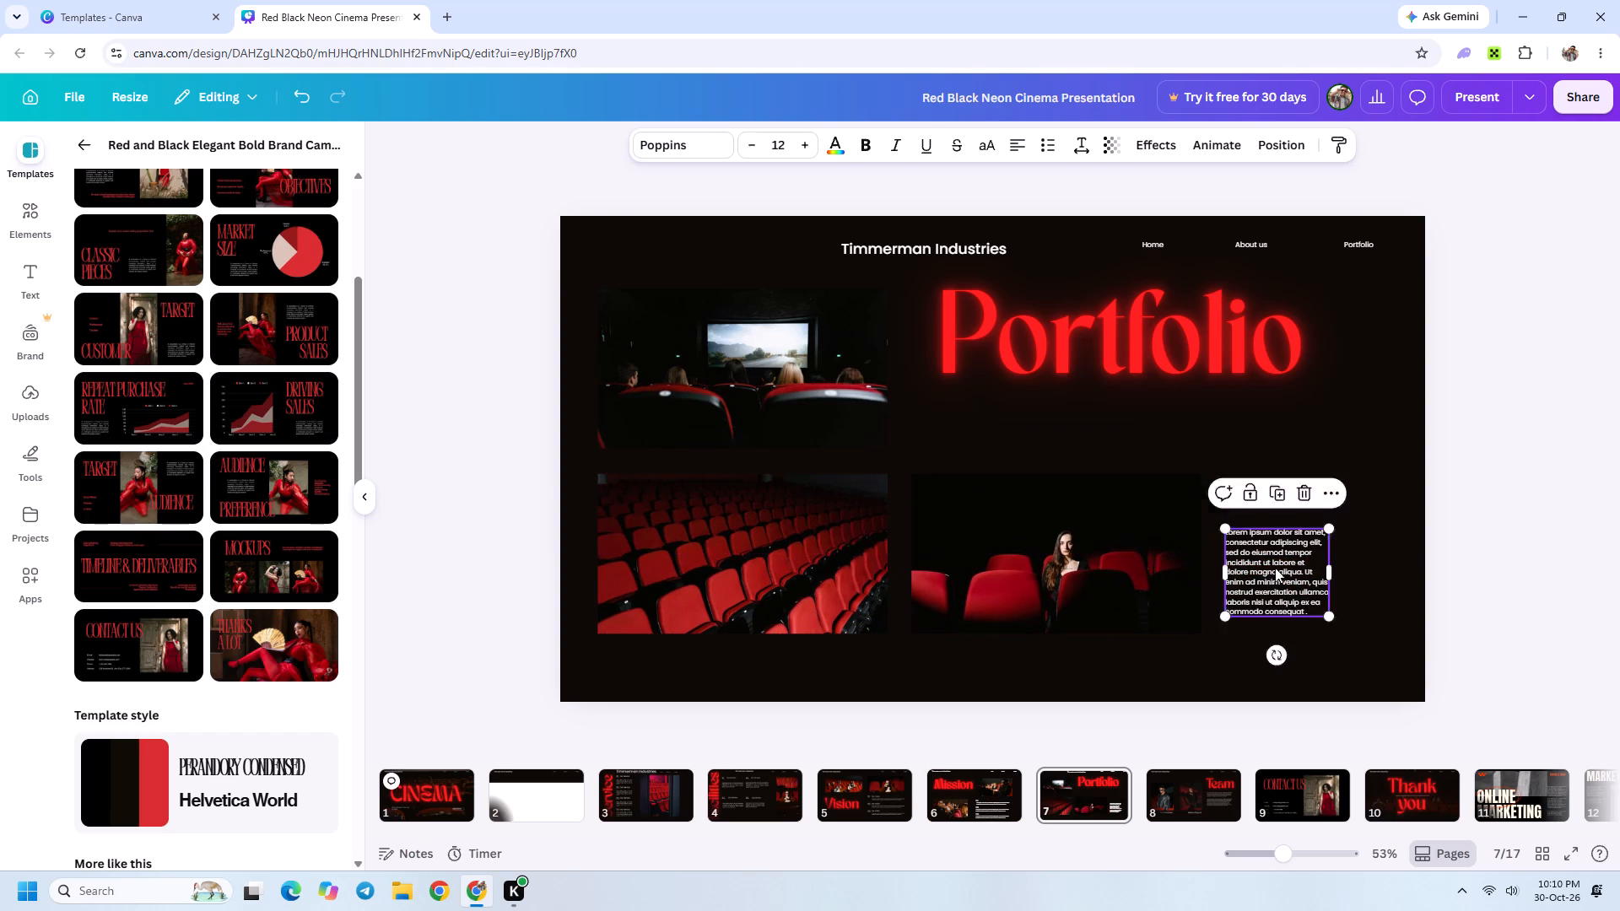
pyautogui.moveTo(1275, 568); pyautogui.dragTo(1261, 516)
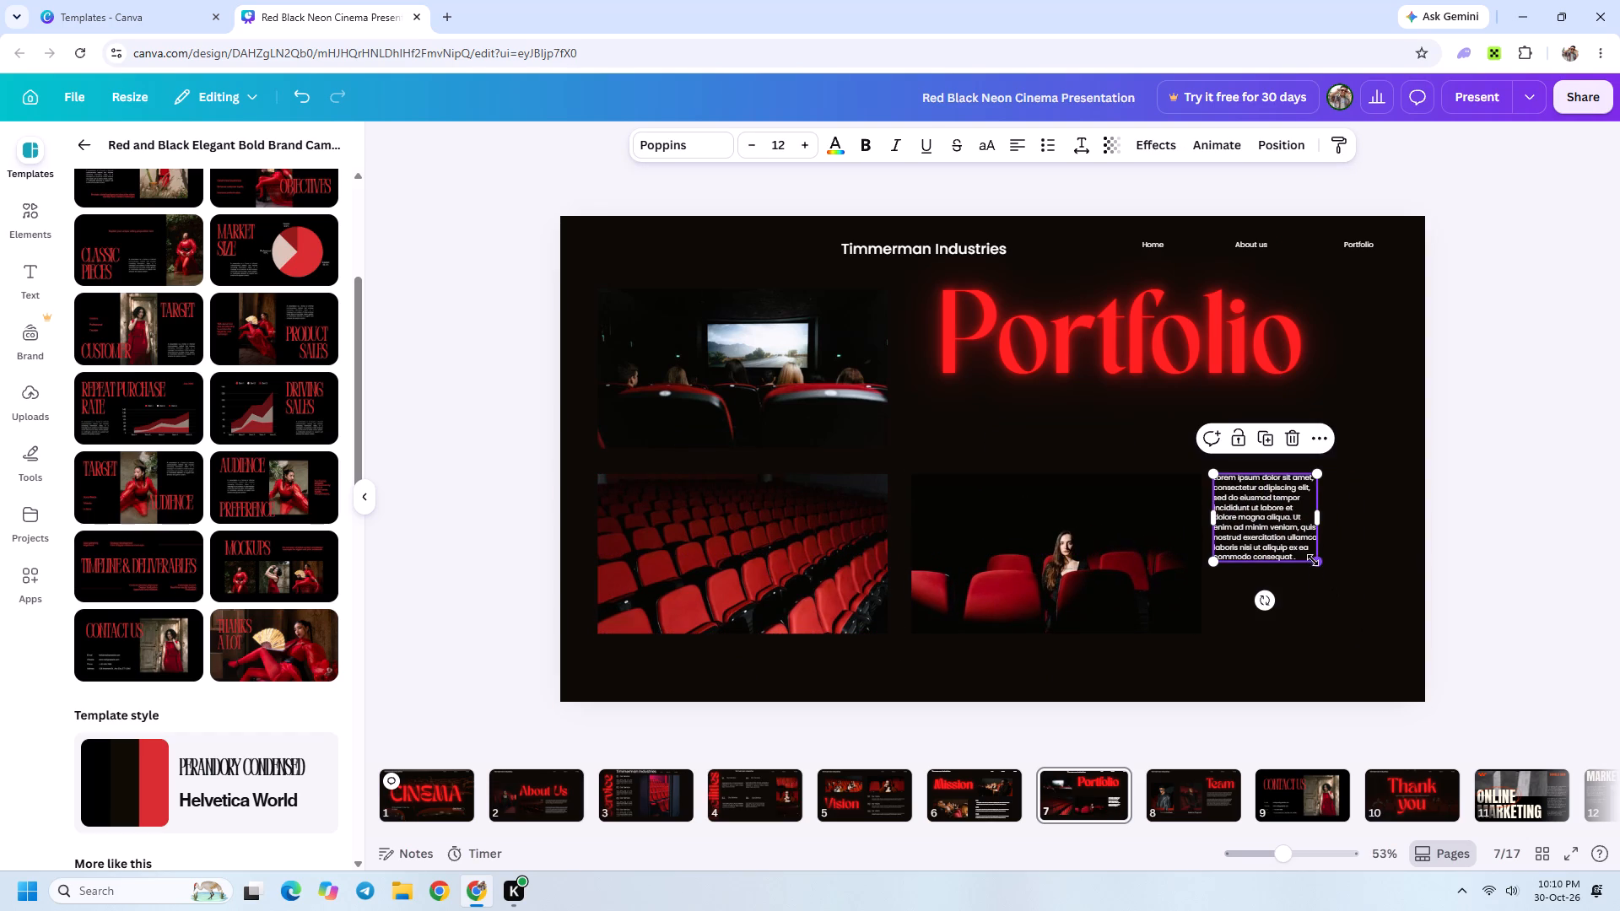
pyautogui.moveTo(1324, 564); pyautogui.dragTo(1336, 625)
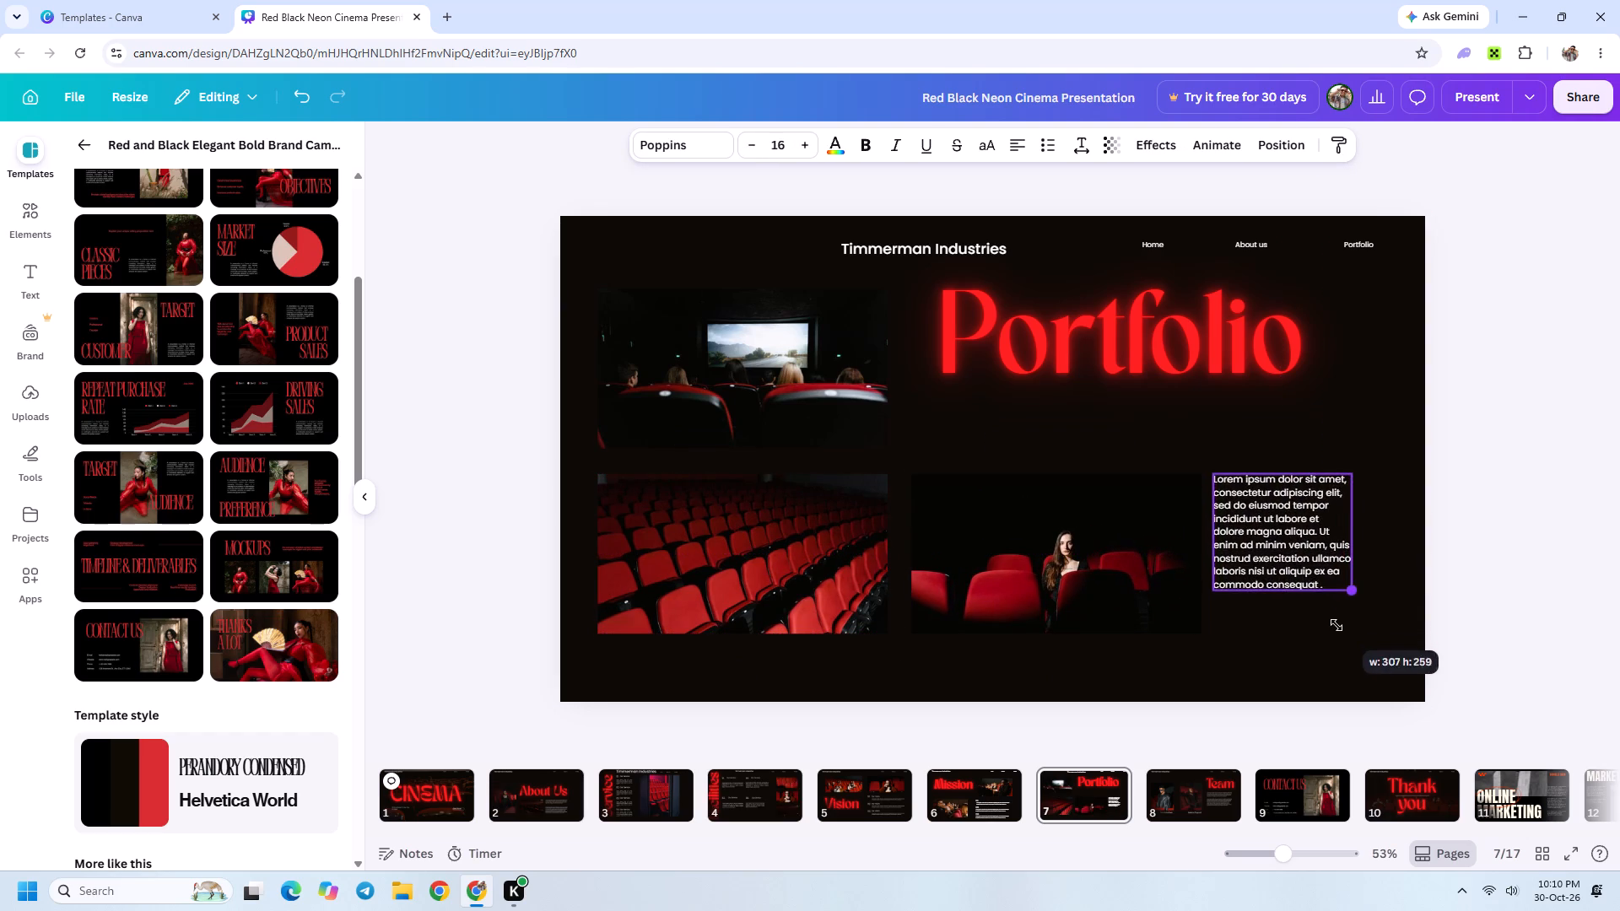
pyautogui.moveTo(1336, 625); pyautogui.dragTo(1340, 644)
pyautogui.moveTo(1304, 569); pyautogui.dragTo(1315, 590)
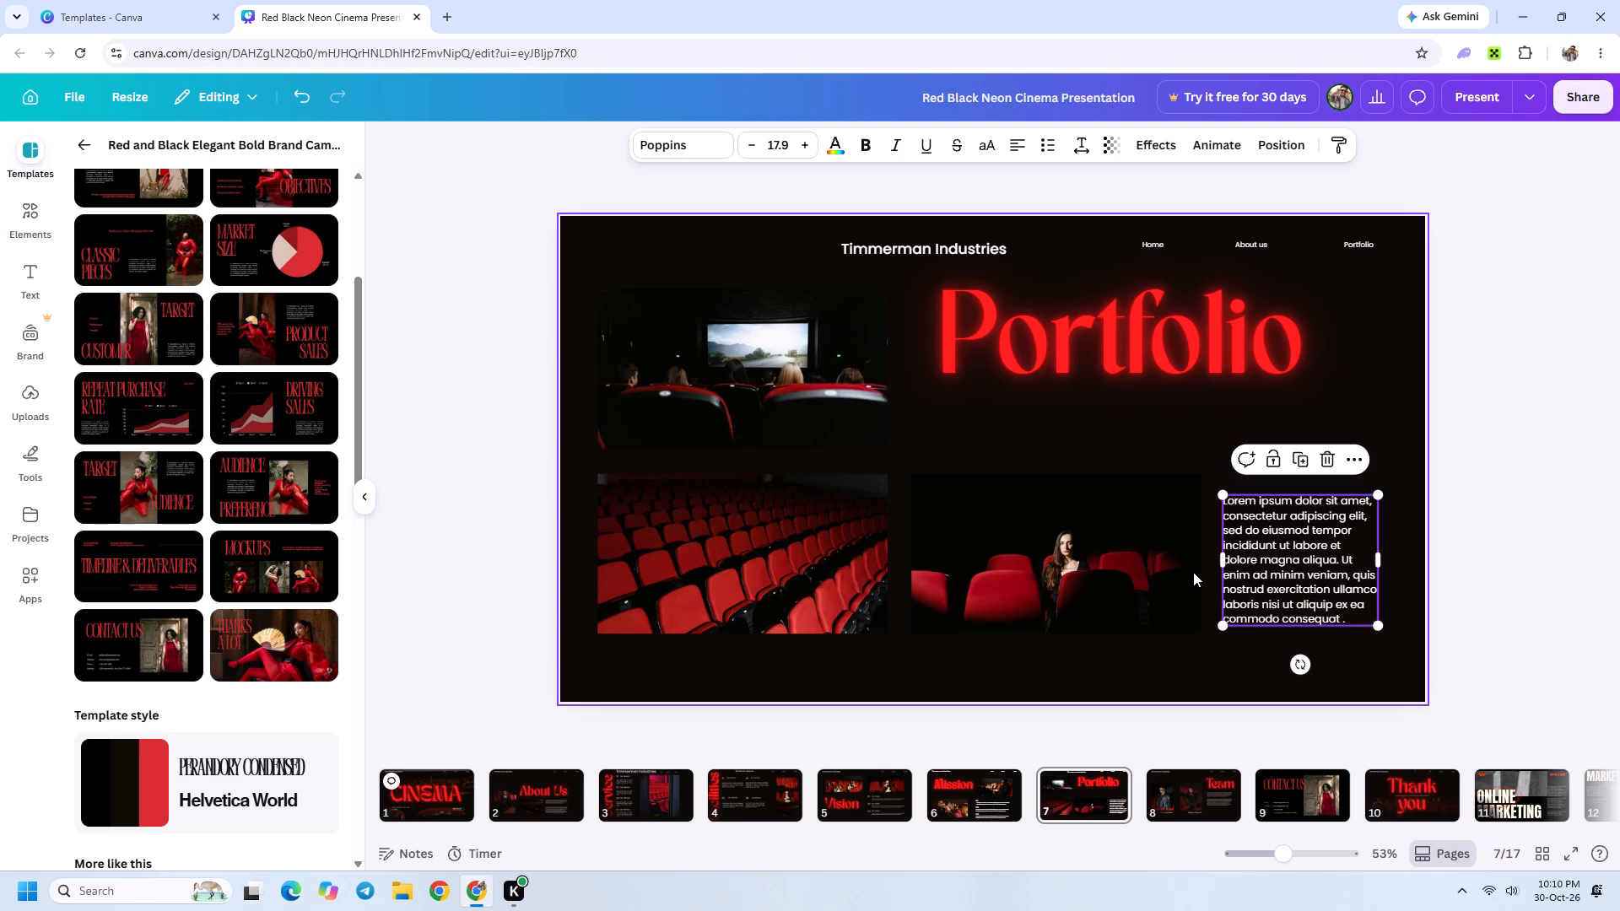
# Crop the two lower Portfolio photos to matching smaller sizes and close the gaps between them and the paragraph.
pyautogui.click(1159, 601)
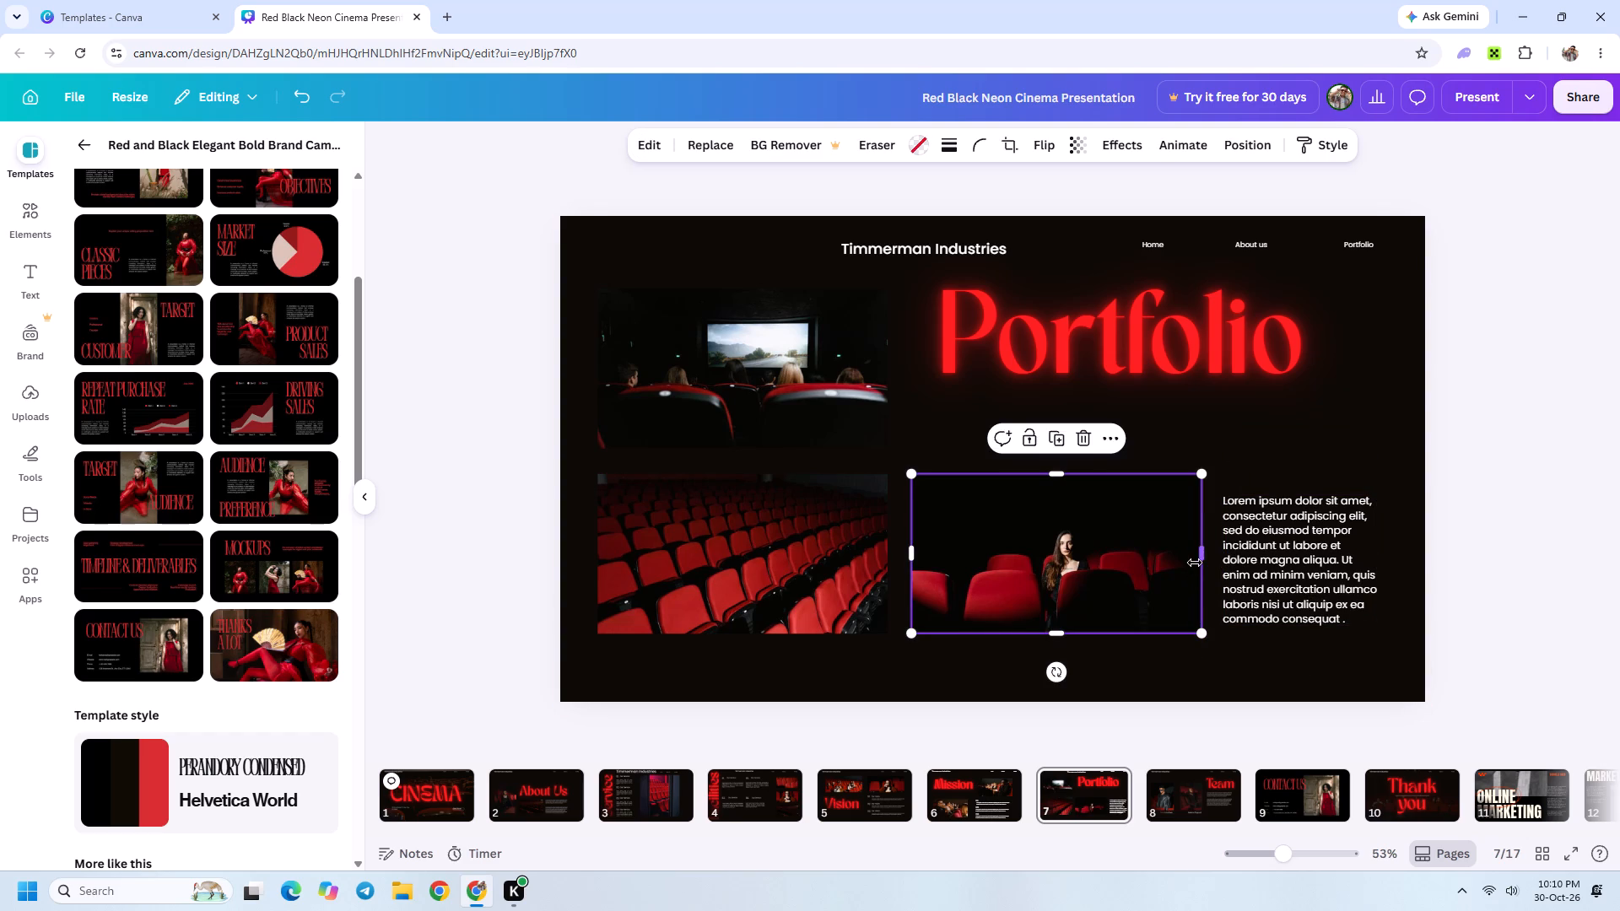
pyautogui.moveTo(1199, 558); pyautogui.dragTo(1171, 561)
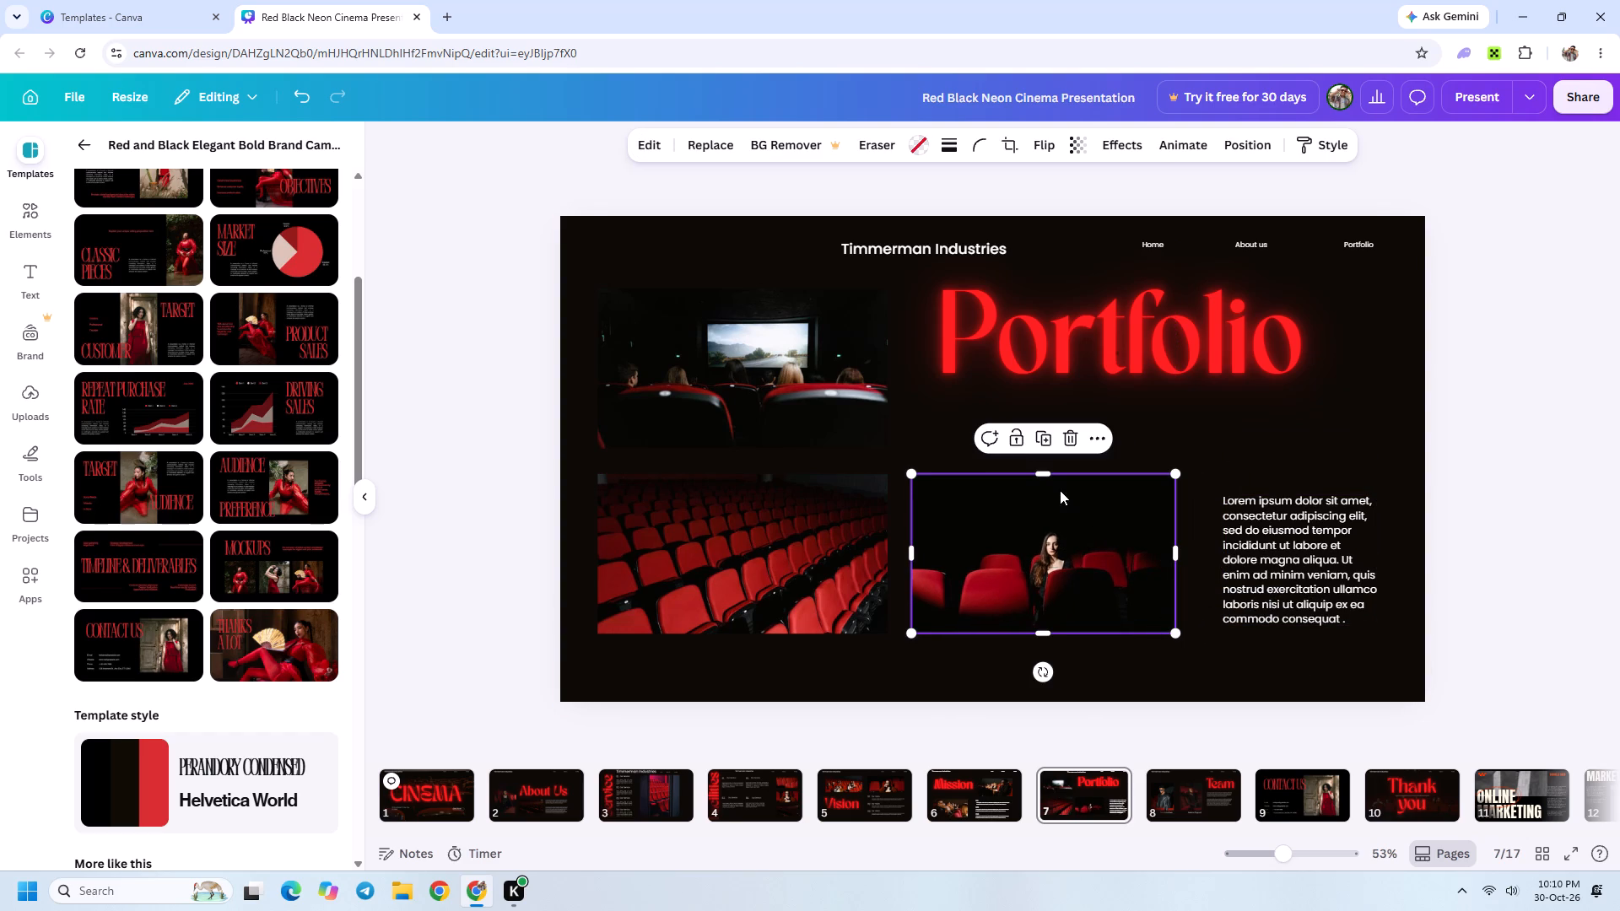
pyautogui.moveTo(1041, 477); pyautogui.dragTo(1041, 503)
pyautogui.click(768, 504)
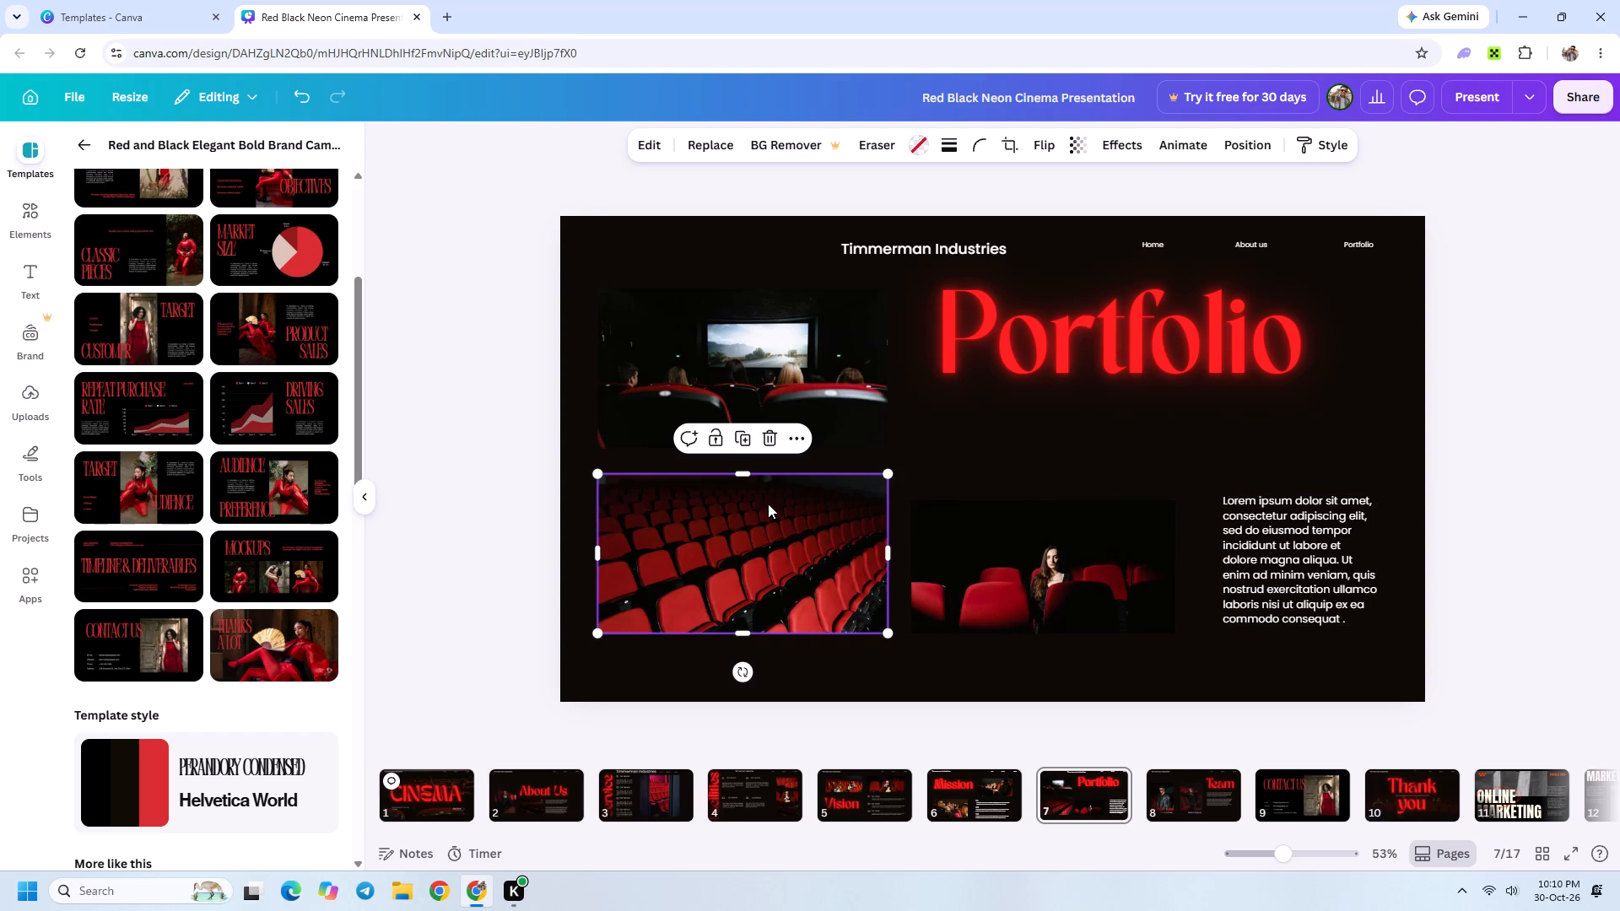
pyautogui.moveTo(745, 476); pyautogui.dragTo(747, 518)
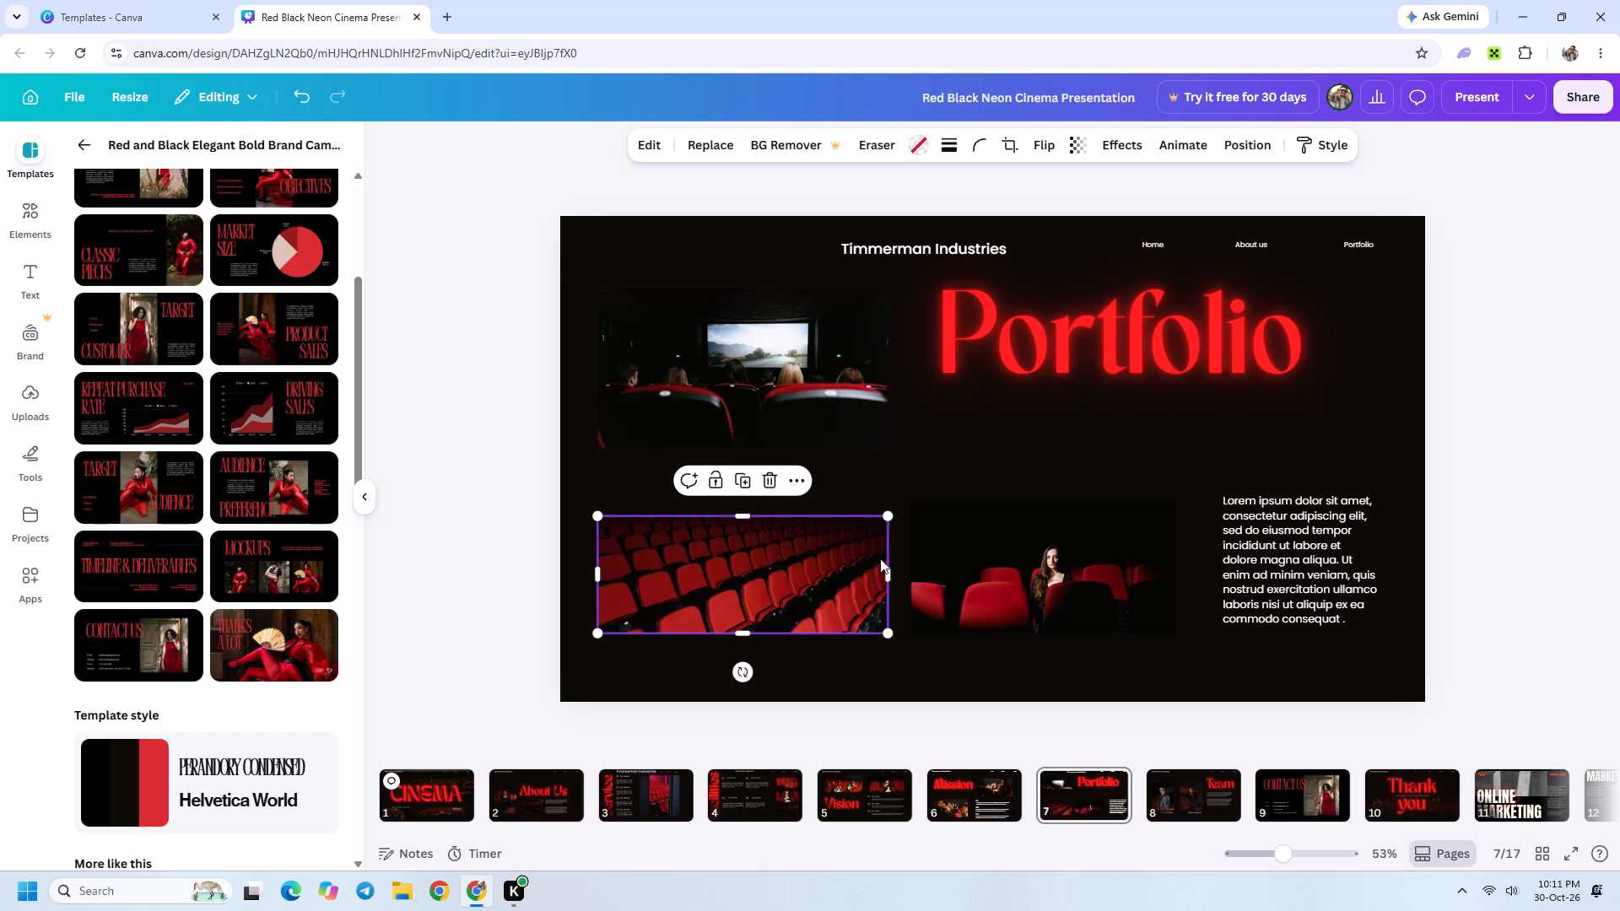
pyautogui.moveTo(743, 517); pyautogui.dragTo(747, 507)
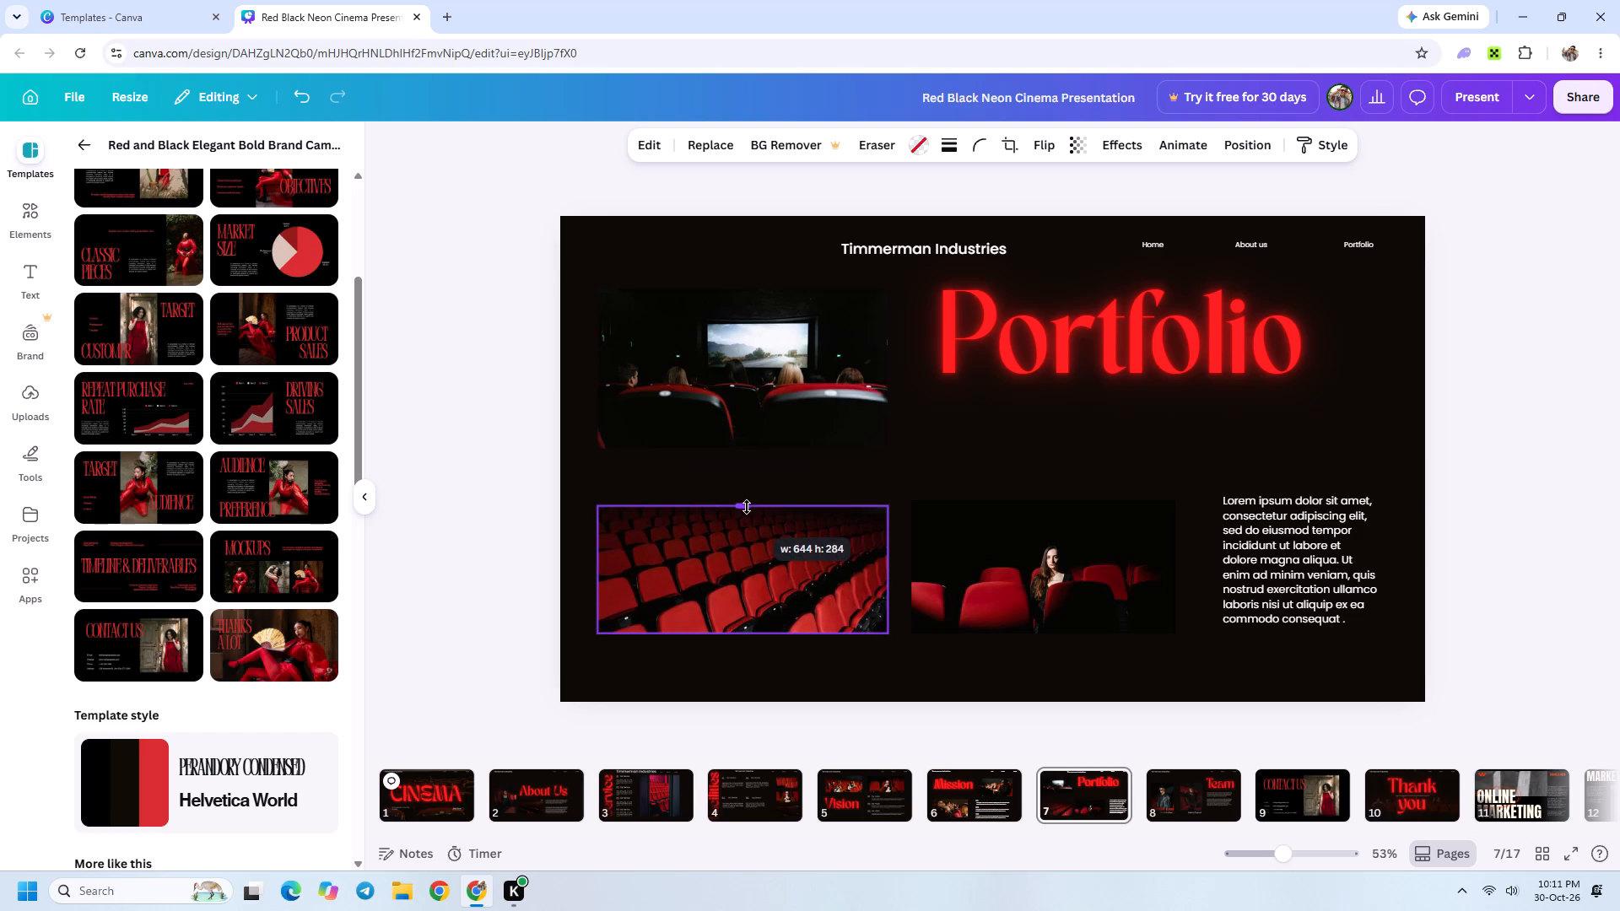
pyautogui.moveTo(747, 507); pyautogui.dragTo(747, 504)
pyautogui.moveTo(888, 570); pyautogui.dragTo(858, 570)
pyautogui.moveTo(1053, 587); pyautogui.dragTo(1033, 587)
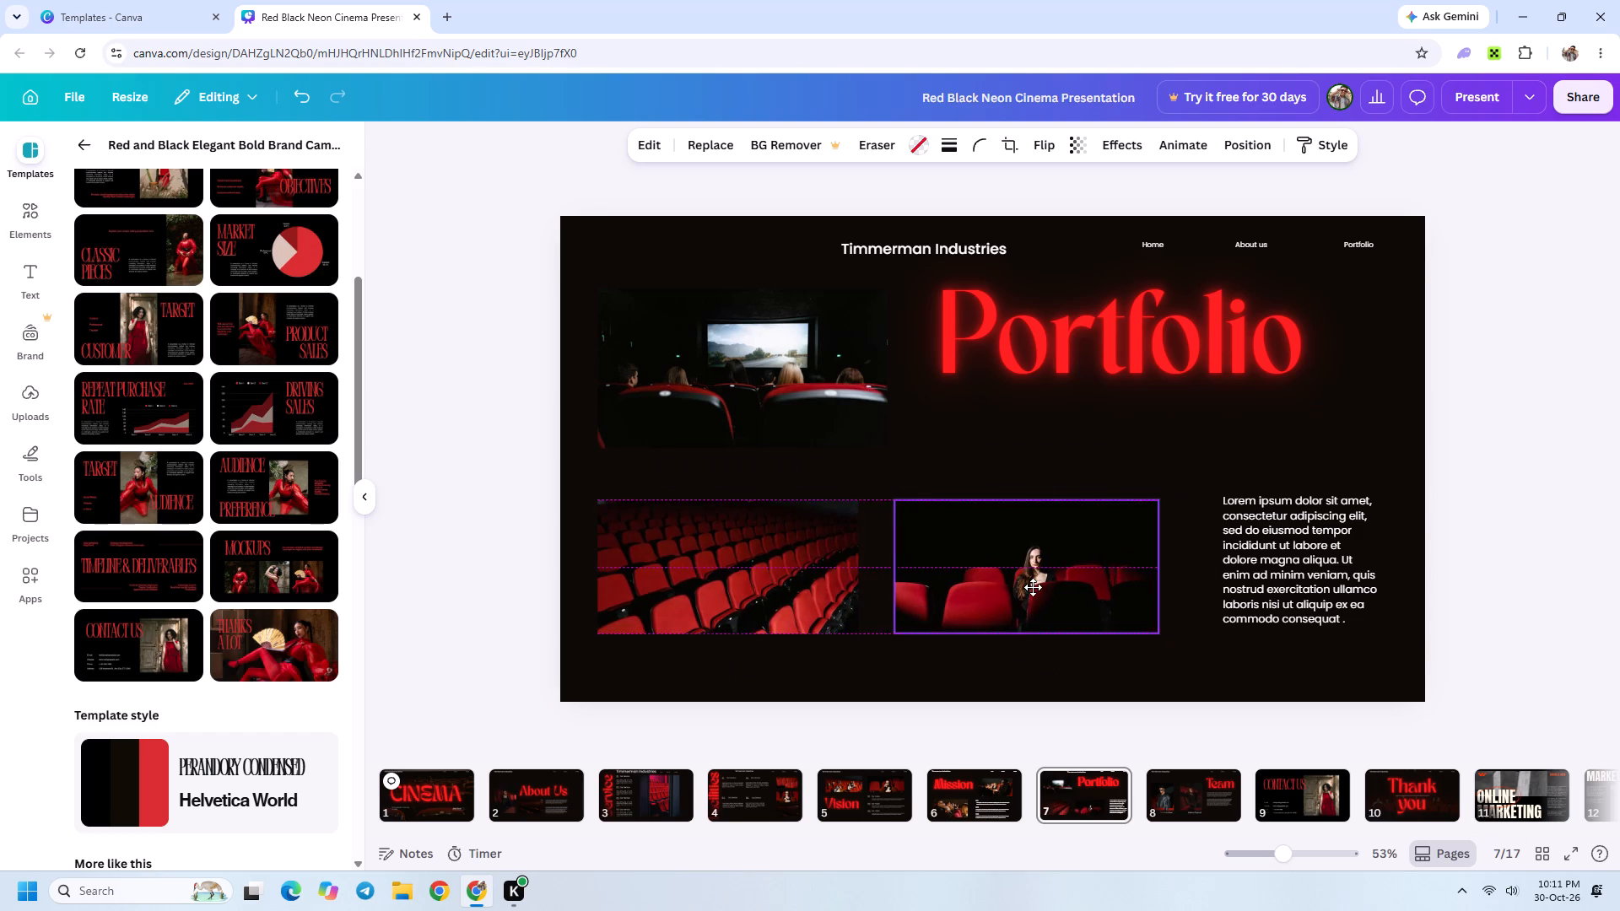
pyautogui.moveTo(1033, 587); pyautogui.dragTo(1023, 587)
pyautogui.moveTo(1313, 584); pyautogui.dragTo(1256, 590)
# Lower the Portfolio heading so it sits roughly level with the middle of the cinema screen photo.
pyautogui.moveTo(1133, 361); pyautogui.dragTo(1139, 382)
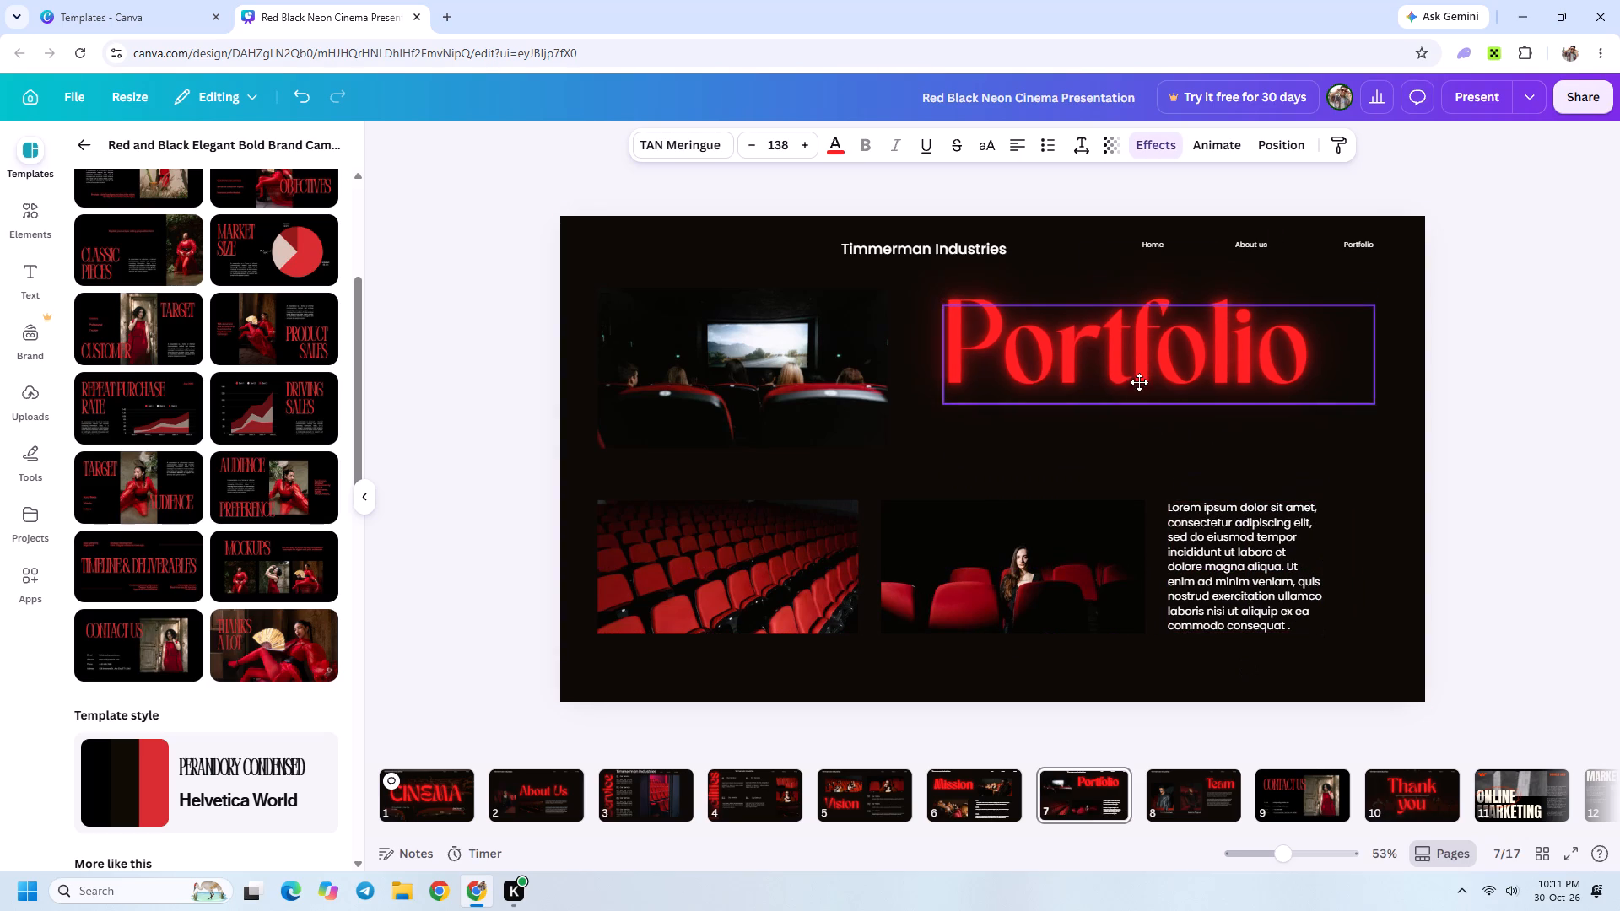
pyautogui.moveTo(1139, 382); pyautogui.dragTo(1132, 407)
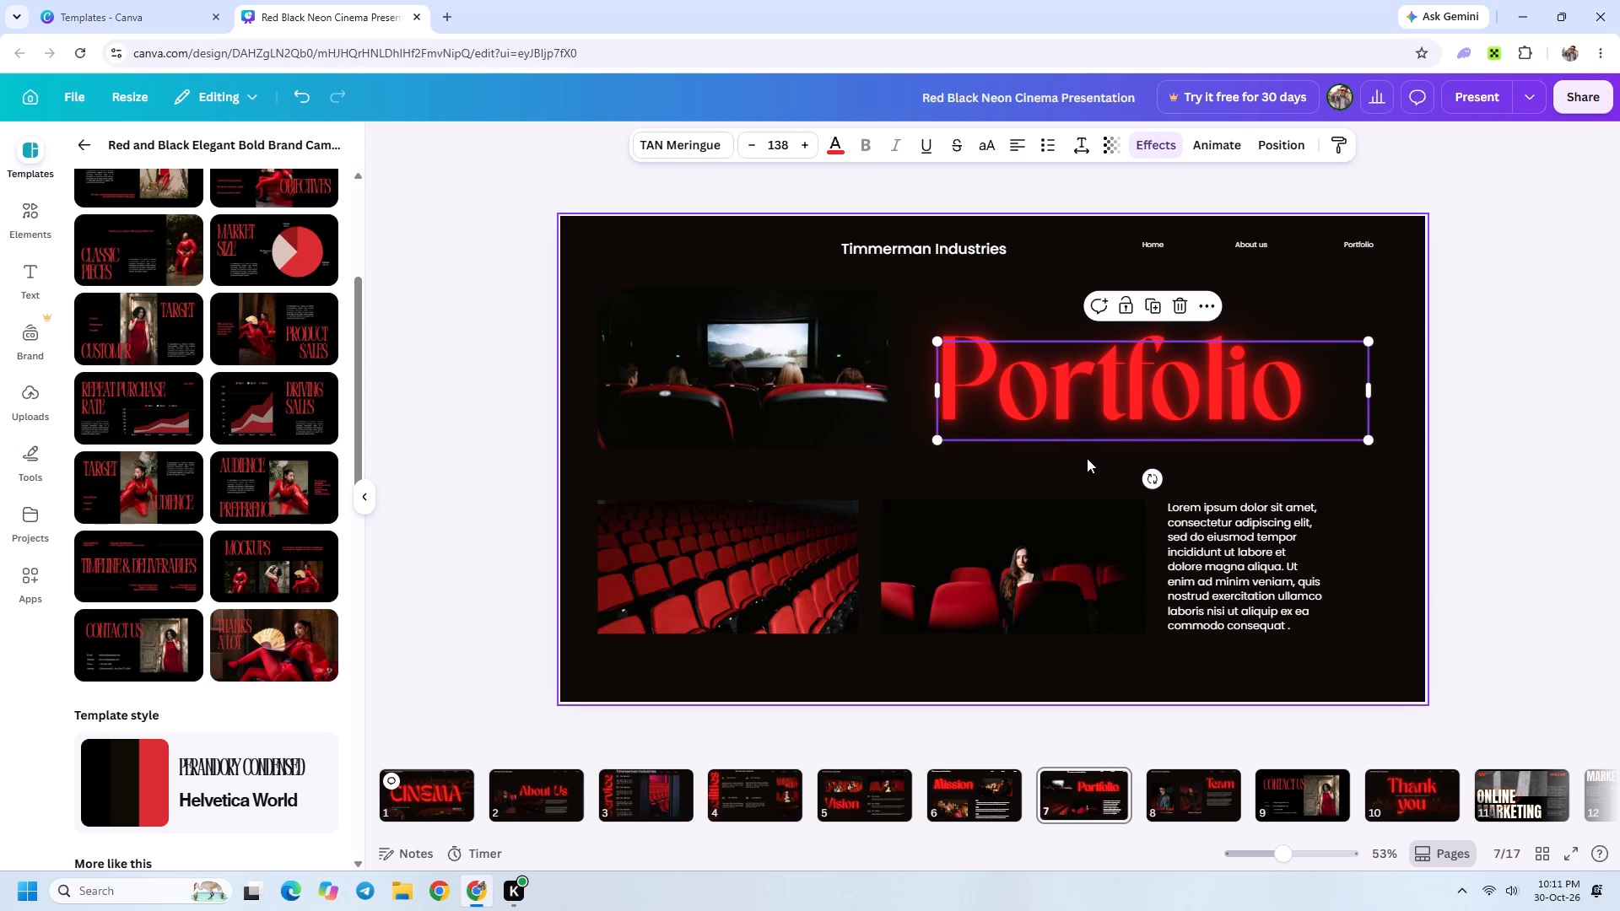
pyautogui.click(1078, 461)
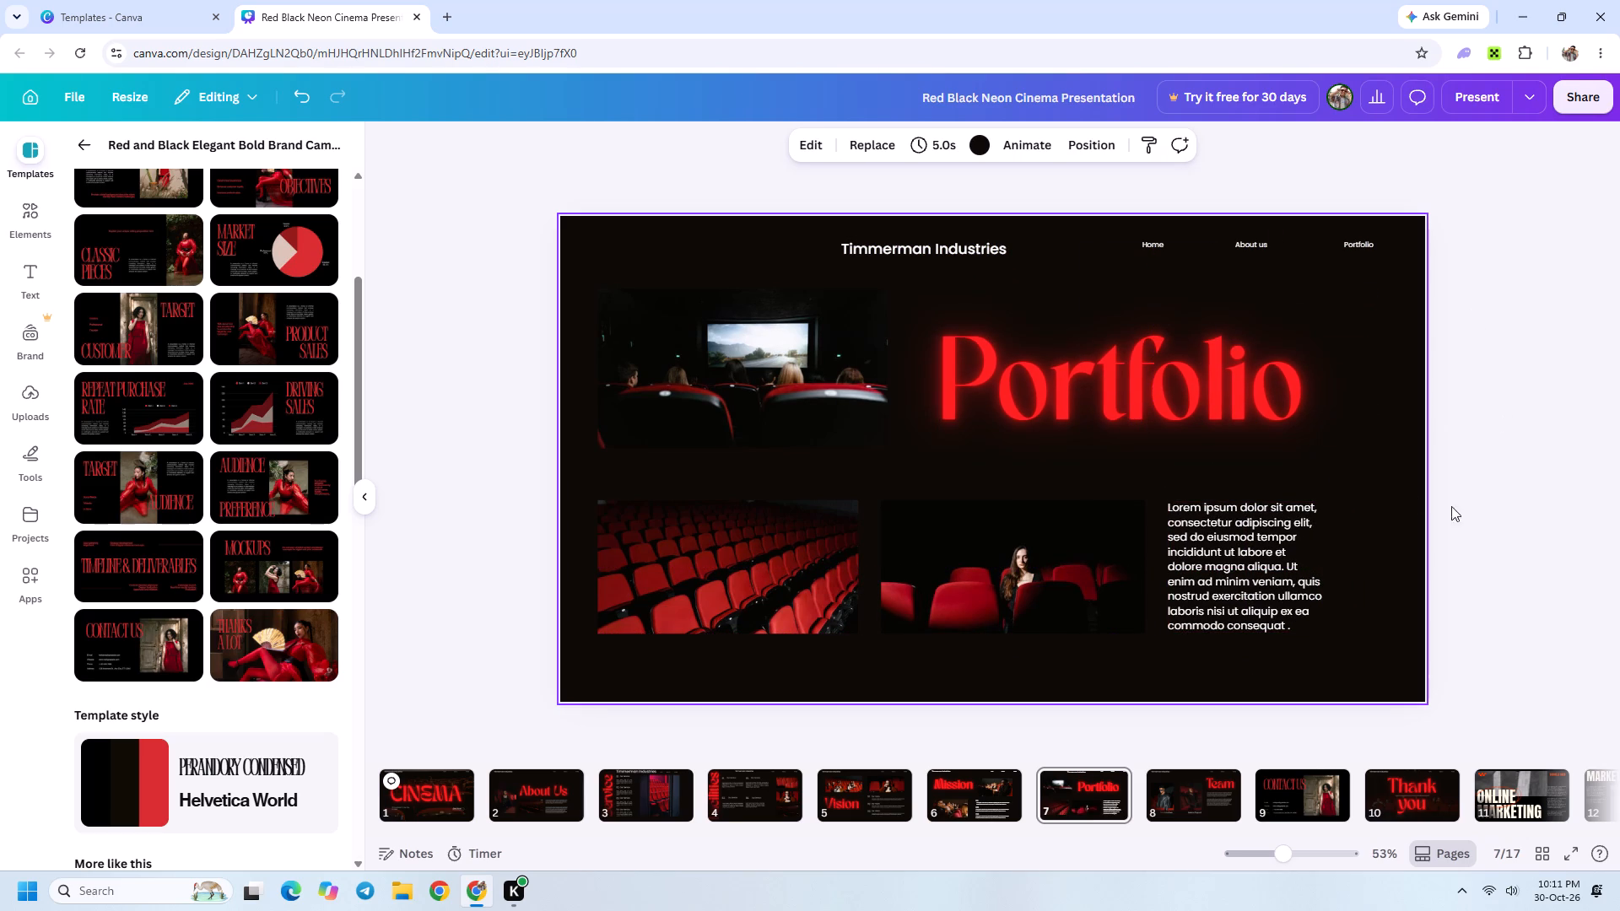
# On the Team page, move both paragraphs and the Team heading lower and slightly left, leaving more space between the paragraphs.
pyautogui.click(1195, 807)
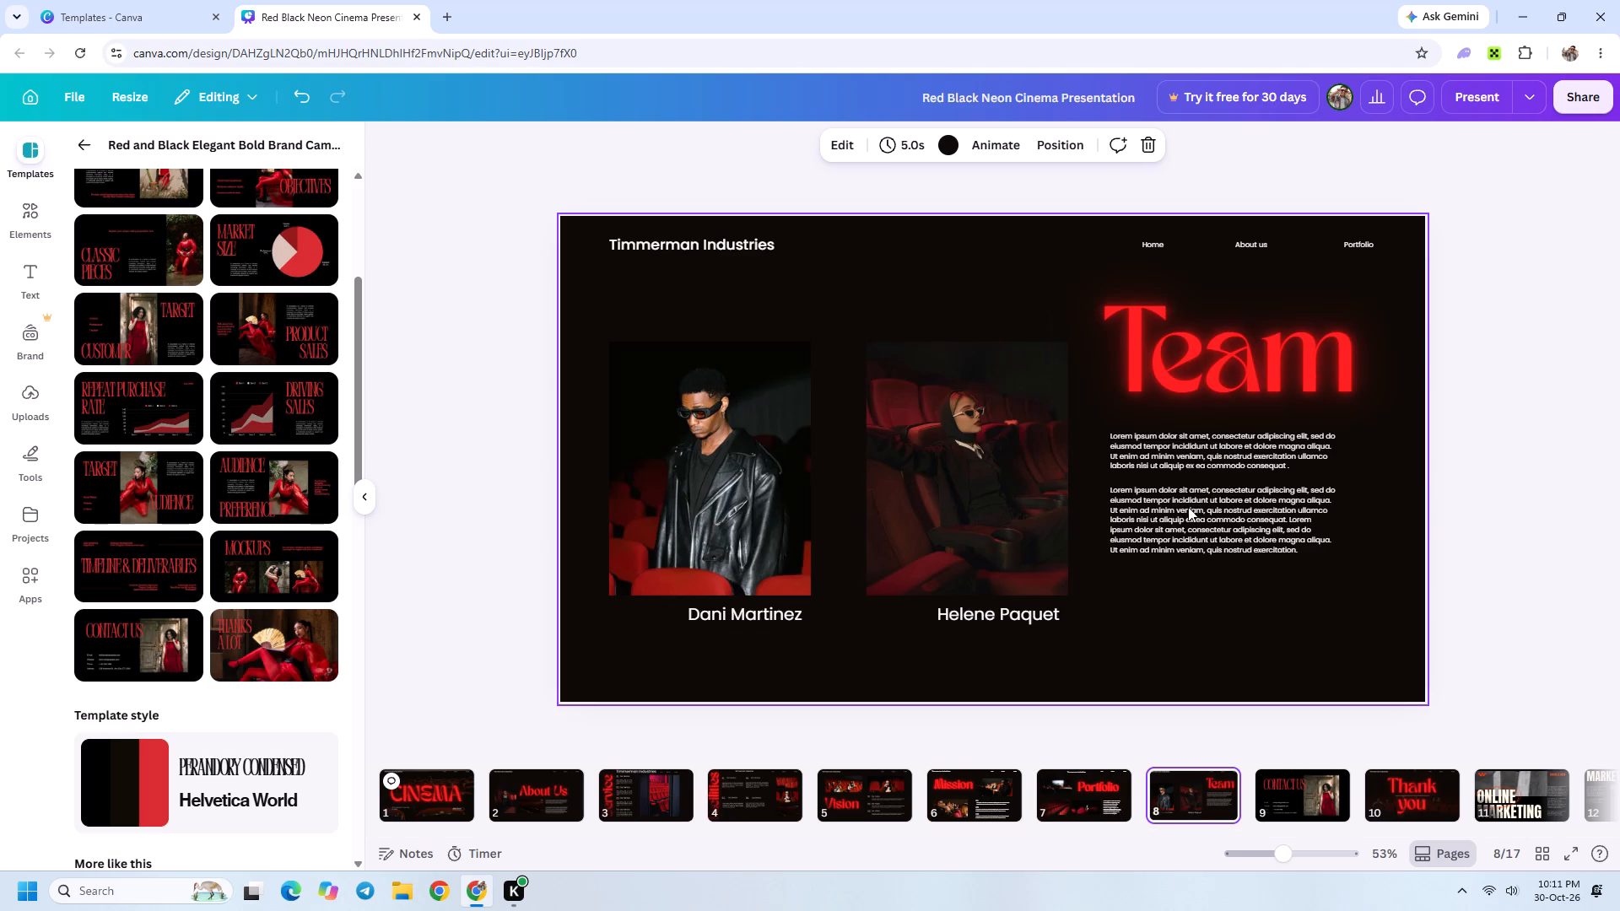
pyautogui.moveTo(1190, 523); pyautogui.dragTo(1180, 568)
pyautogui.moveTo(1205, 443); pyautogui.dragTo(1201, 467)
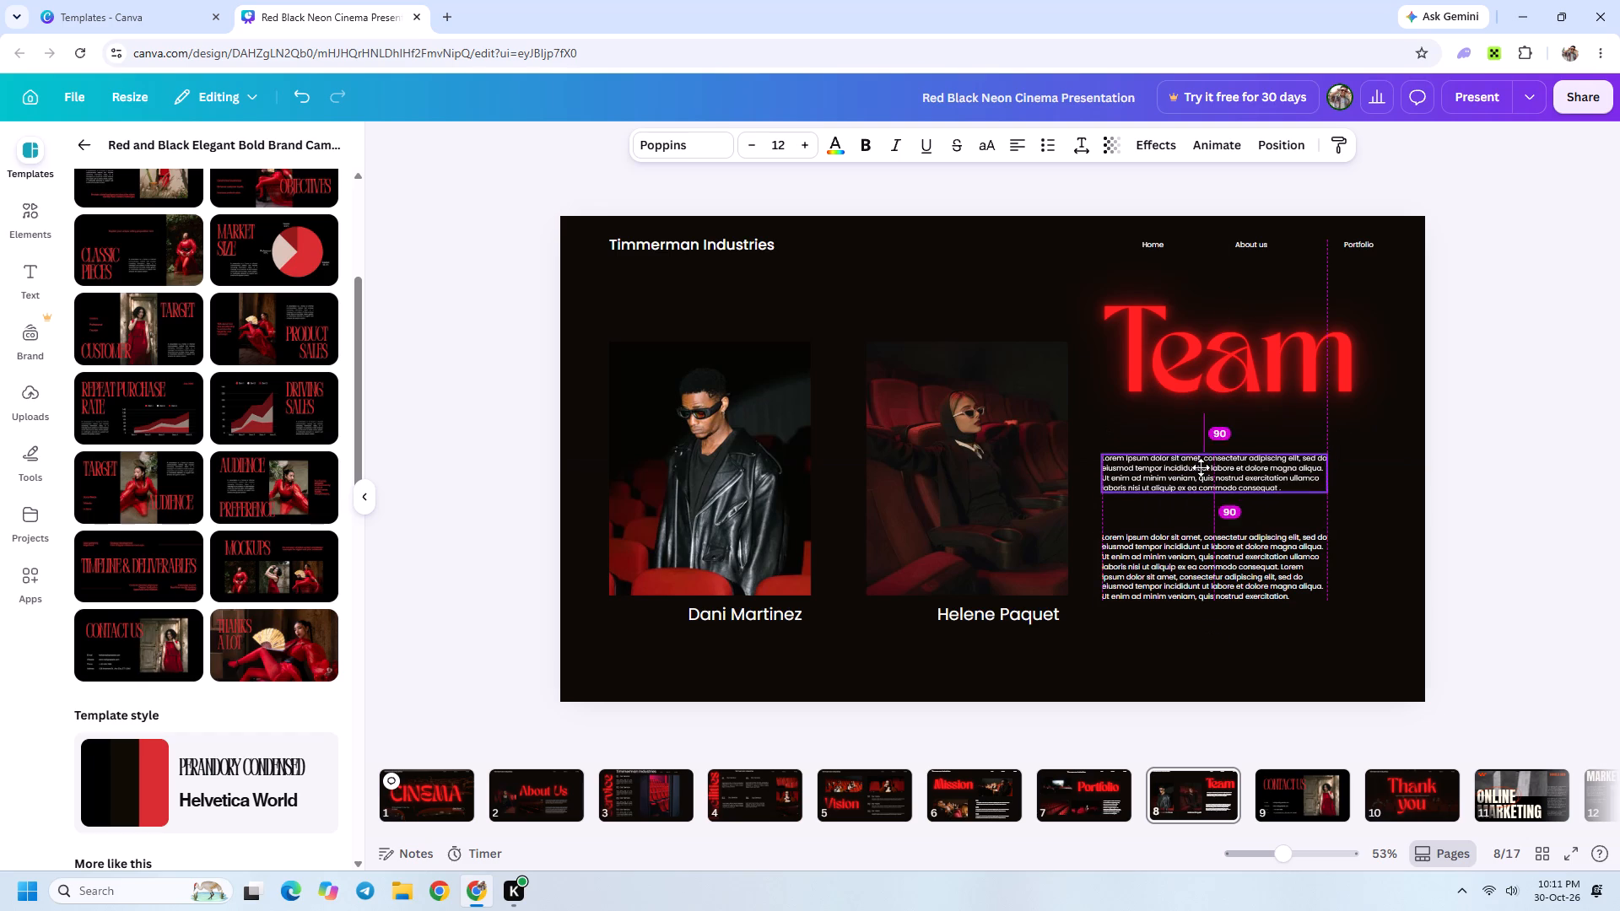
pyautogui.moveTo(1201, 467); pyautogui.dragTo(1201, 470)
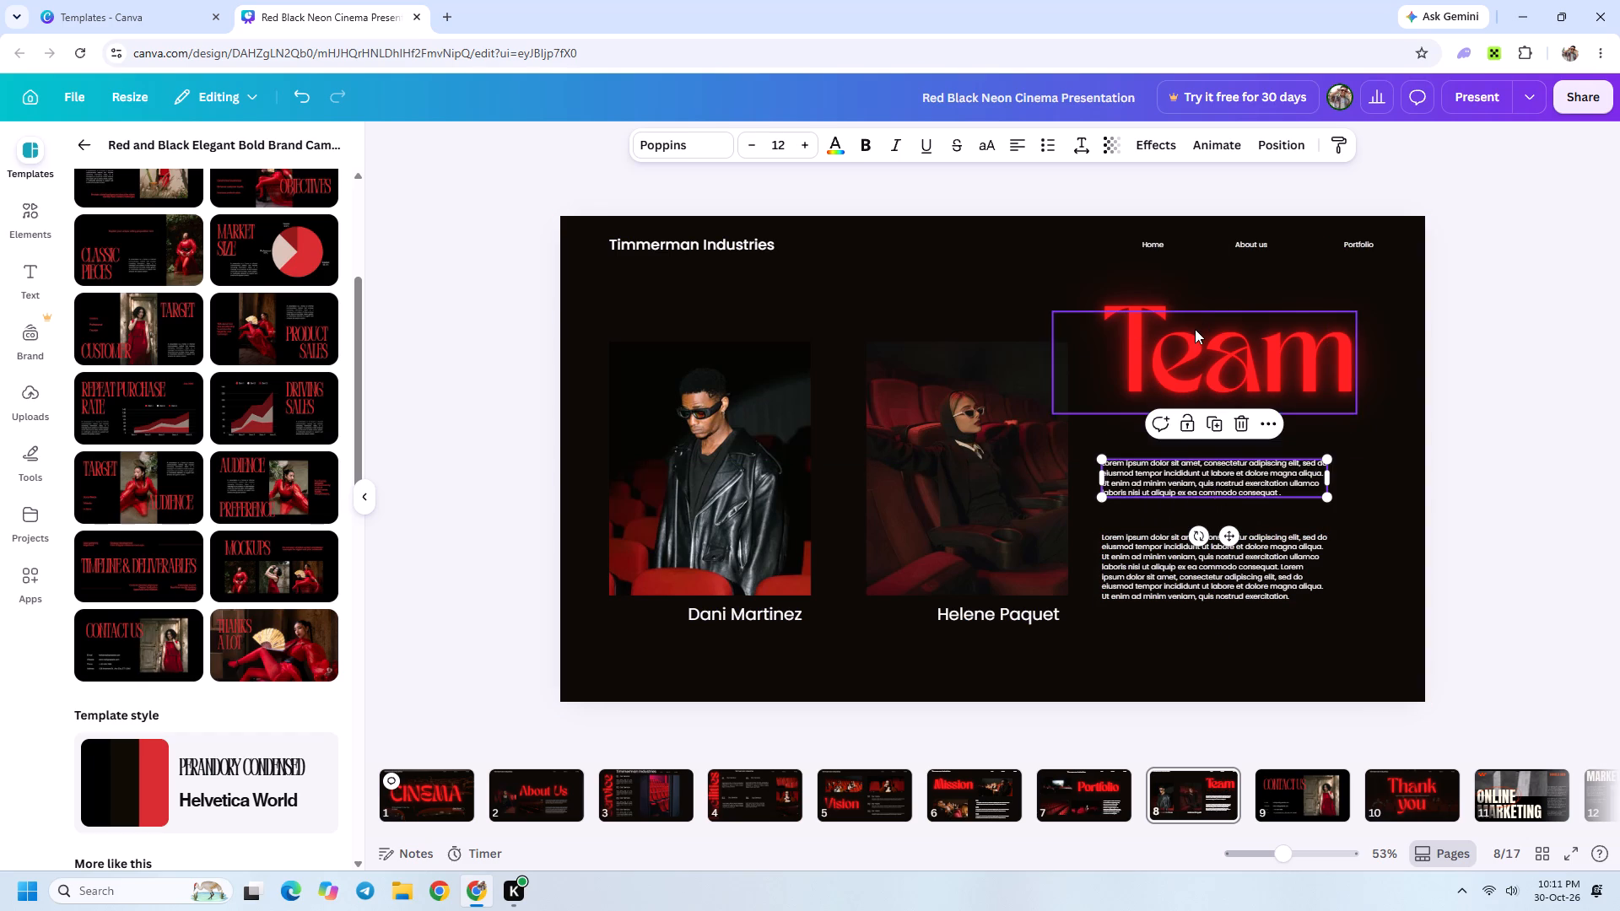
pyautogui.moveTo(1195, 329); pyautogui.dragTo(1174, 333)
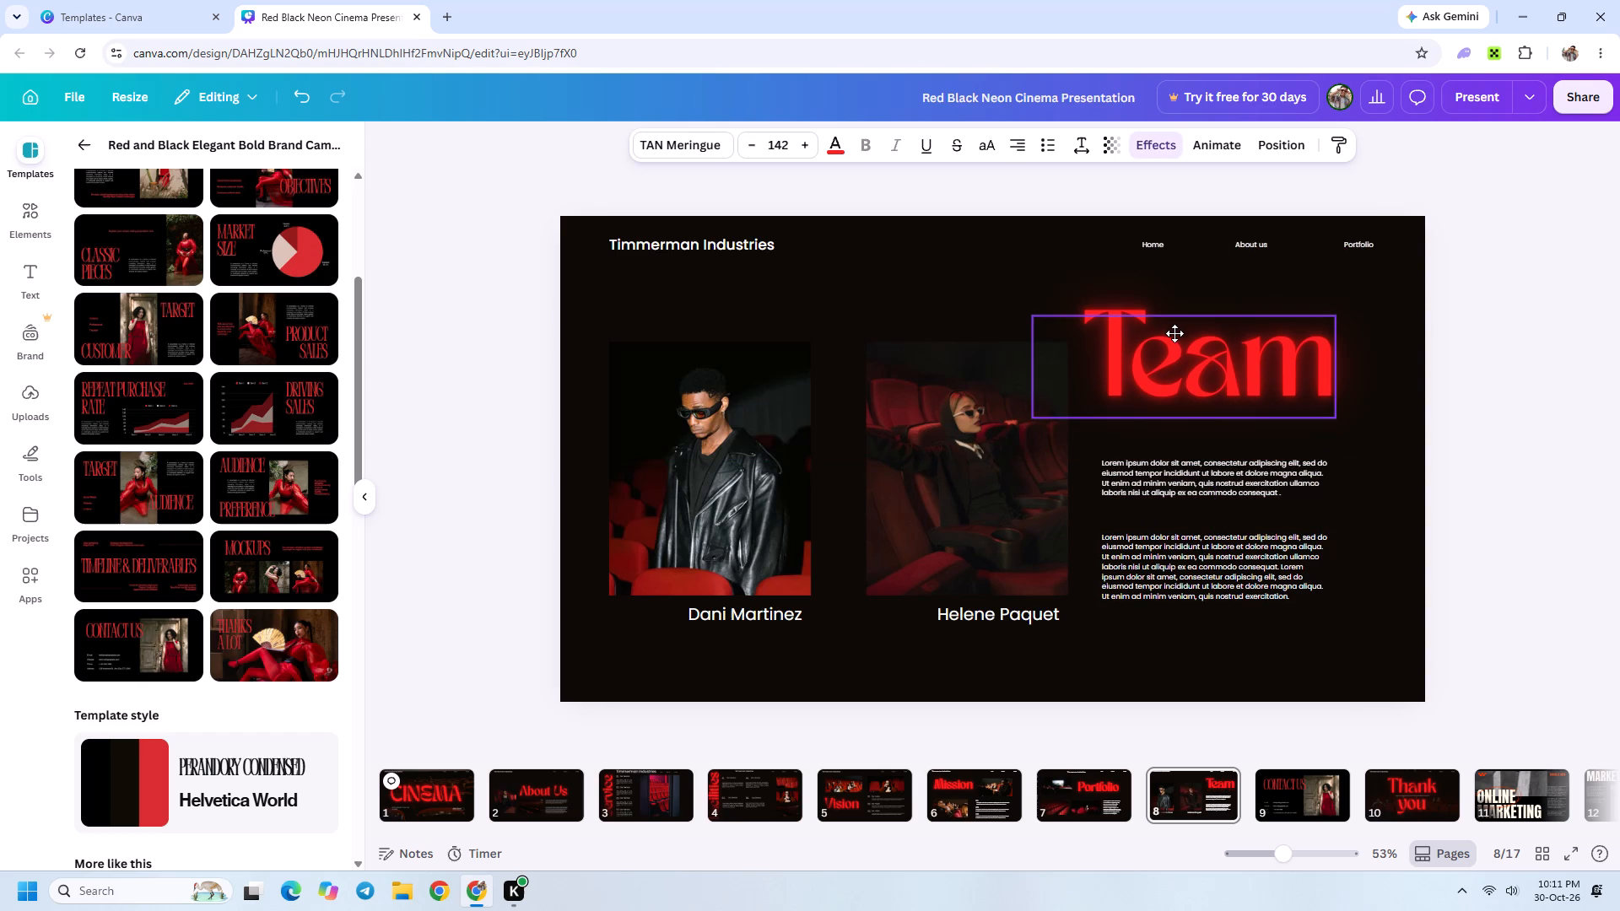
pyautogui.moveTo(1174, 333); pyautogui.dragTo(1178, 351)
pyautogui.click(1178, 351)
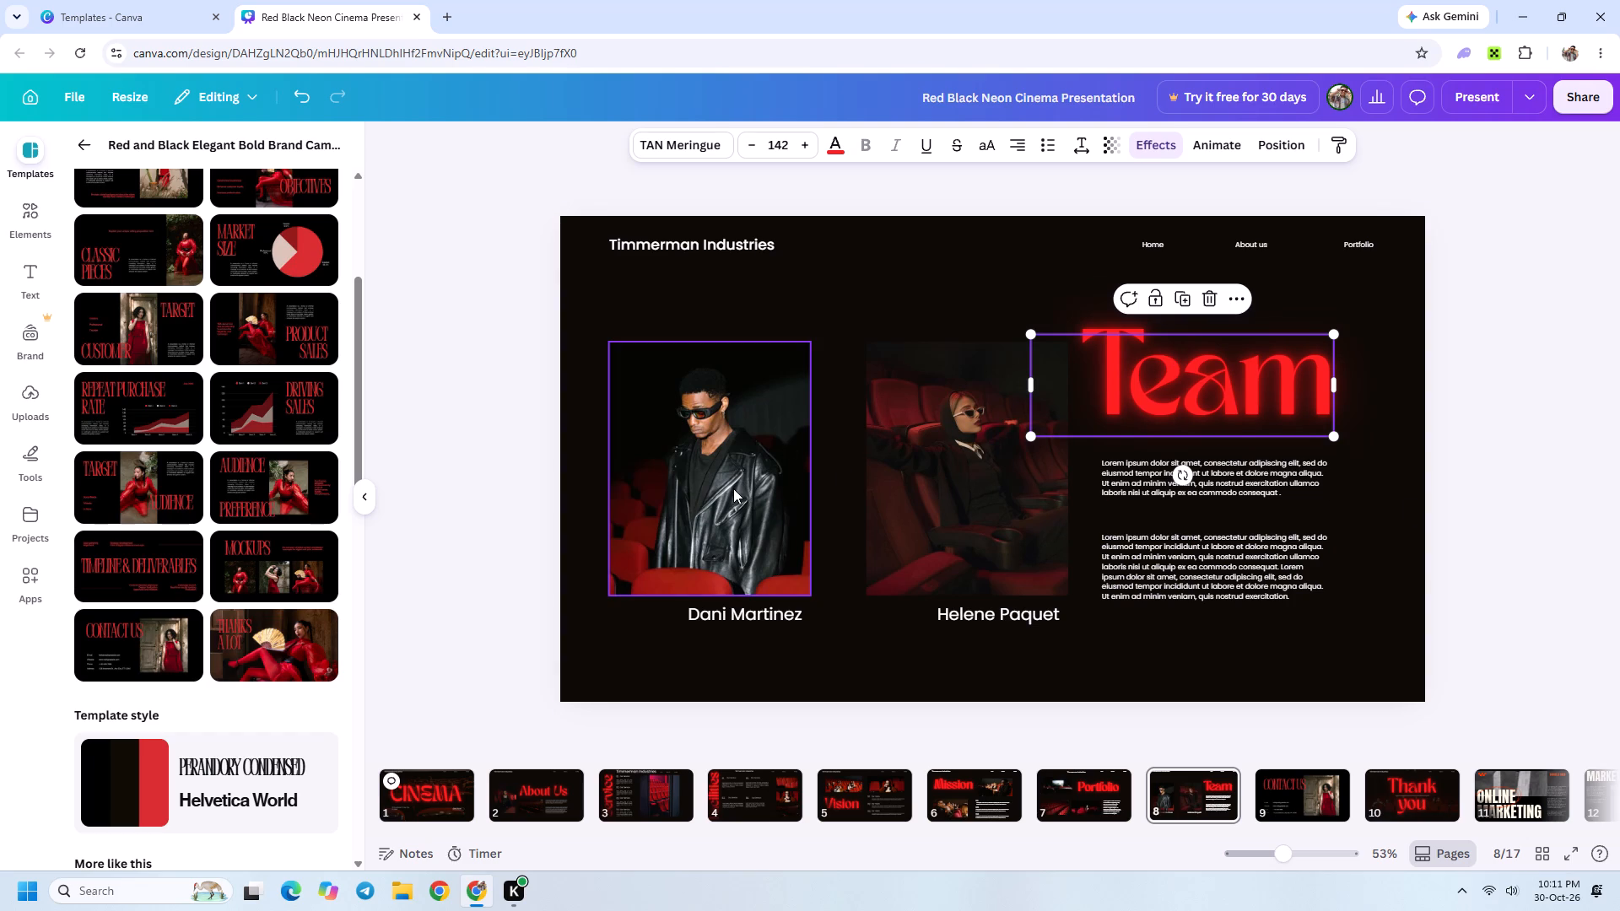
# Swap the two team members' photos and name captions, with the woman on the page's left and the captions aligned beneath the photos.
pyautogui.moveTo(694, 465); pyautogui.dragTo(1102, 587)
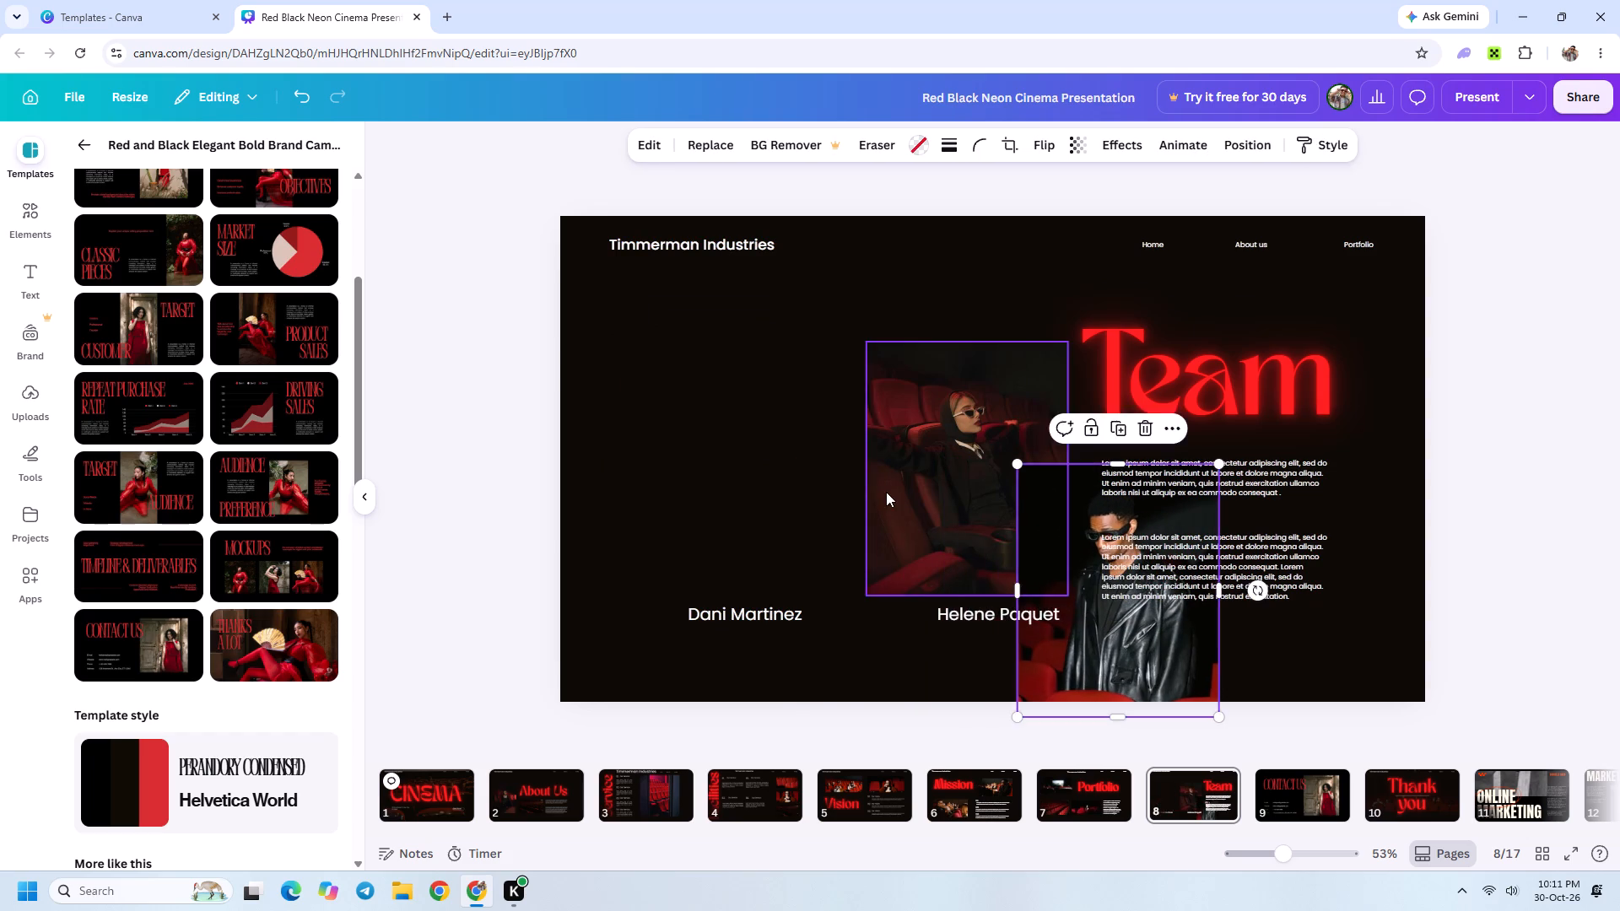
pyautogui.moveTo(886, 492); pyautogui.dragTo(642, 484)
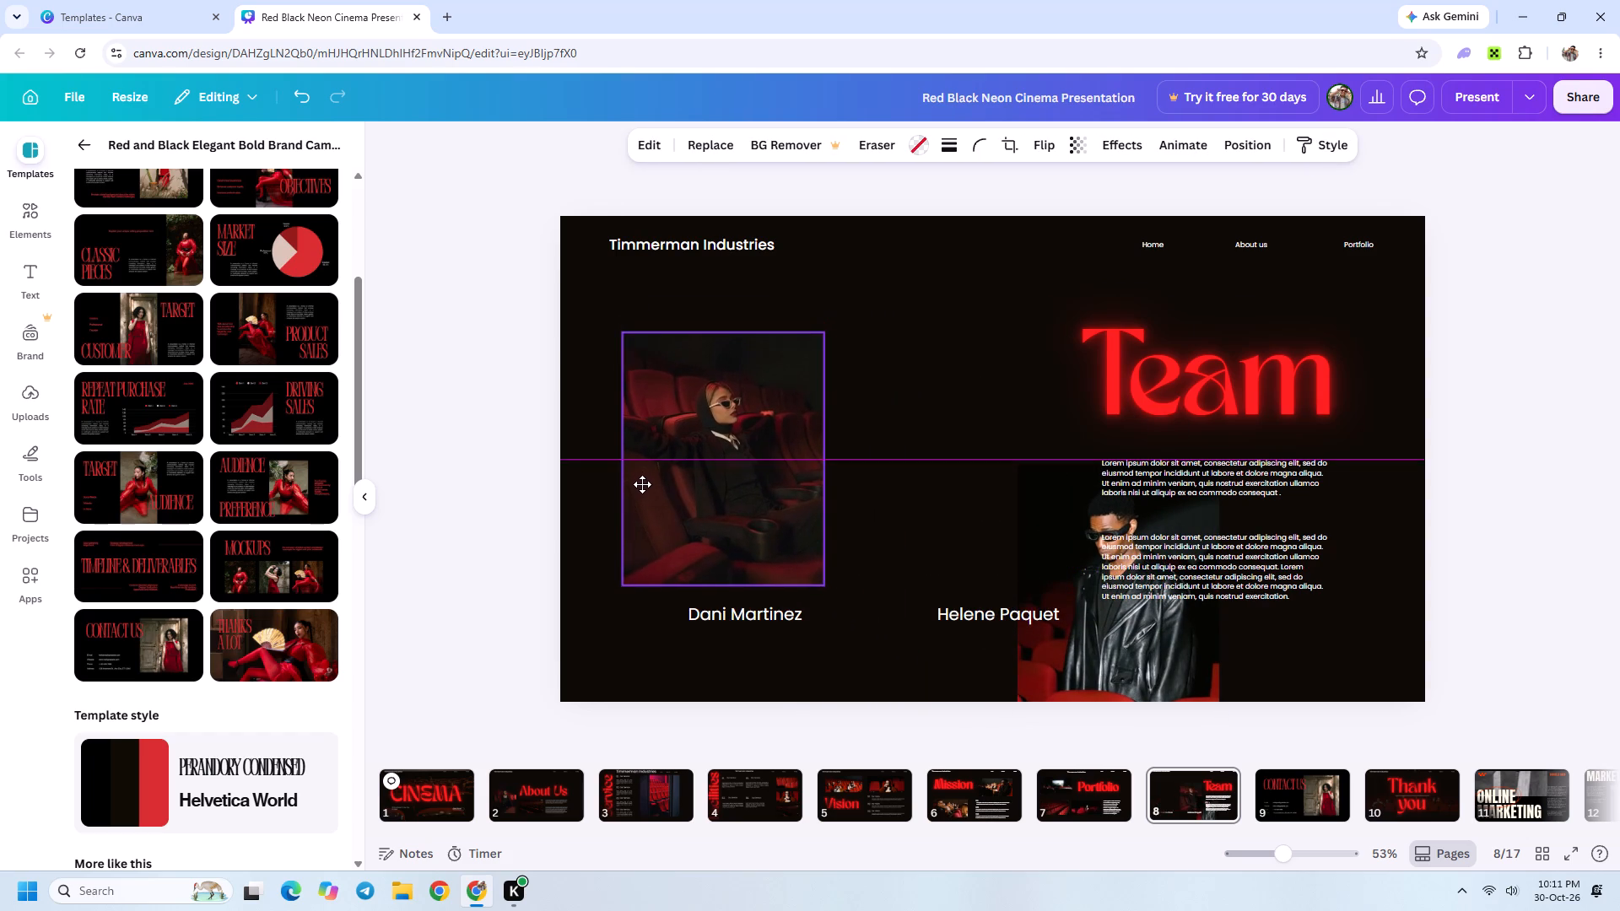
pyautogui.moveTo(642, 484); pyautogui.dragTo(652, 484)
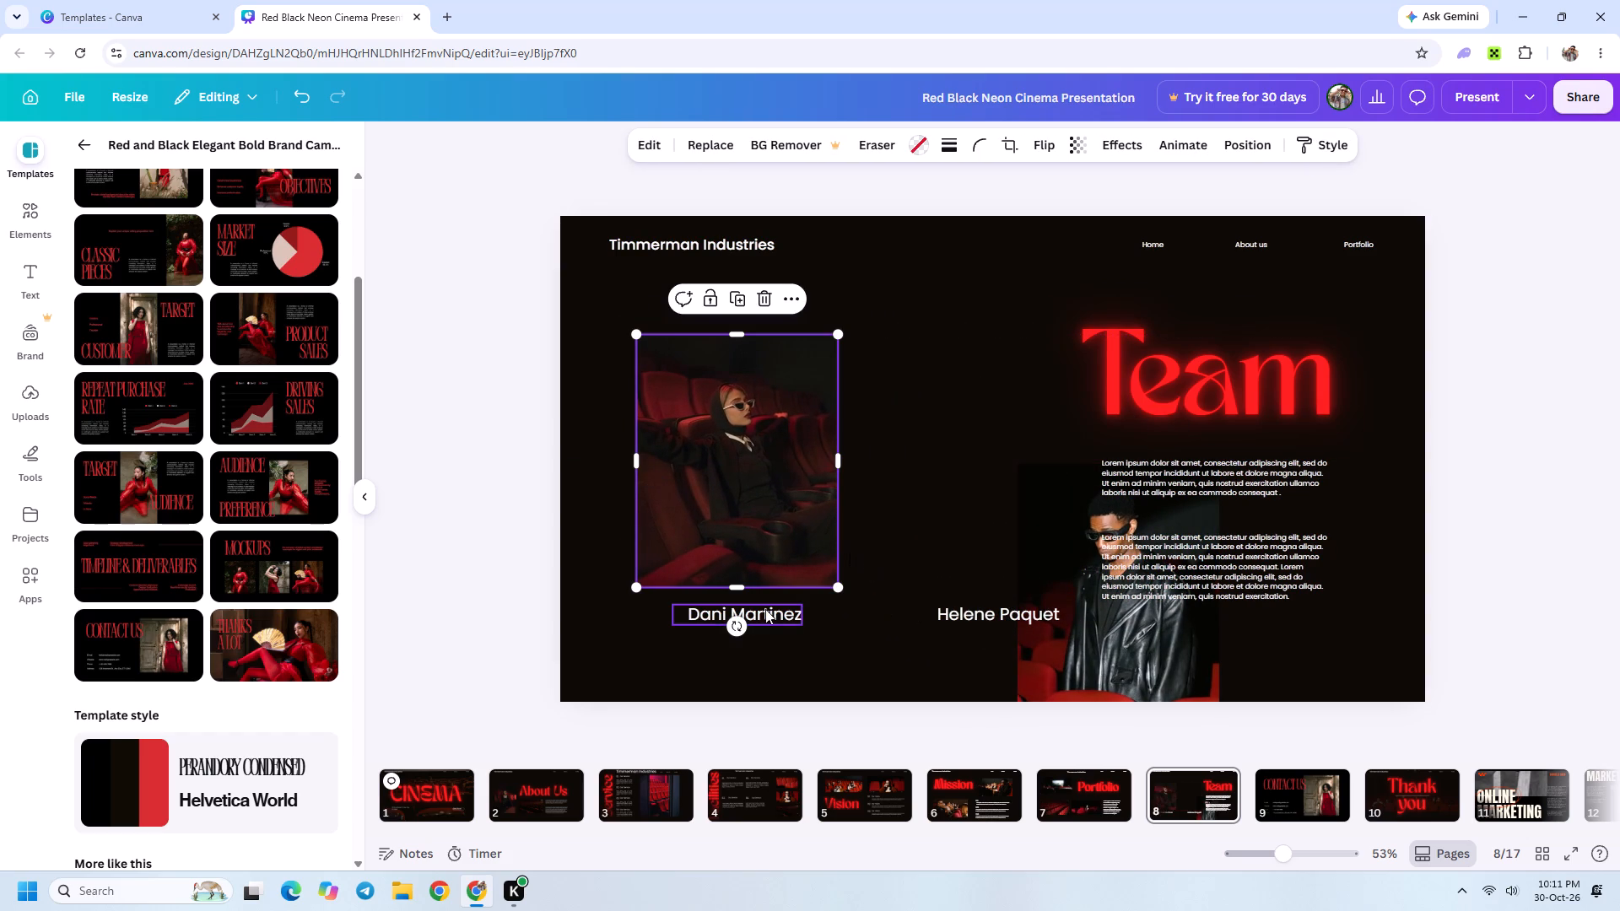
pyautogui.moveTo(767, 617); pyautogui.dragTo(934, 680)
pyautogui.moveTo(1012, 609); pyautogui.dragTo(968, 628)
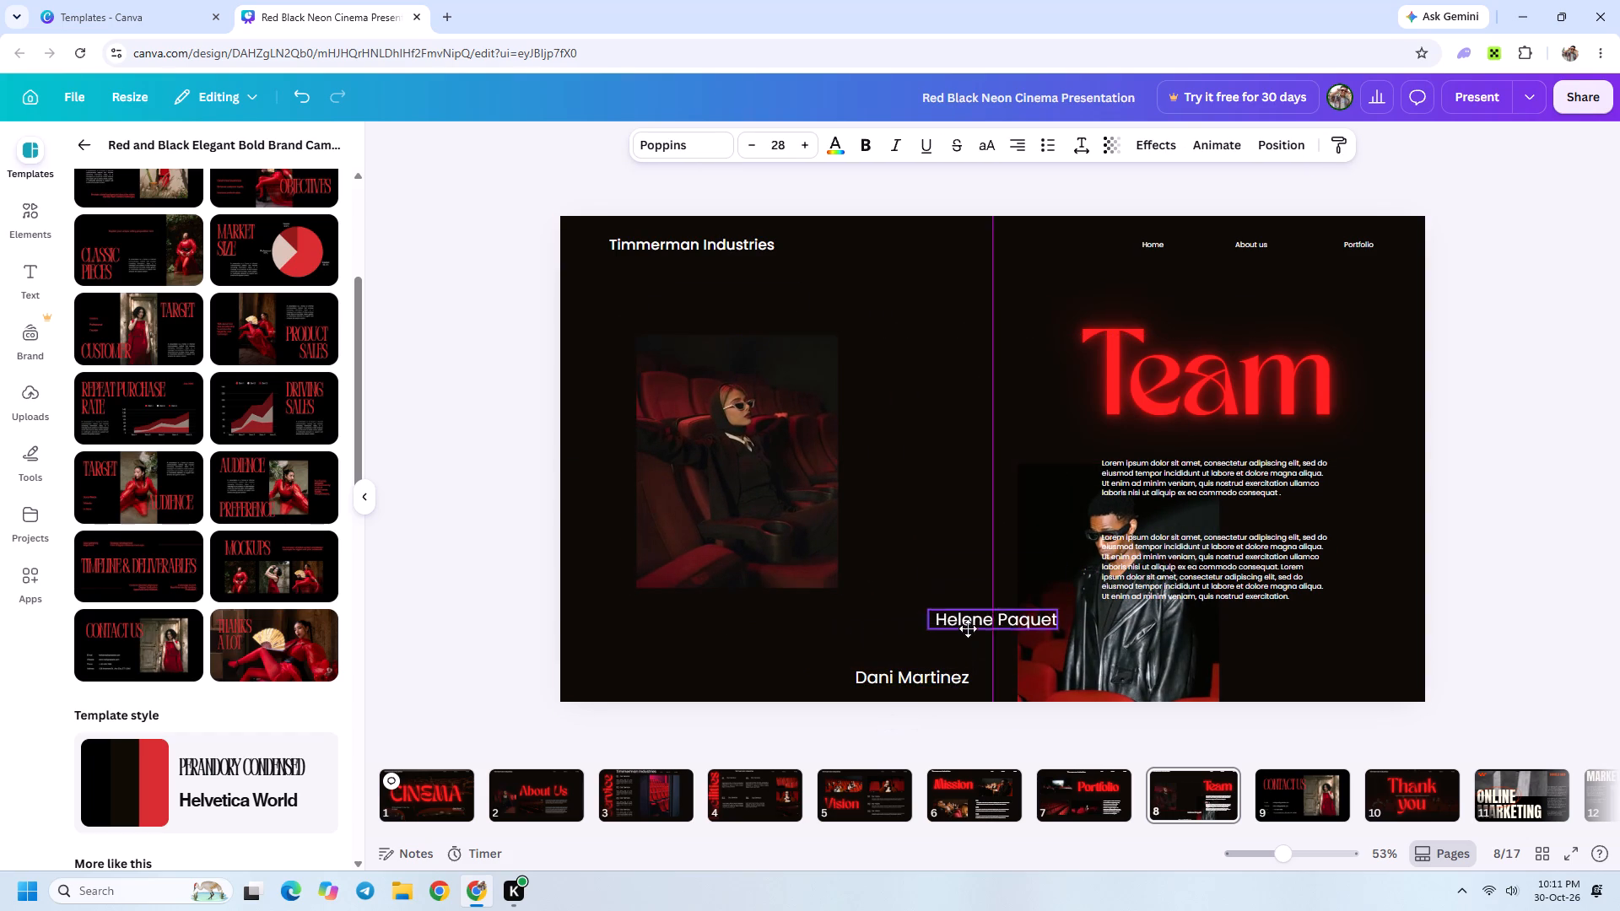
pyautogui.moveTo(968, 628); pyautogui.dragTo(759, 621)
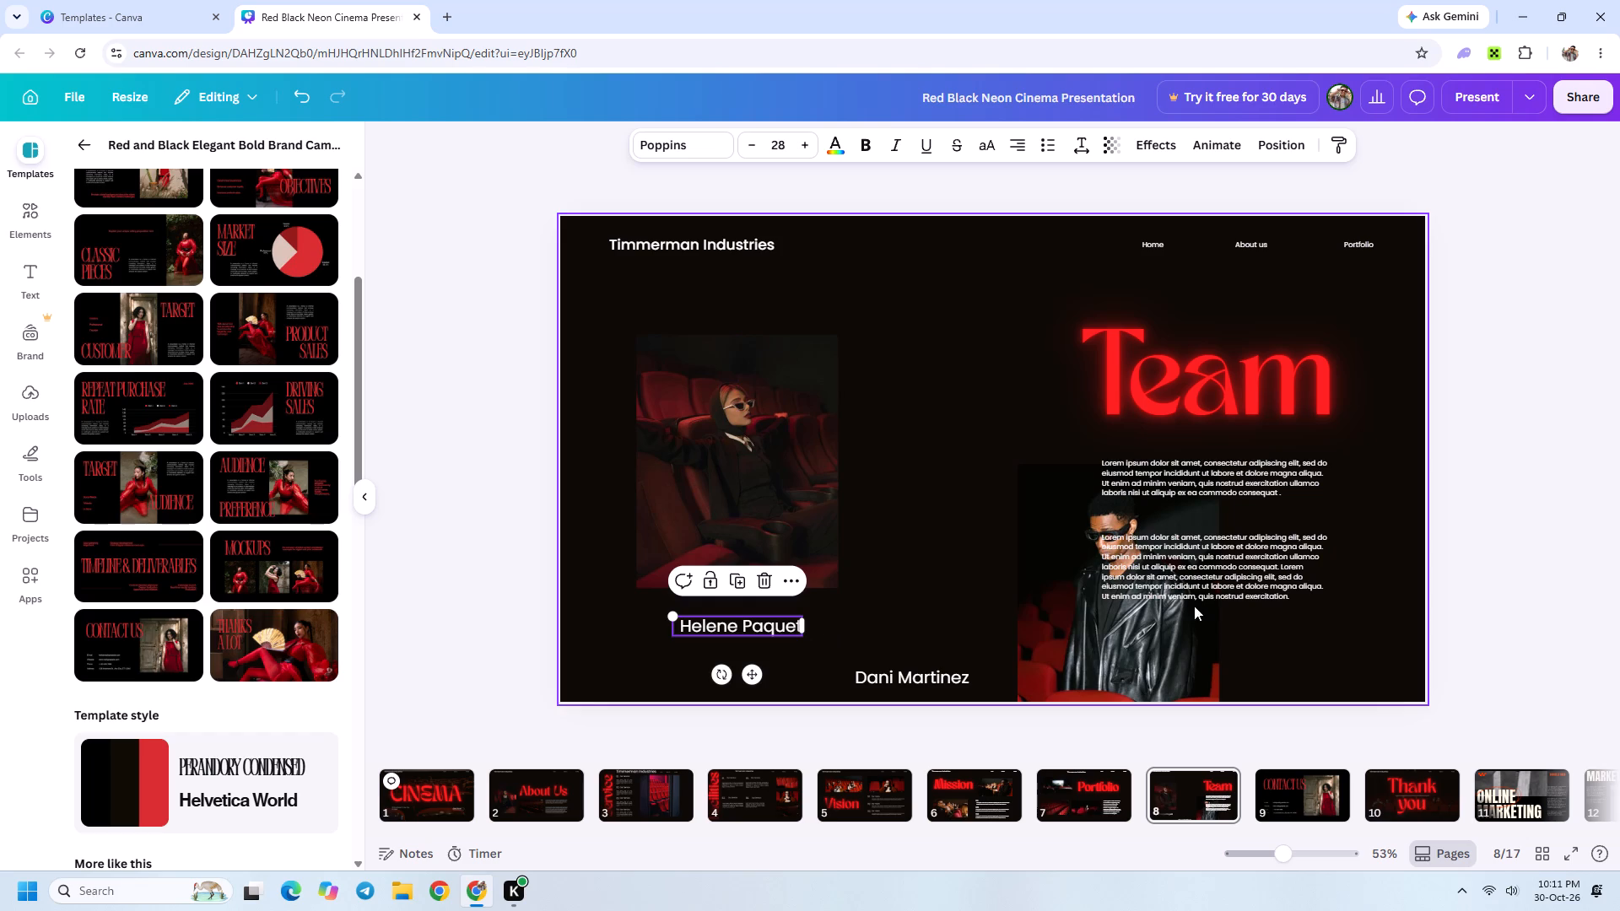
pyautogui.moveTo(1130, 647); pyautogui.dragTo(976, 521)
pyautogui.moveTo(932, 676); pyautogui.dragTo(984, 634)
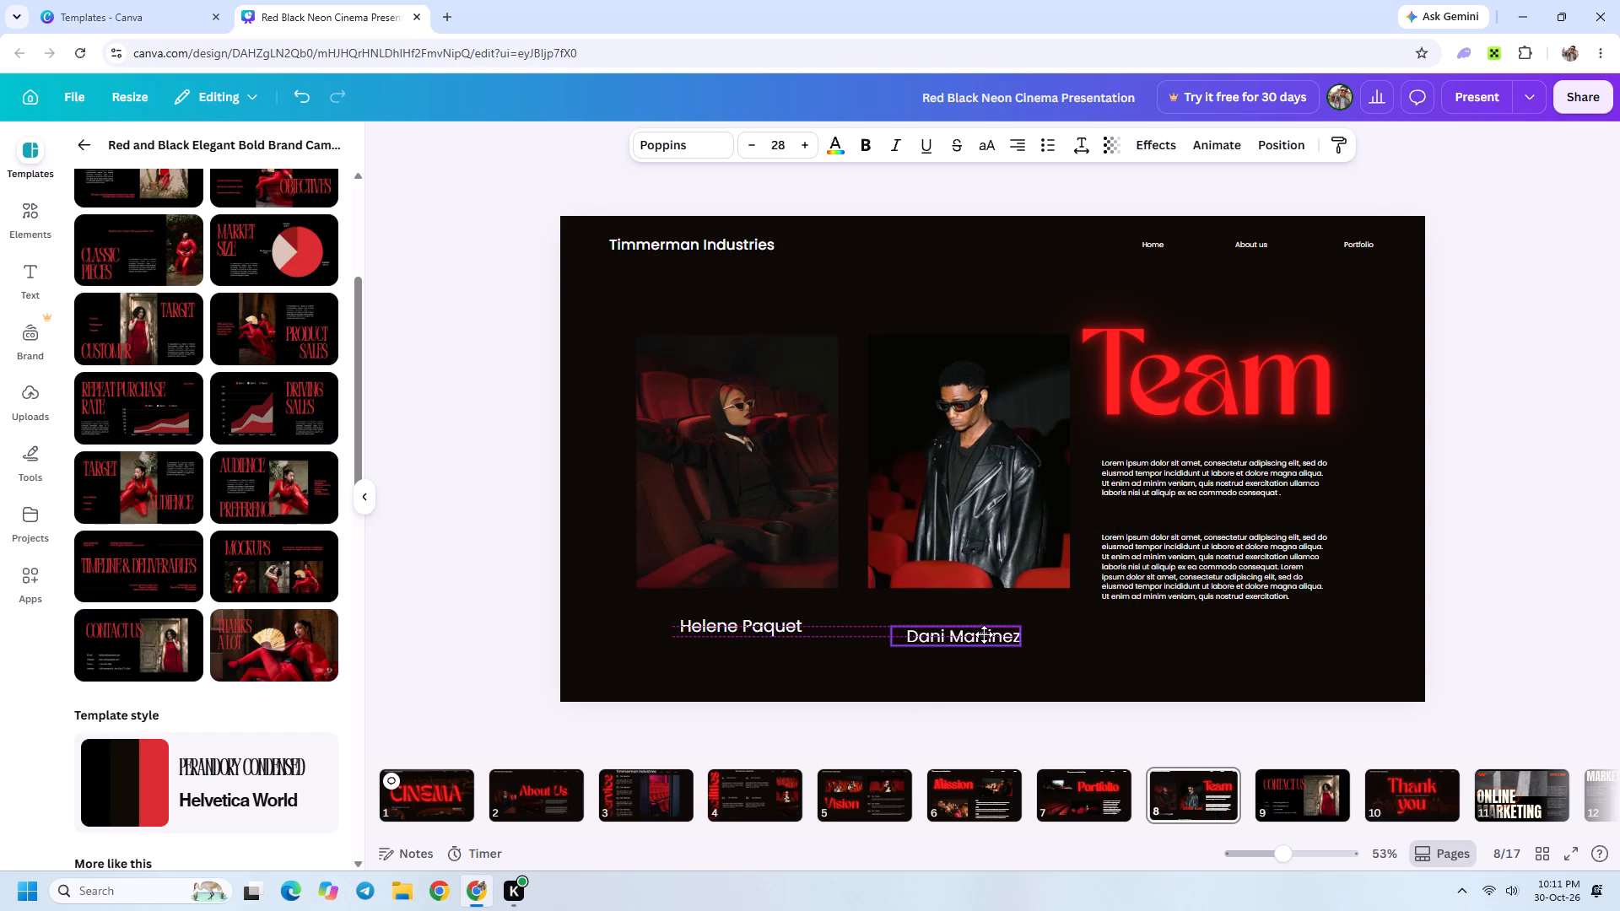
pyautogui.moveTo(984, 634); pyautogui.dragTo(989, 623)
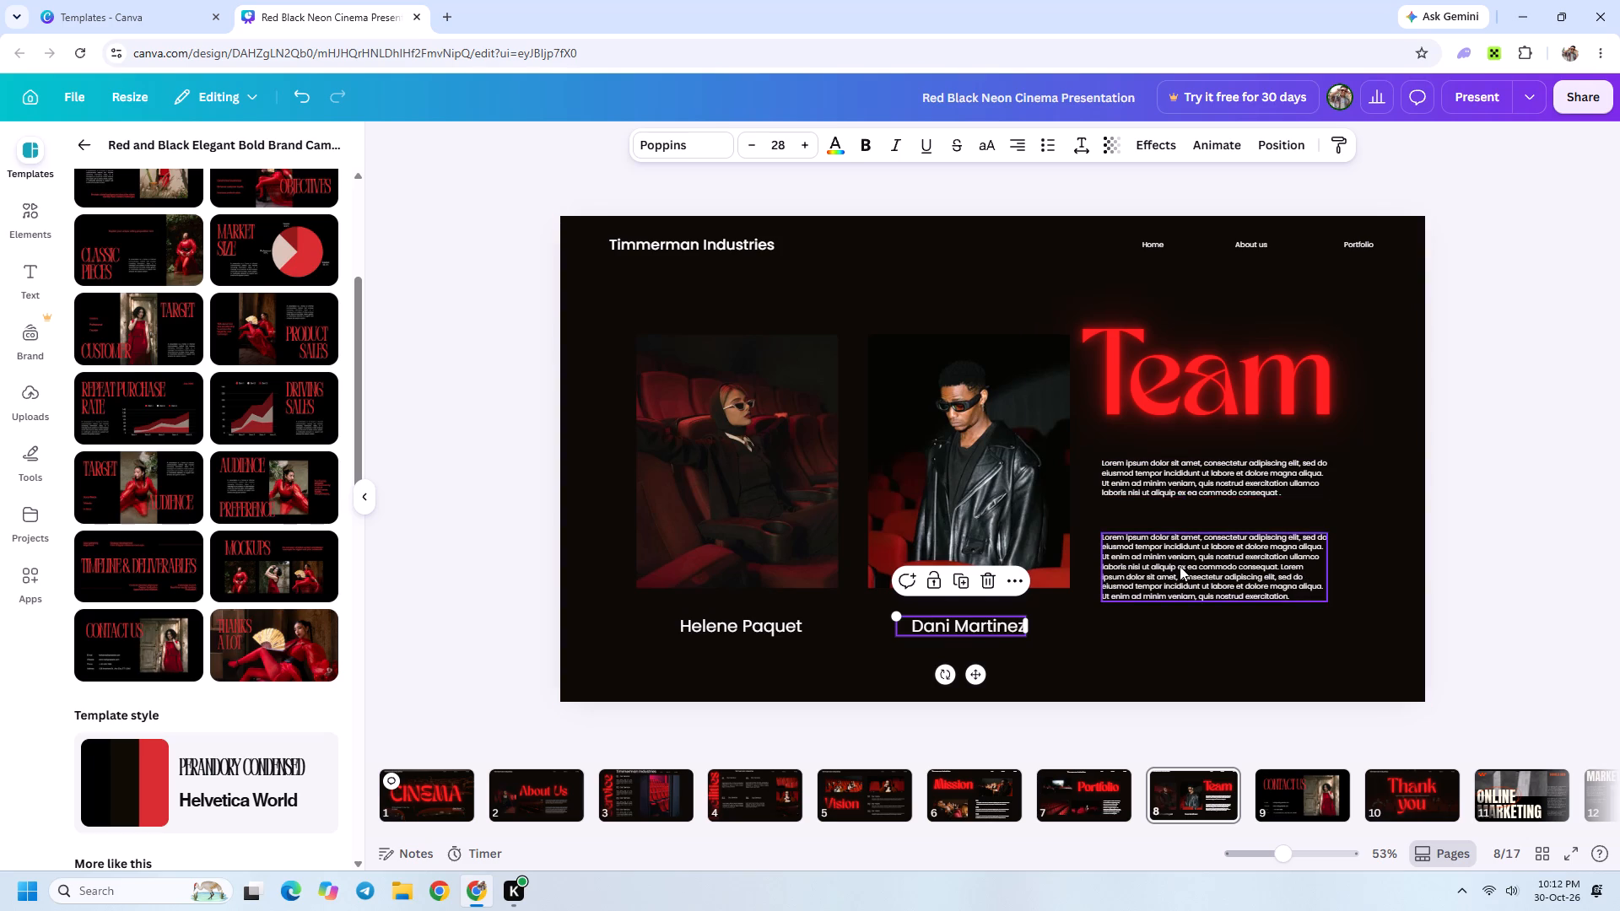
# Swap the two Team paragraphs, placing the longer one directly under the Team heading and the shorter one beneath it.
pyautogui.moveTo(1180, 566); pyautogui.dragTo(844, 430)
pyautogui.moveTo(1204, 491); pyautogui.dragTo(1201, 565)
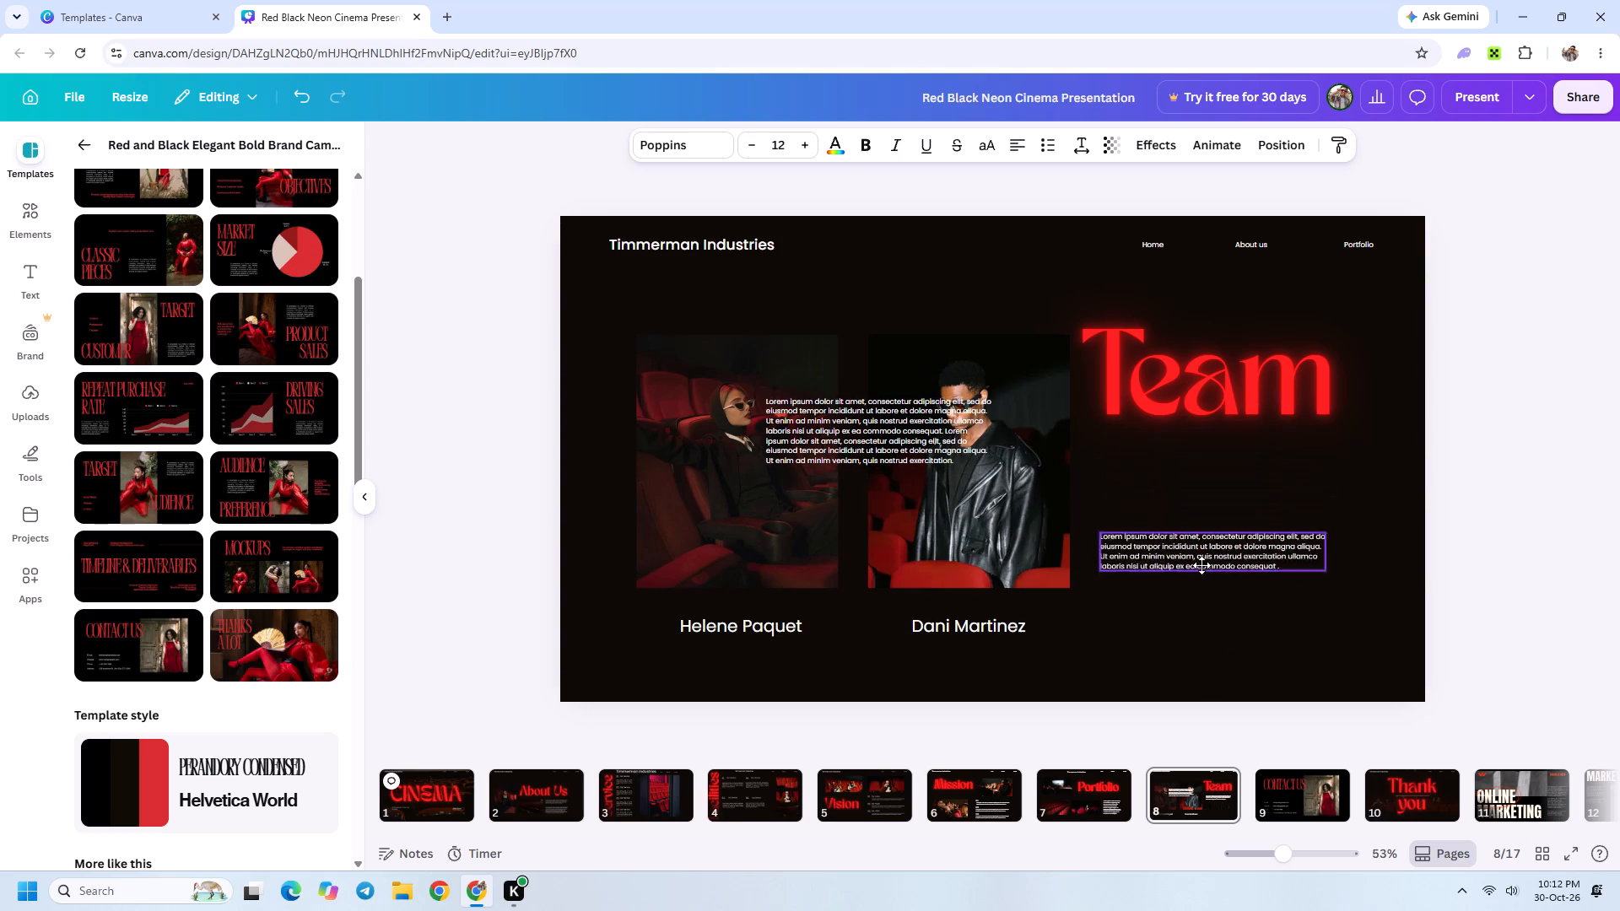
pyautogui.moveTo(1201, 565); pyautogui.dragTo(1193, 582)
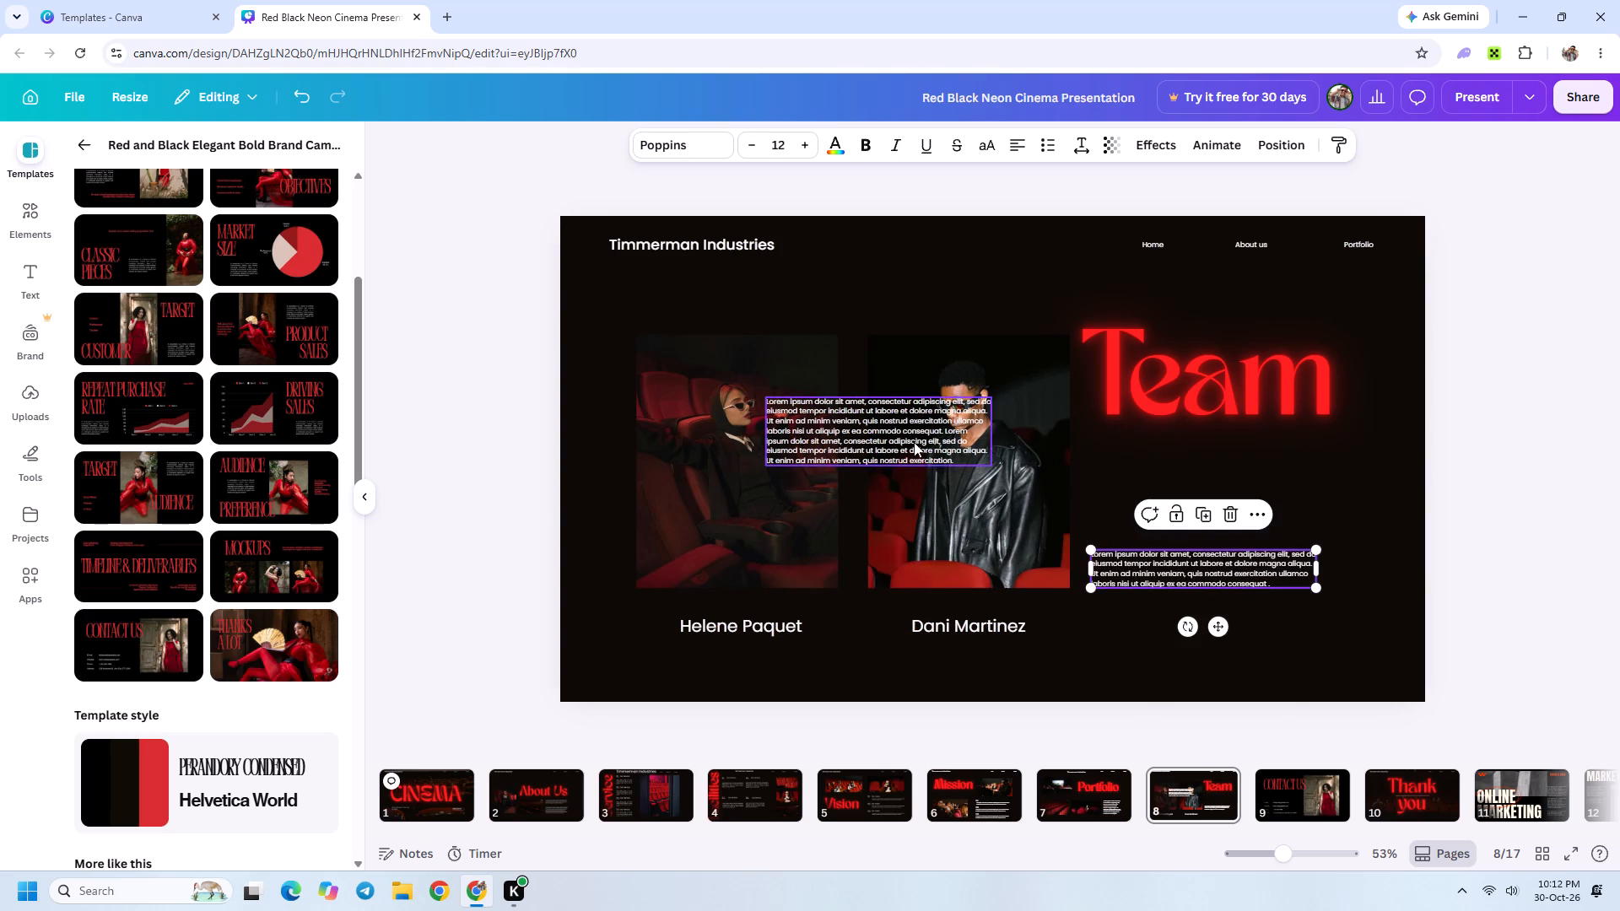
pyautogui.moveTo(914, 439); pyautogui.dragTo(1243, 487)
pyautogui.click(1243, 487)
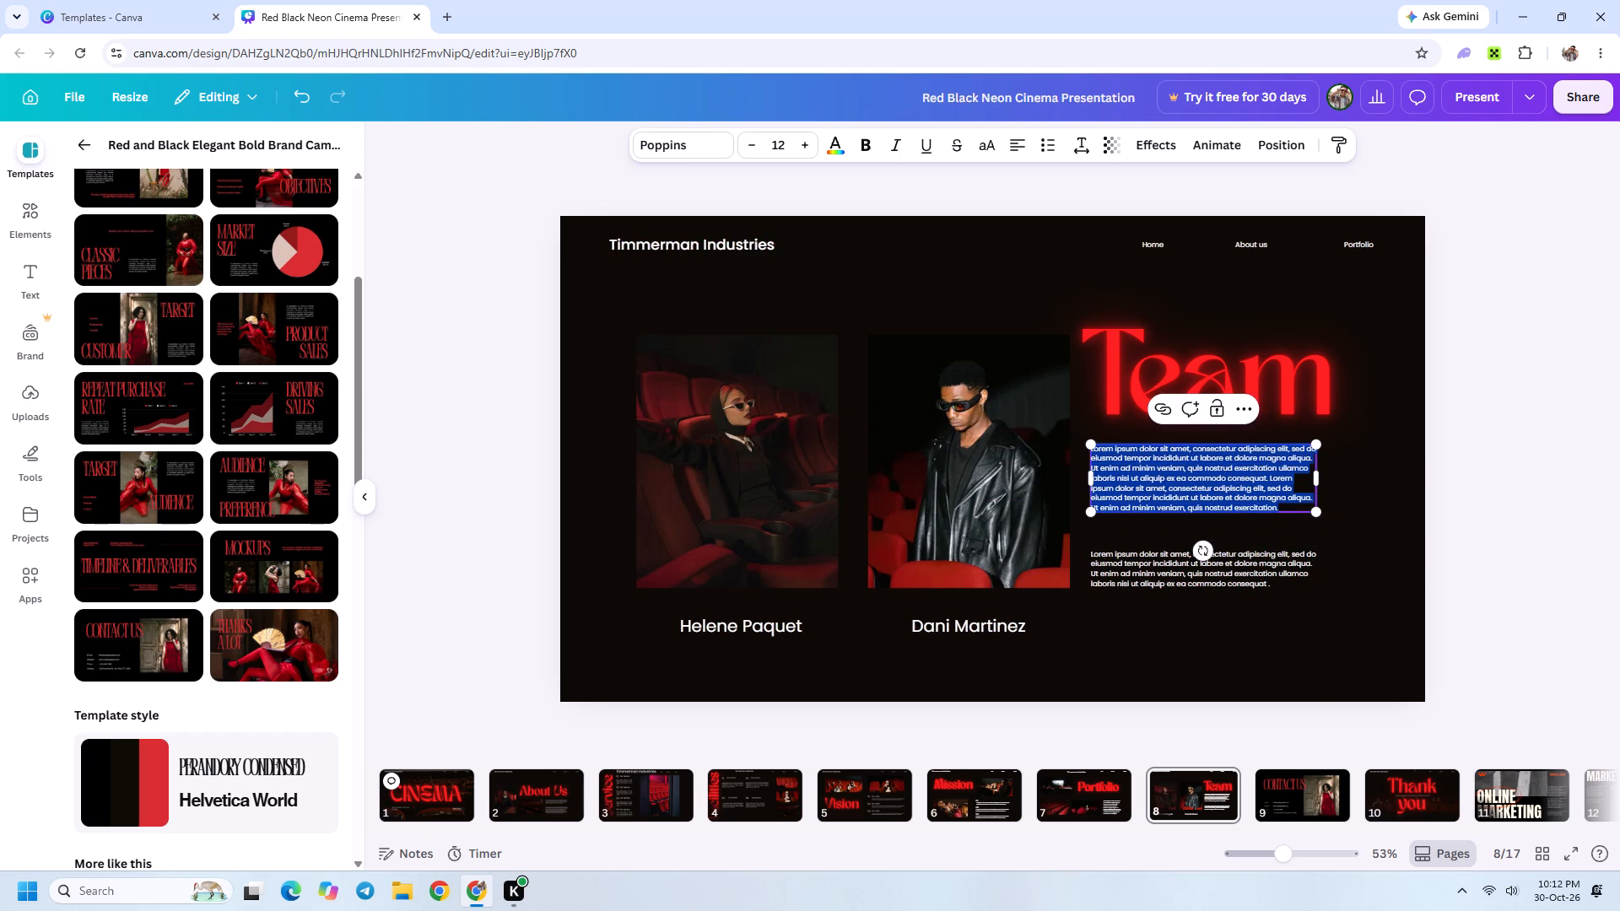
pyautogui.click(1370, 344)
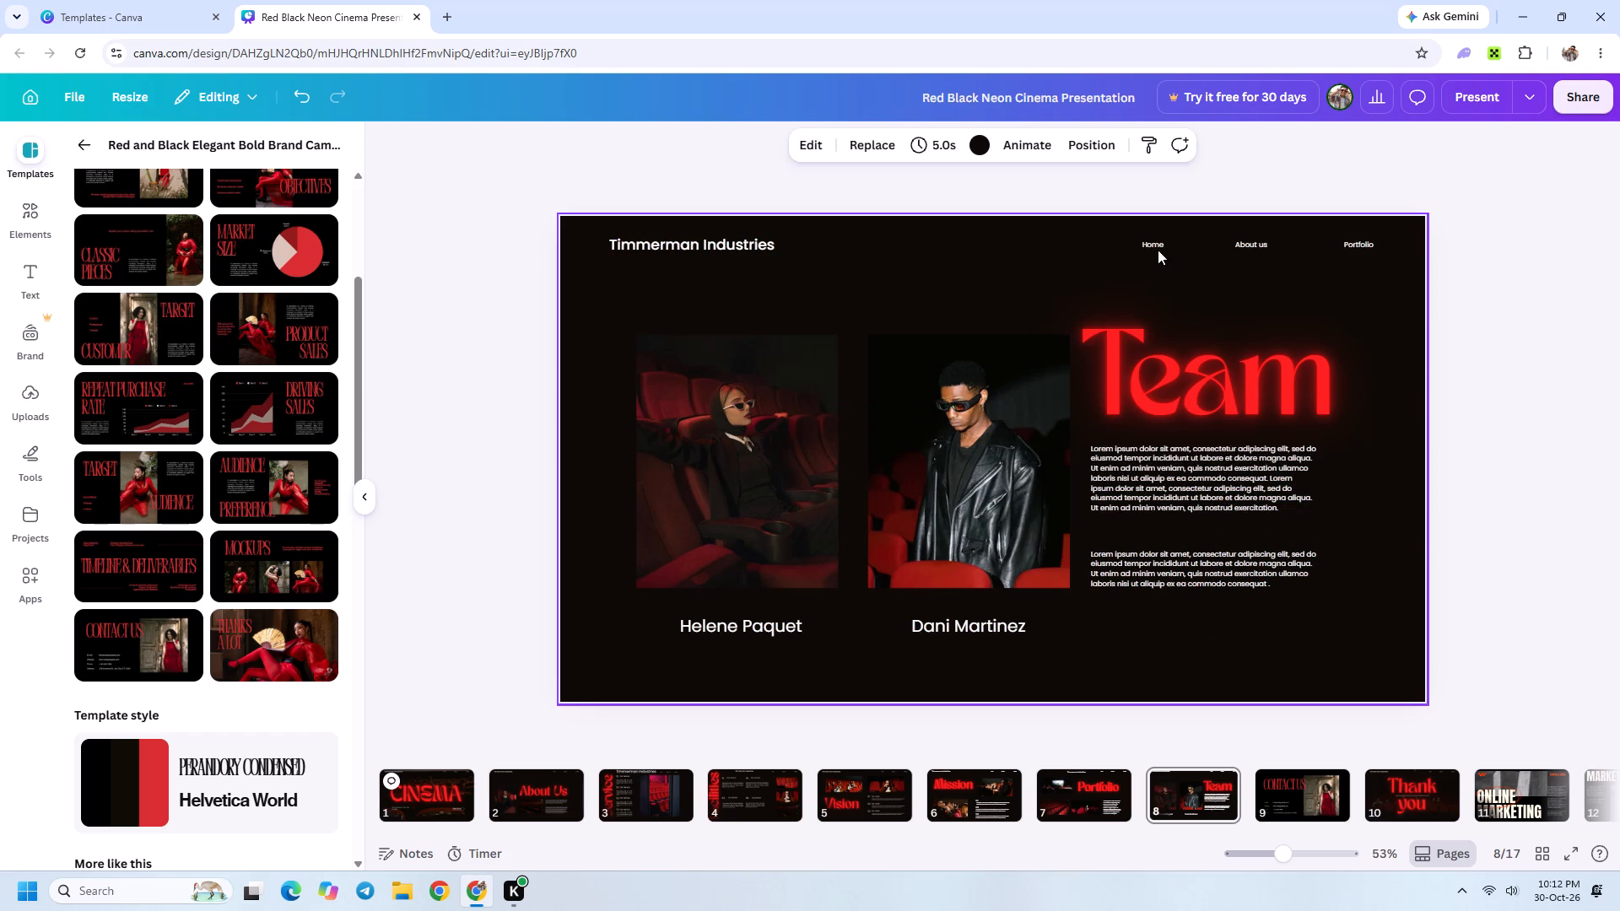
# Move the Team page's Home, About us and Portfolio links lower and left into an evenly spaced row above the heading.
pyautogui.moveTo(1155, 241); pyautogui.dragTo(996, 274)
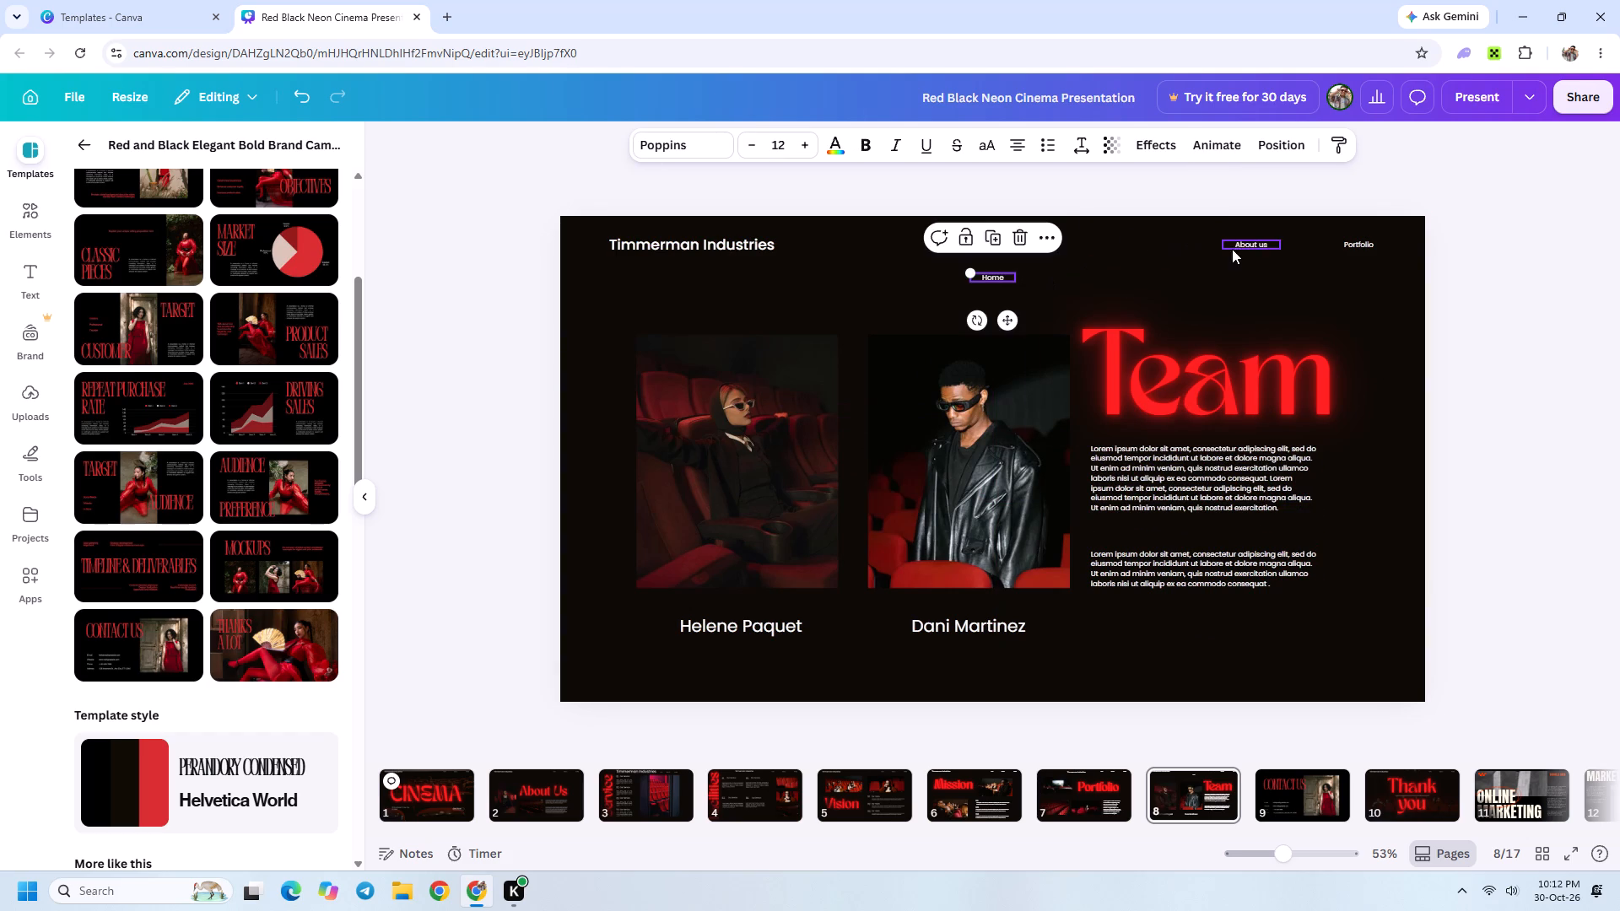
pyautogui.moveTo(1242, 245); pyautogui.dragTo(1088, 292)
pyautogui.moveTo(1069, 295); pyautogui.dragTo(1084, 278)
pyautogui.moveTo(1105, 293); pyautogui.dragTo(1104, 282)
pyautogui.click(1104, 281)
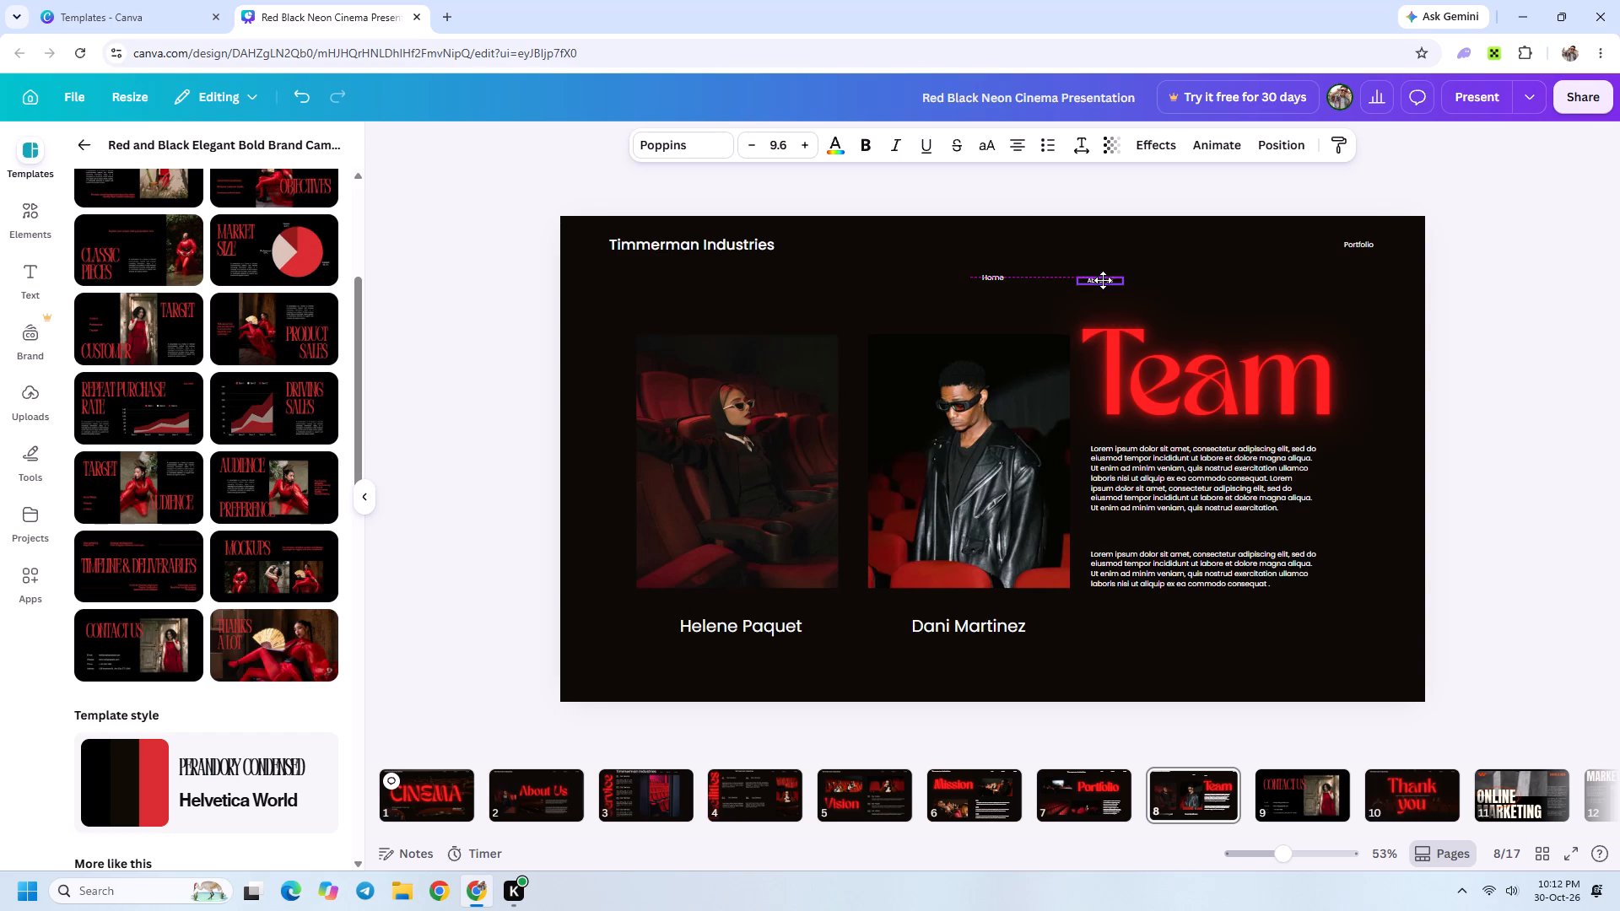
pyautogui.moveTo(1362, 244); pyautogui.dragTo(1227, 299)
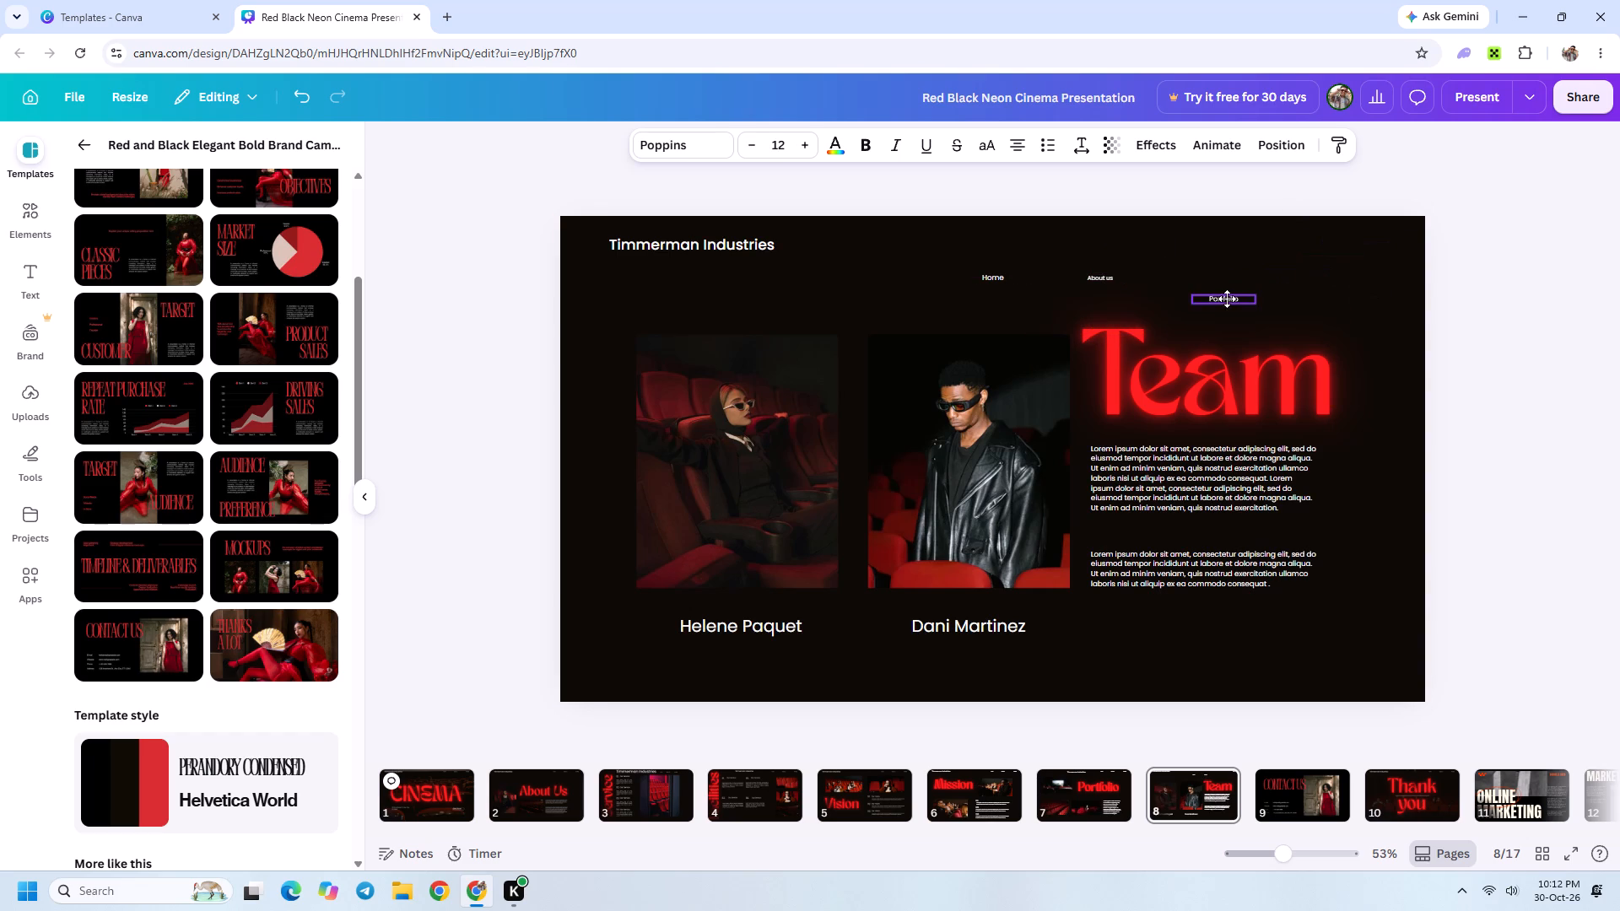
pyautogui.moveTo(1227, 299); pyautogui.dragTo(1237, 279)
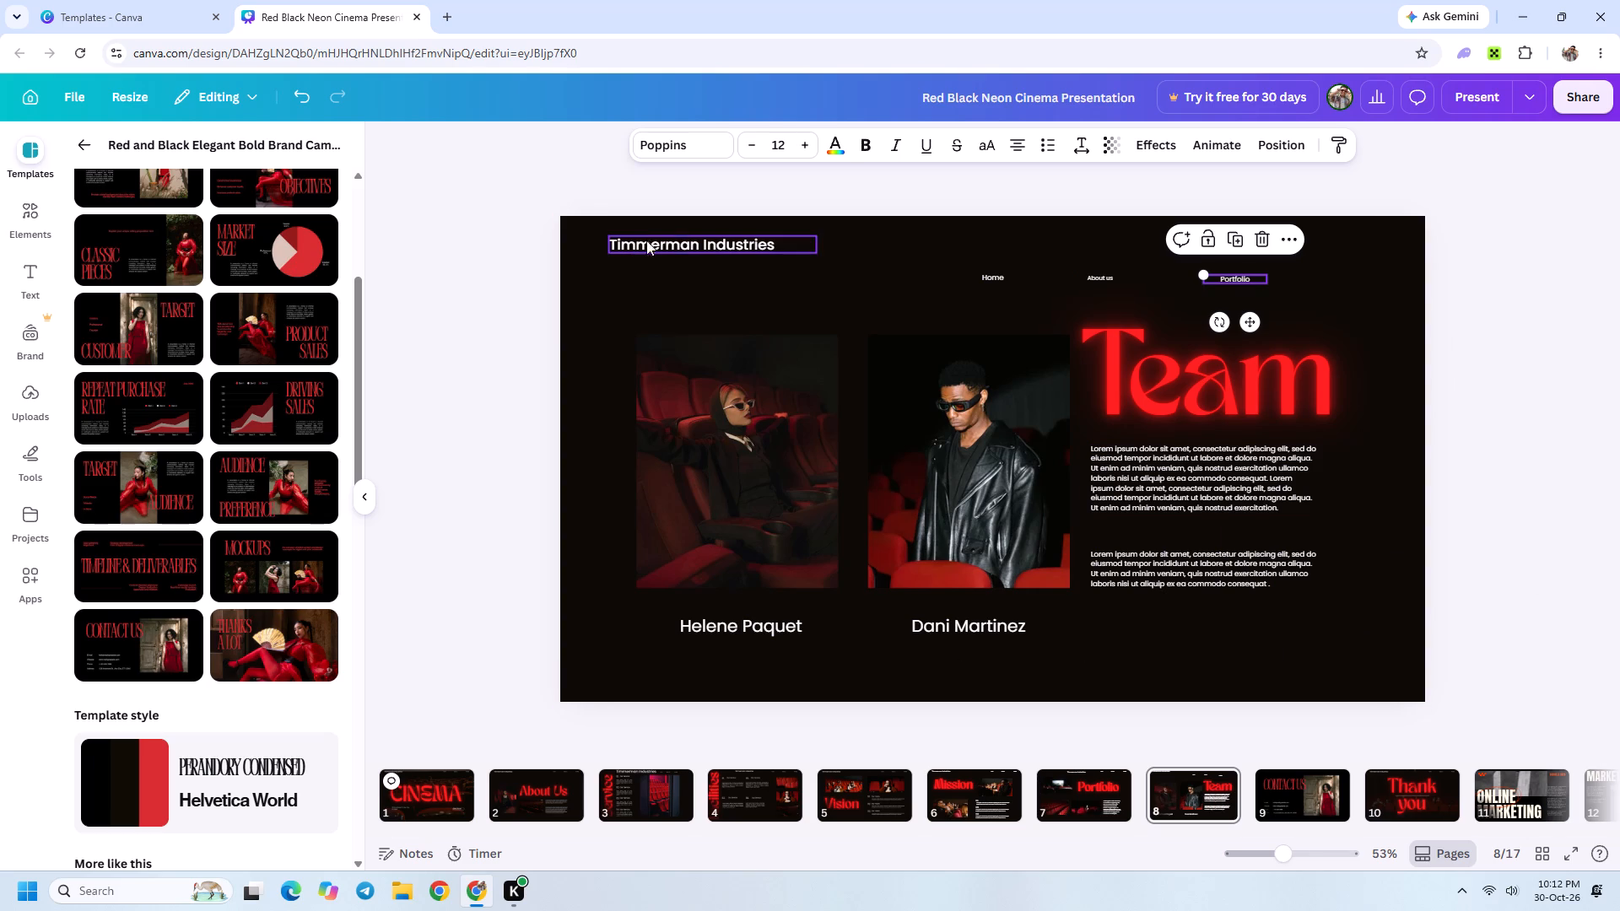
# Lower the Timmerman Industries title on the Team page to the links' row, starting near the first photo's left edge.
pyautogui.moveTo(683, 240); pyautogui.dragTo(710, 272)
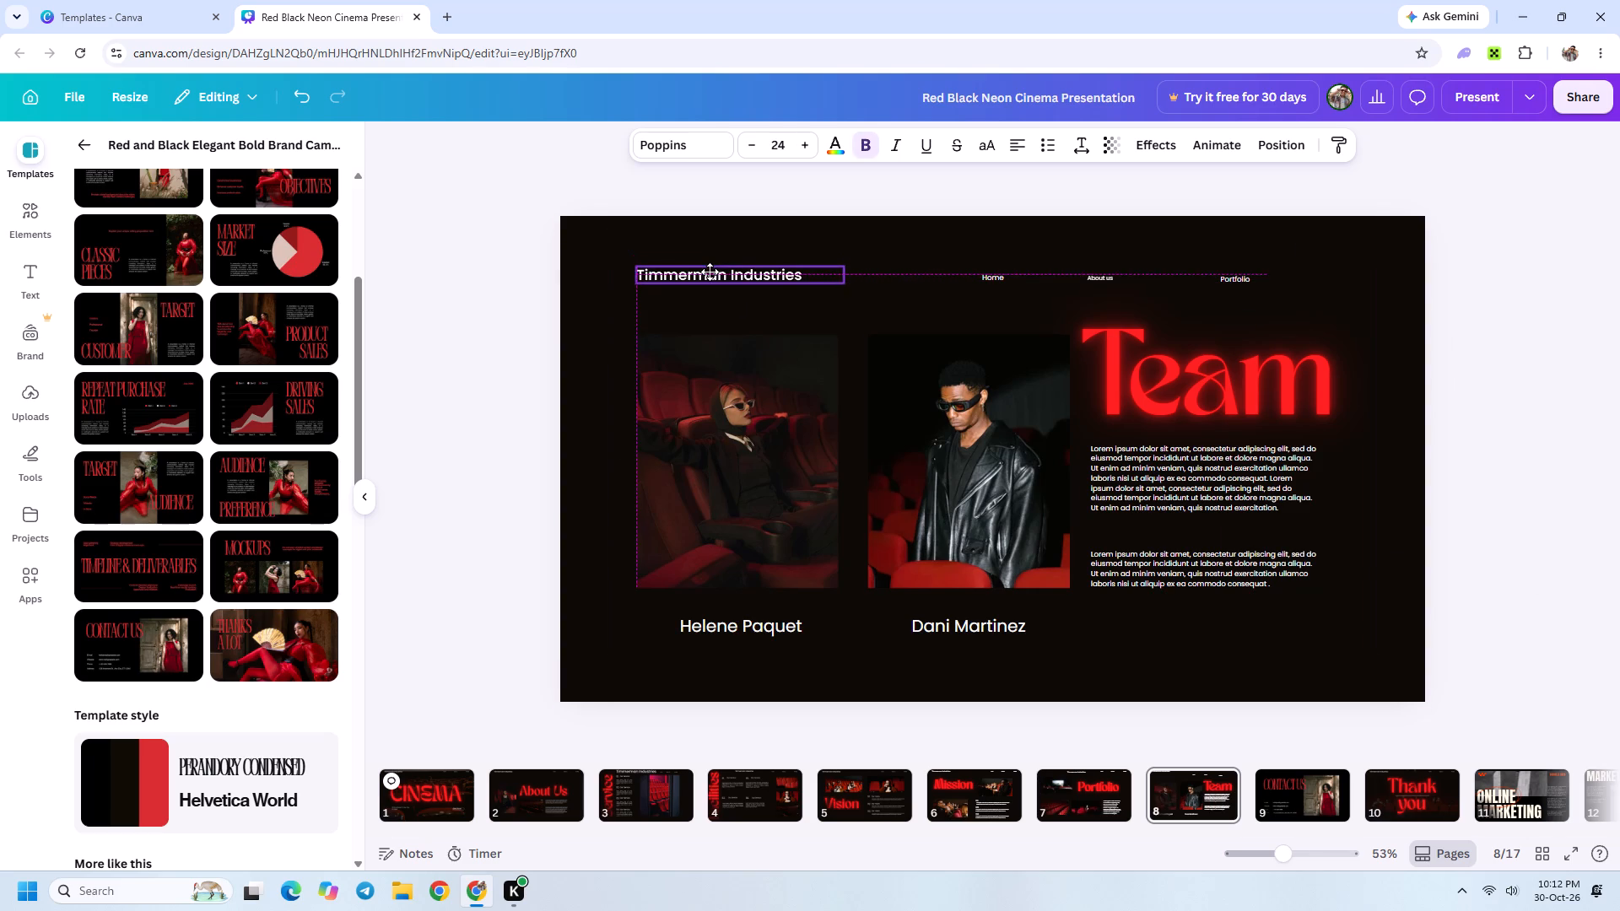
pyautogui.moveTo(710, 272); pyautogui.dragTo(709, 277)
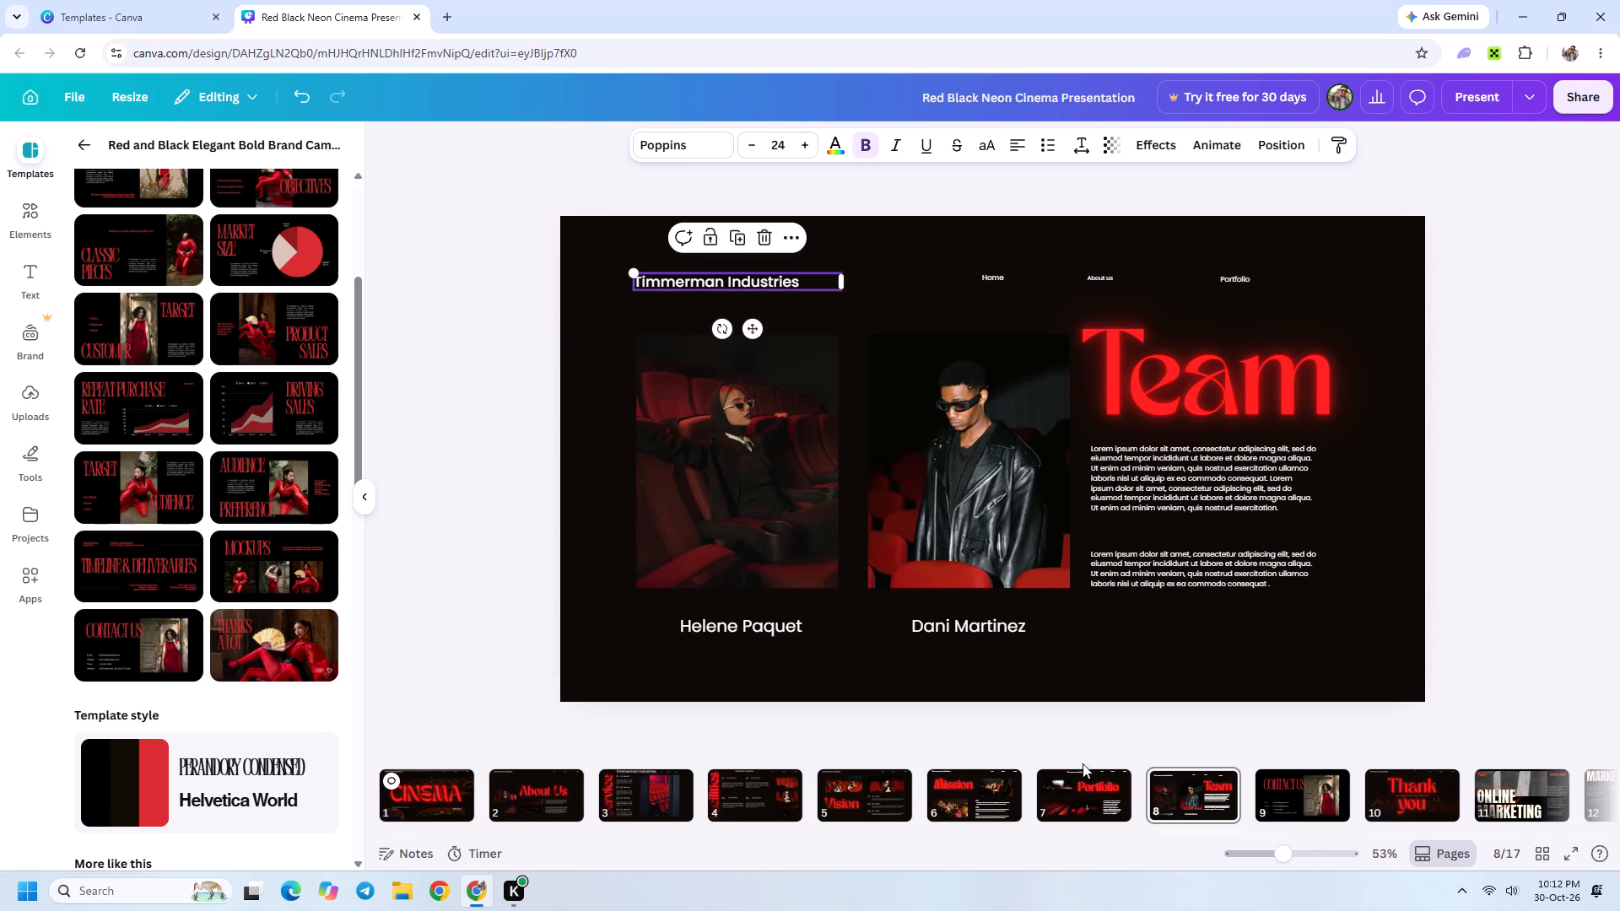
# On the Contact Us page, move the heading, contact details and their labels toward the right, clearing the page's left side for the photo.
pyautogui.click(1301, 801)
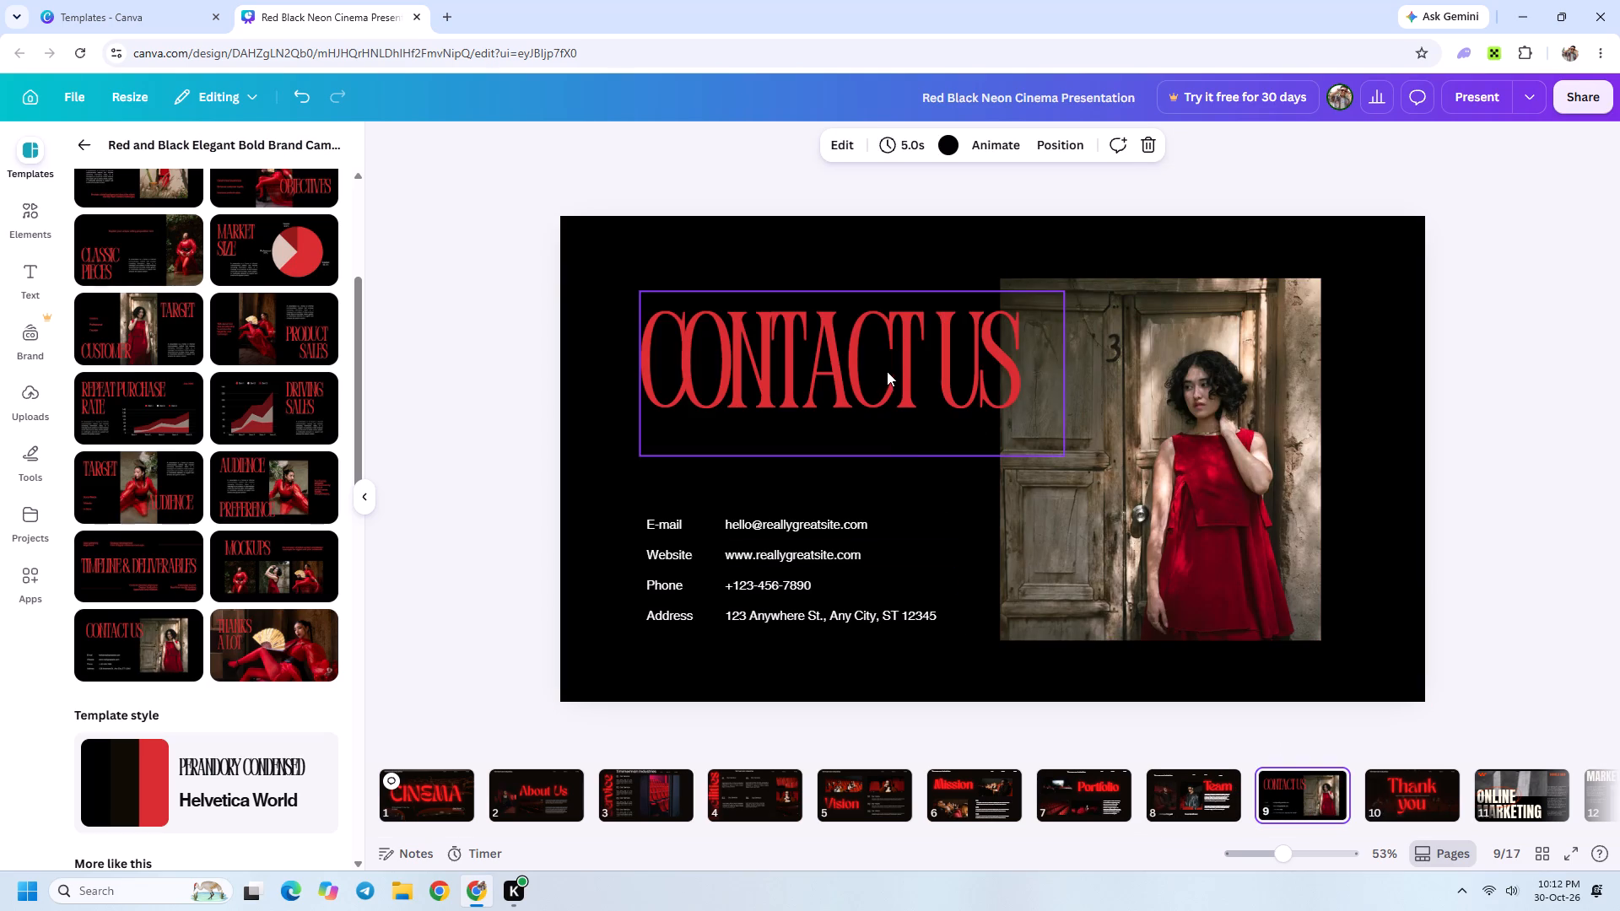
pyautogui.moveTo(887, 370); pyautogui.dragTo(1202, 353)
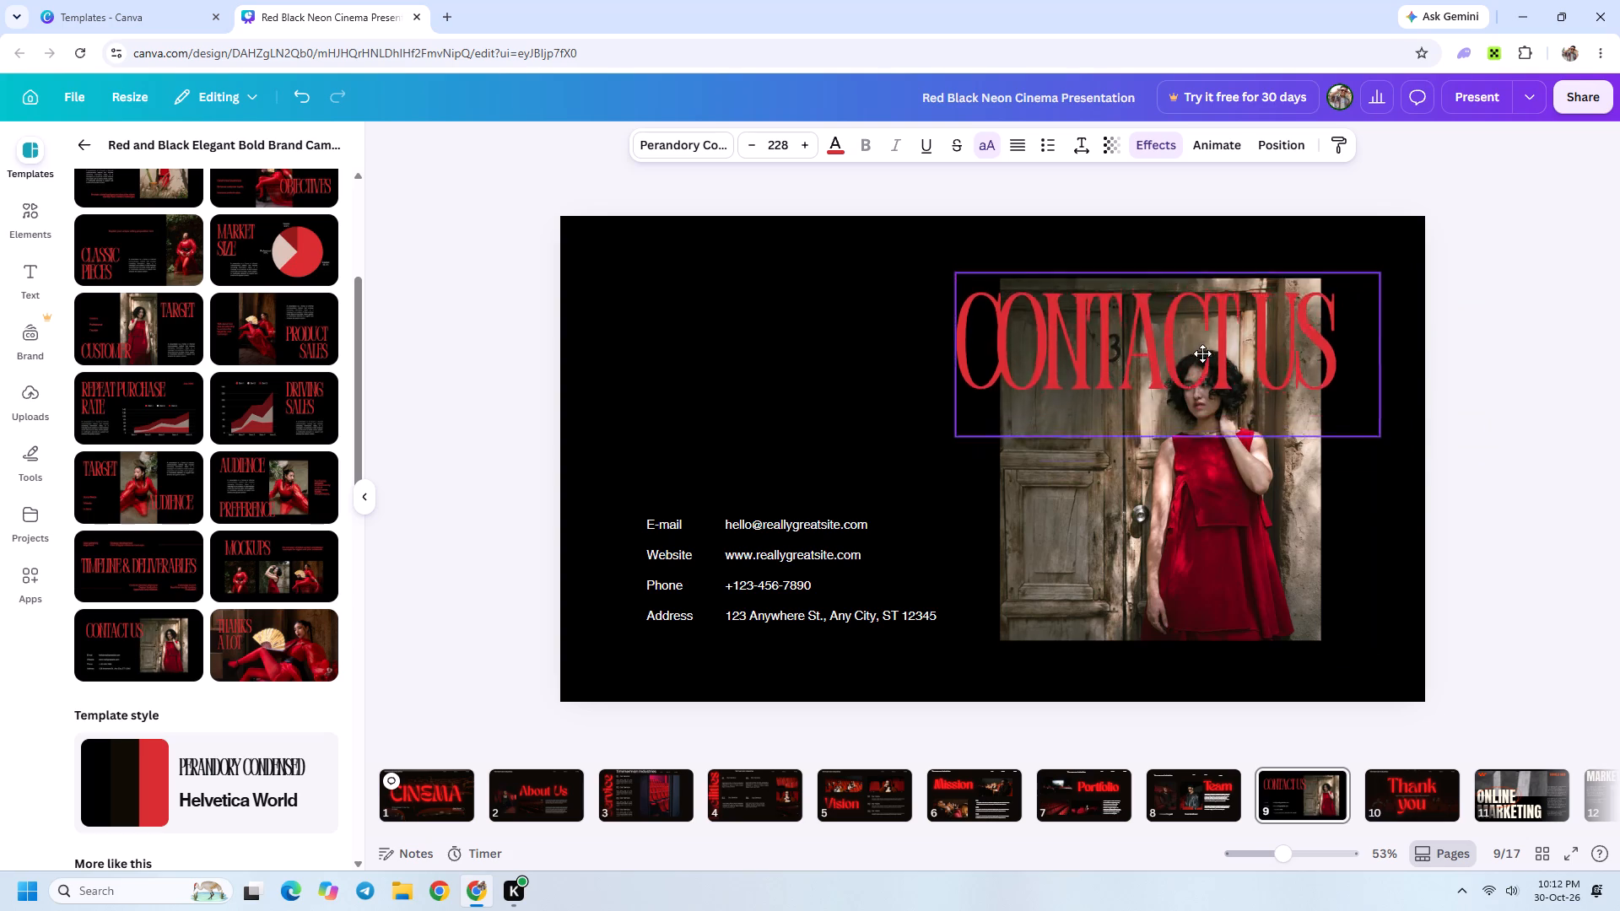
pyautogui.moveTo(1202, 353); pyautogui.dragTo(1295, 443)
pyautogui.moveTo(799, 522); pyautogui.dragTo(1296, 636)
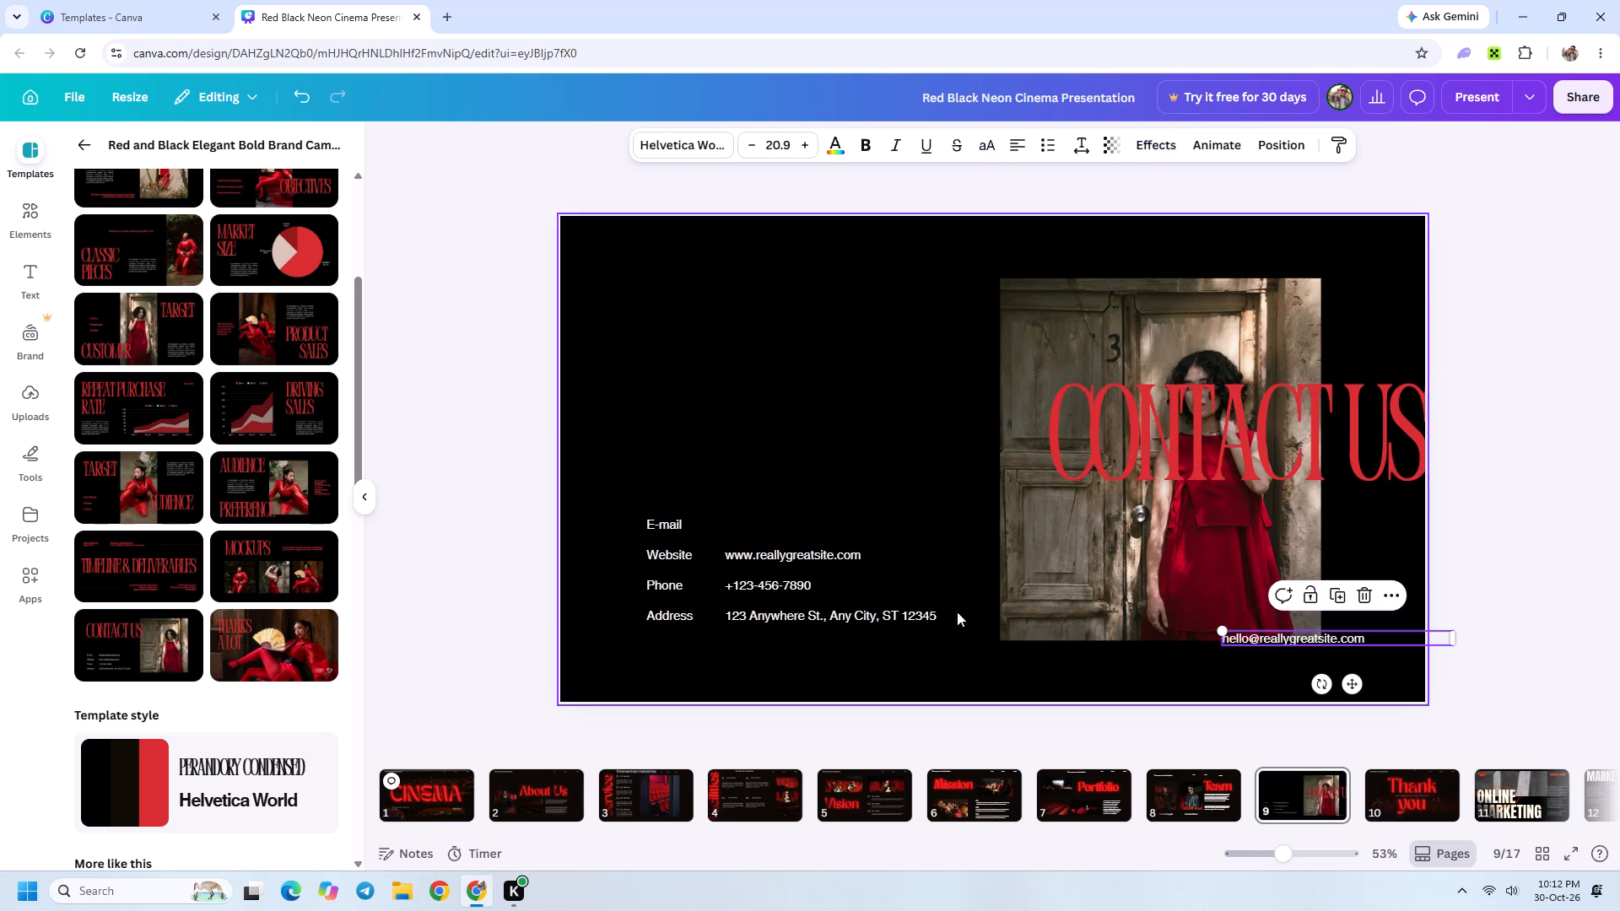
pyautogui.moveTo(812, 552); pyautogui.dragTo(1177, 601)
pyautogui.moveTo(904, 612); pyautogui.dragTo(1147, 571)
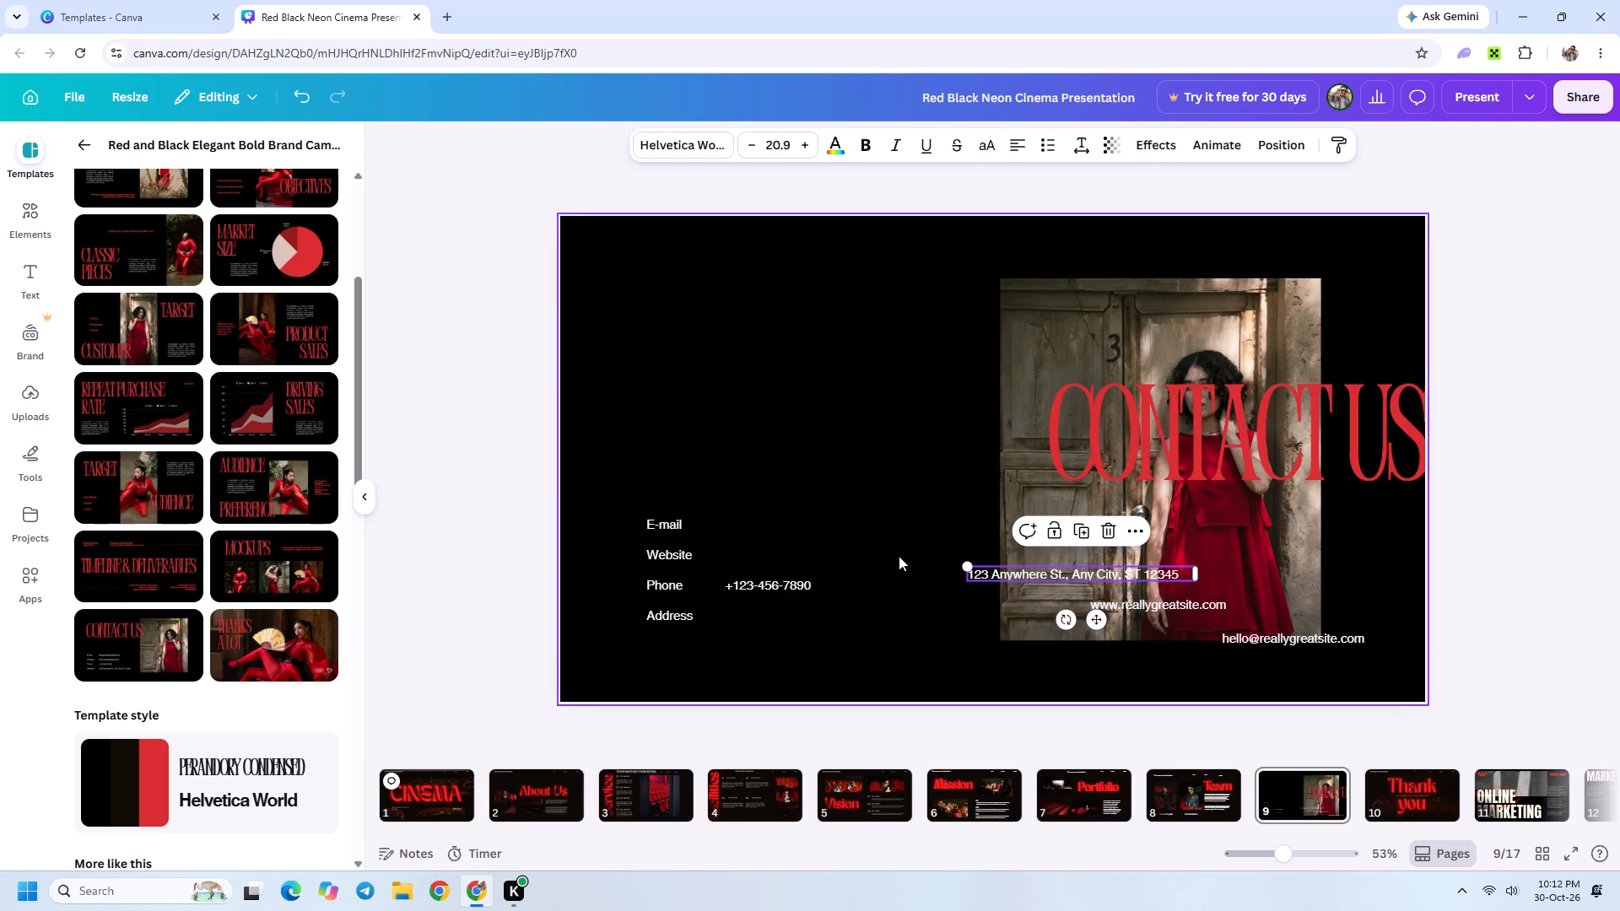
pyautogui.moveTo(794, 585); pyautogui.dragTo(975, 634)
pyautogui.moveTo(678, 624); pyautogui.dragTo(770, 619)
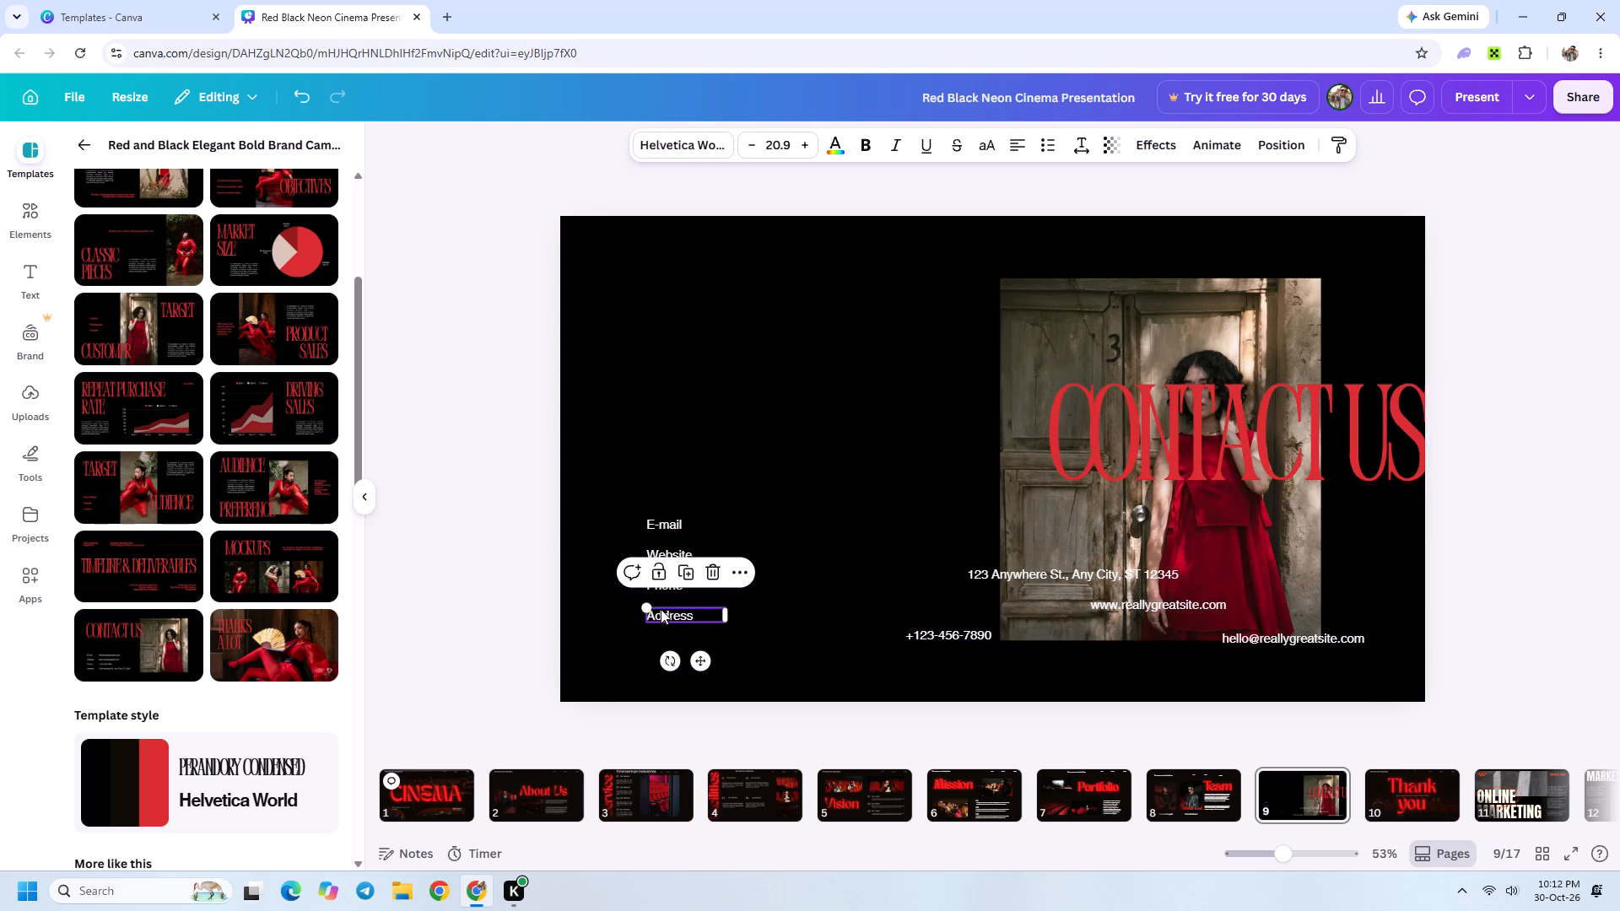
pyautogui.moveTo(666, 612); pyautogui.dragTo(853, 615)
pyautogui.moveTo(681, 579); pyautogui.dragTo(931, 512)
pyautogui.moveTo(699, 559); pyautogui.dragTo(1038, 510)
pyautogui.moveTo(677, 526); pyautogui.dragTo(983, 565)
# Place the red-dress photo on the left of the Contact Us page and the heading beside its upper part.
pyautogui.moveTo(1033, 331); pyautogui.dragTo(593, 326)
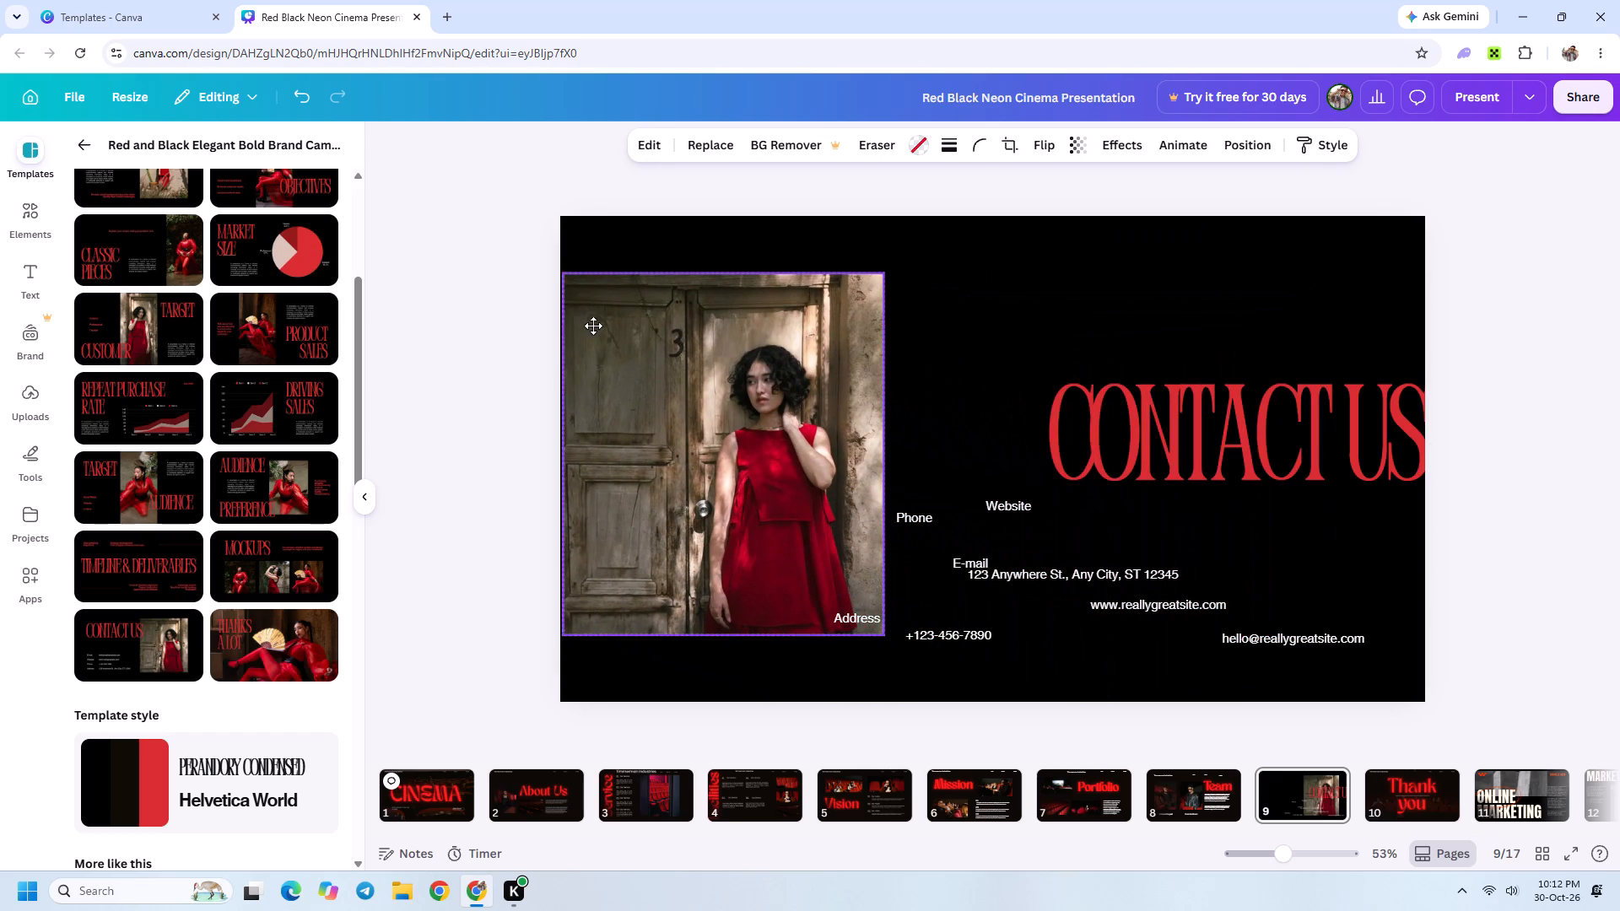
pyautogui.moveTo(593, 326); pyautogui.dragTo(621, 328)
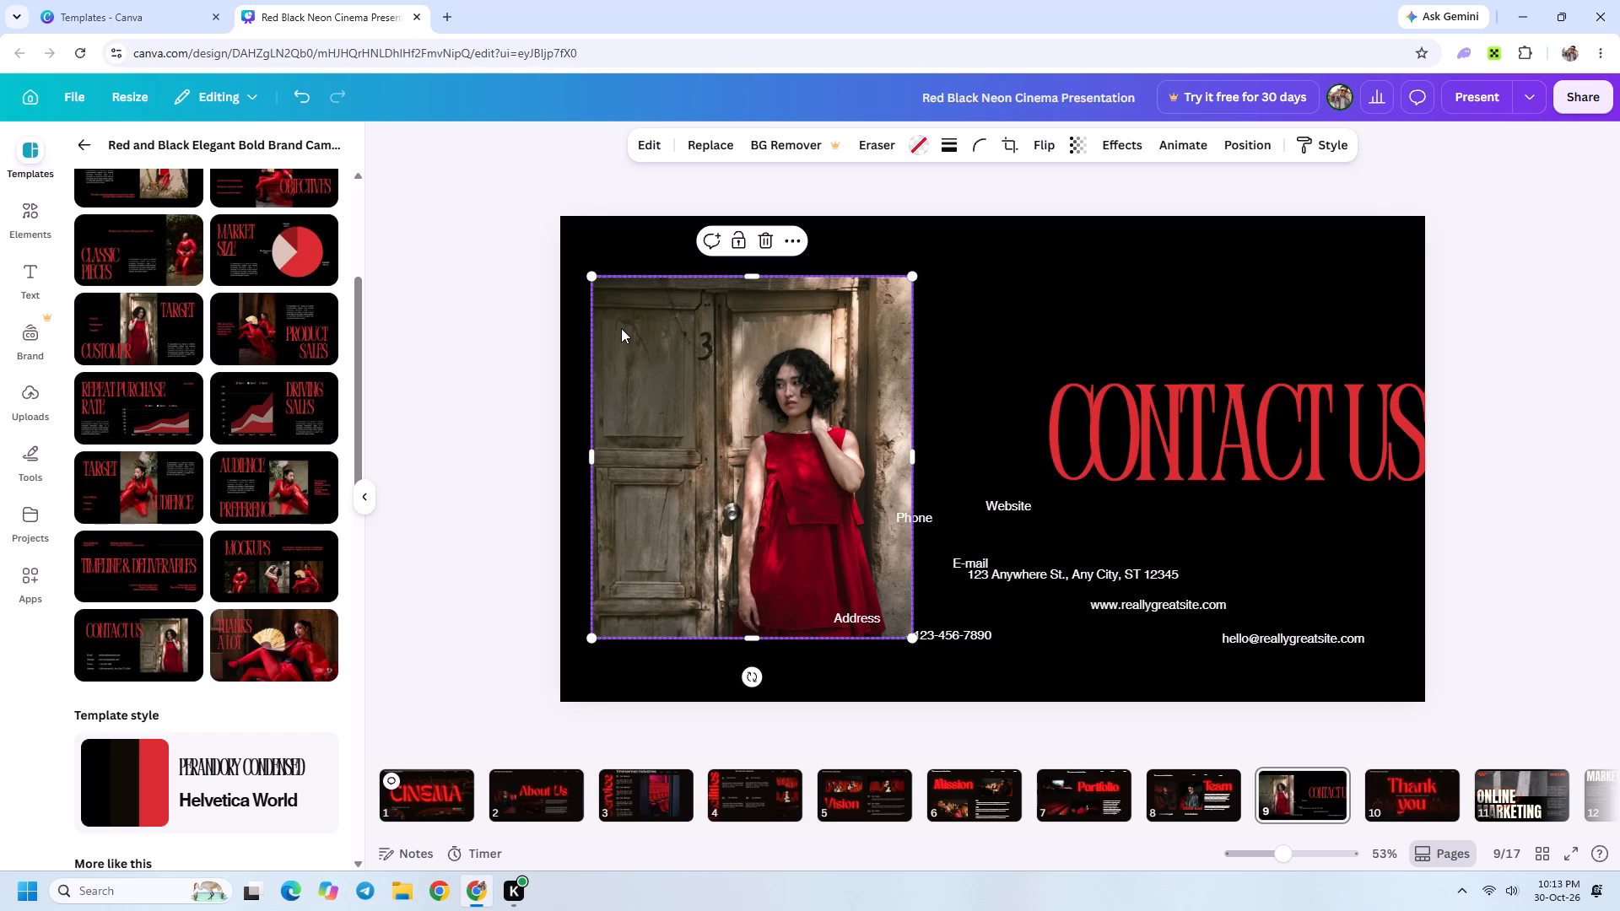
pyautogui.moveTo(1261, 463); pyautogui.dragTo(1168, 361)
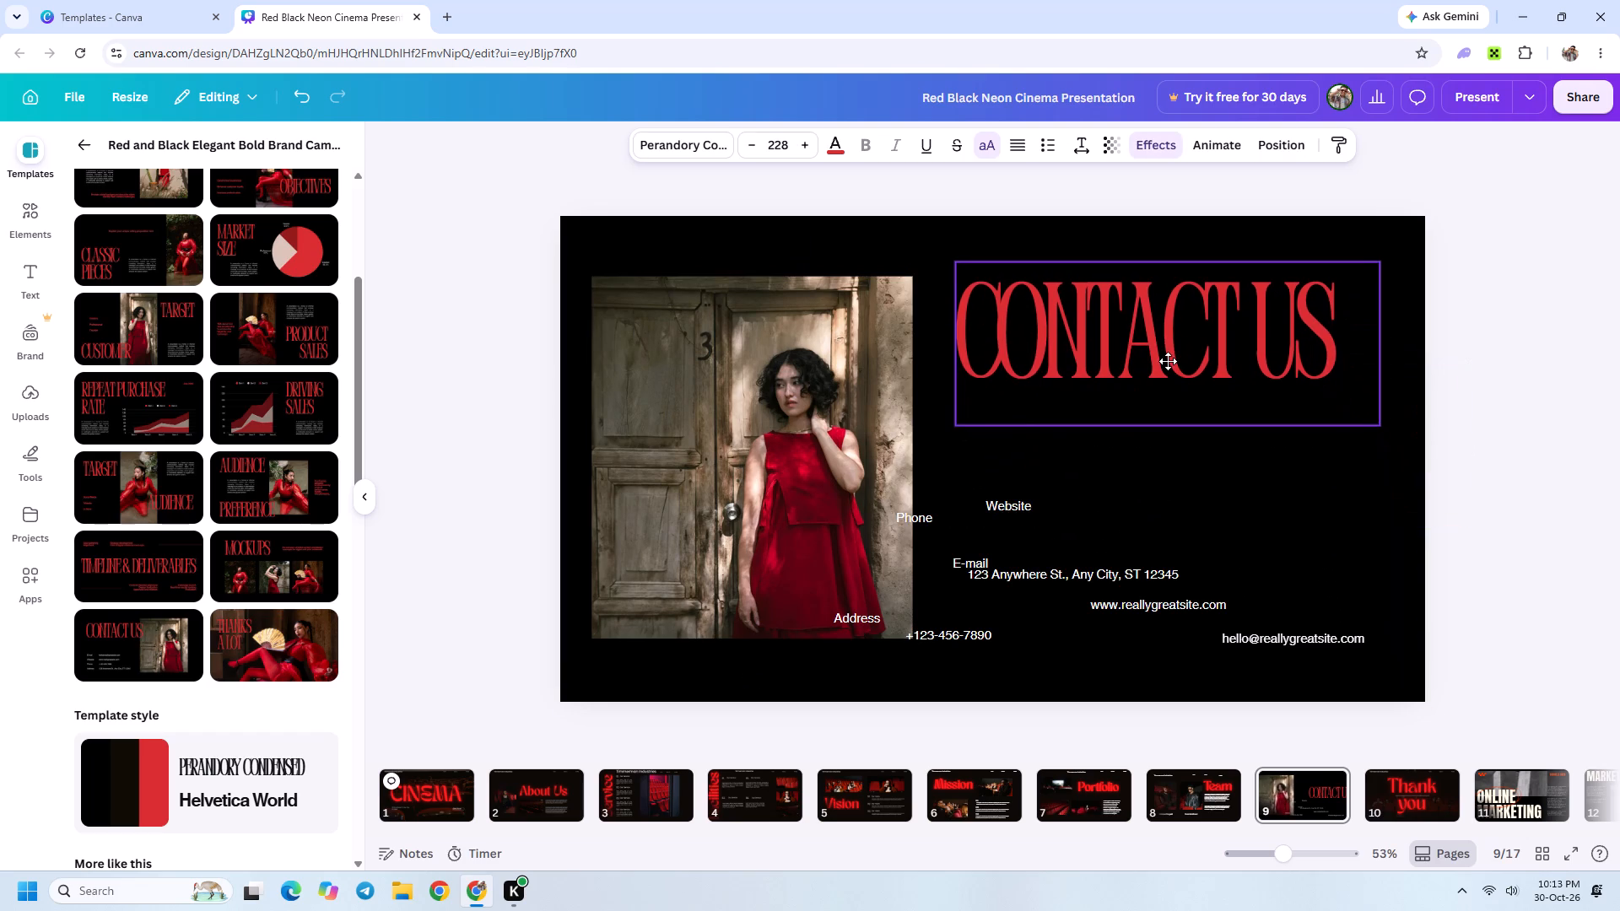
pyautogui.moveTo(1168, 361); pyautogui.dragTo(1164, 364)
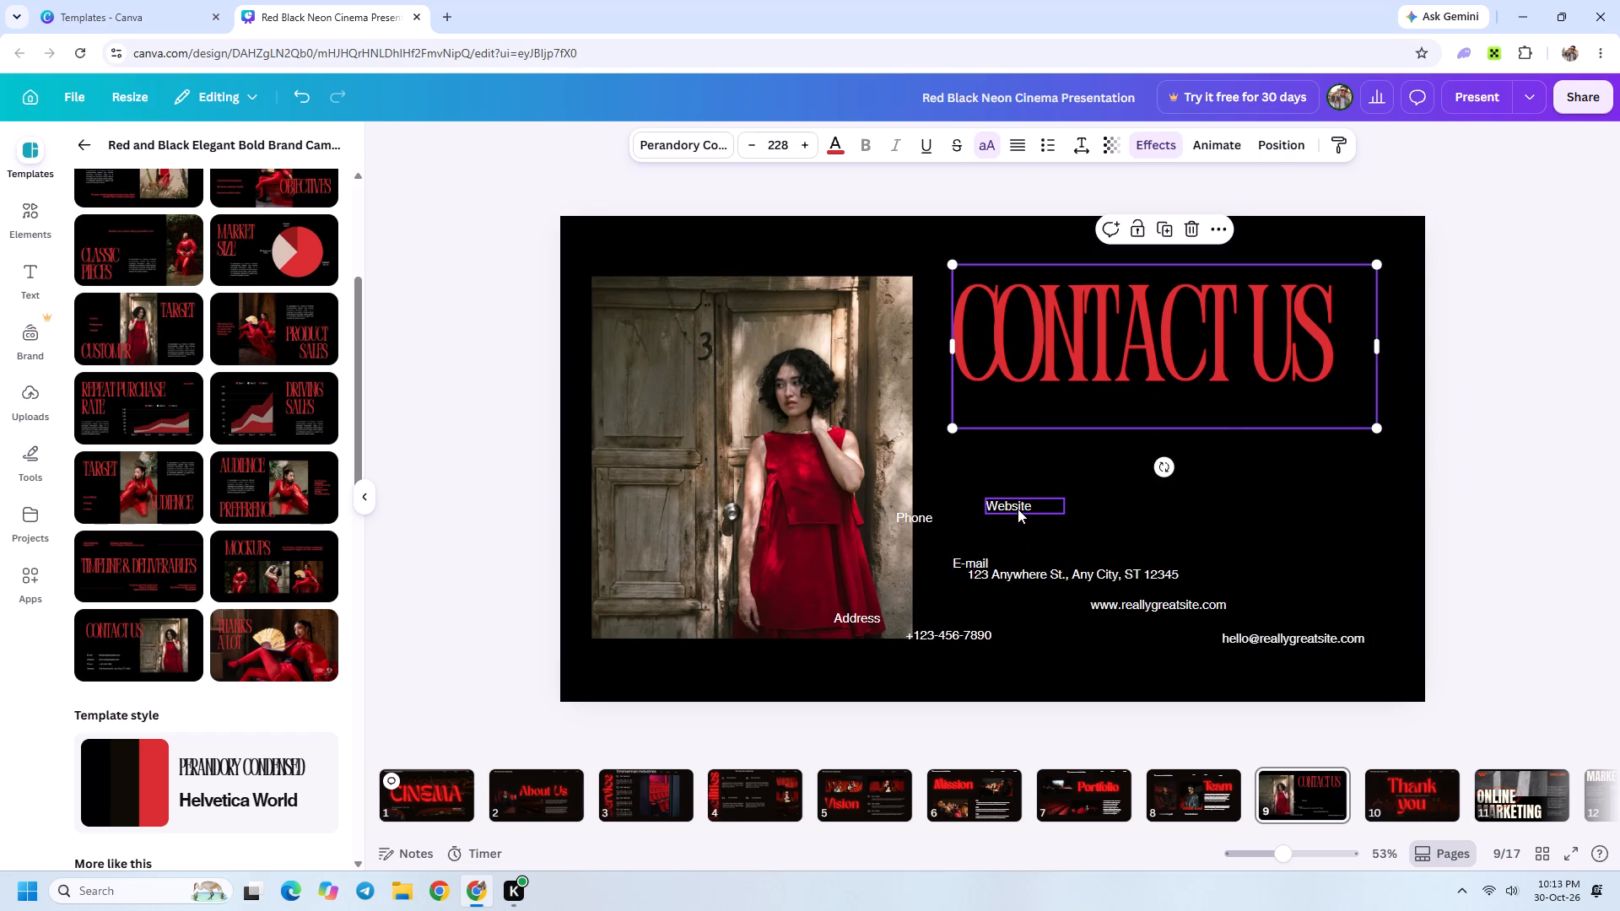
# Arrange the E-mail and Website labels with their matching details as two rows beneath the Contact Us heading, left-aligned with it.
pyautogui.moveTo(1017, 505); pyautogui.dragTo(1174, 501)
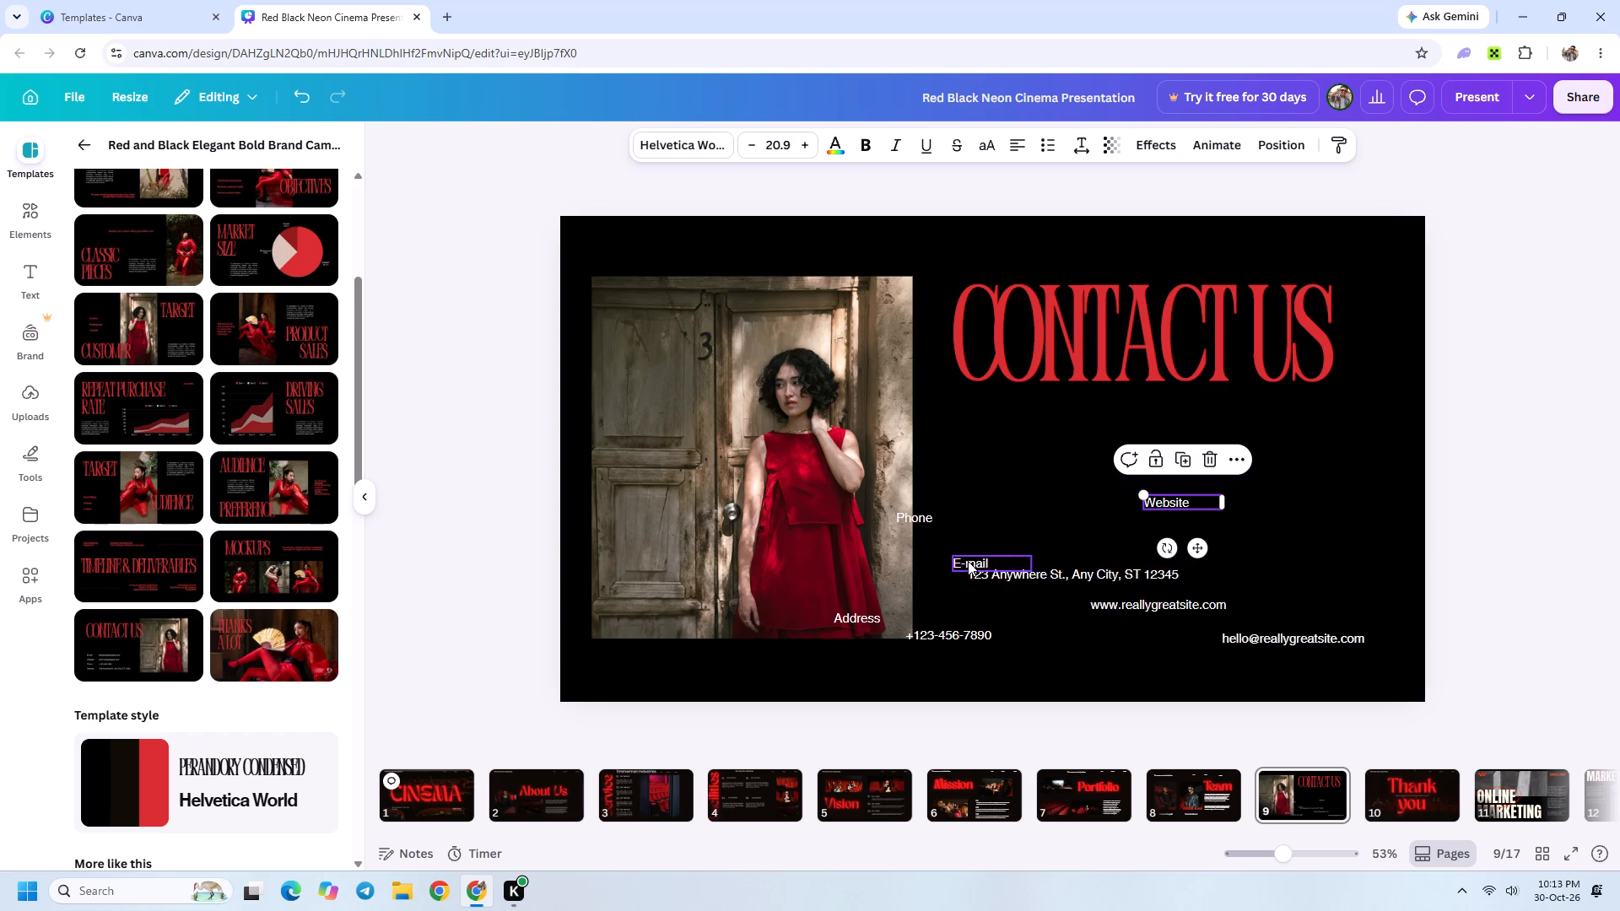
pyautogui.moveTo(968, 560); pyautogui.dragTo(962, 466)
pyautogui.click(962, 466)
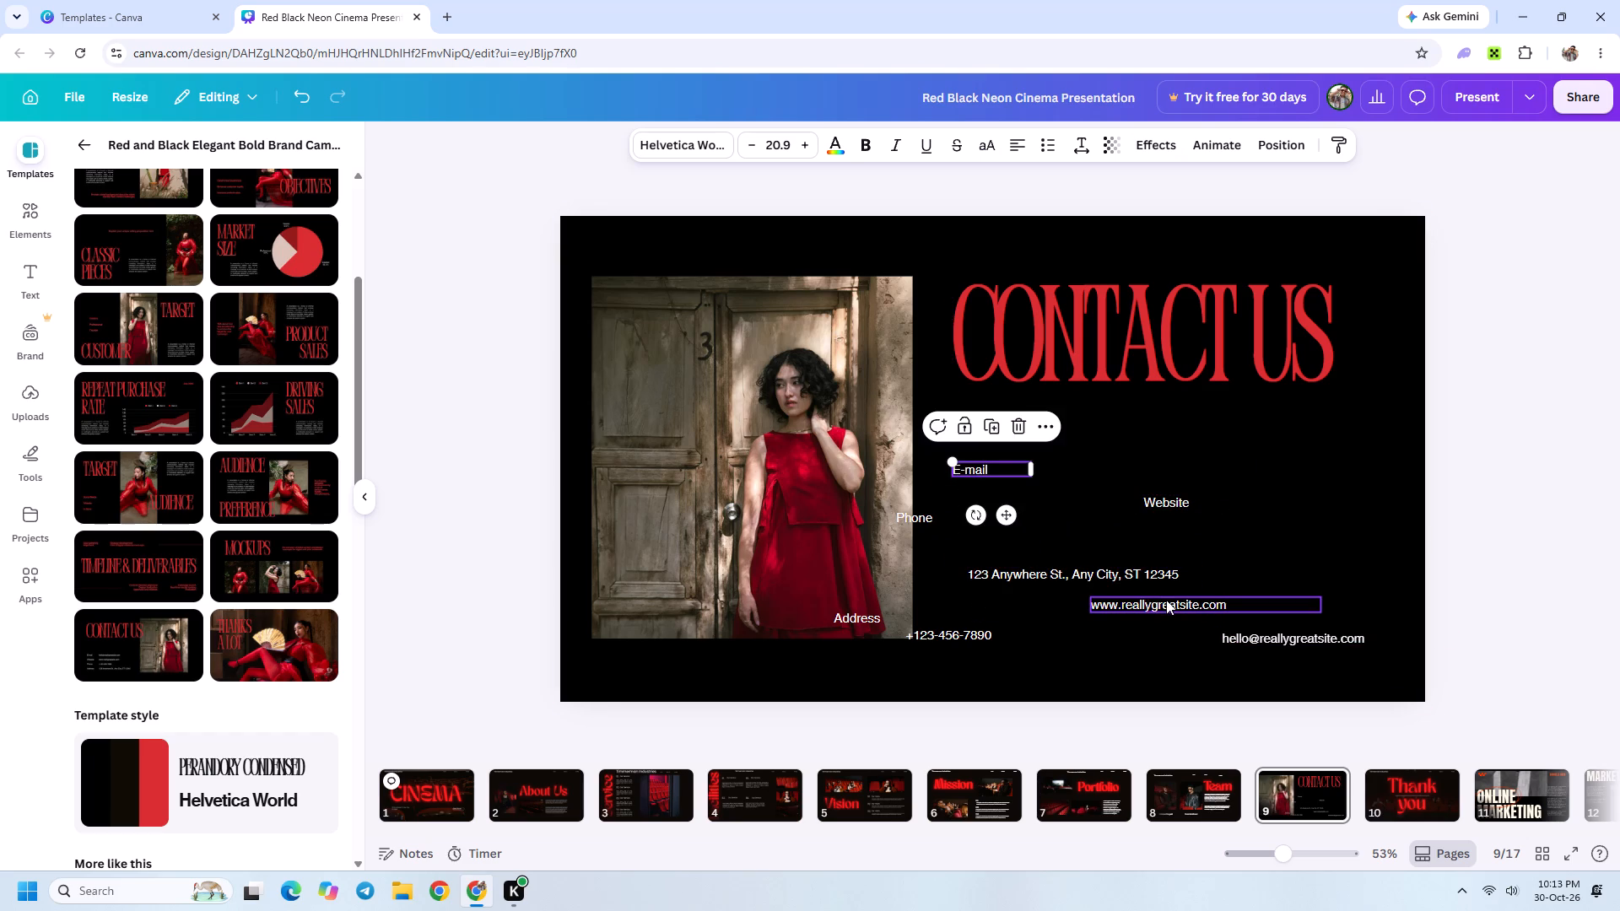
pyautogui.moveTo(1266, 647); pyautogui.dragTo(1169, 590)
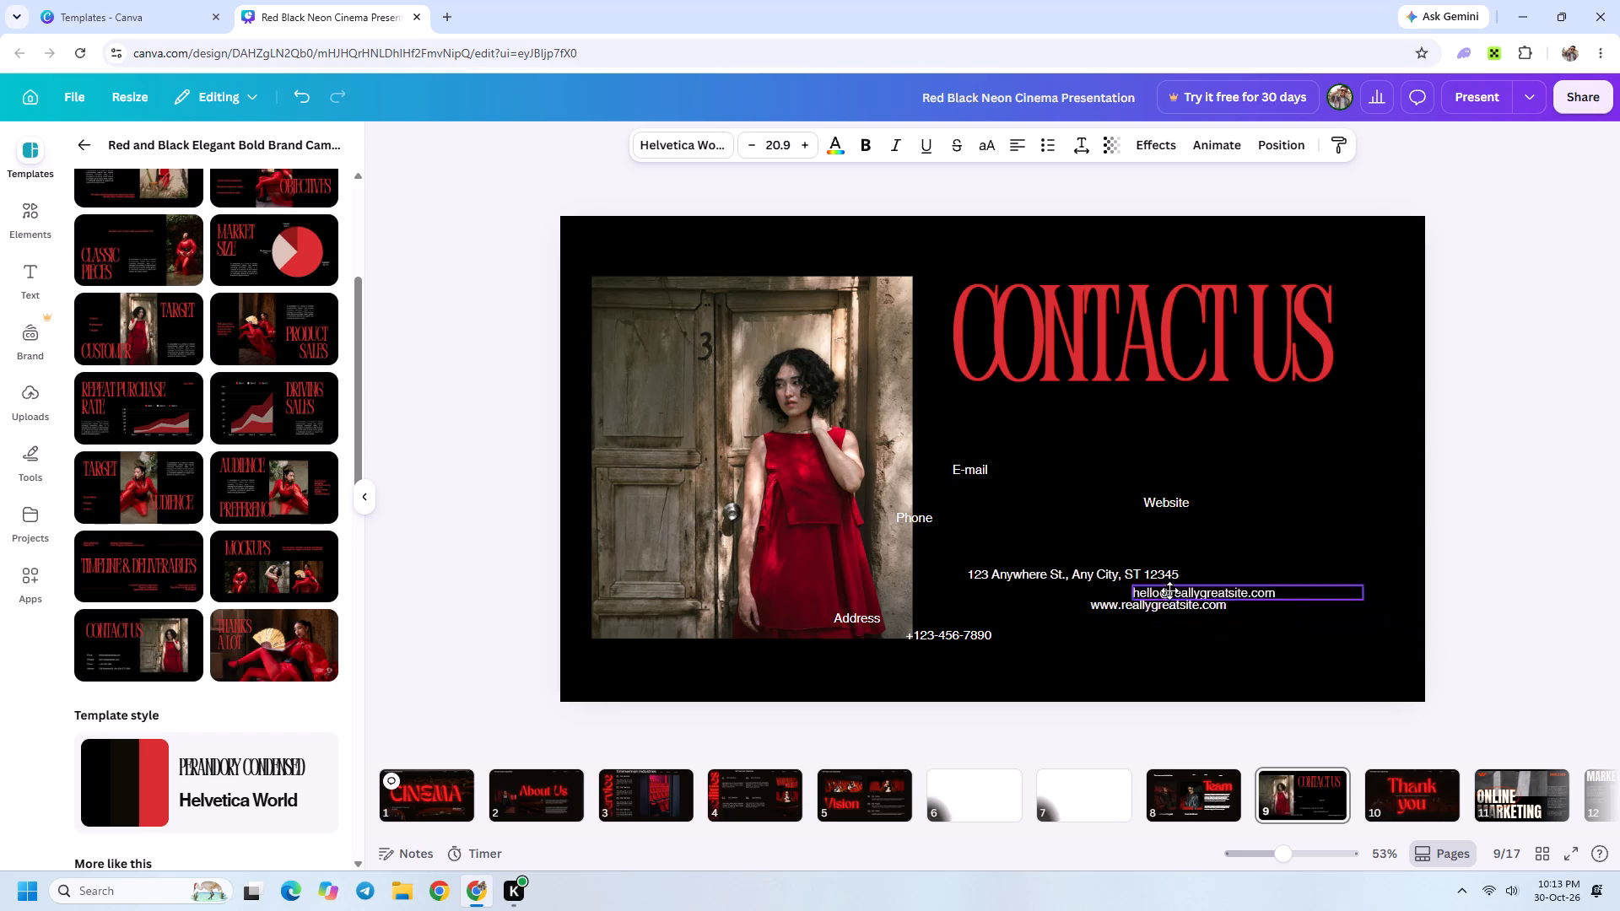
pyautogui.moveTo(1169, 590); pyautogui.dragTo(1057, 479)
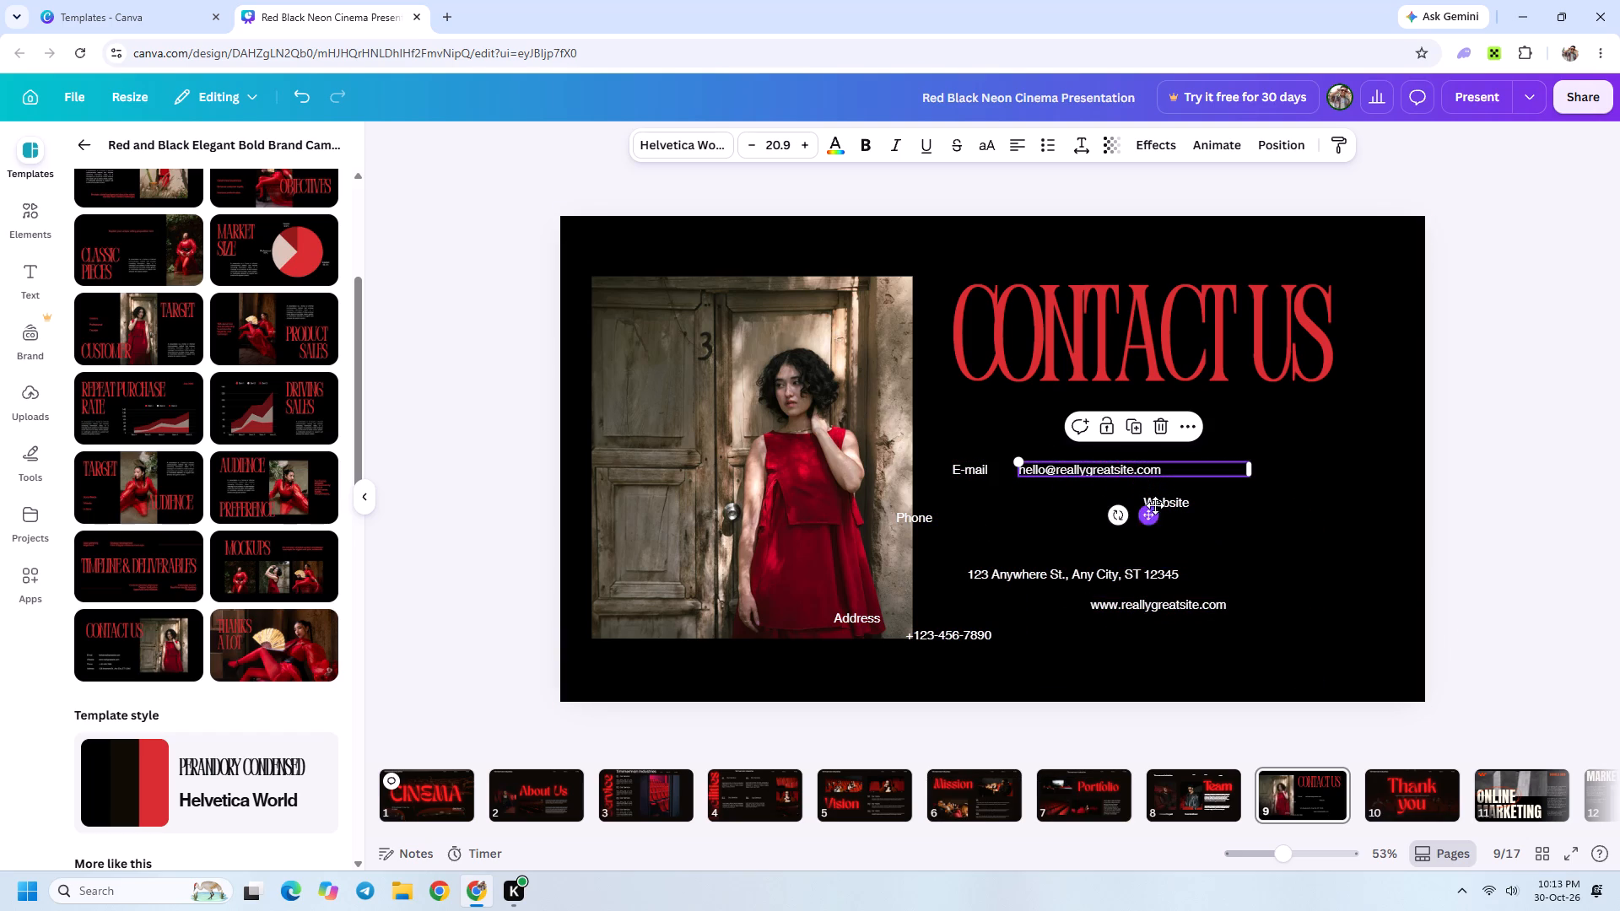
pyautogui.moveTo(1172, 503); pyautogui.dragTo(980, 503)
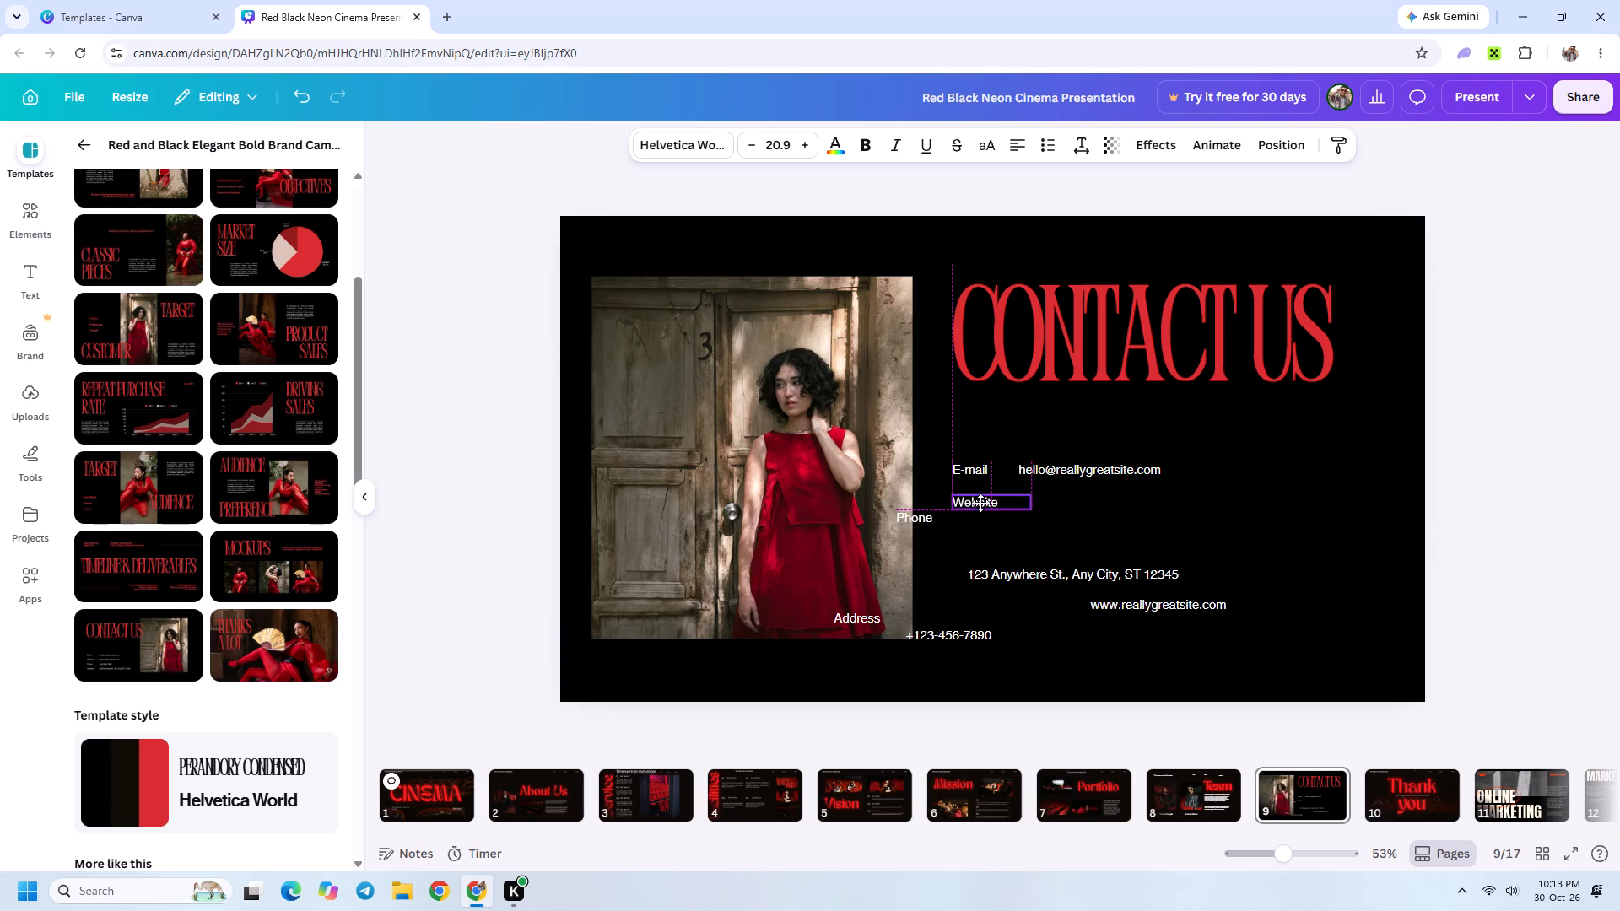
pyautogui.moveTo(980, 503); pyautogui.dragTo(981, 502)
pyautogui.moveTo(1149, 608); pyautogui.dragTo(1093, 508)
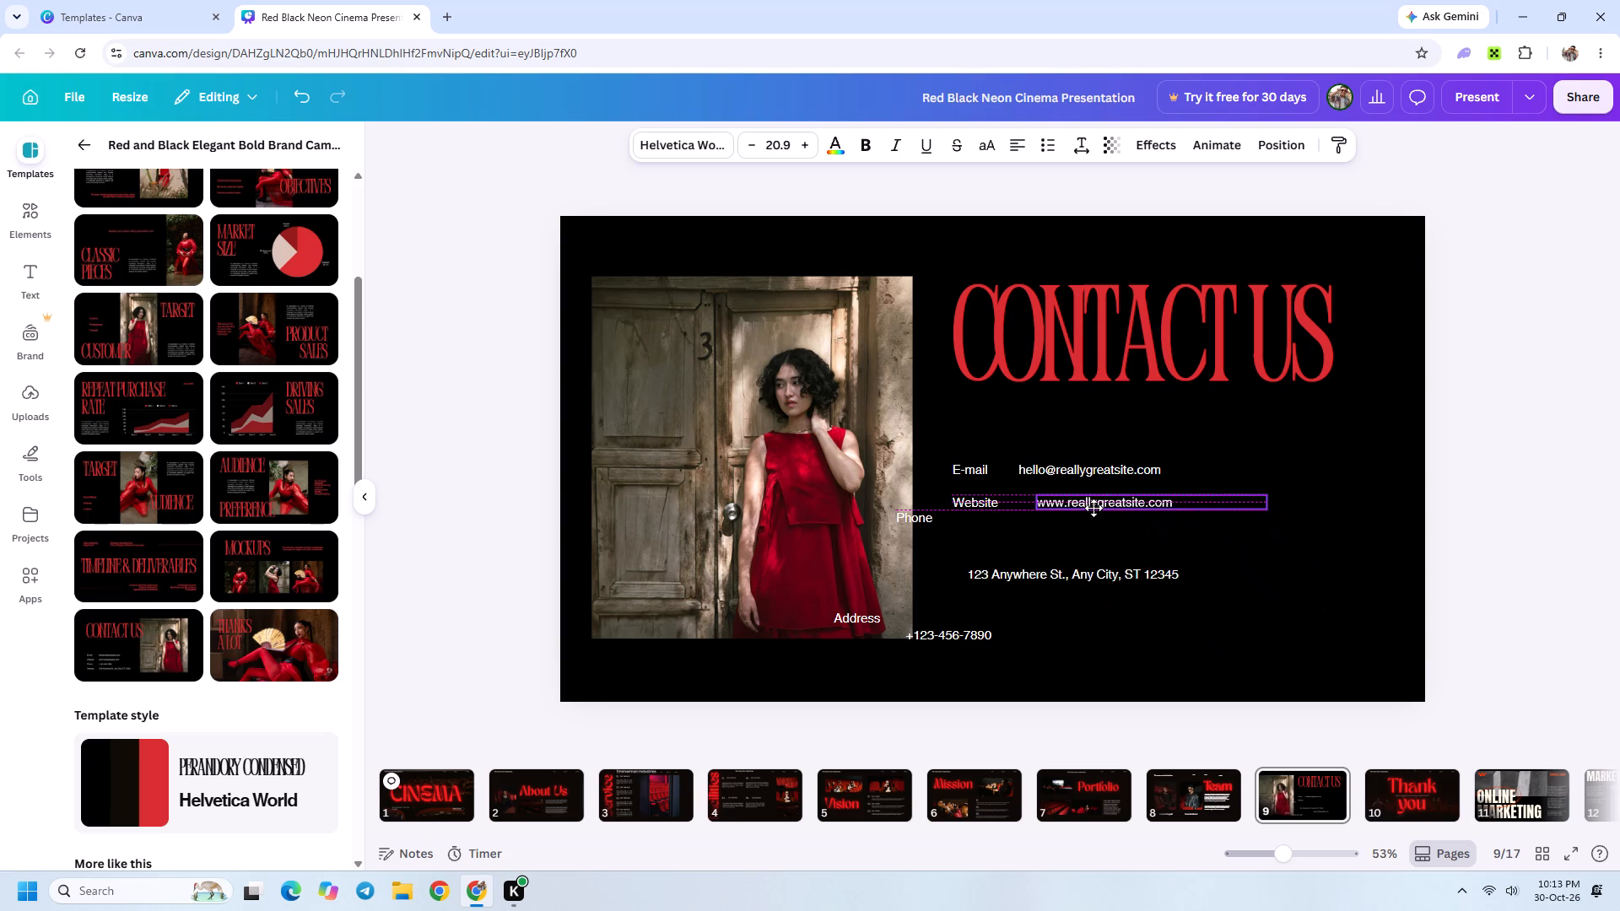
pyautogui.moveTo(1093, 508); pyautogui.dragTo(1080, 507)
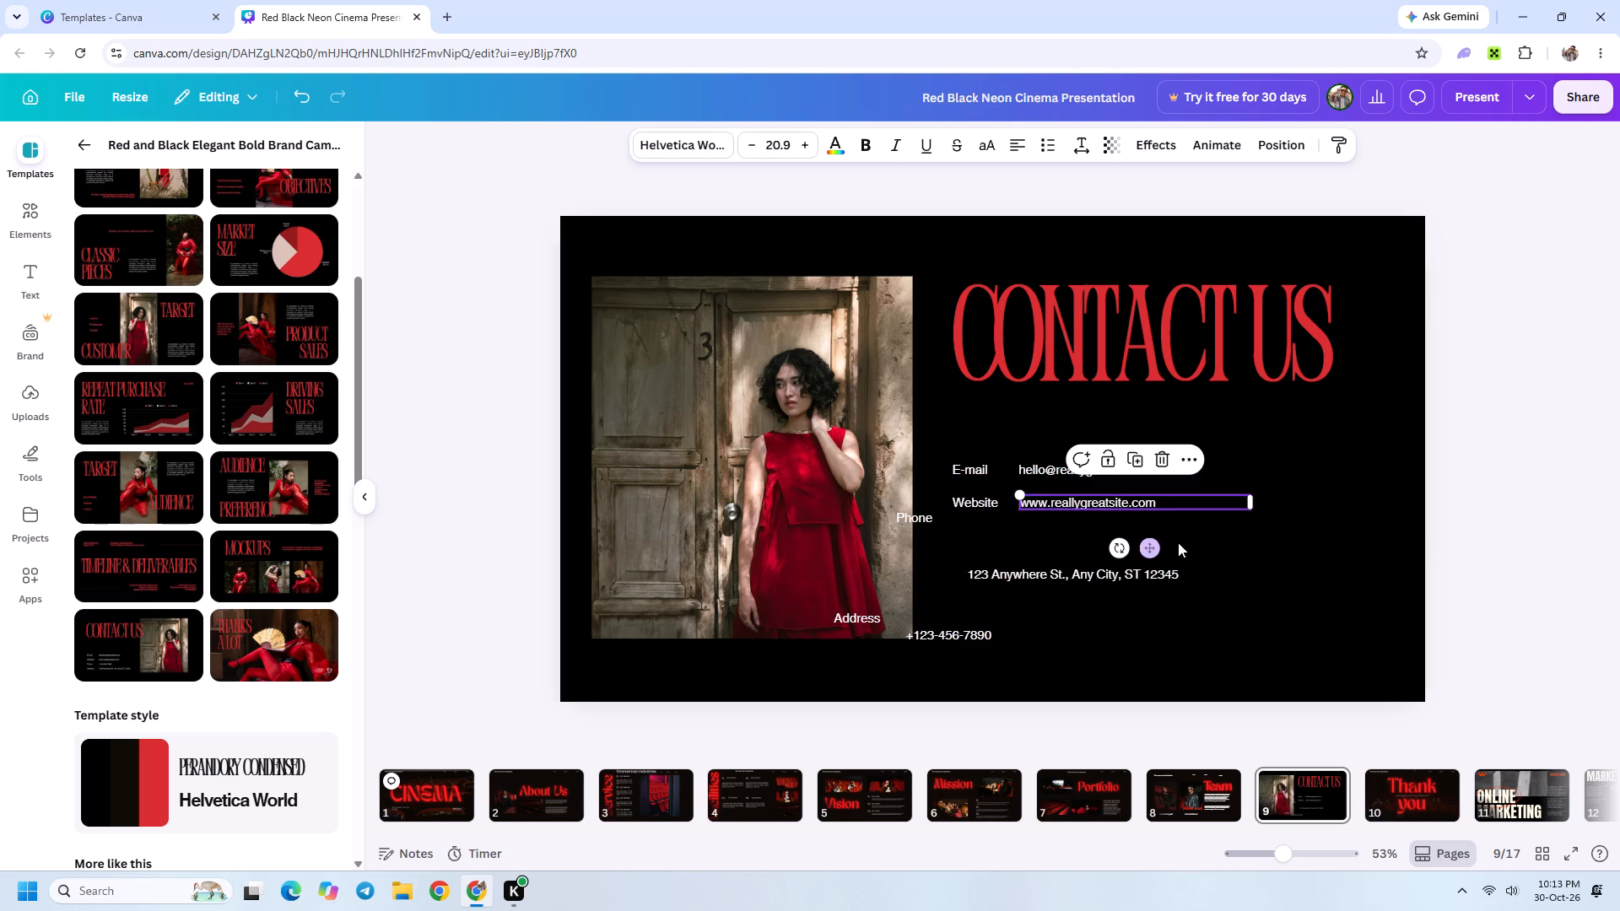
pyautogui.click(1244, 560)
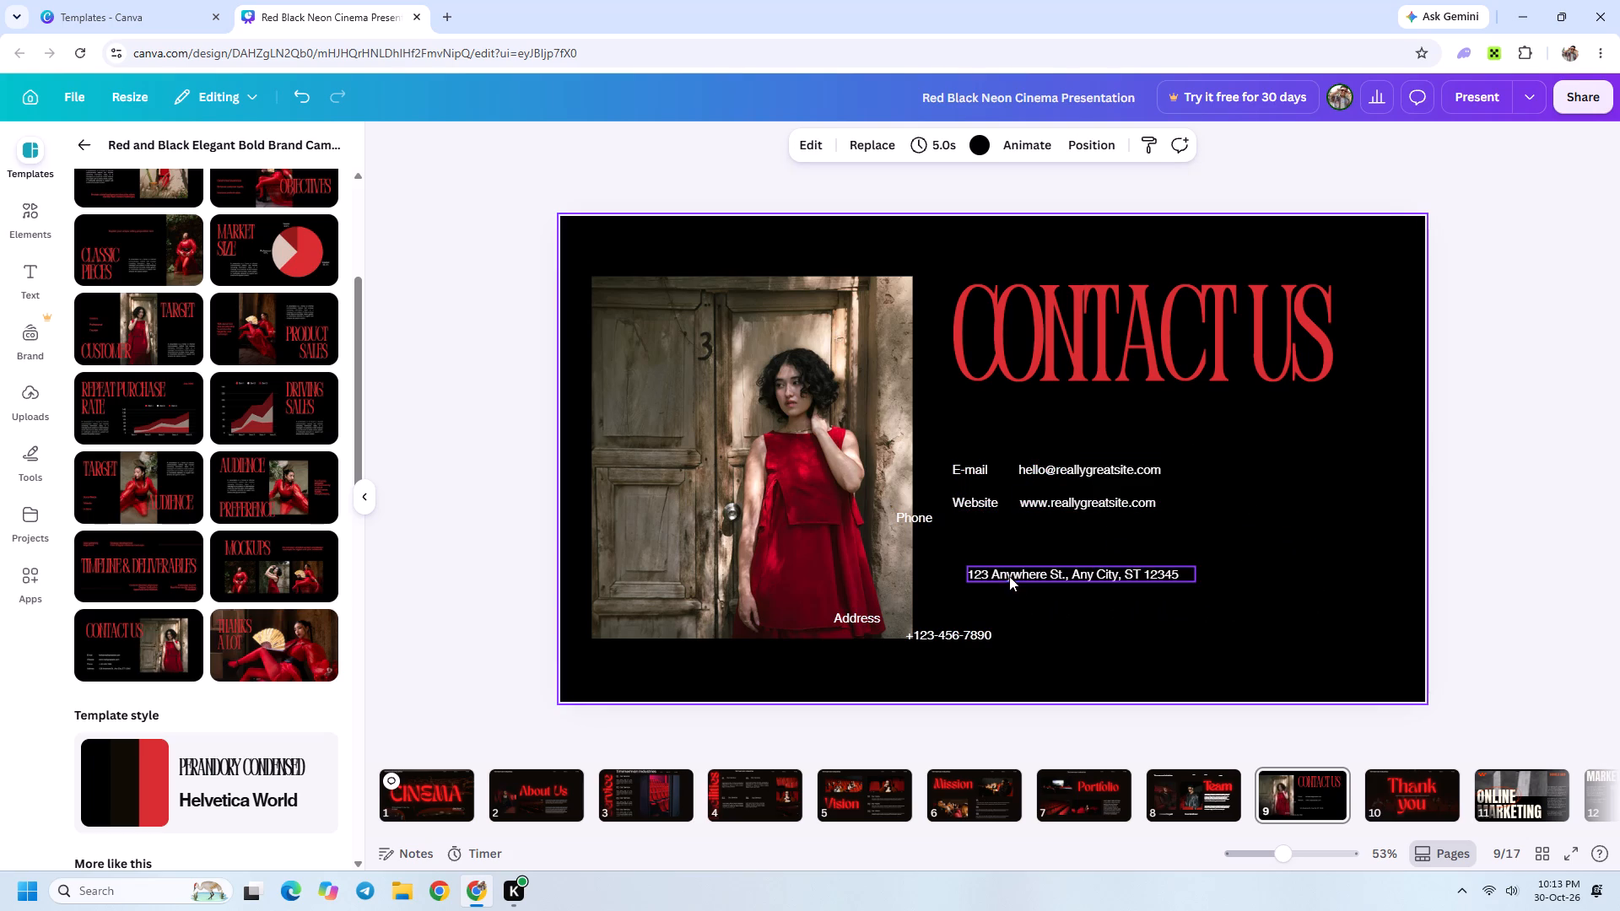
# Arrange the Phone and Address labels with their matching details as two aligned rows below the Website row.
pyautogui.moveTo(1039, 577); pyautogui.dragTo(1106, 601)
pyautogui.moveTo(925, 515); pyautogui.dragTo(948, 522)
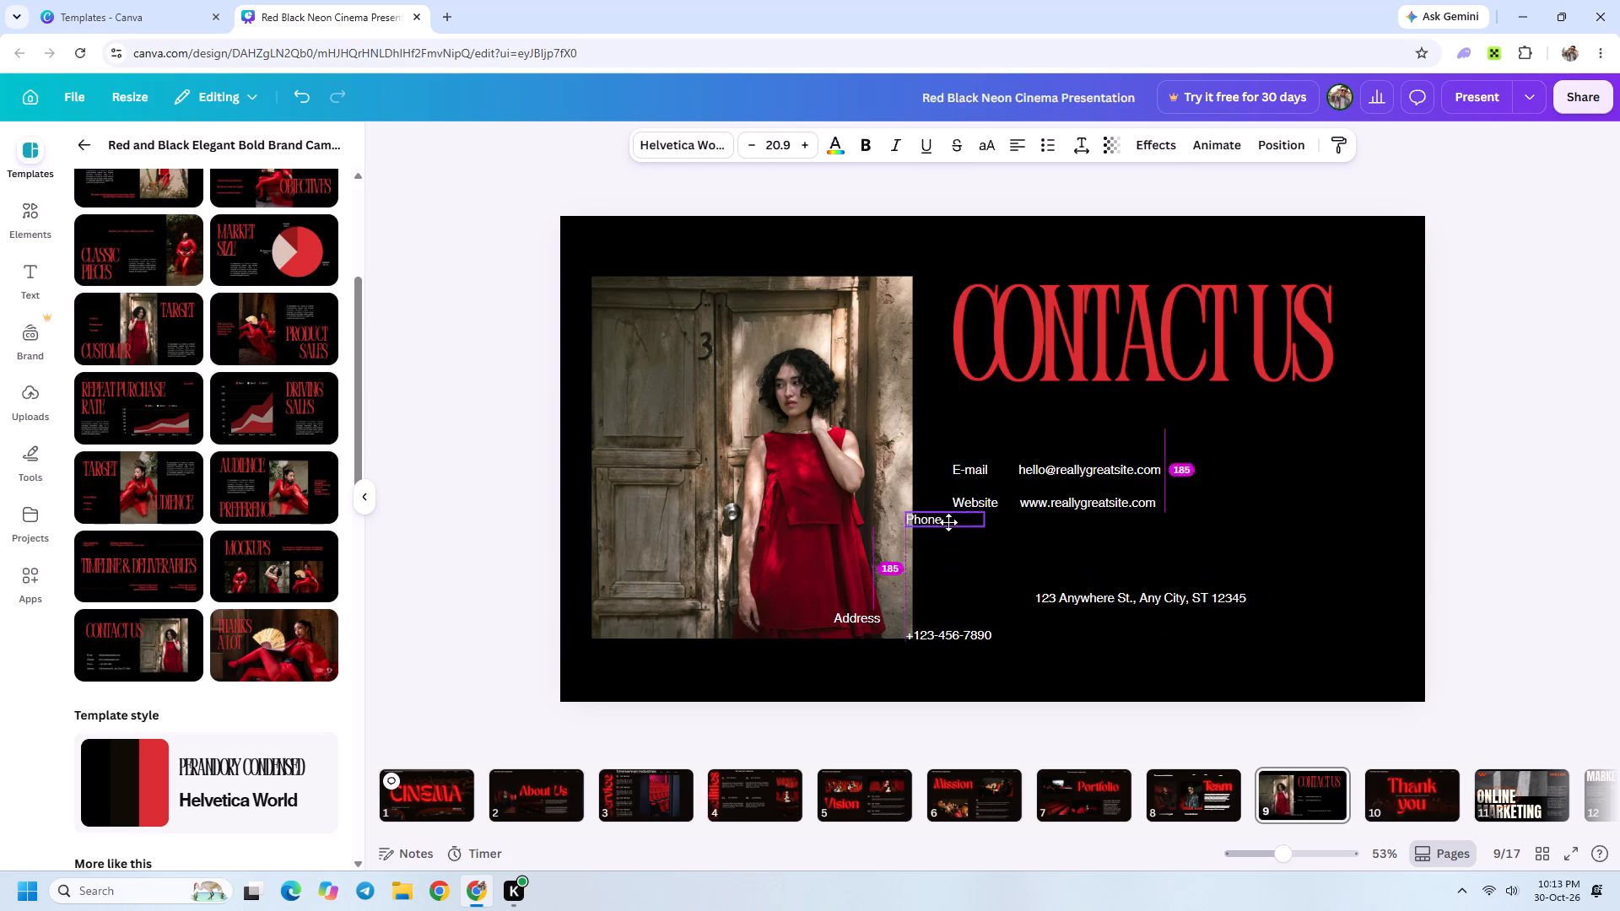
pyautogui.moveTo(948, 522); pyautogui.dragTo(981, 533)
pyautogui.moveTo(953, 633); pyautogui.dragTo(1077, 596)
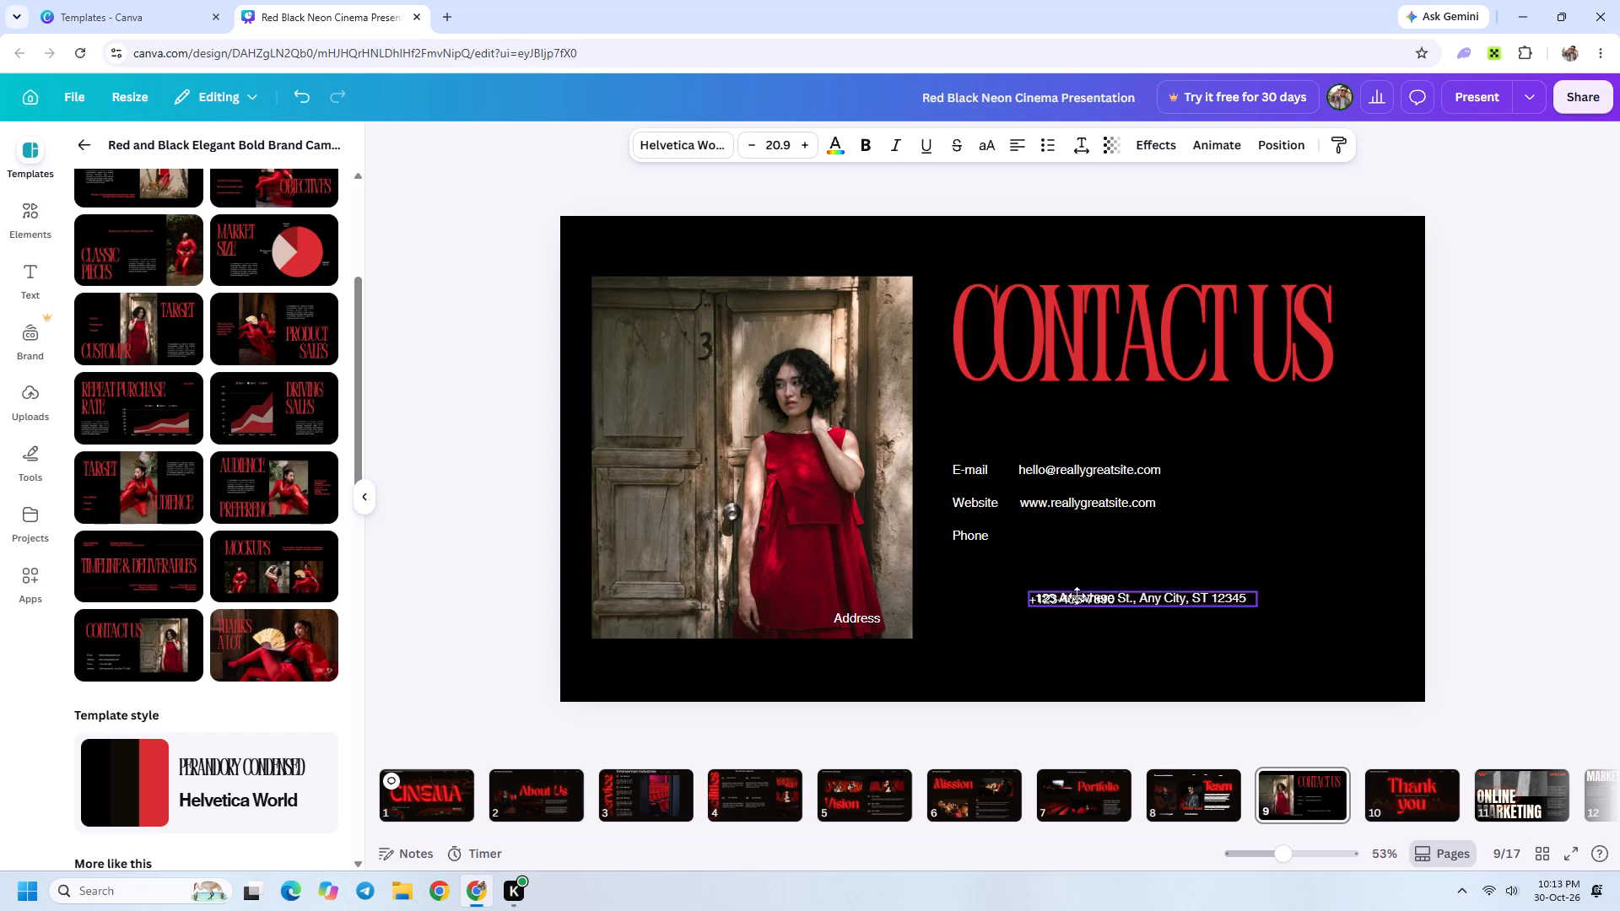
pyautogui.moveTo(1077, 596); pyautogui.dragTo(1066, 535)
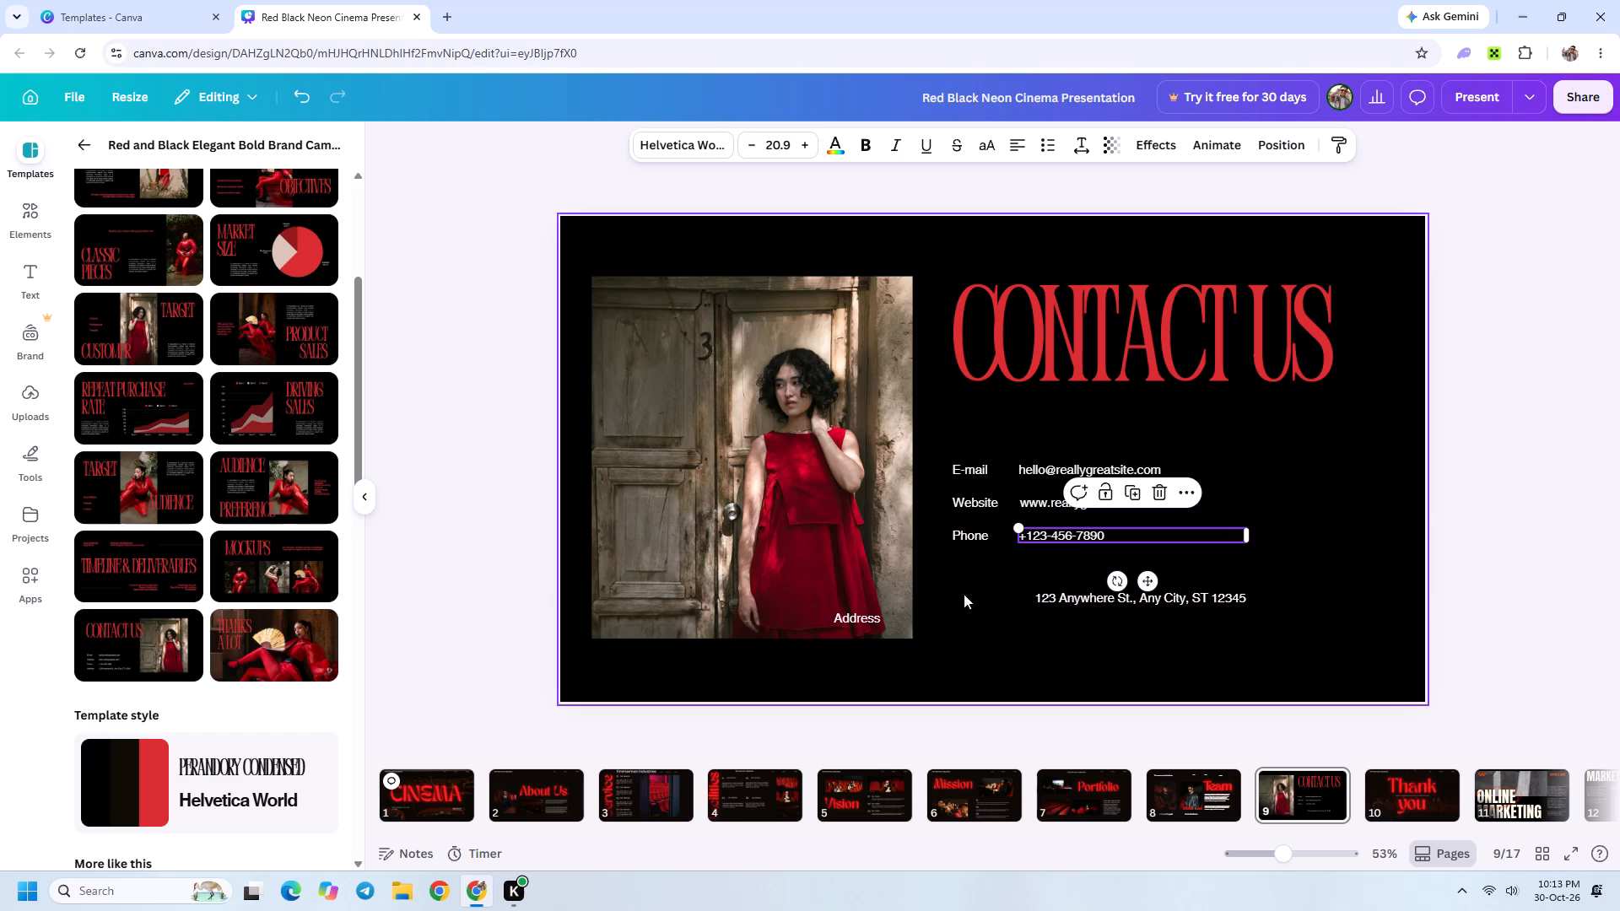
pyautogui.moveTo(861, 618); pyautogui.dragTo(980, 572)
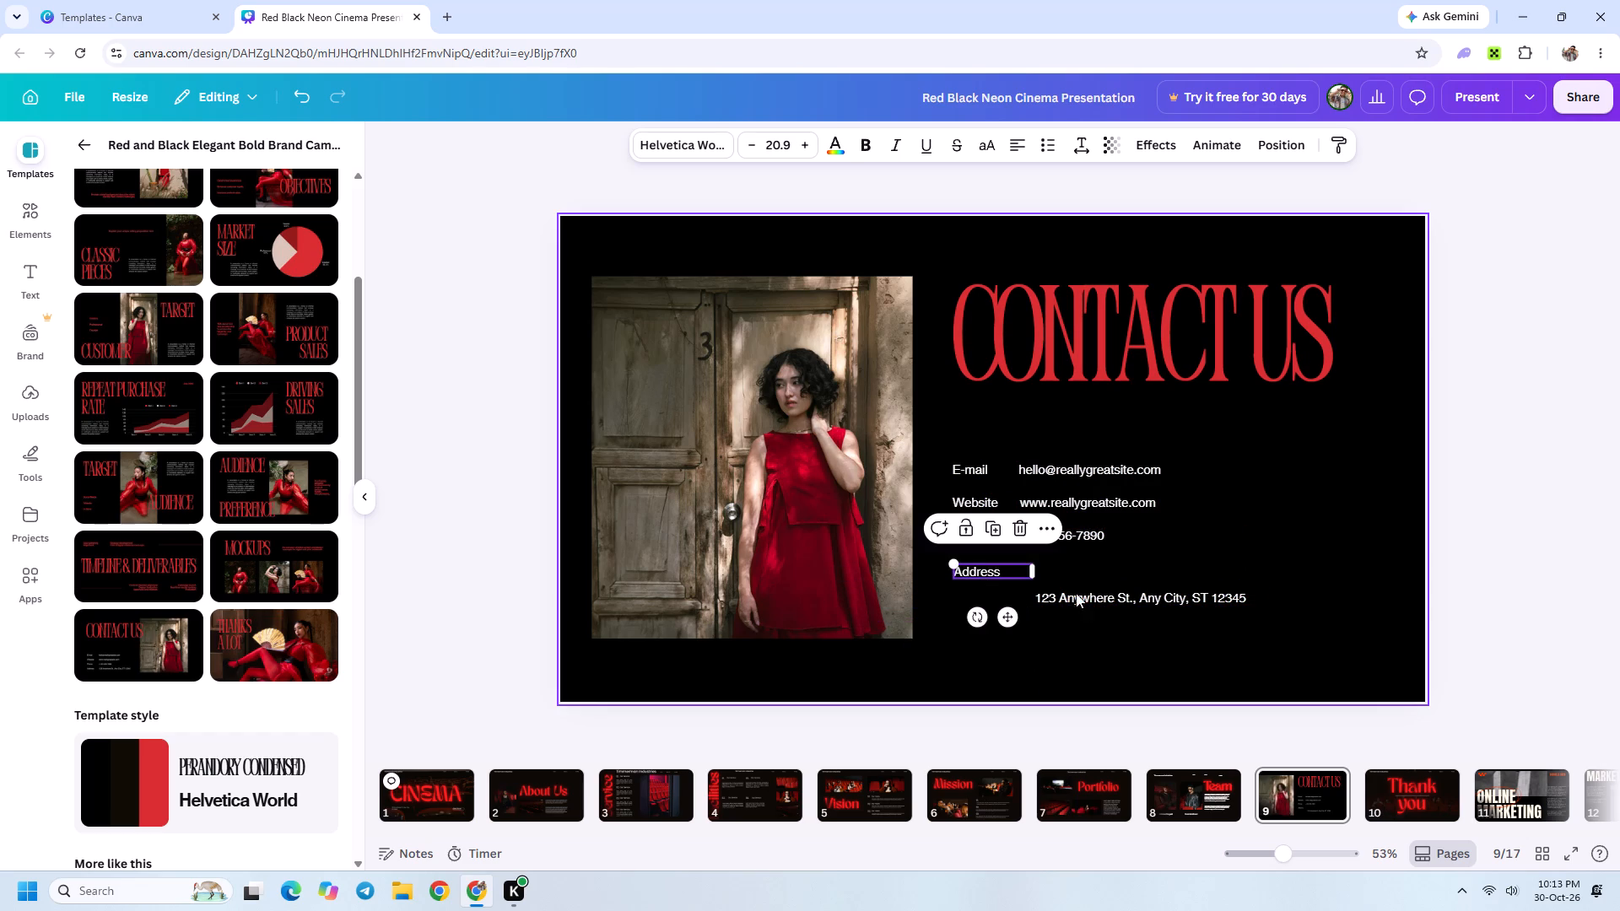
pyautogui.moveTo(1078, 593); pyautogui.dragTo(1066, 566)
pyautogui.click(1061, 612)
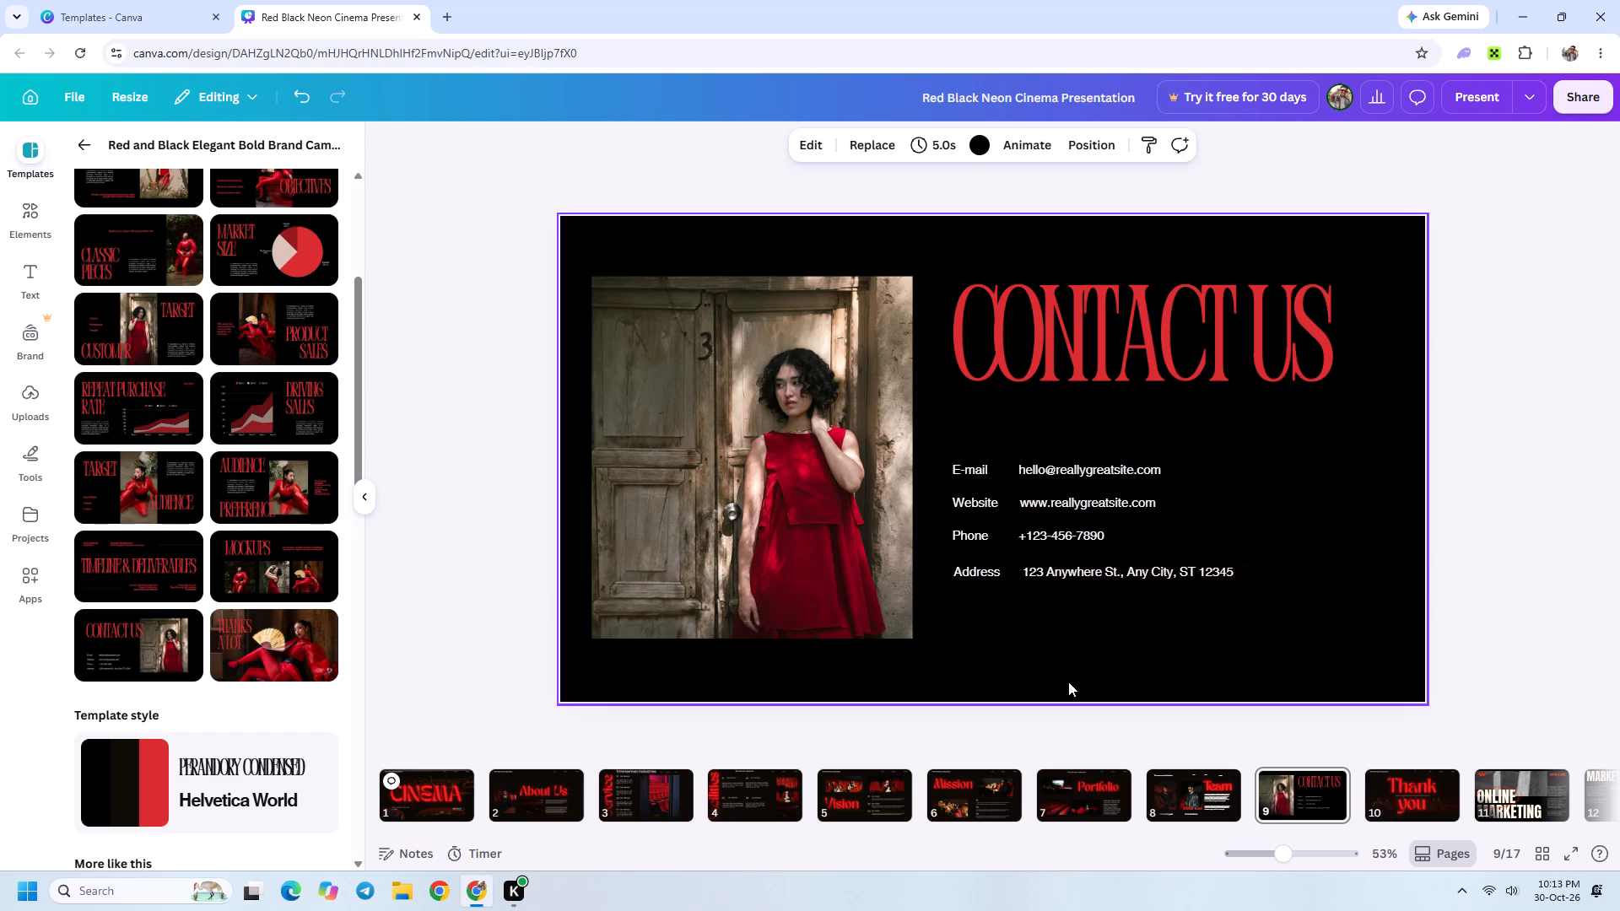
pyautogui.click(1098, 570)
pyautogui.moveTo(1097, 571); pyautogui.dragTo(1089, 573)
pyautogui.click(1034, 642)
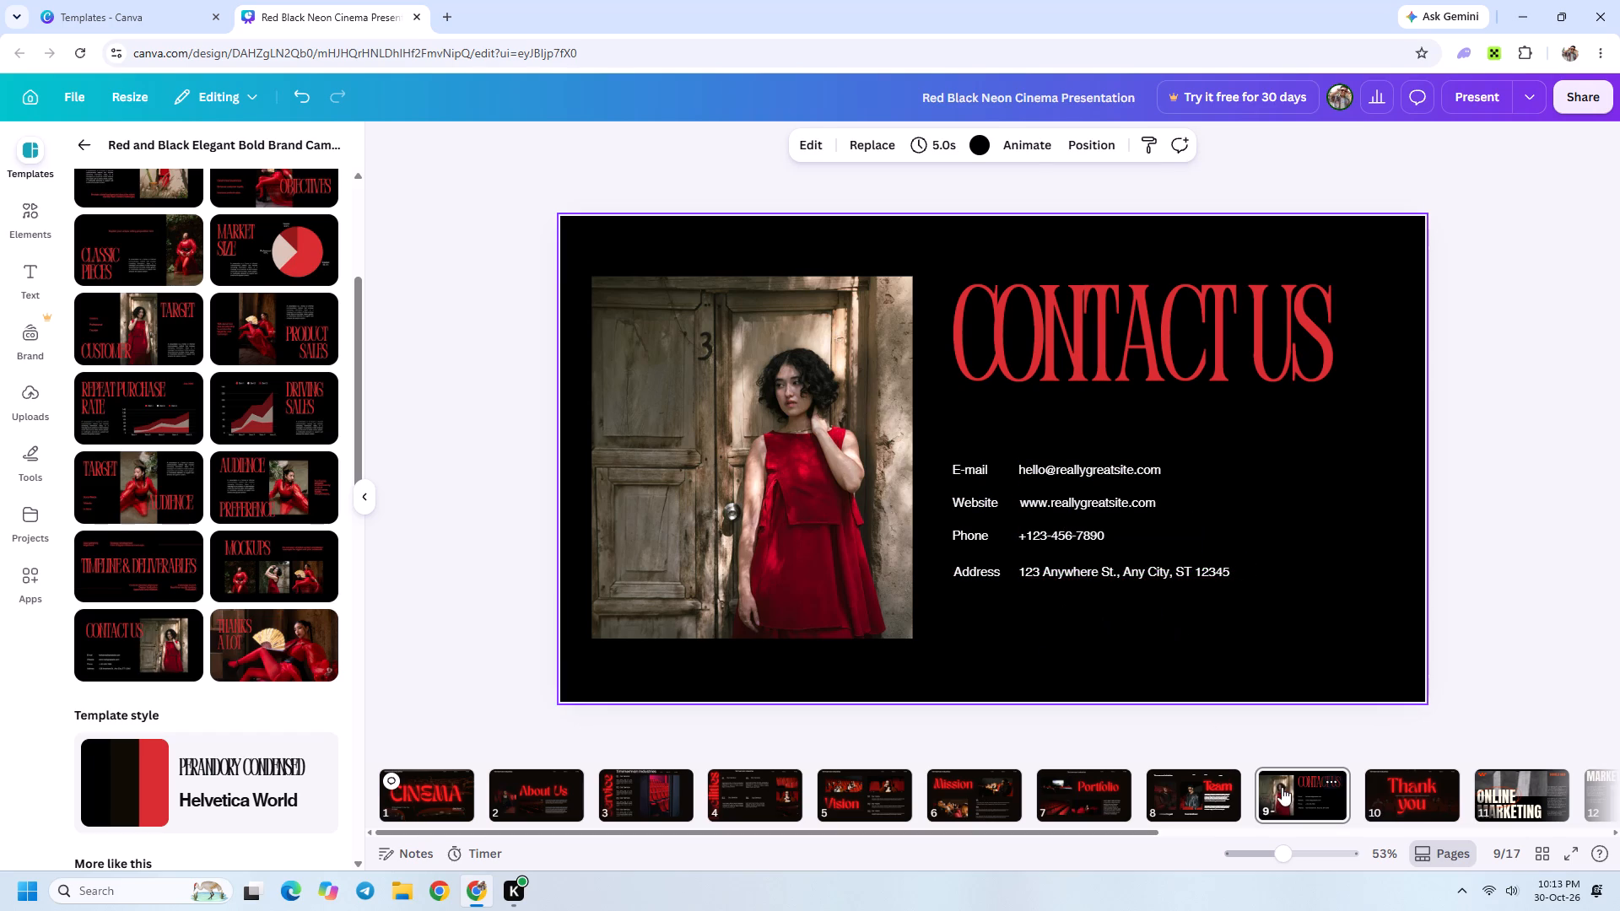
# On the Thank you page, tilt the heading slightly counterclockwise, shrink it to about size 163 and recentre it around the white line.
pyautogui.click(1381, 806)
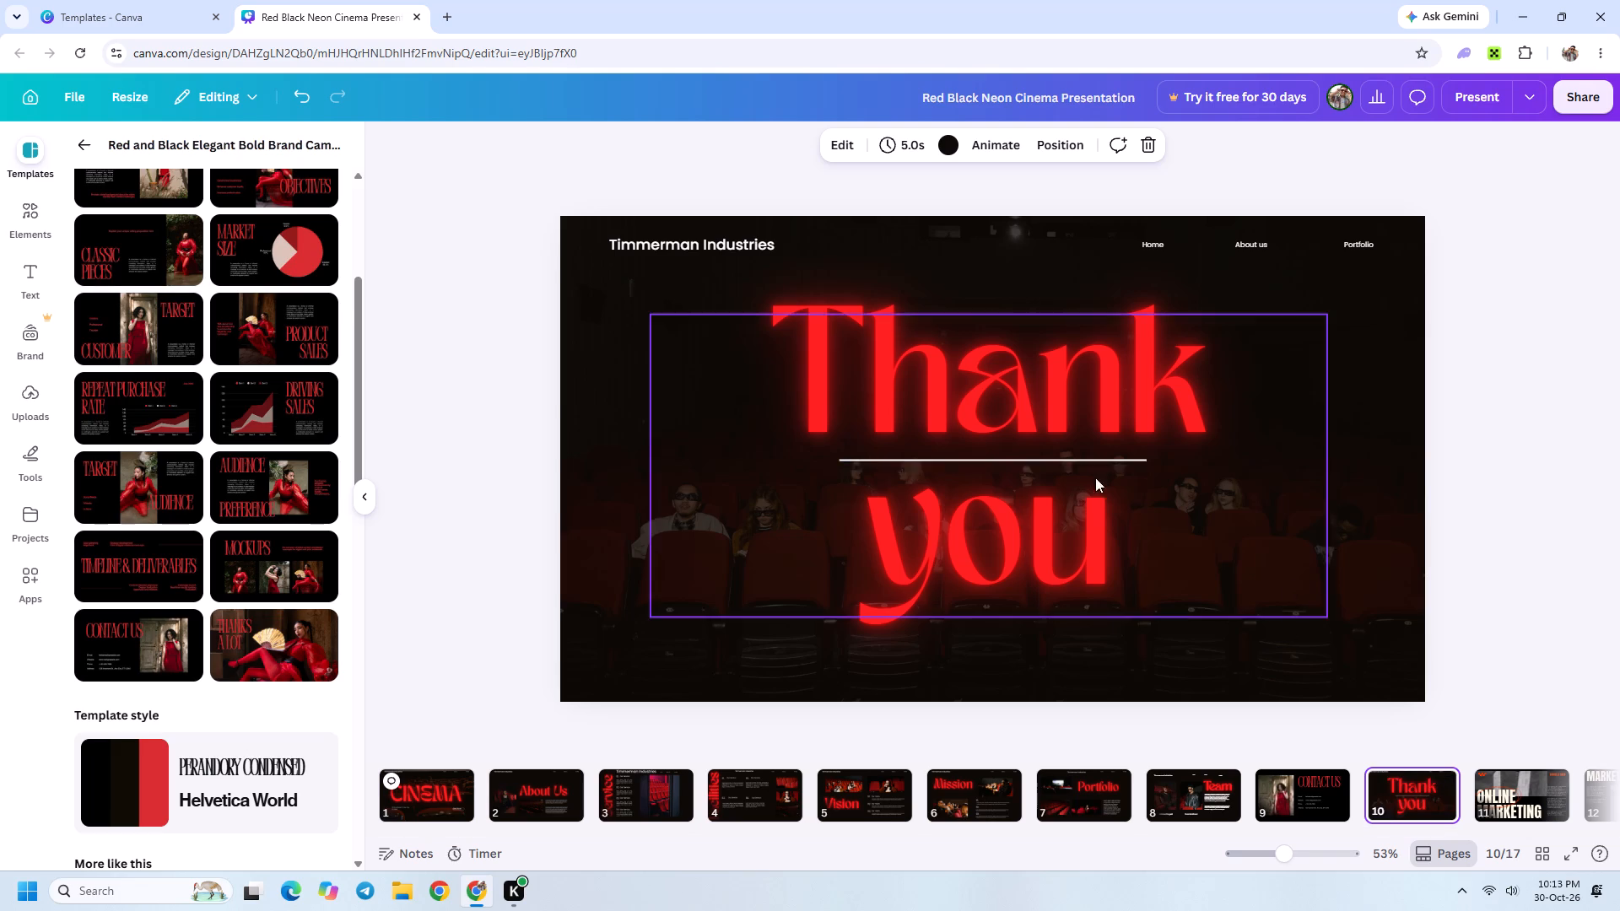
pyautogui.click(973, 571)
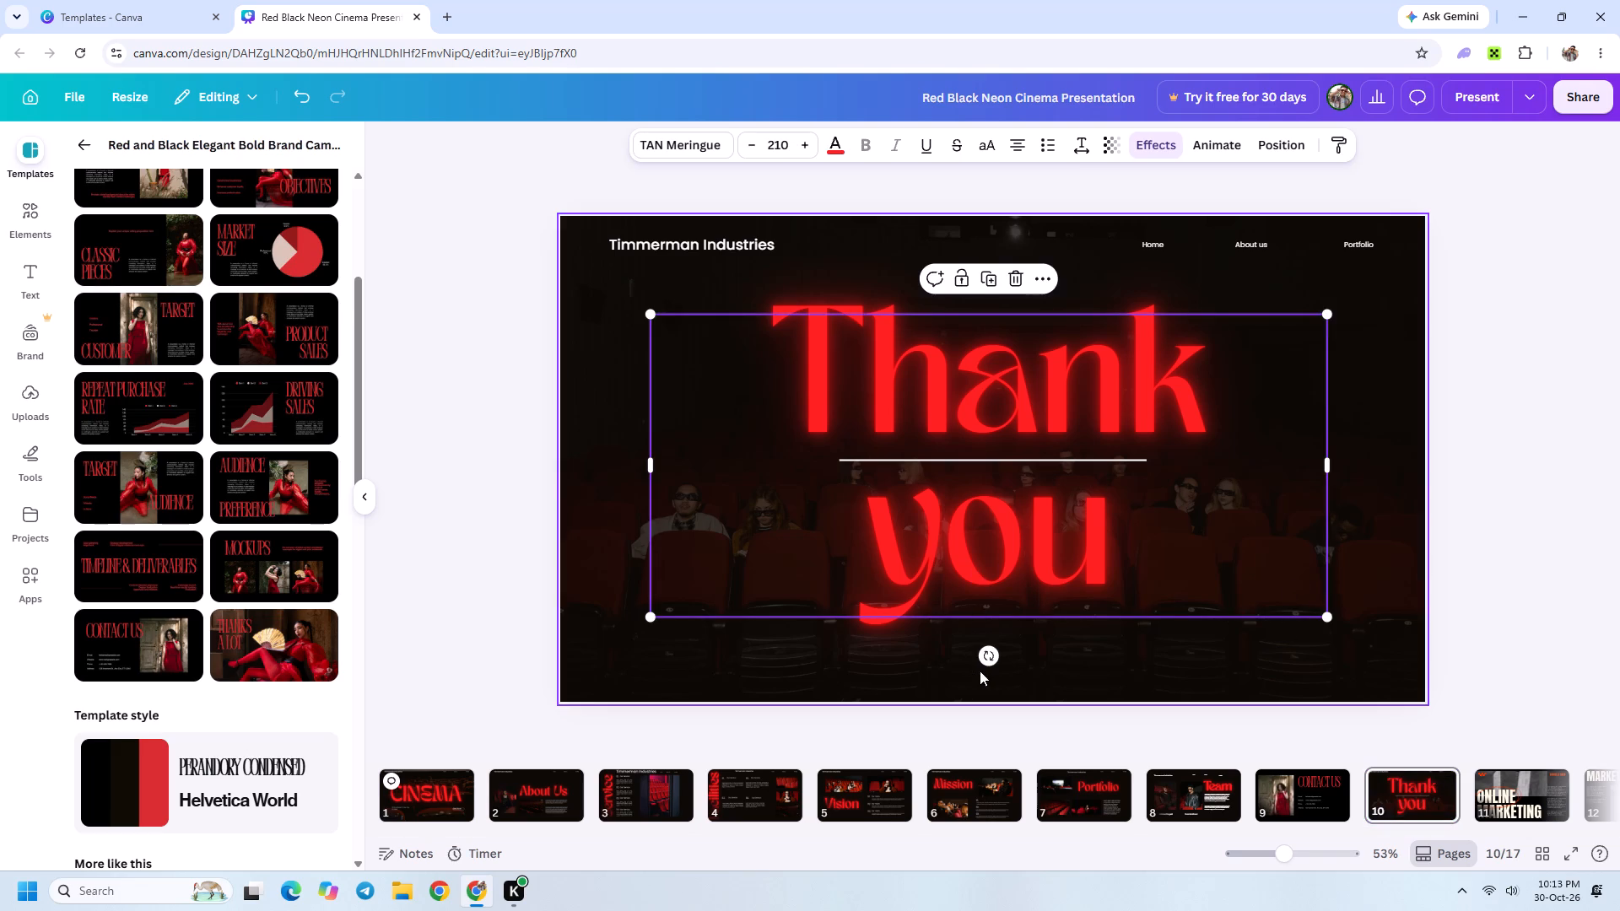
pyautogui.moveTo(991, 659); pyautogui.dragTo(966, 379)
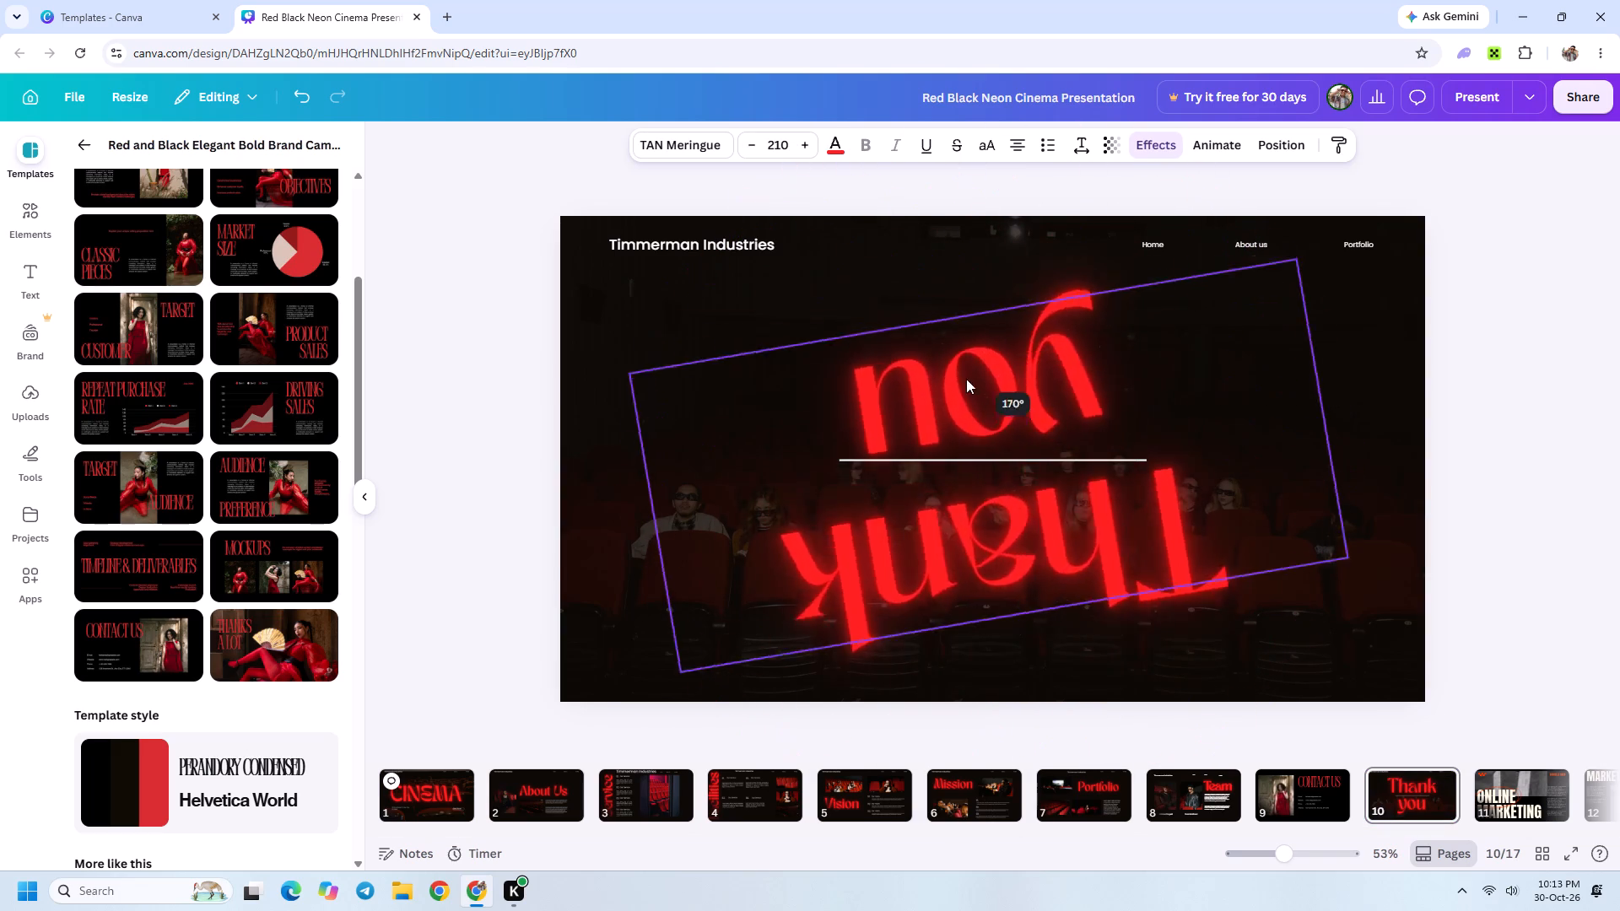
pyautogui.moveTo(966, 379); pyautogui.dragTo(991, 607)
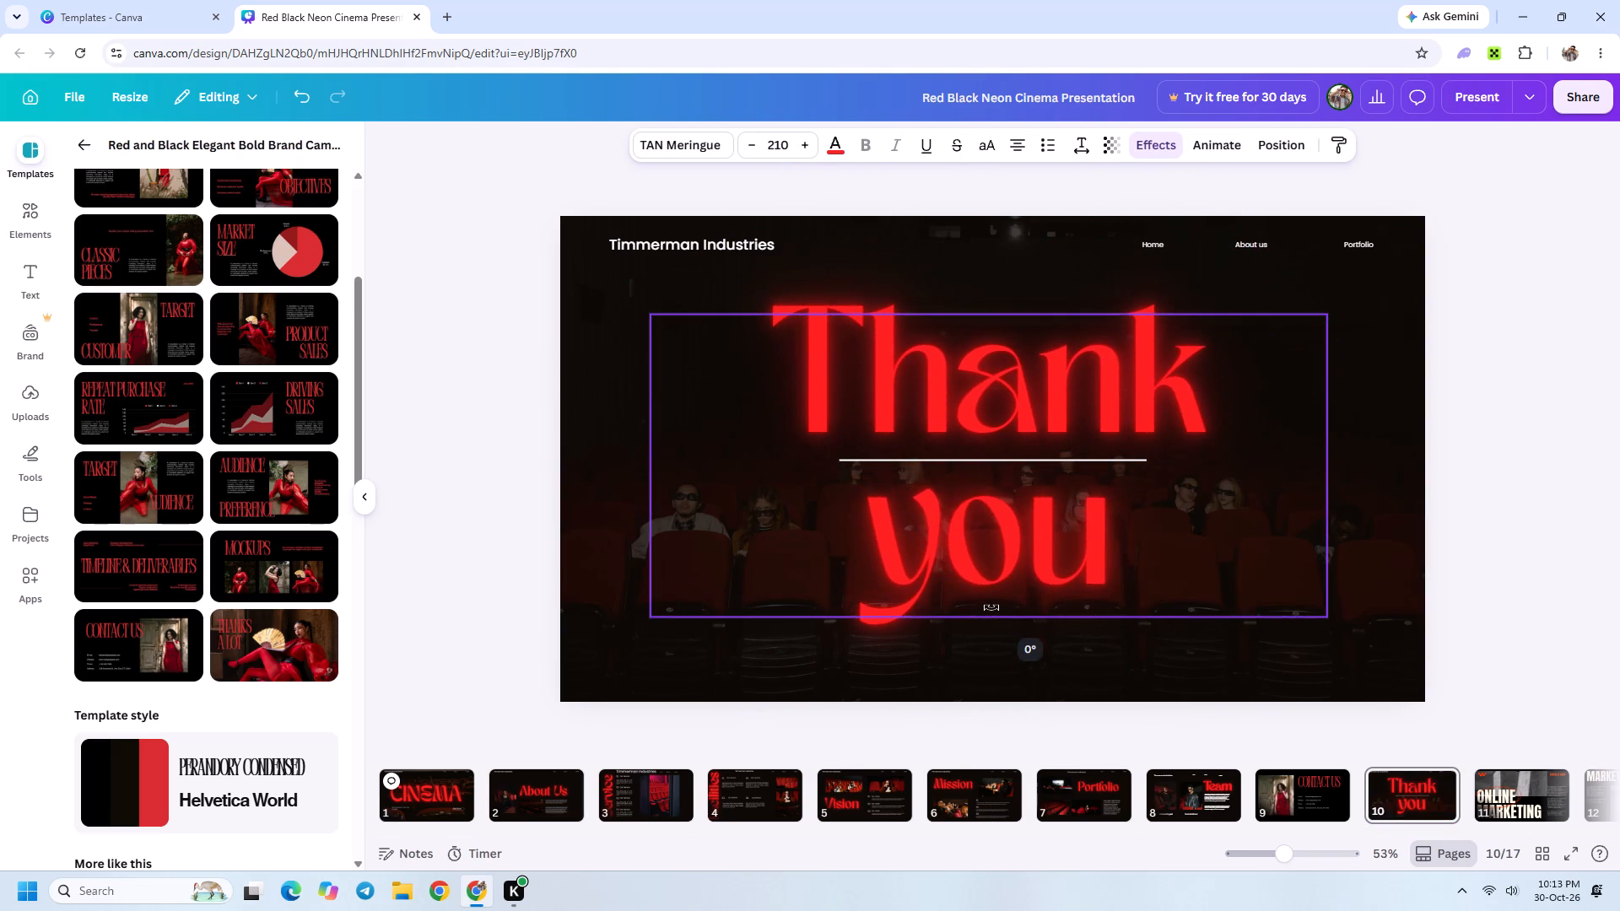
pyautogui.moveTo(991, 607); pyautogui.dragTo(1002, 611)
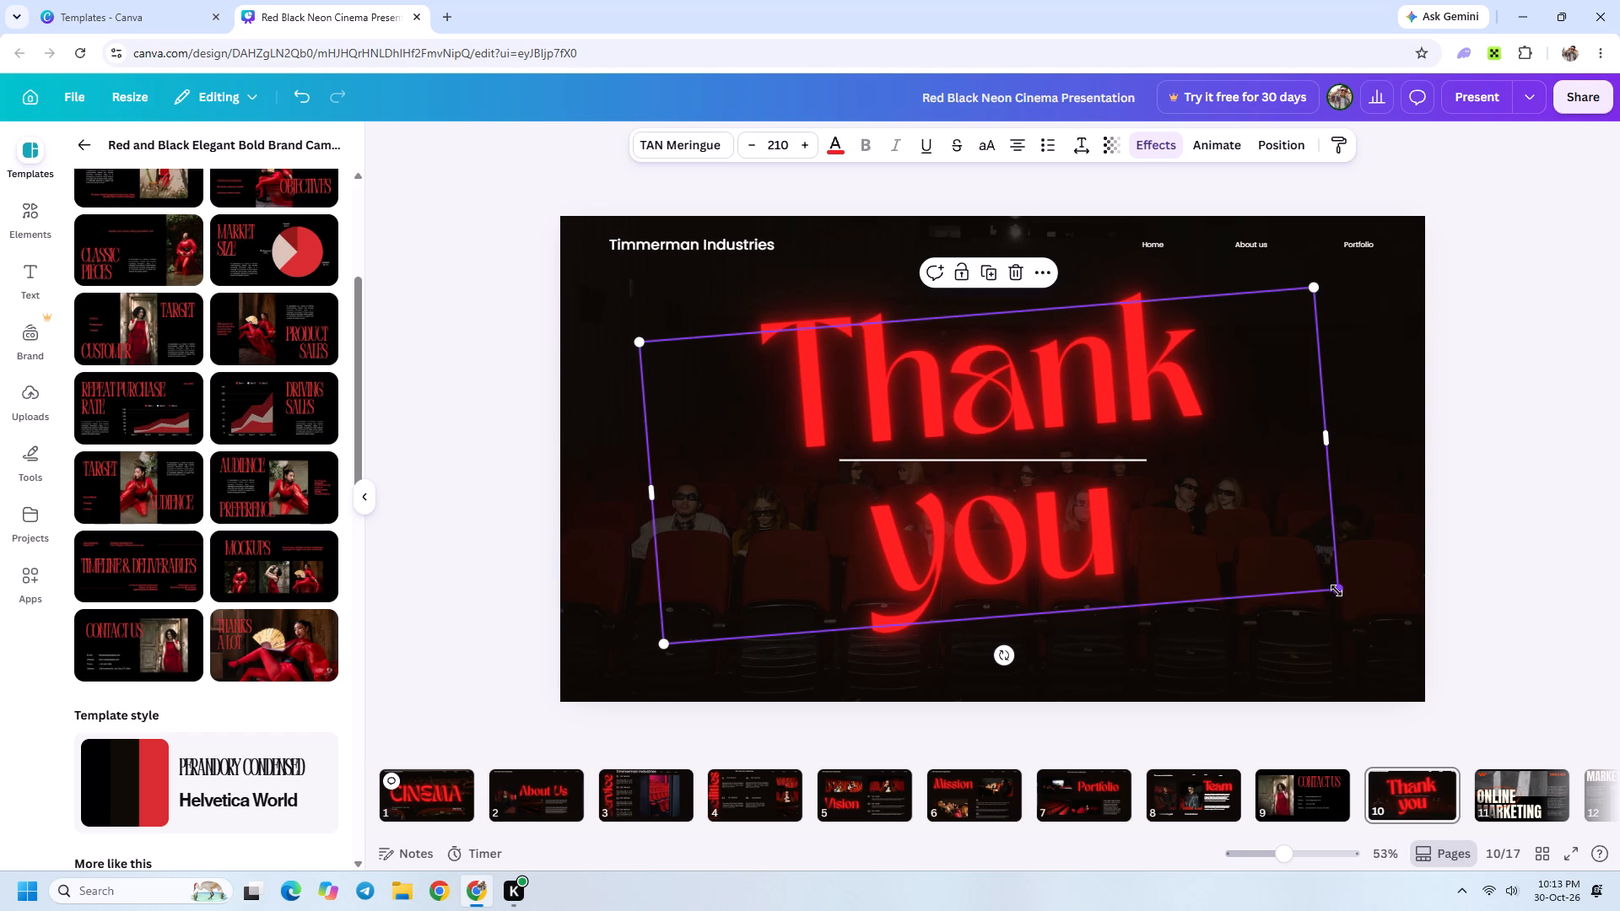
pyautogui.moveTo(1336, 587); pyautogui.dragTo(1173, 550)
pyautogui.moveTo(1112, 480); pyautogui.dragTo(1171, 508)
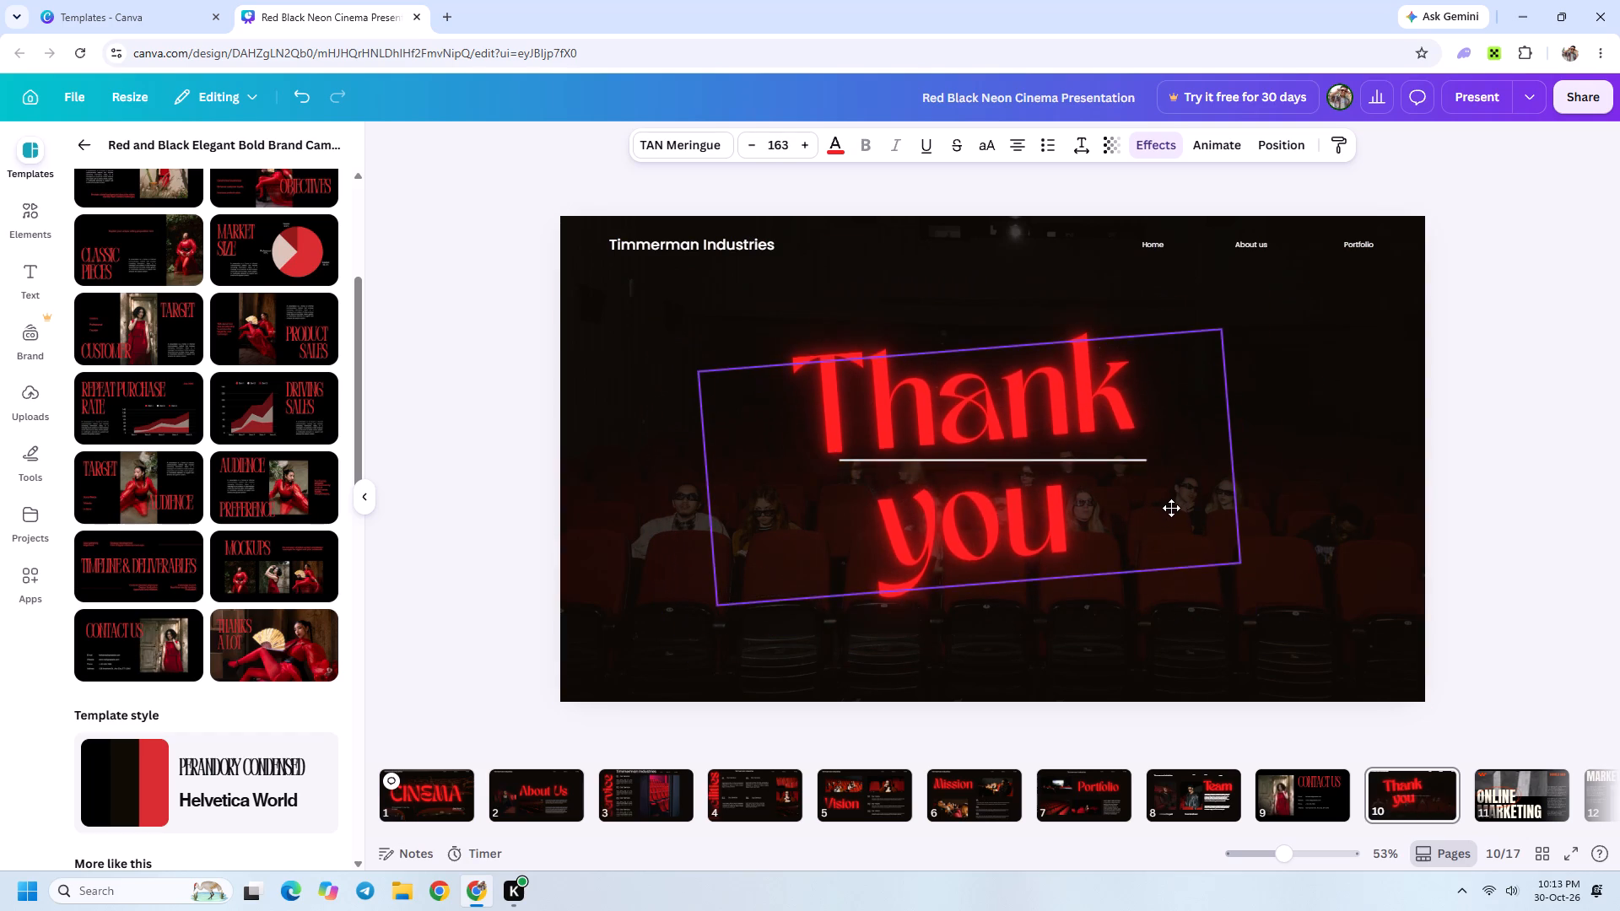
pyautogui.moveTo(1171, 508); pyautogui.dragTo(1185, 512)
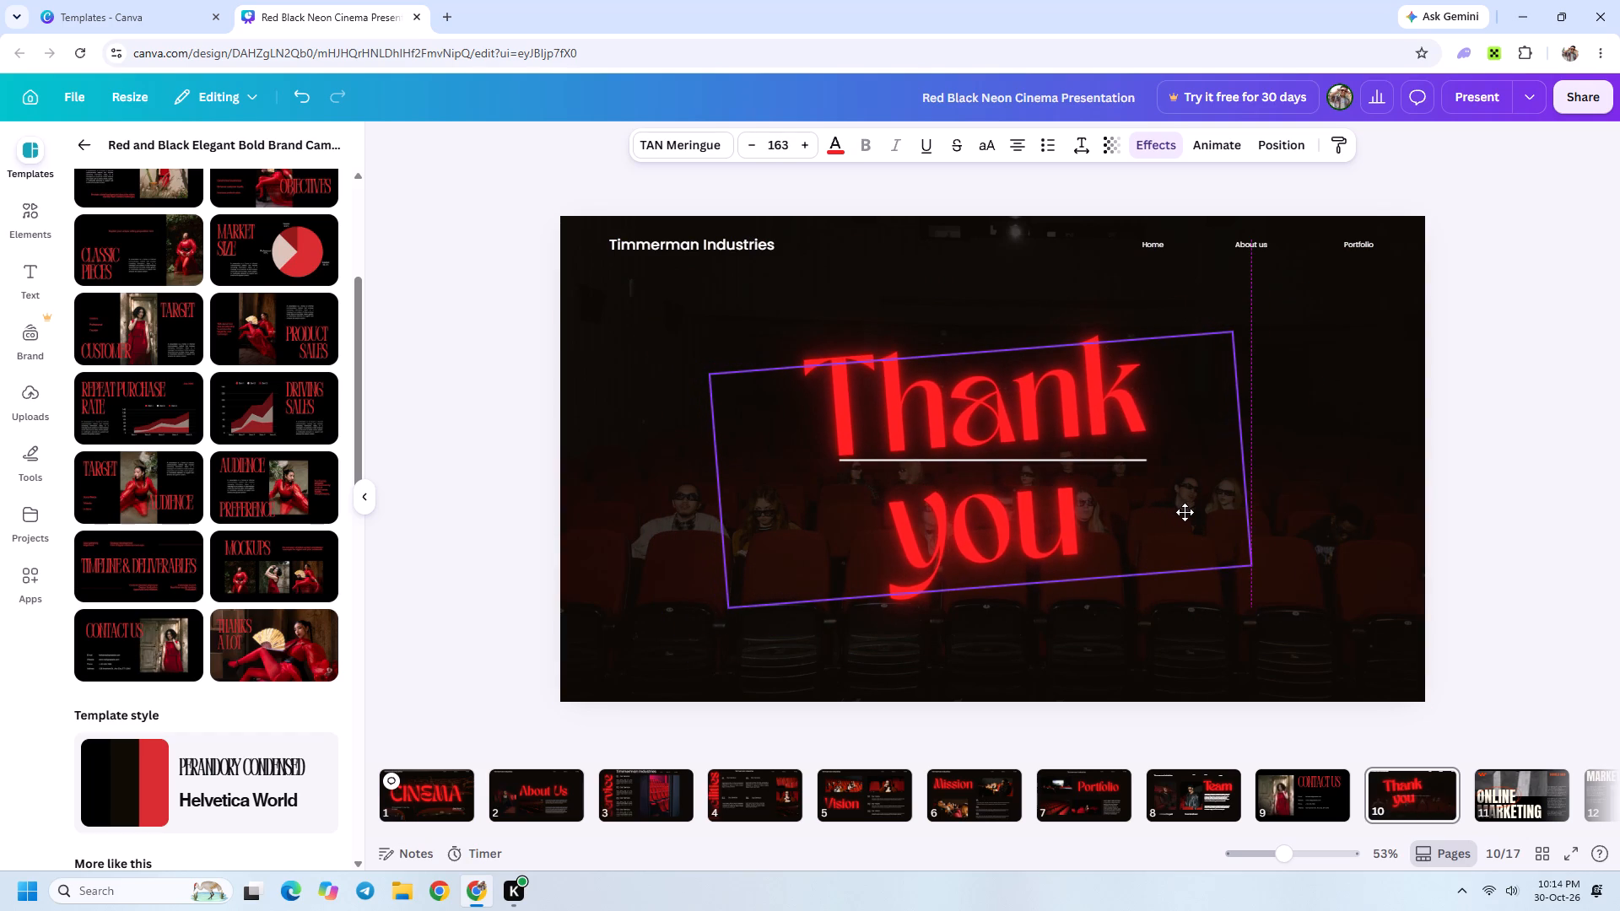
pyautogui.moveTo(1185, 512); pyautogui.dragTo(1196, 507)
pyautogui.click(1249, 634)
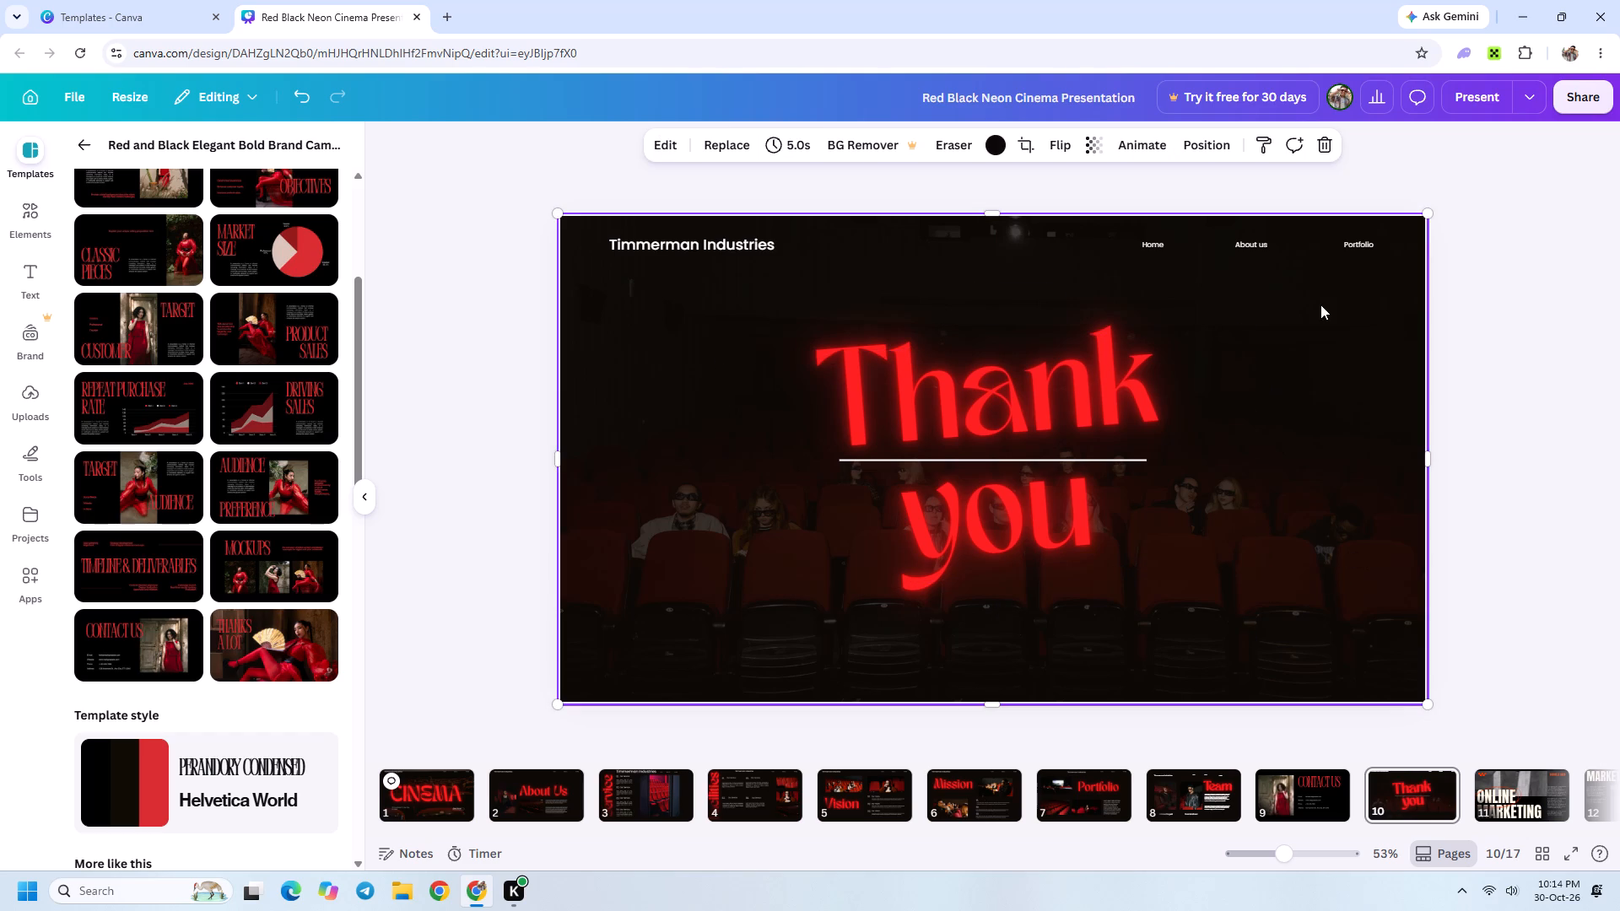
# Tighten the Thank you page's header row: bring Home, About us and Portfolio closer together toward the centre and shift Timmerman Industries inward.
pyautogui.moveTo(1154, 245); pyautogui.dragTo(1040, 261)
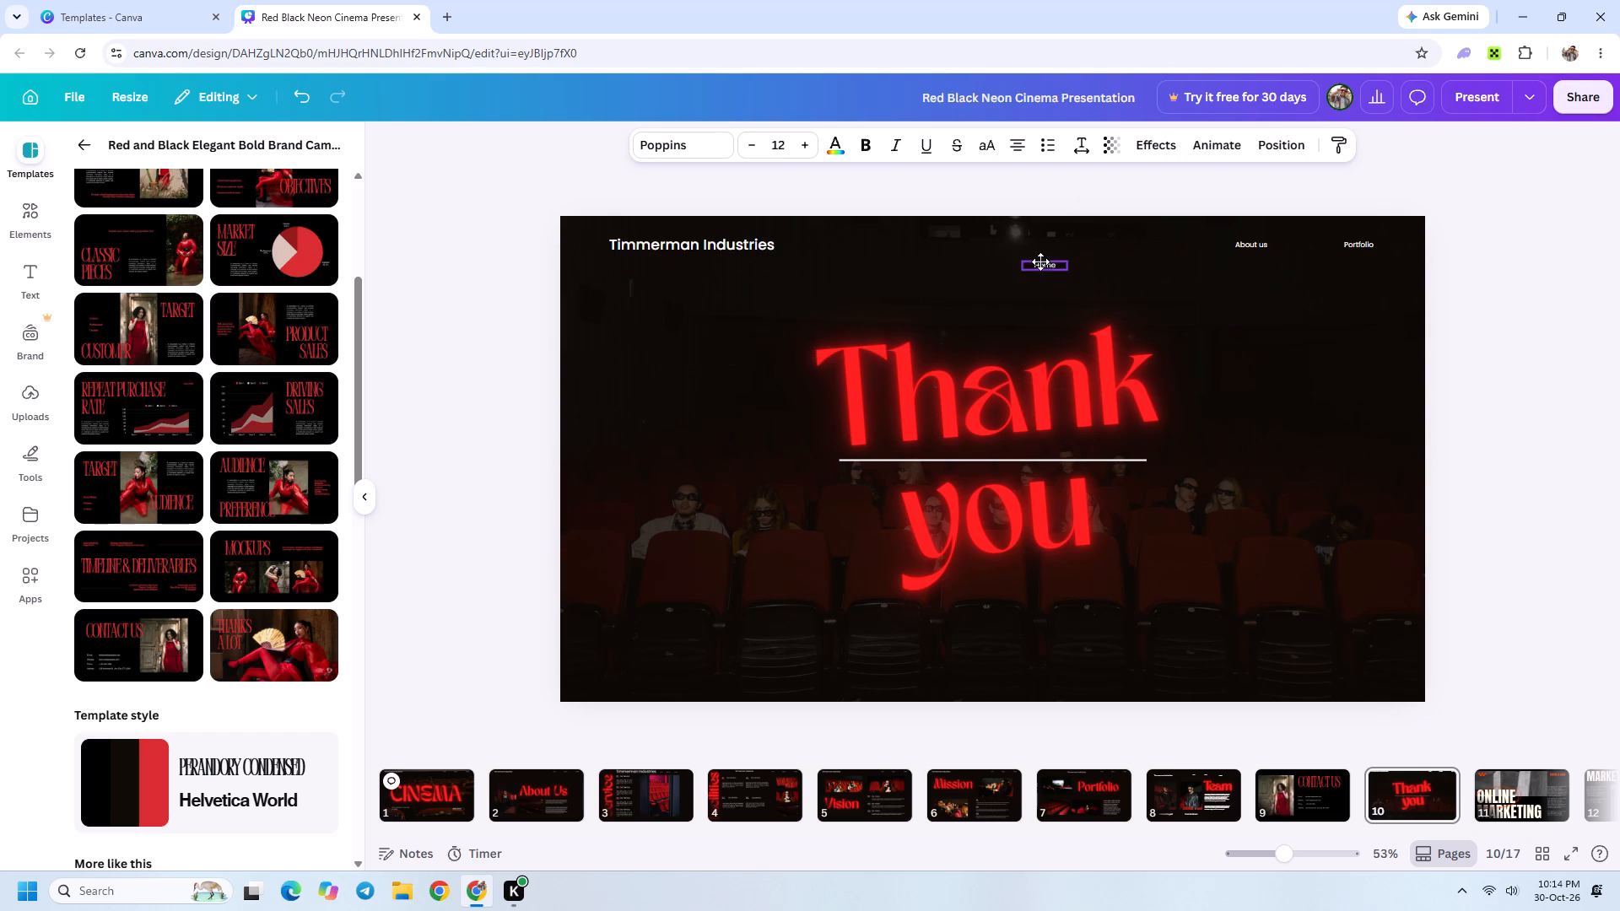
pyautogui.moveTo(1040, 261); pyautogui.dragTo(981, 243)
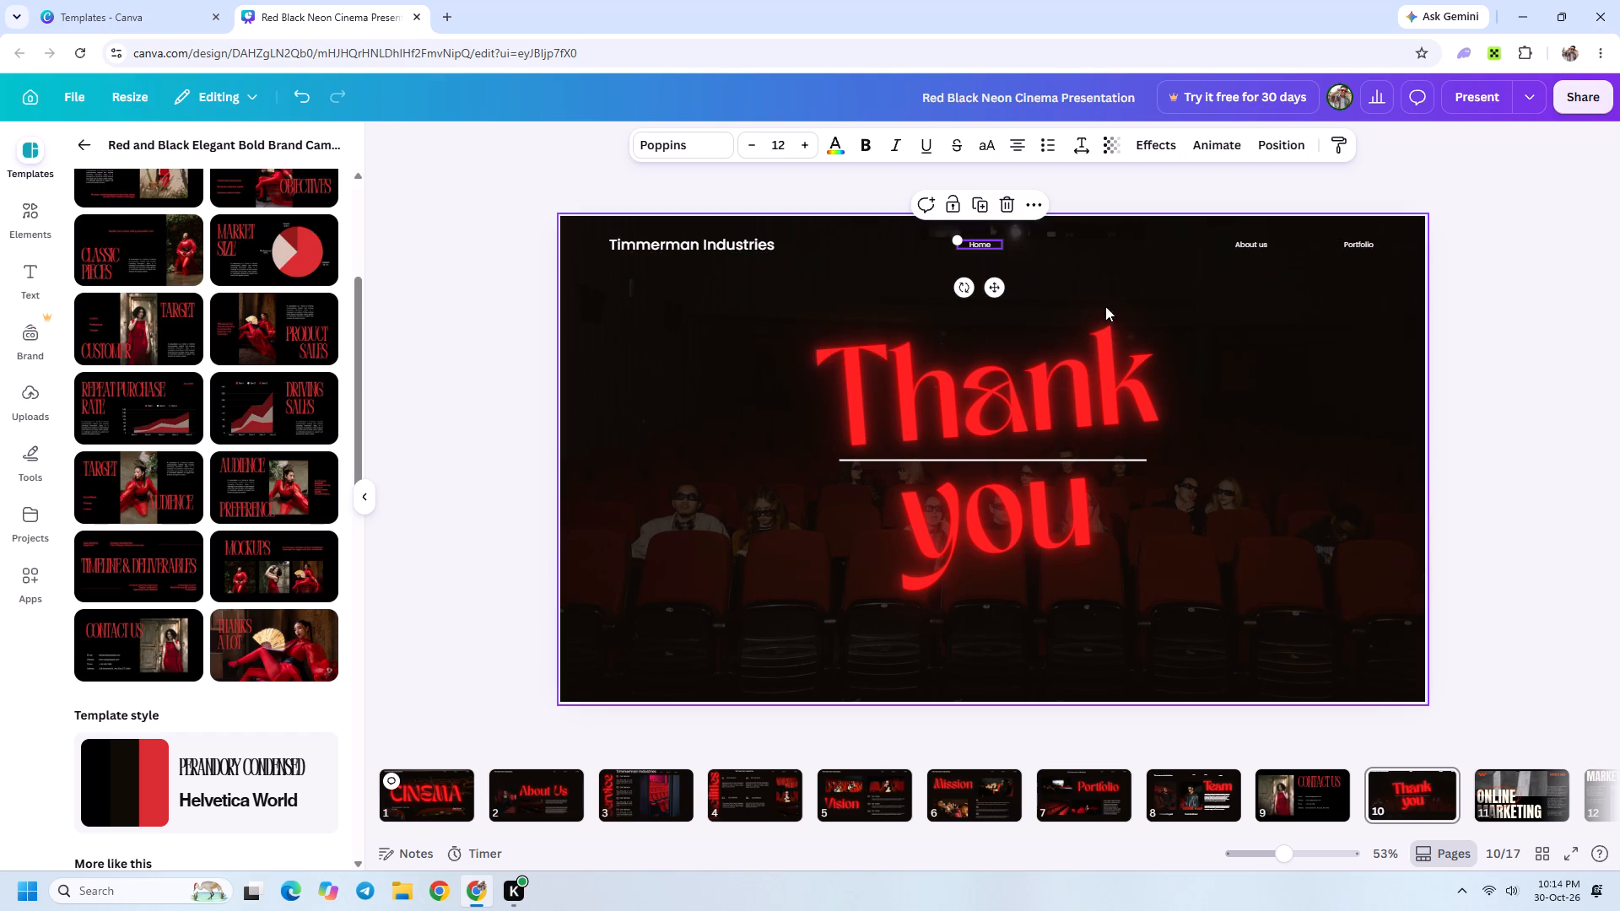
pyautogui.moveTo(1251, 243); pyautogui.dragTo(1069, 240)
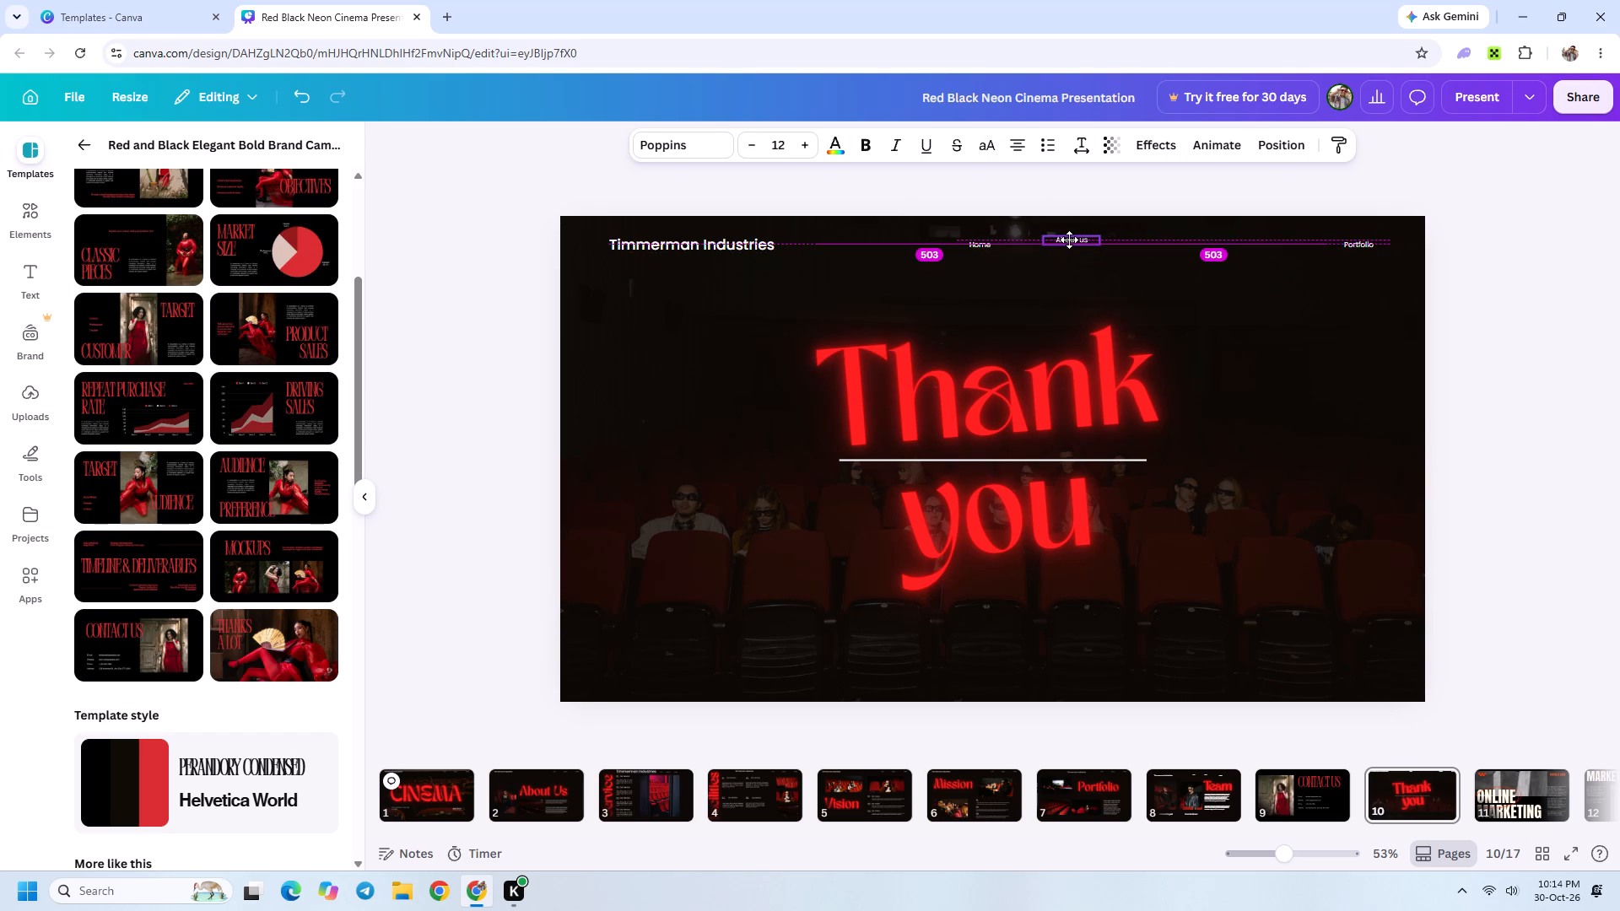
pyautogui.moveTo(1069, 240); pyautogui.dragTo(1066, 245)
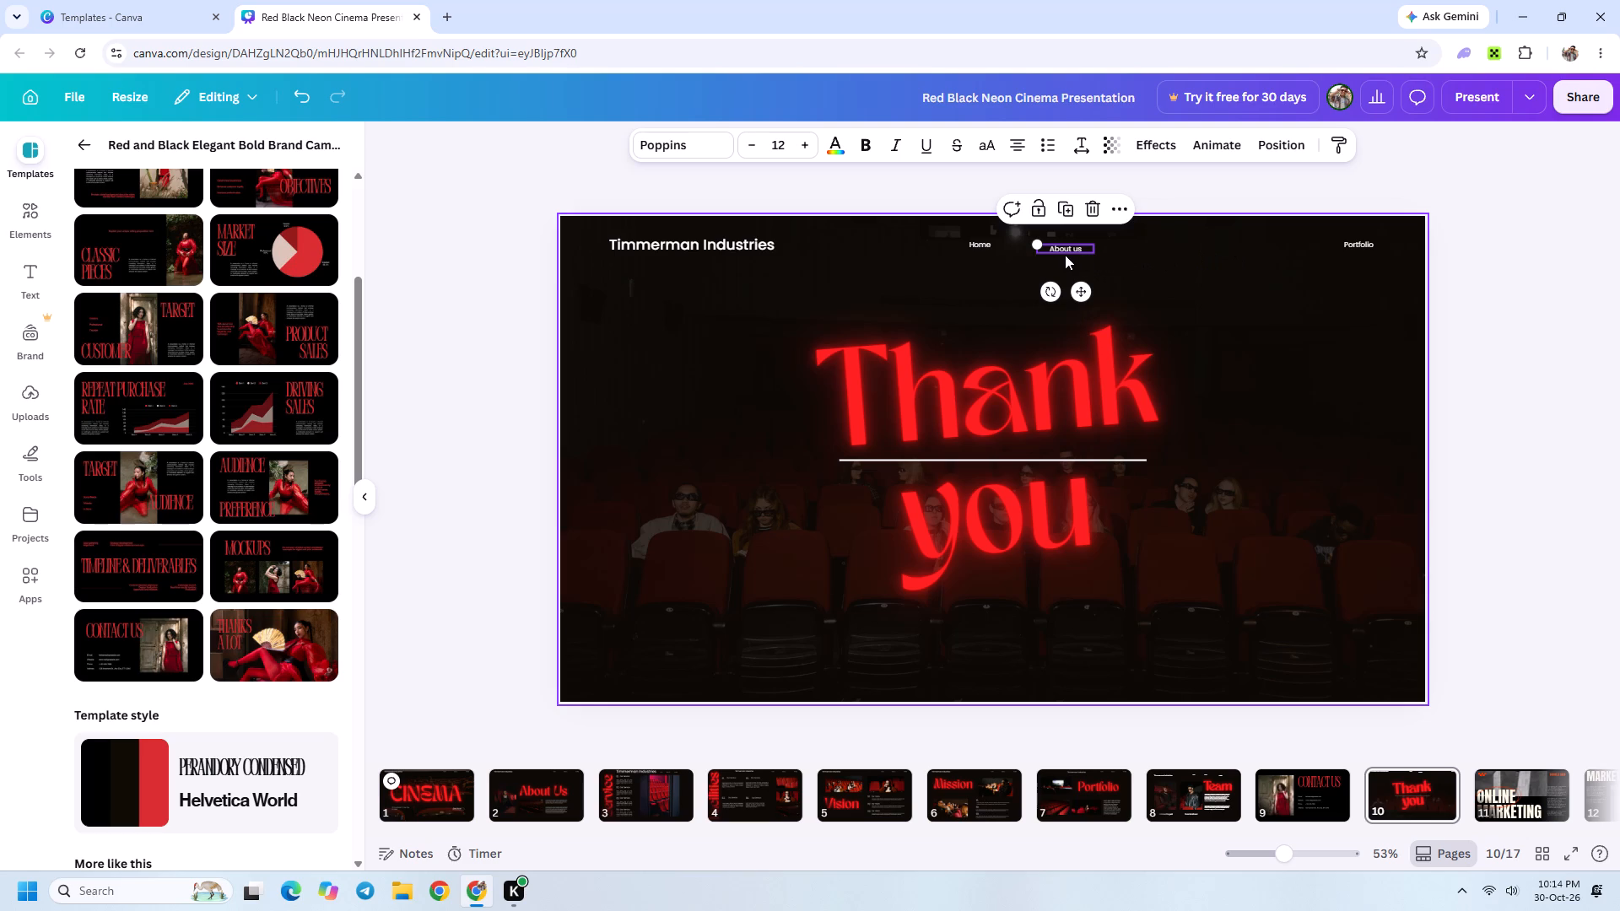
pyautogui.click(1064, 250)
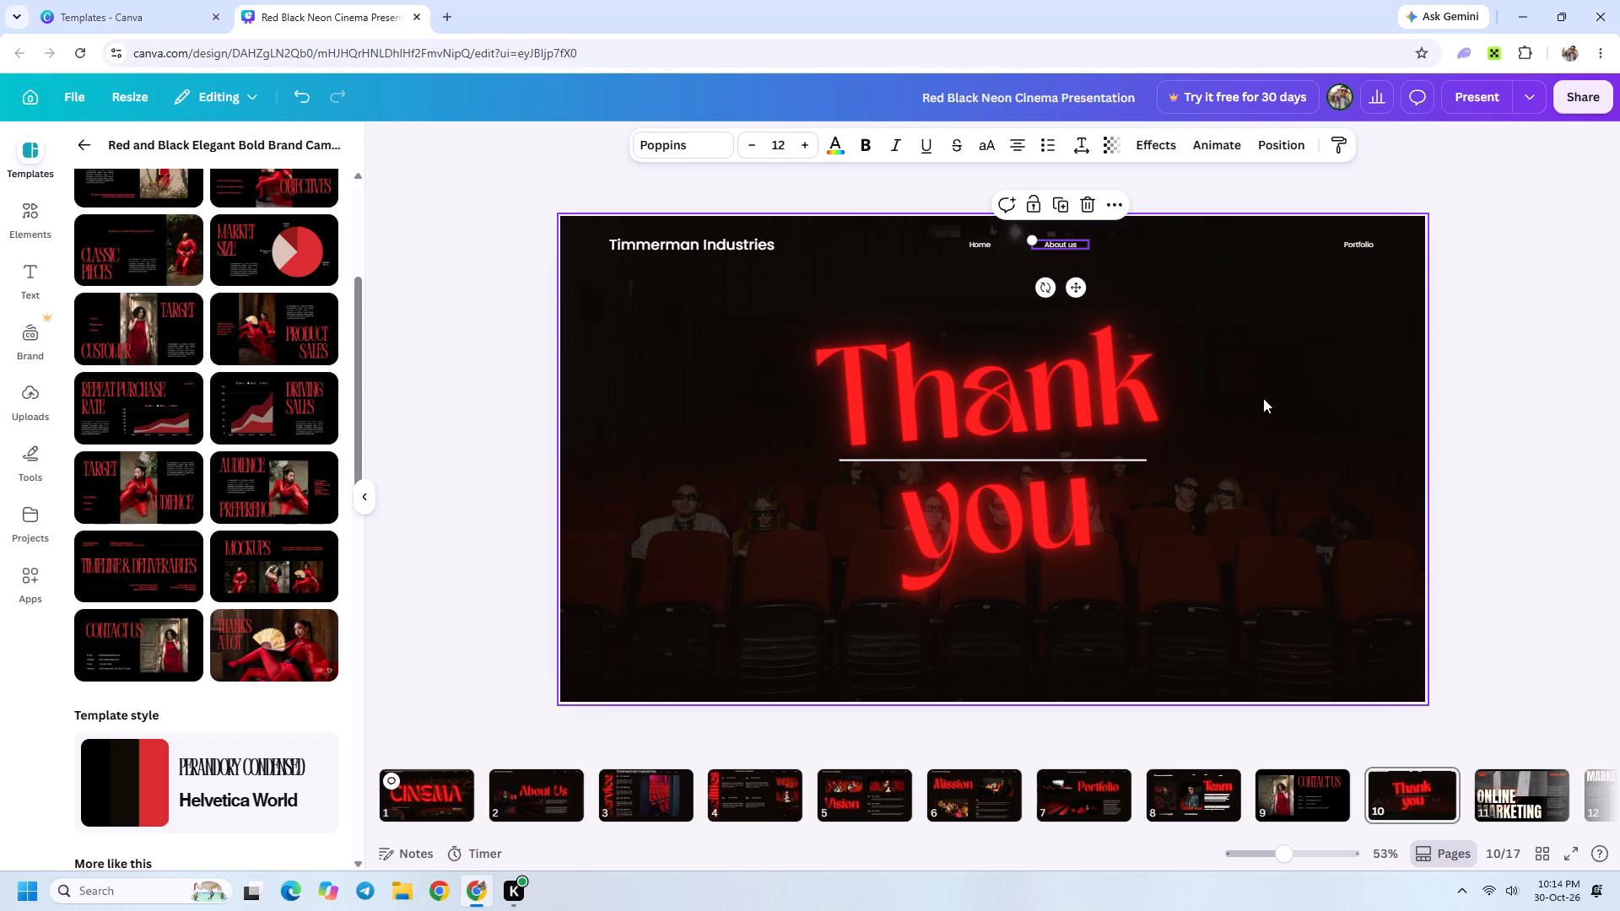
pyautogui.moveTo(1361, 244); pyautogui.dragTo(1164, 247)
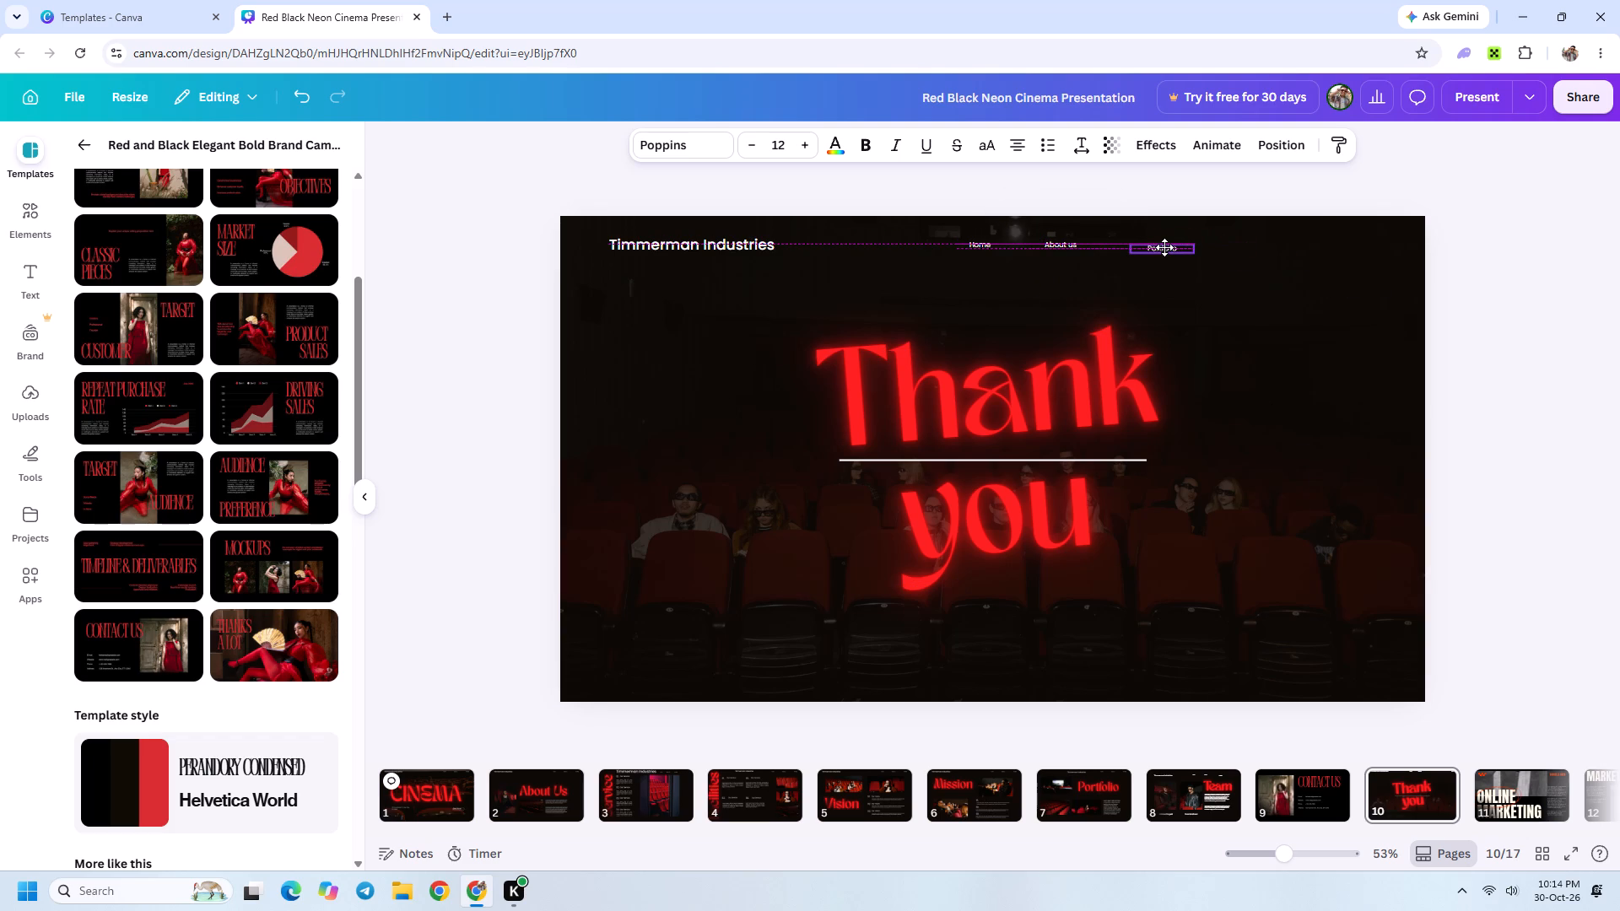
pyautogui.moveTo(1164, 247); pyautogui.dragTo(1160, 242)
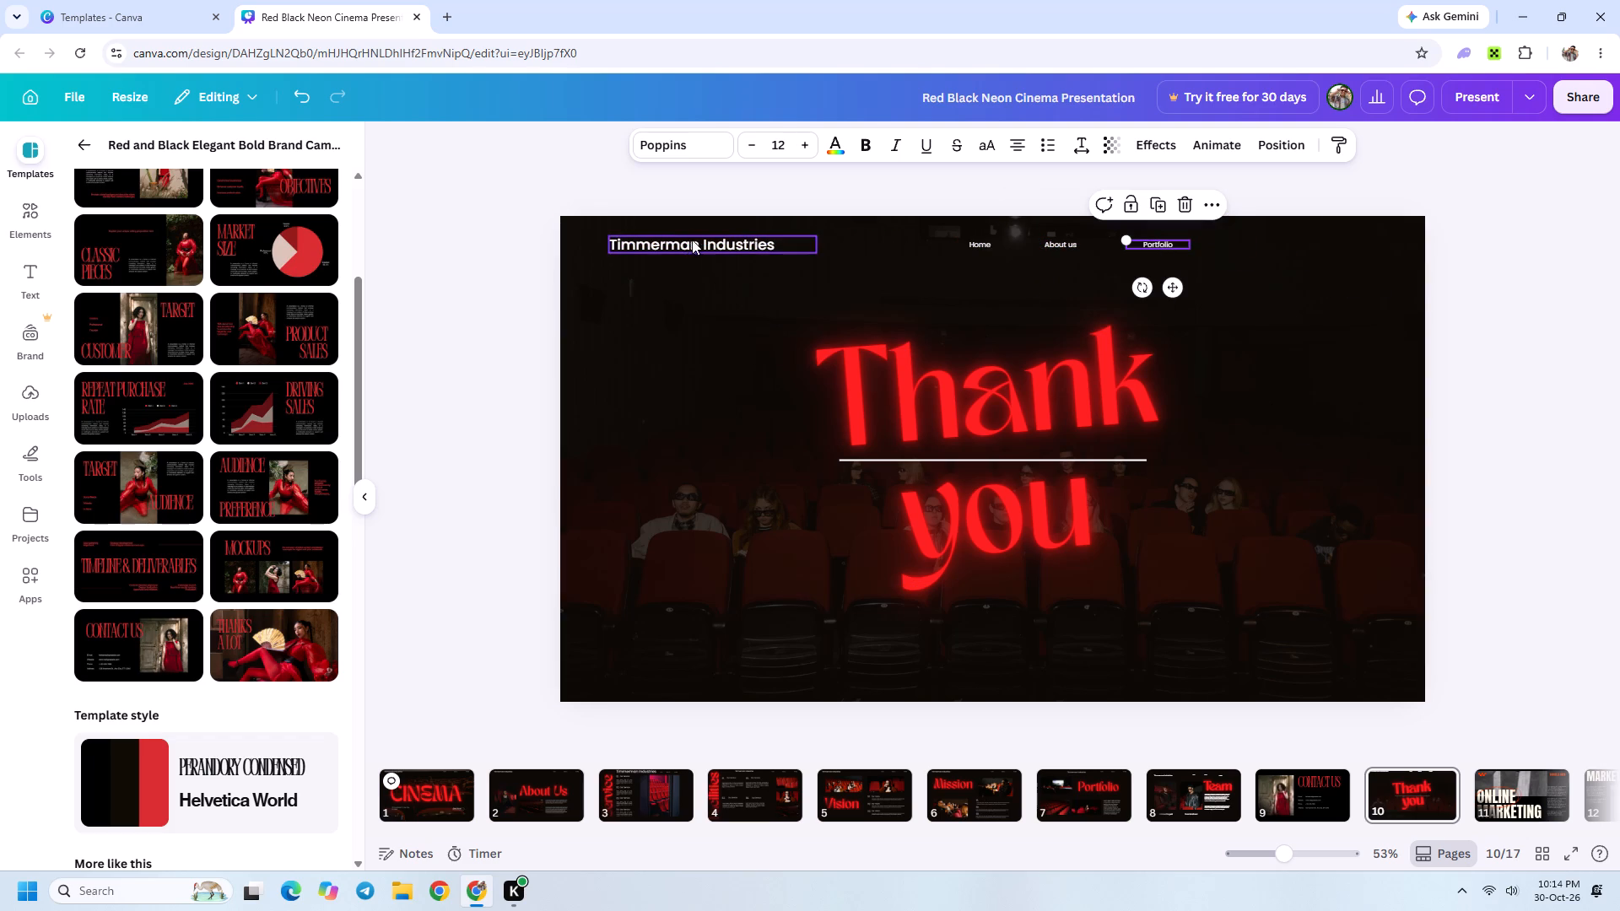
pyautogui.moveTo(692, 240); pyautogui.dragTo(750, 241)
pyautogui.click(696, 313)
pyautogui.click(705, 515)
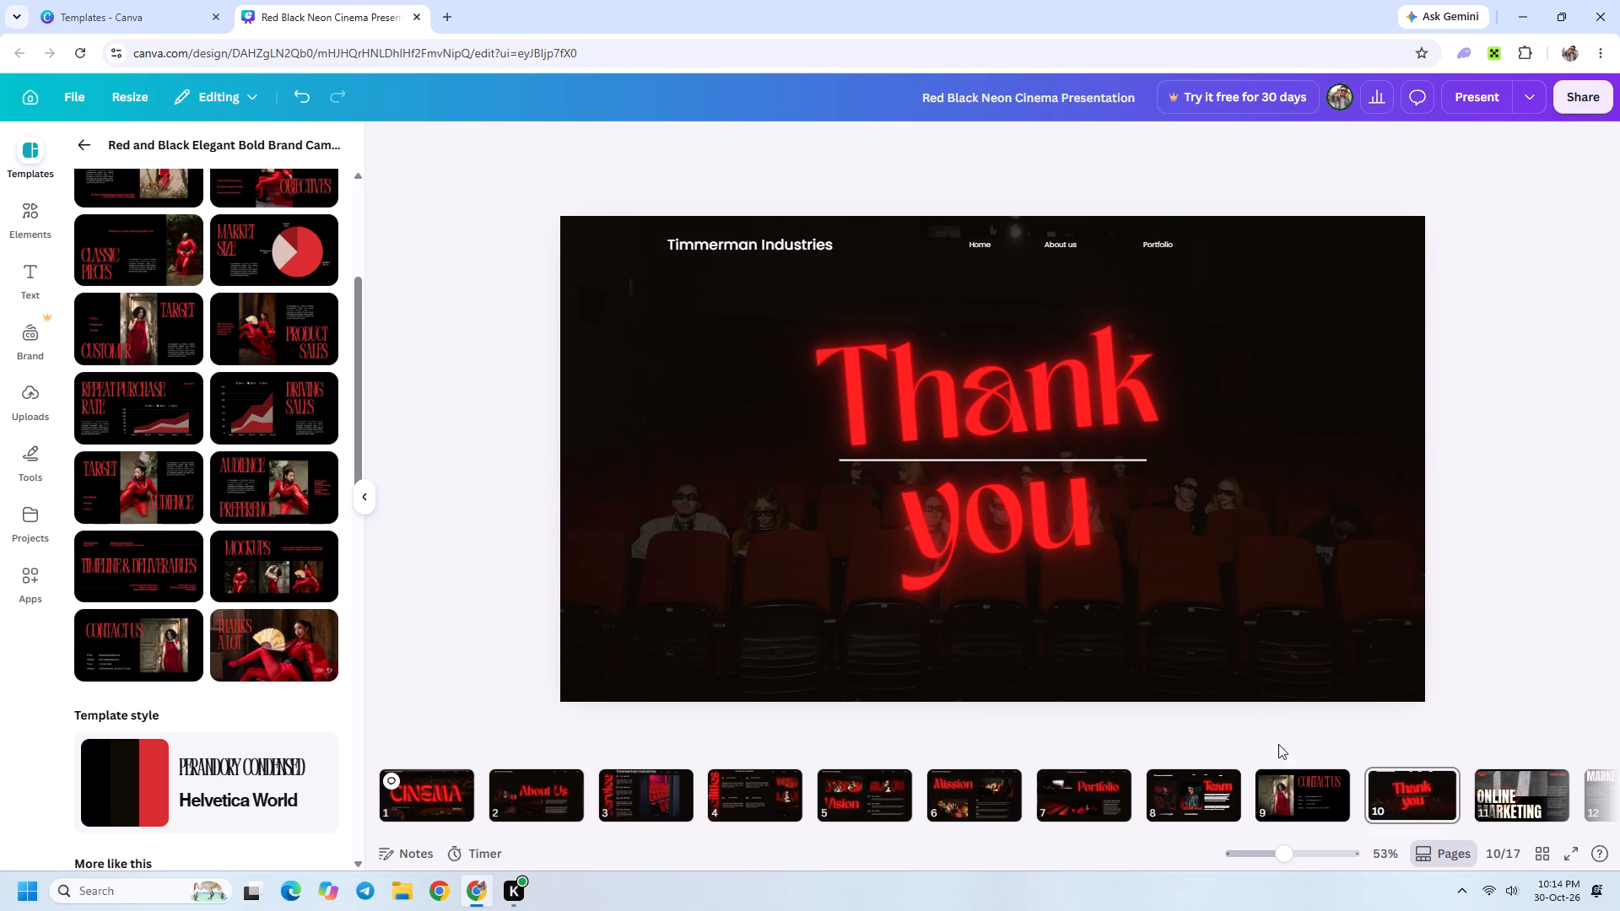
# On the Online Marketing page, enlarge the orange hand-drawn ellipse, move it around both heading lines and rotate it to about 17°.
pyautogui.click(1493, 803)
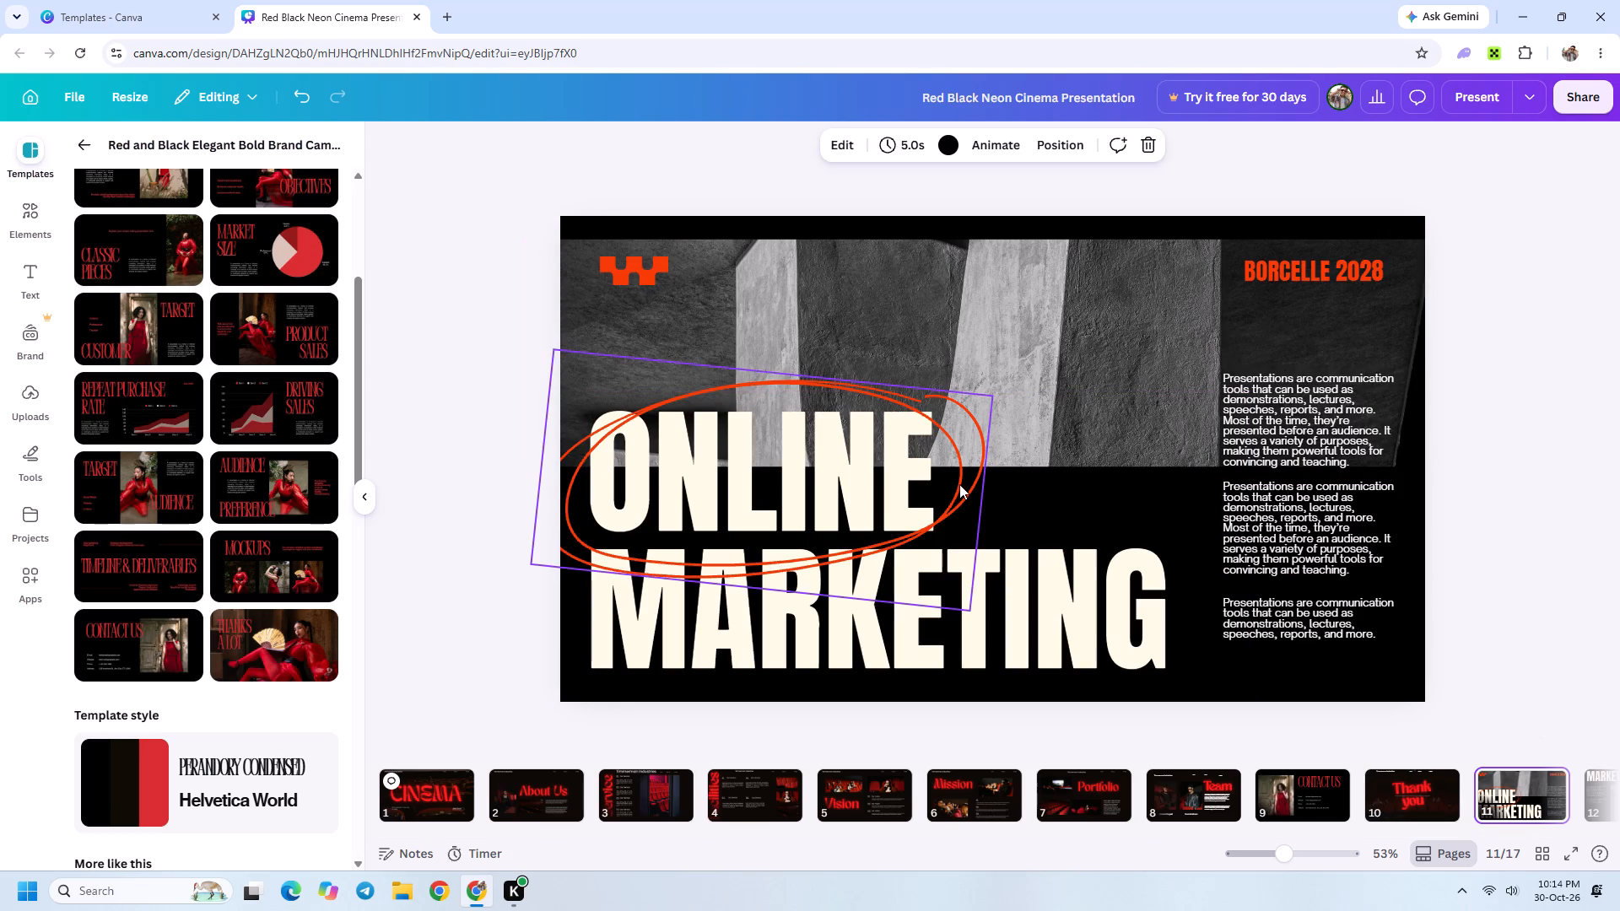
pyautogui.click(889, 494)
pyautogui.moveTo(863, 507); pyautogui.dragTo(875, 515)
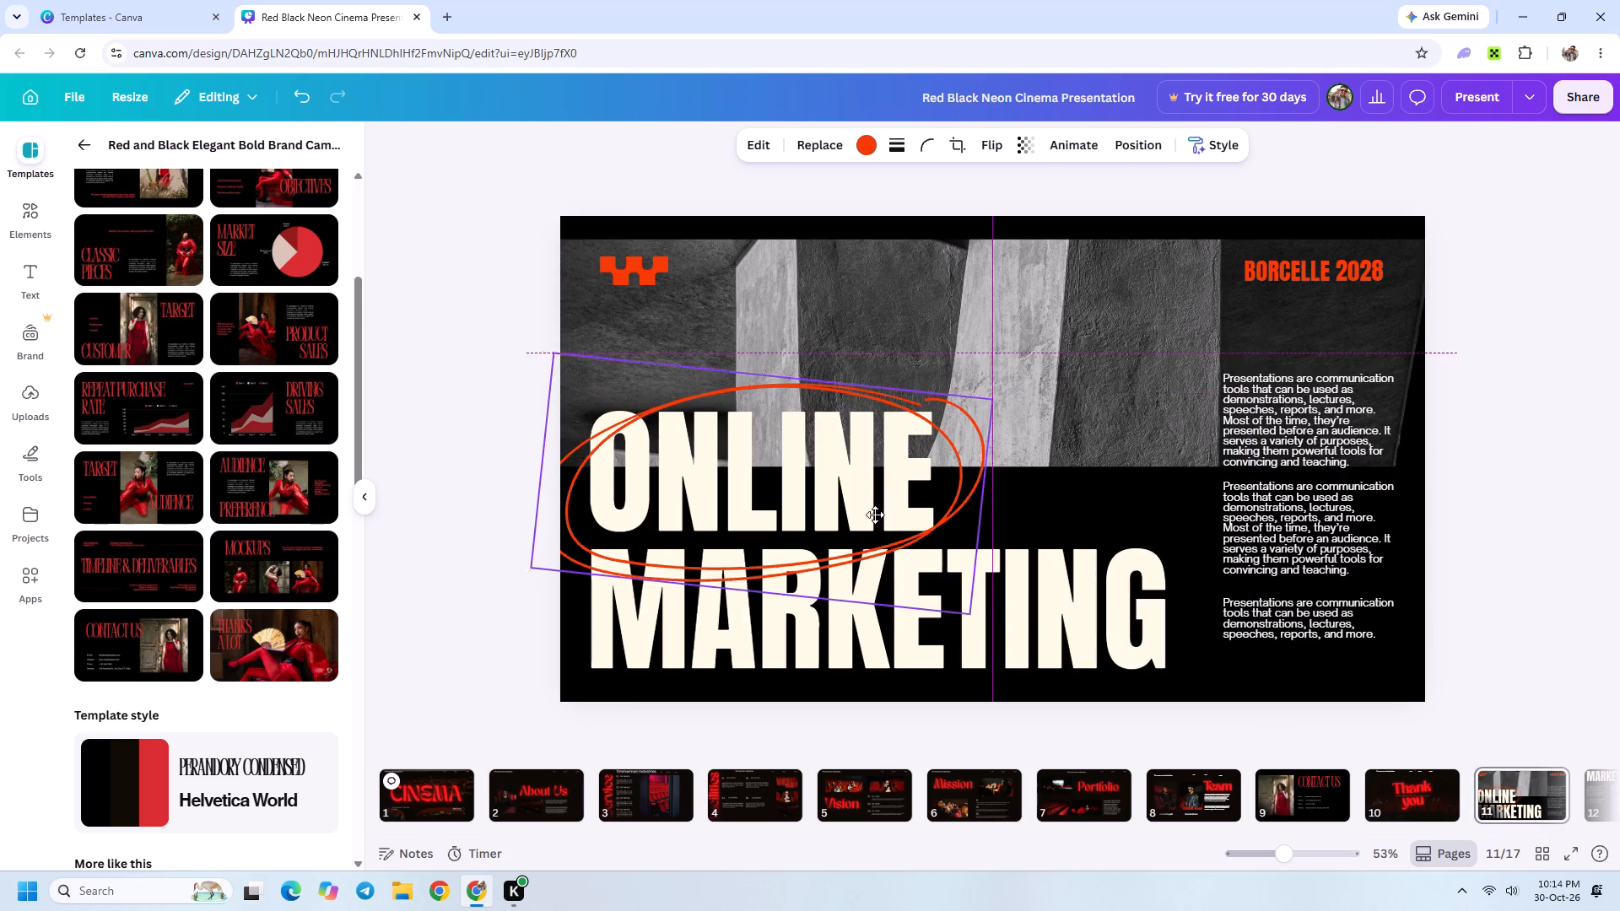
pyautogui.moveTo(875, 515); pyautogui.dragTo(976, 468)
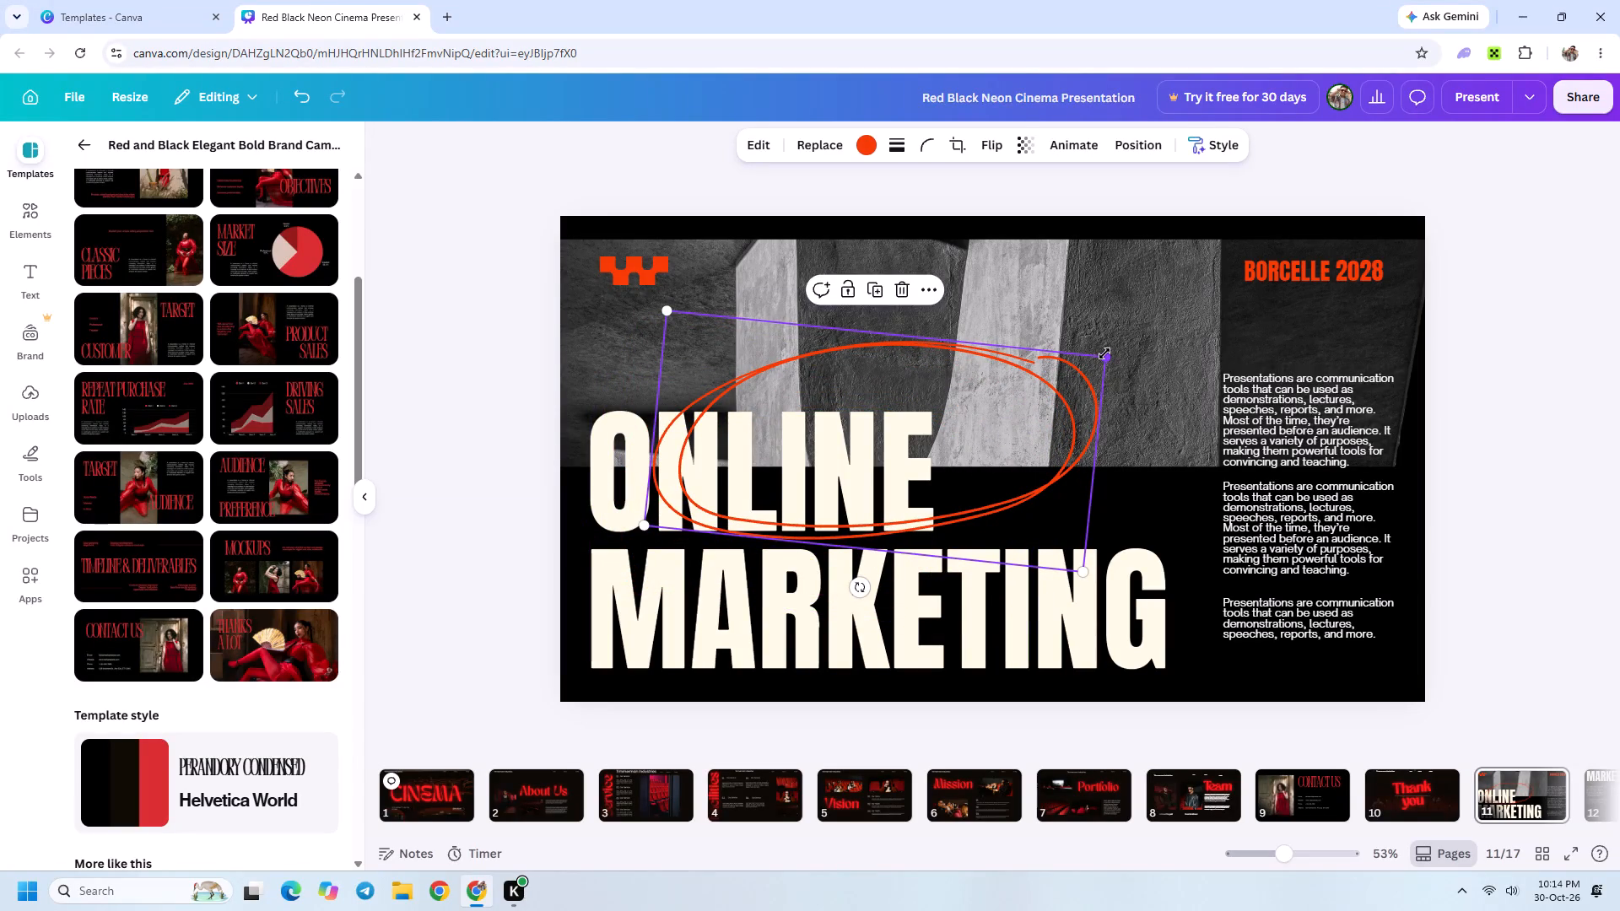
pyautogui.moveTo(1104, 353); pyautogui.dragTo(1232, 491)
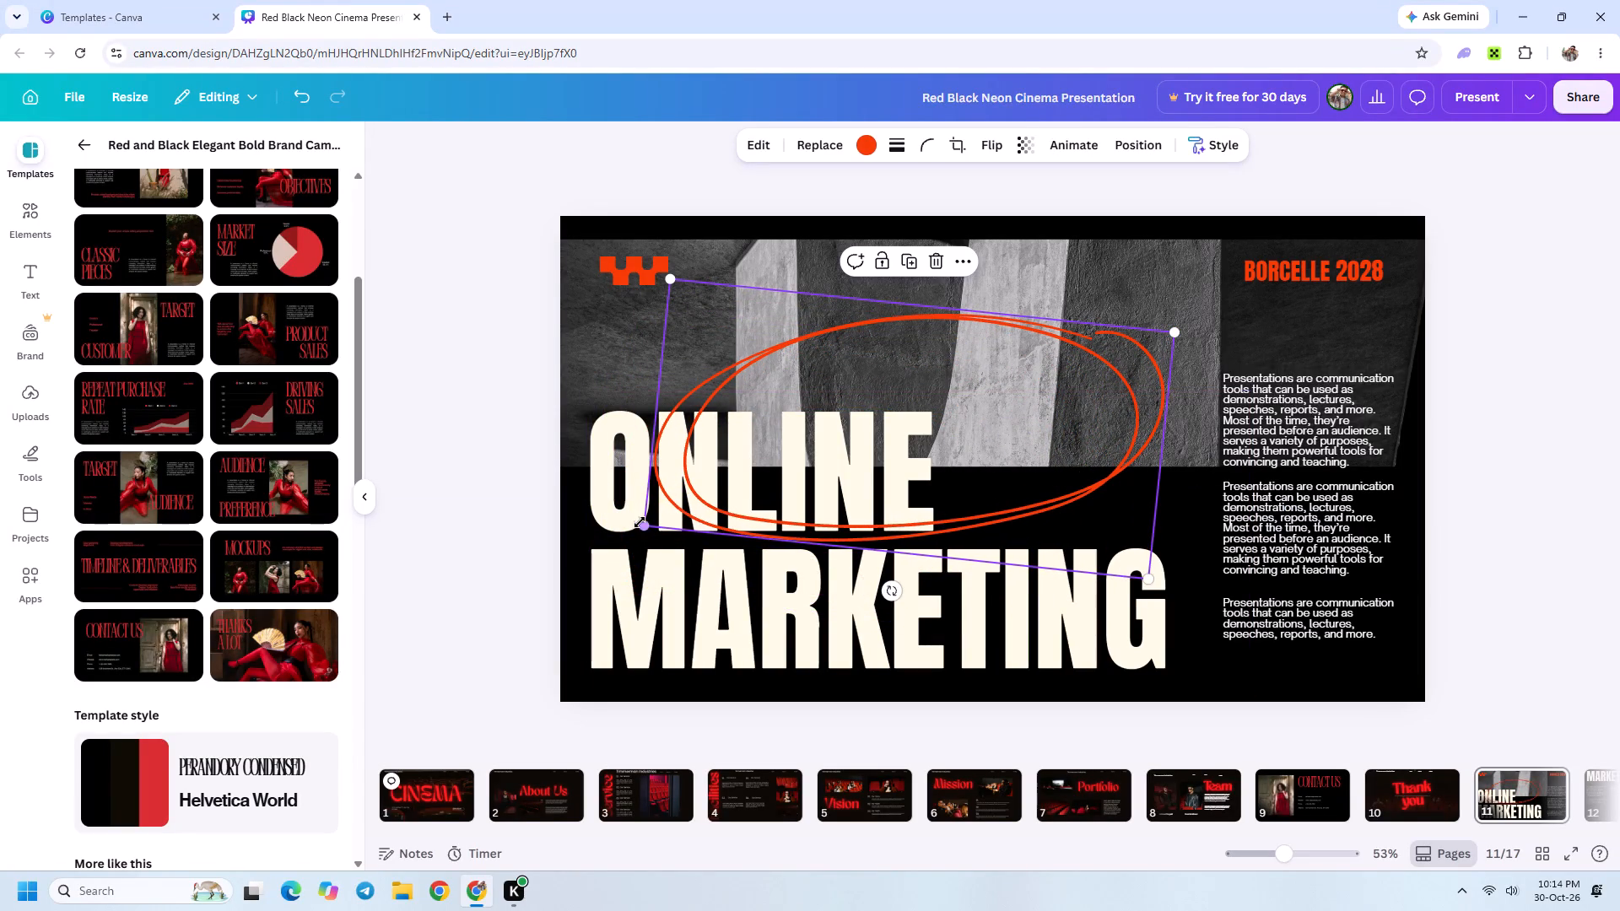
pyautogui.moveTo(640, 526); pyautogui.dragTo(584, 666)
pyautogui.moveTo(871, 447); pyautogui.dragTo(872, 458)
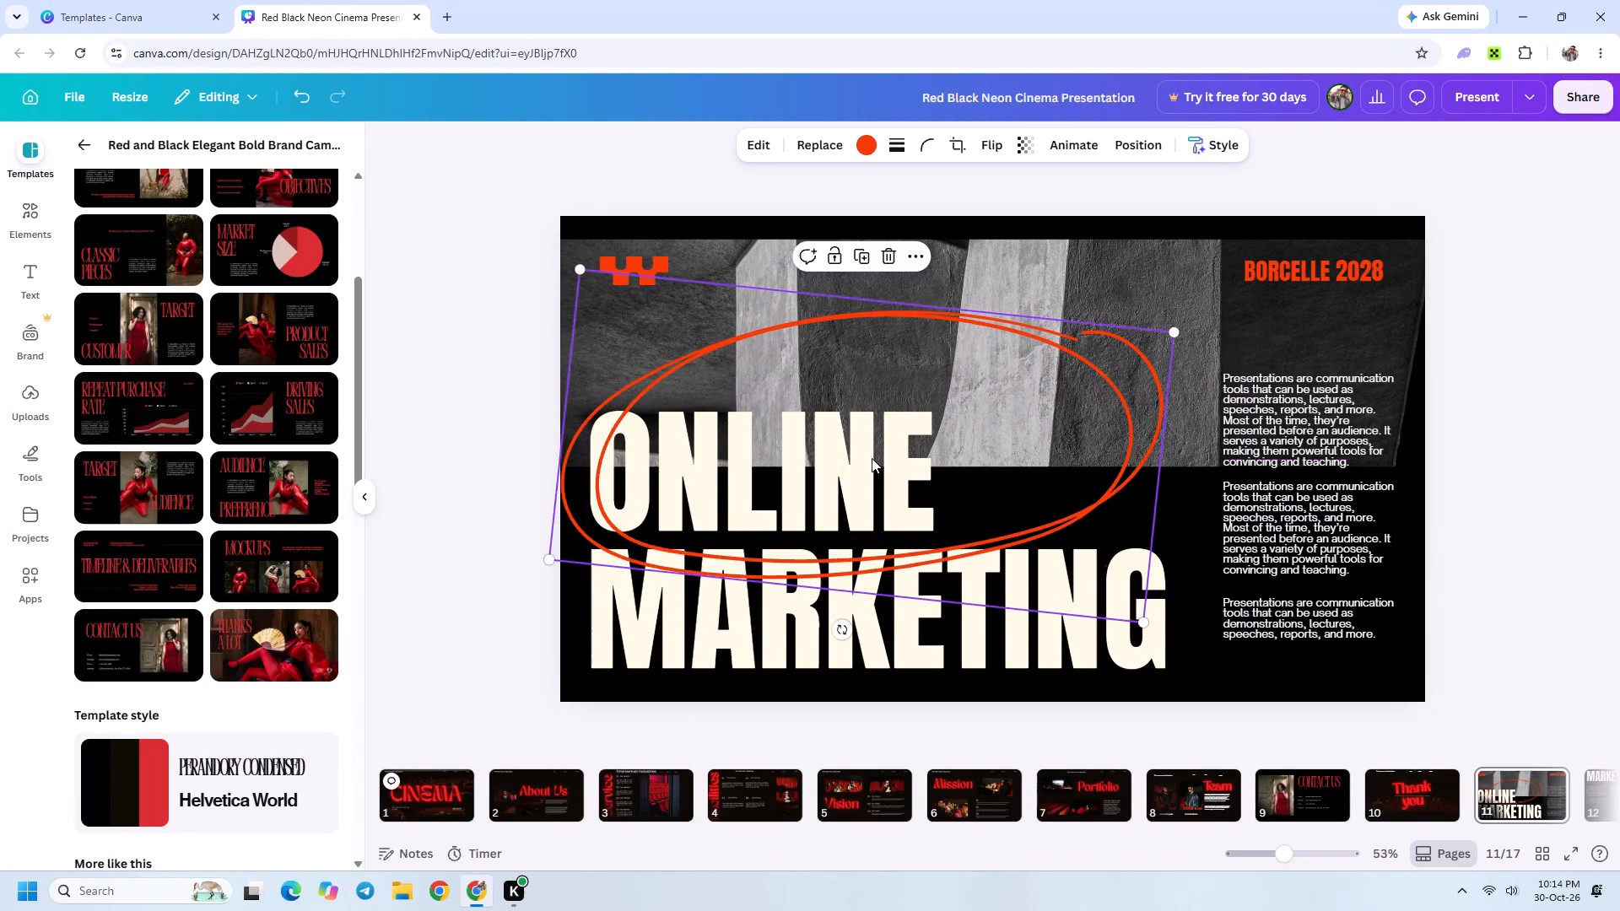
pyautogui.moveTo(872, 458); pyautogui.dragTo(873, 545)
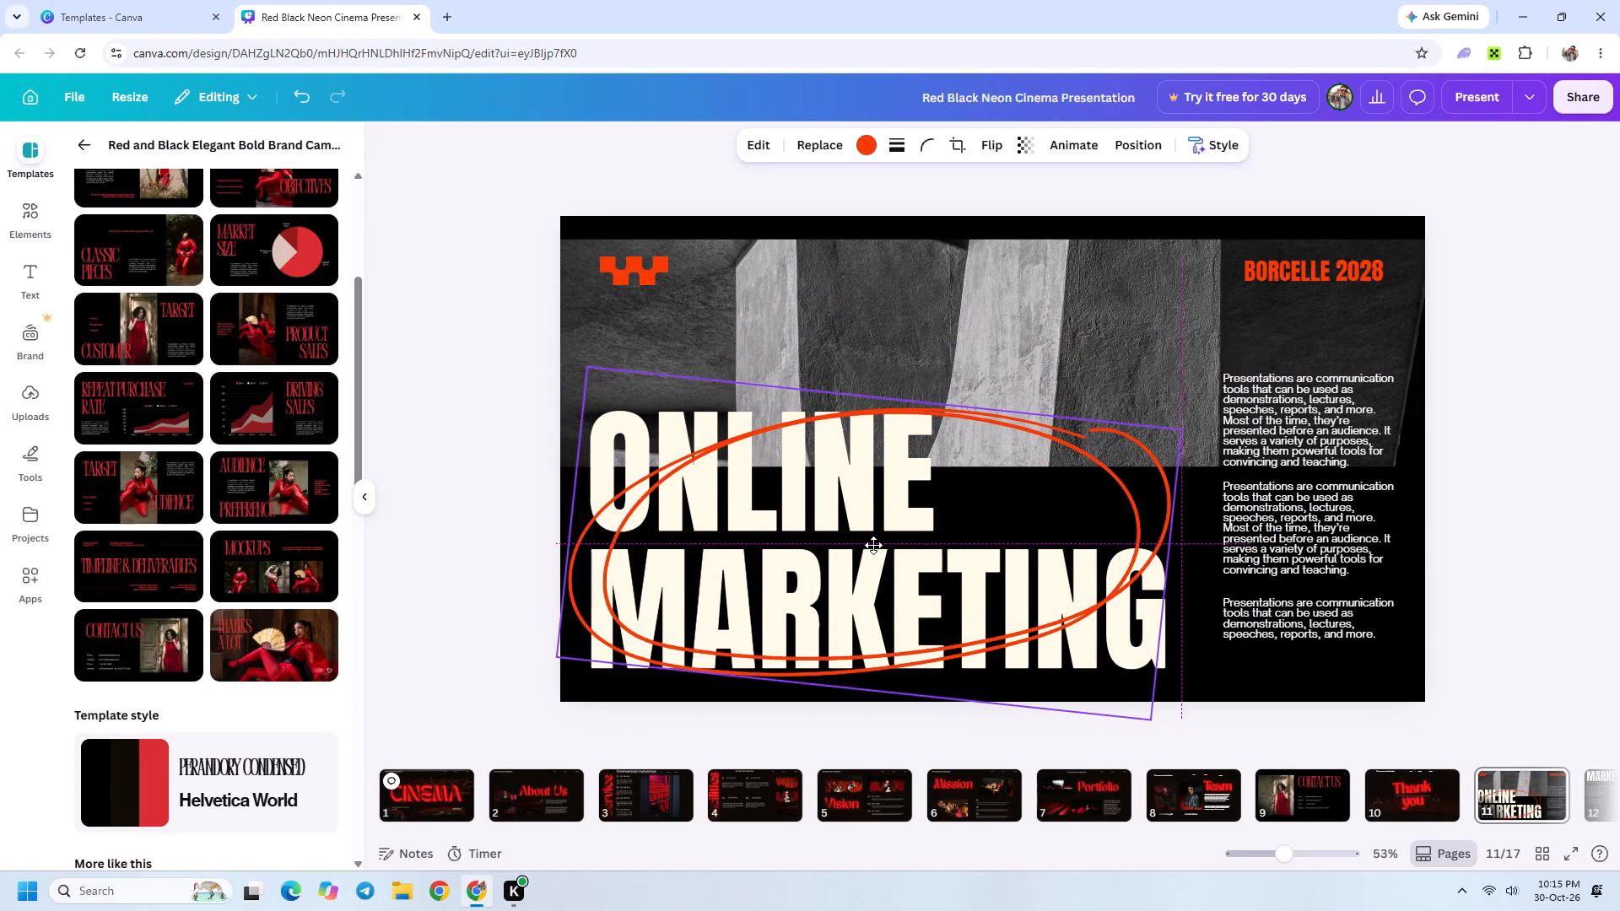
pyautogui.moveTo(873, 545); pyautogui.dragTo(877, 547)
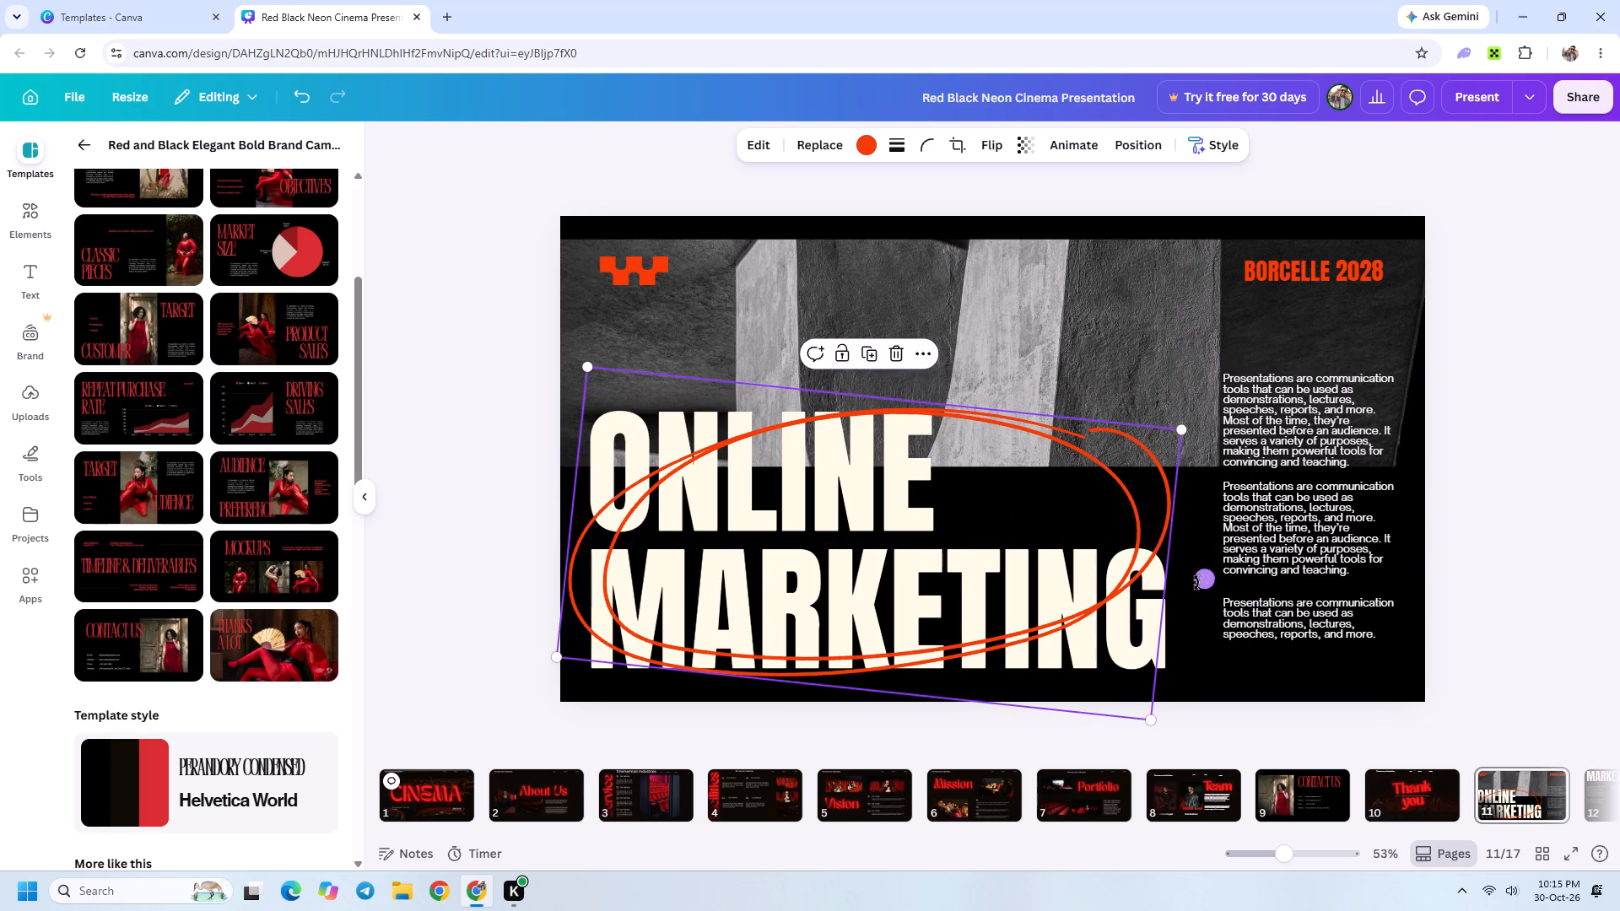
pyautogui.moveTo(1207, 585); pyautogui.dragTo(1198, 652)
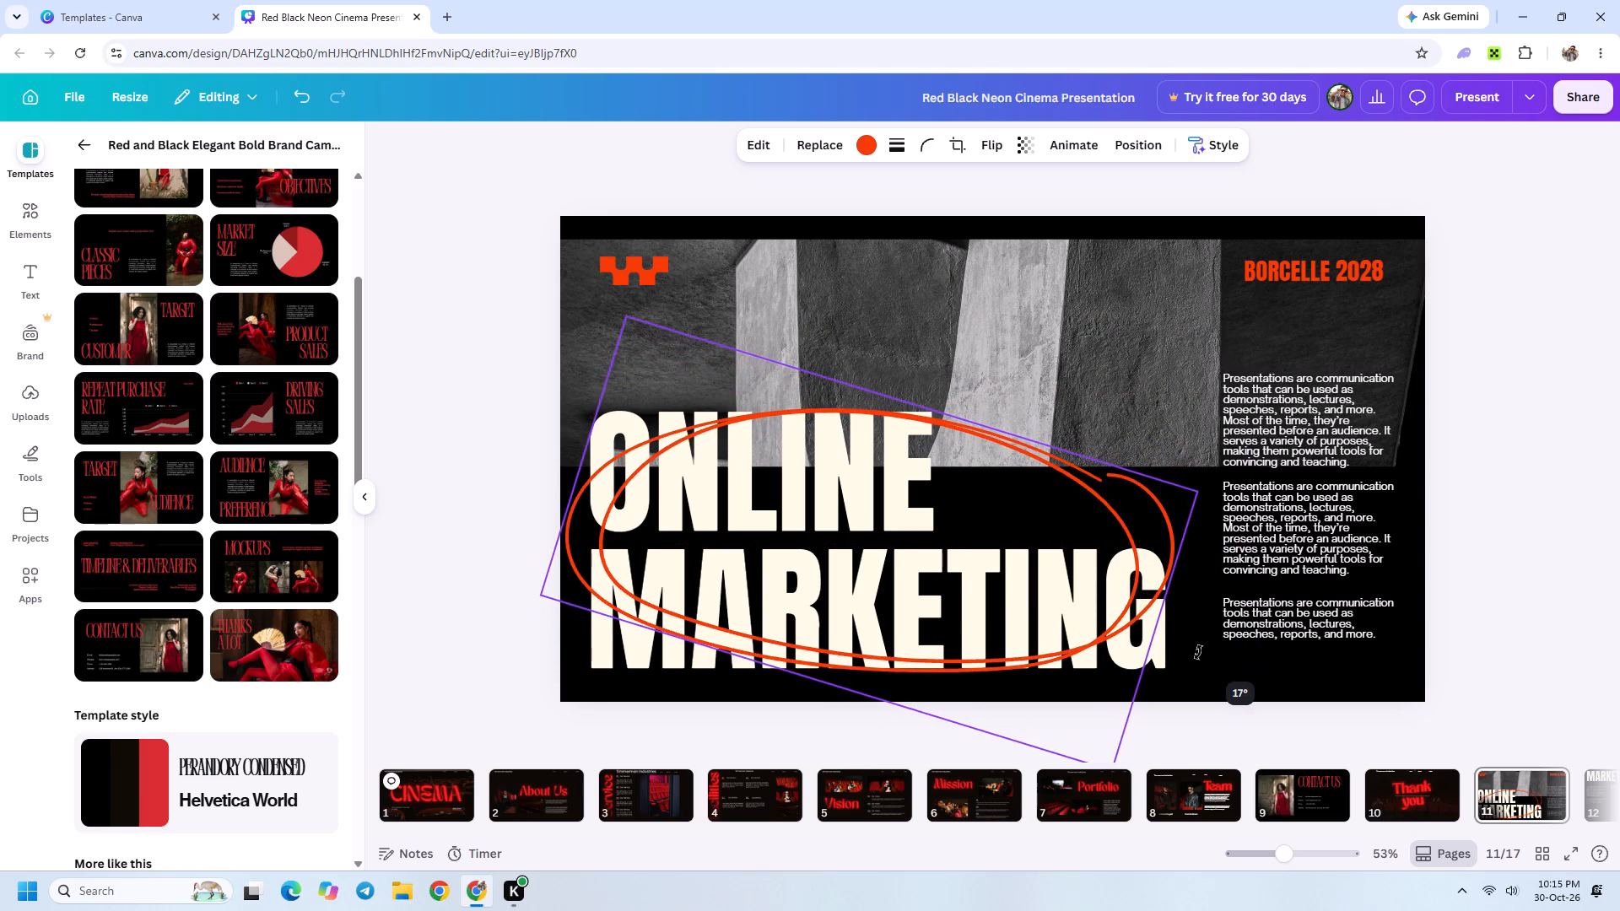
pyautogui.moveTo(1198, 652); pyautogui.dragTo(1196, 652)
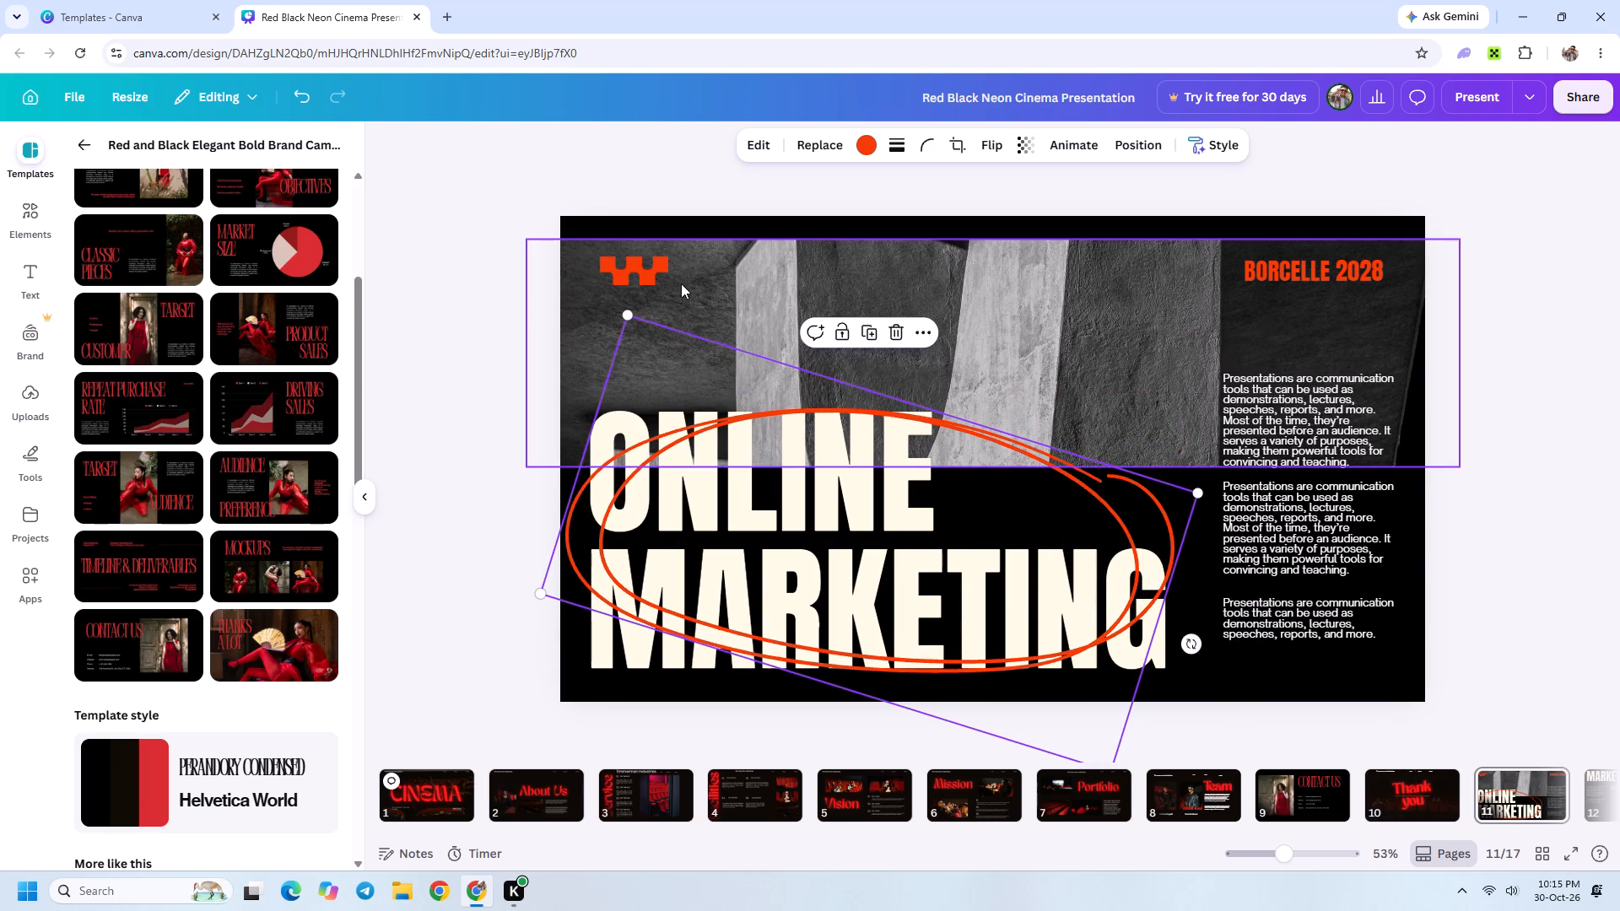
# Move the orange logo up into line with the Online Marketing heading's left edge and raise the BORCELLE 2028 label level with it.
pyautogui.moveTo(633, 277); pyautogui.dragTo(640, 319)
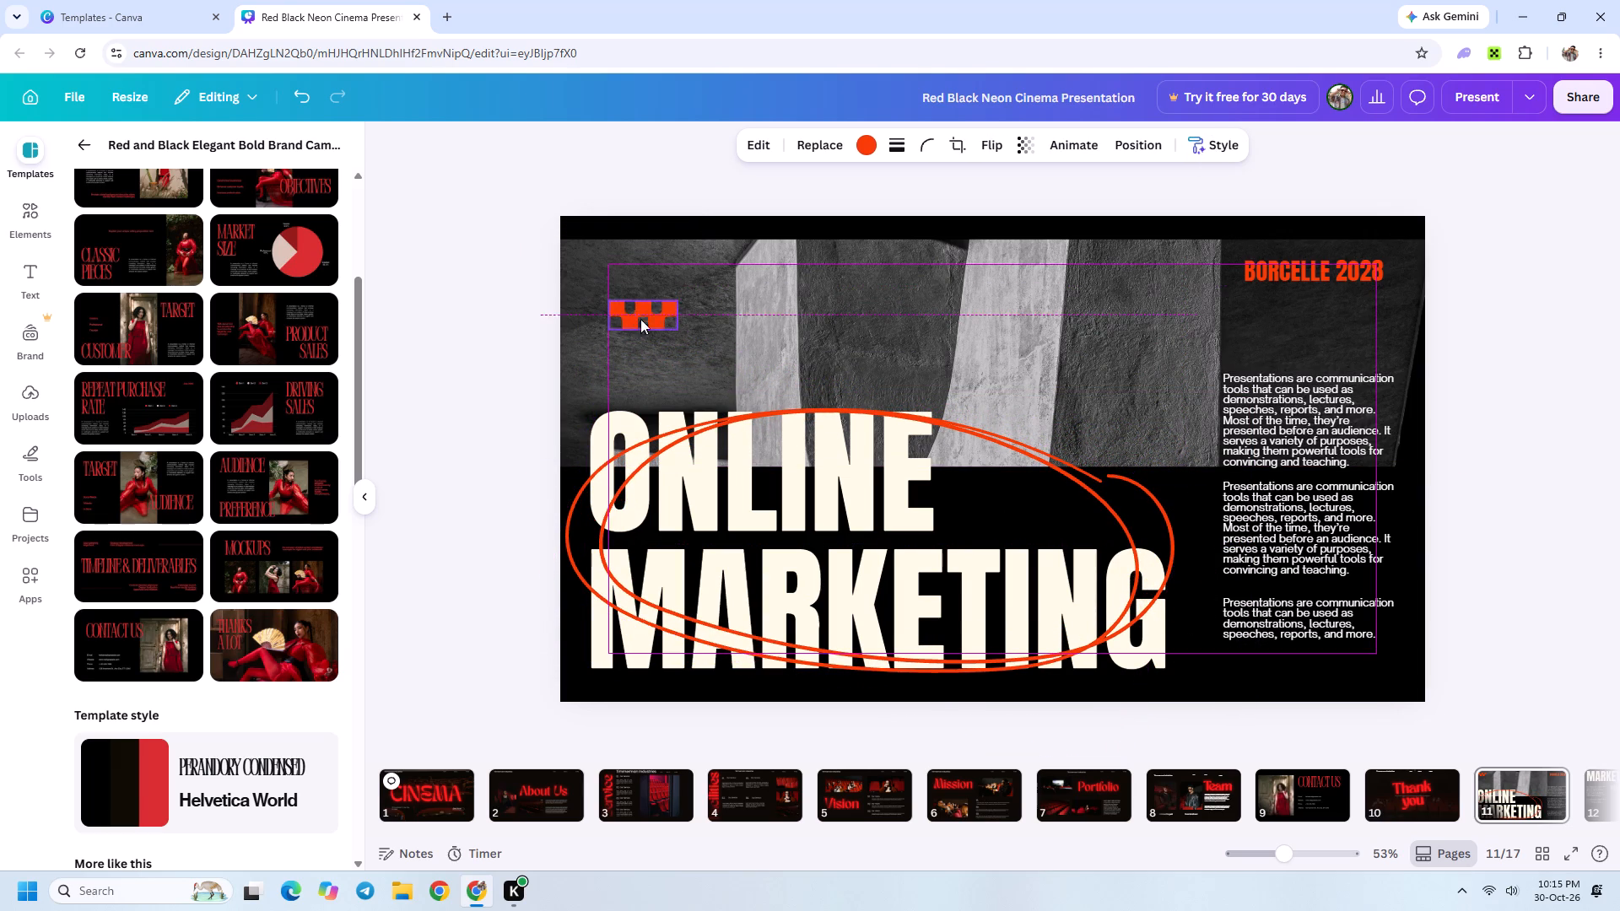
pyautogui.moveTo(640, 319); pyautogui.dragTo(641, 273)
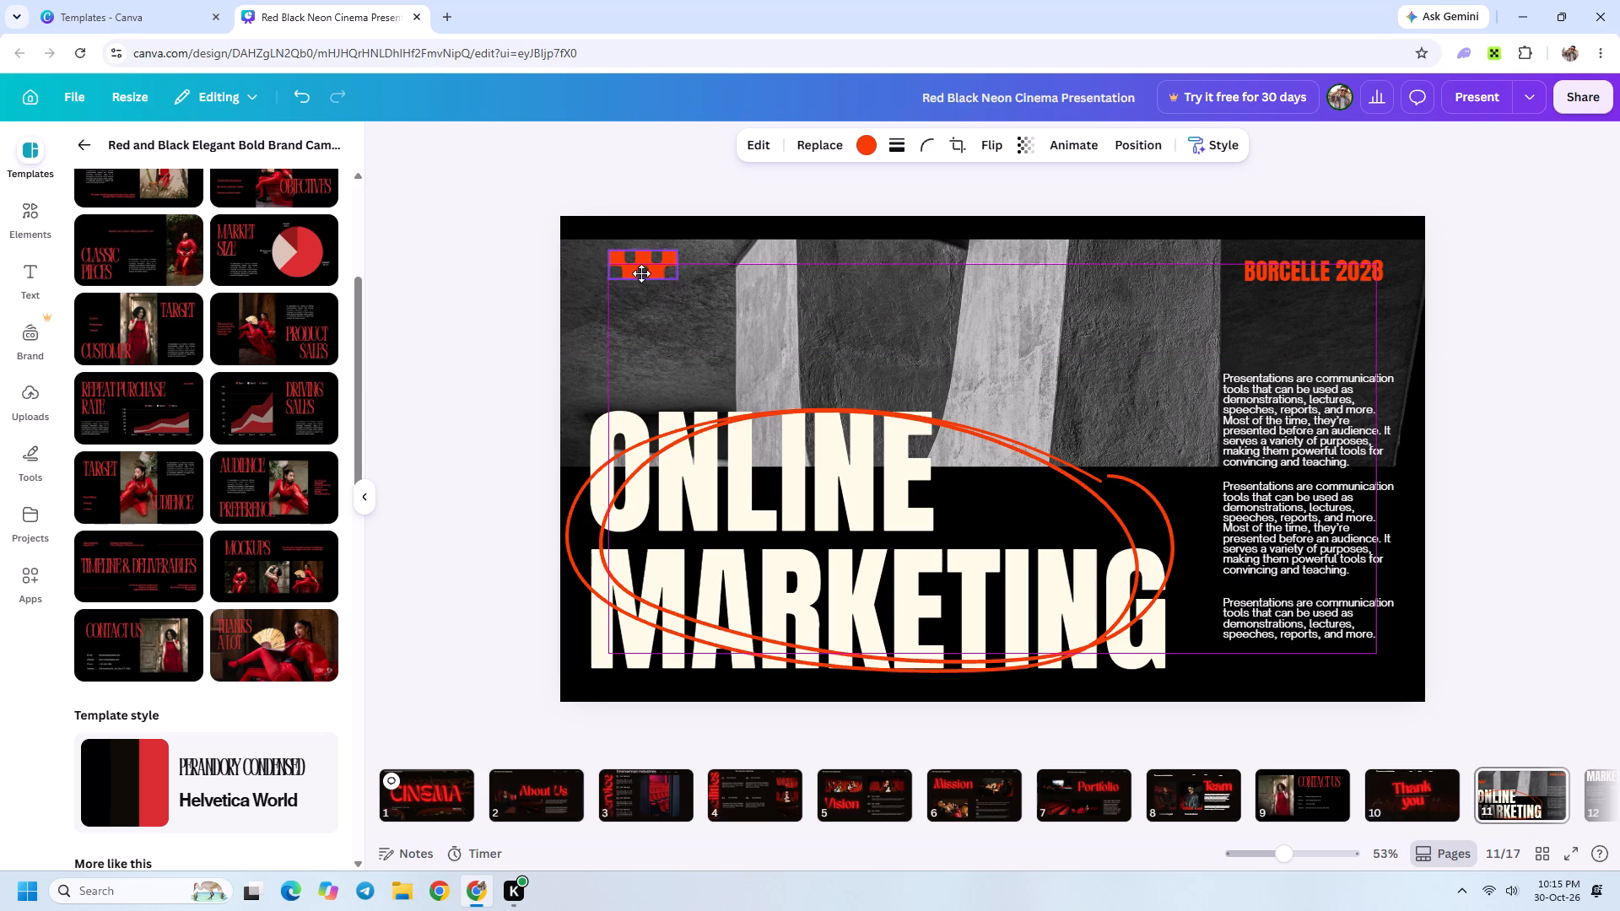
pyautogui.moveTo(641, 273); pyautogui.dragTo(611, 272)
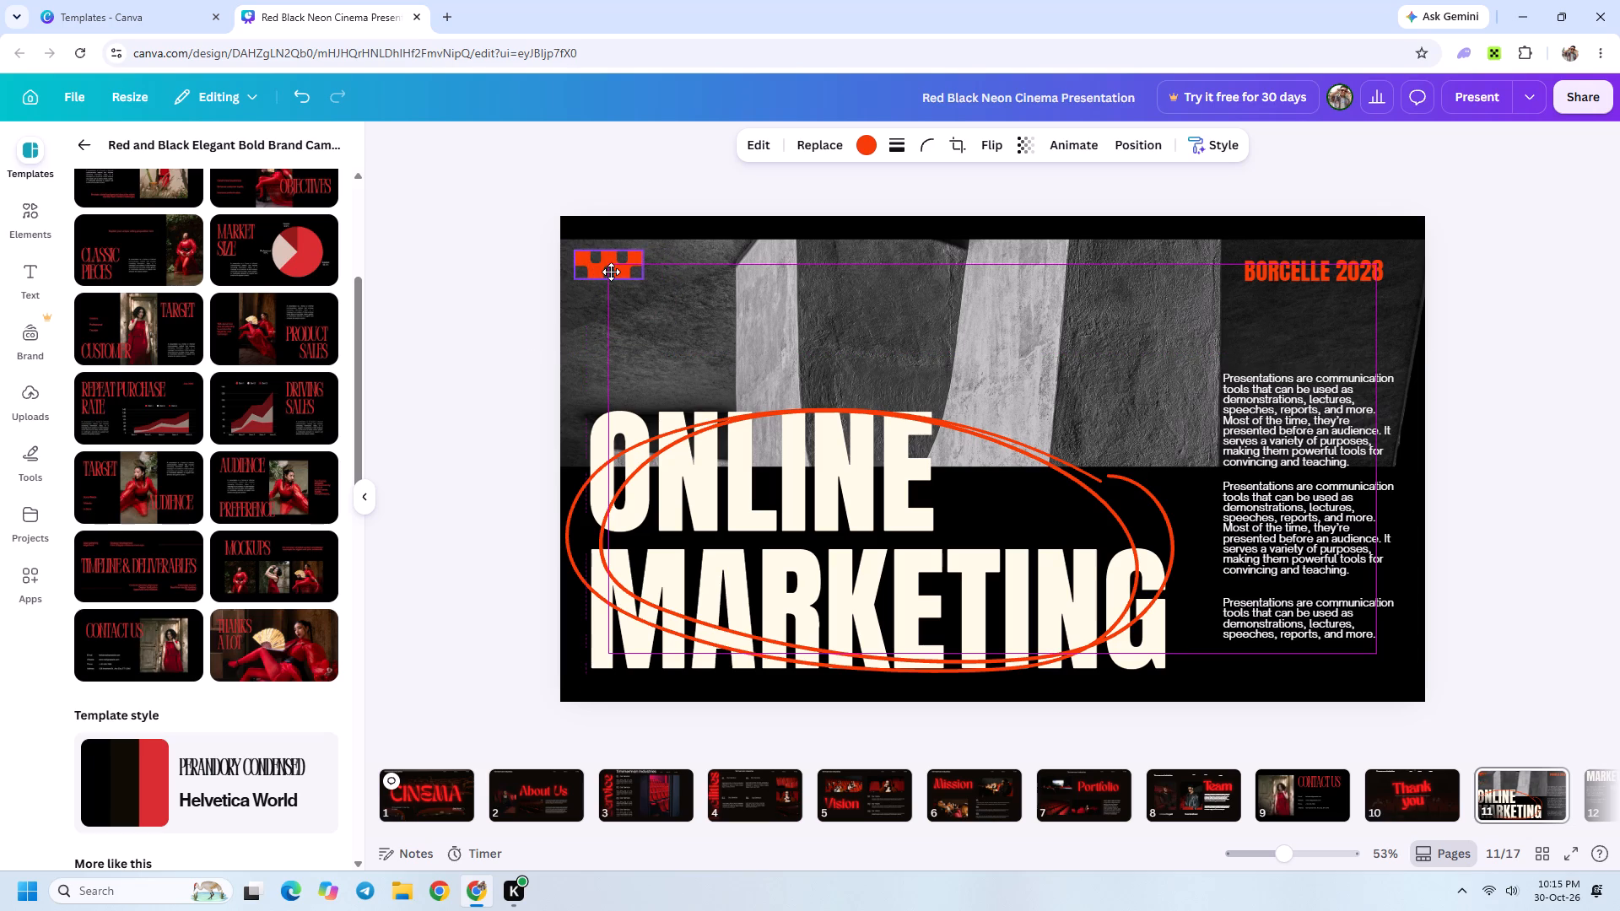
pyautogui.moveTo(611, 272); pyautogui.dragTo(622, 272)
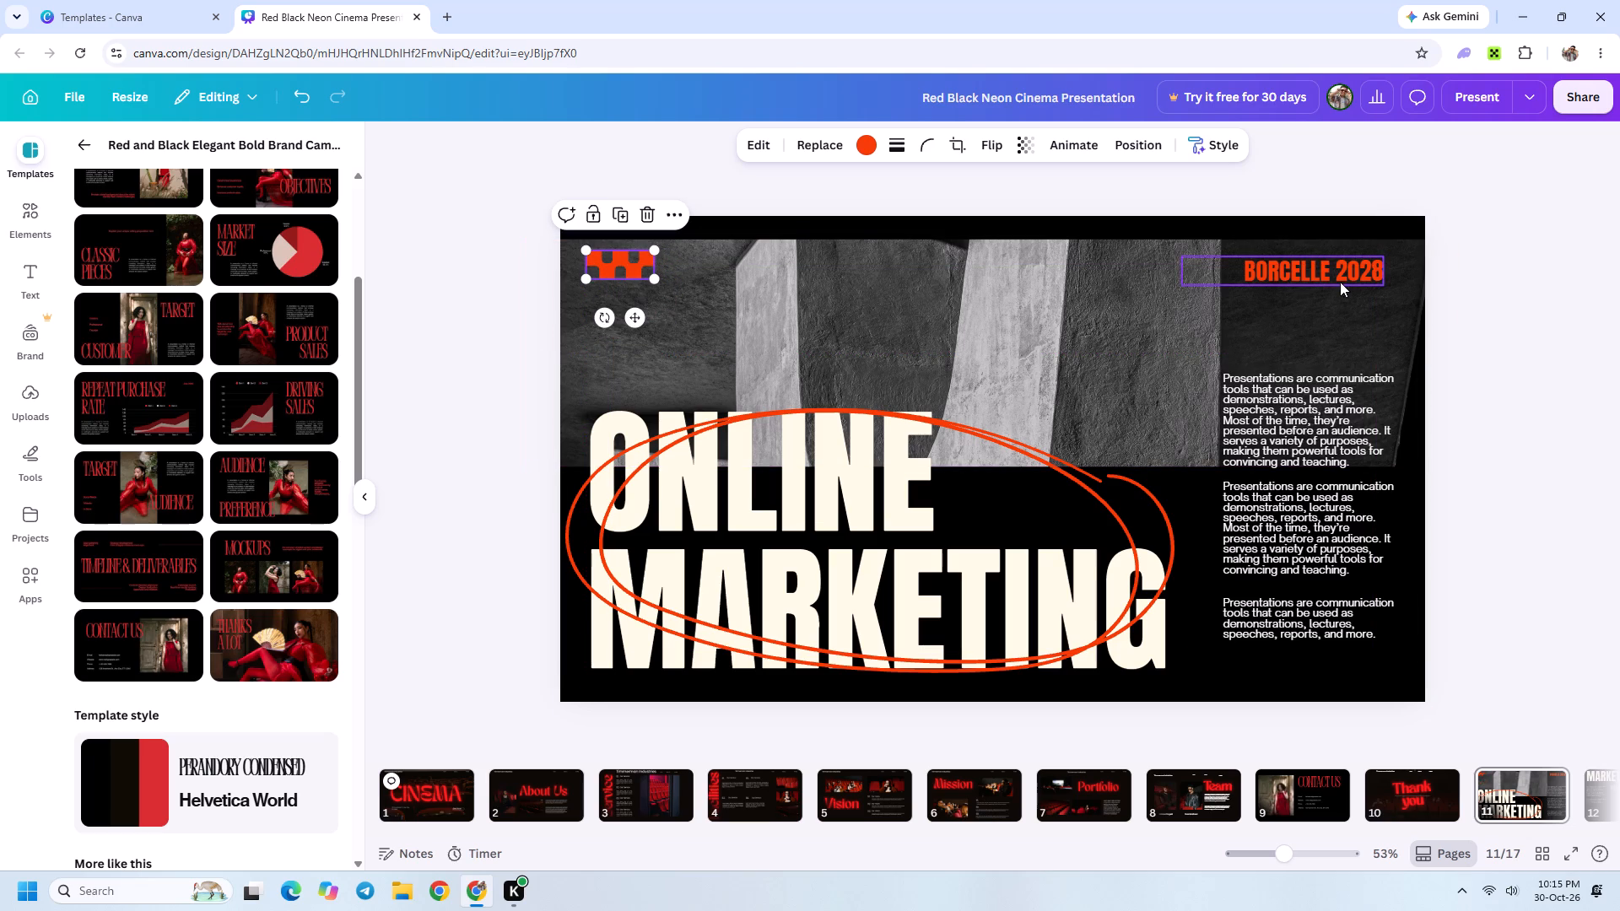
pyautogui.moveTo(1319, 278); pyautogui.dragTo(1315, 270)
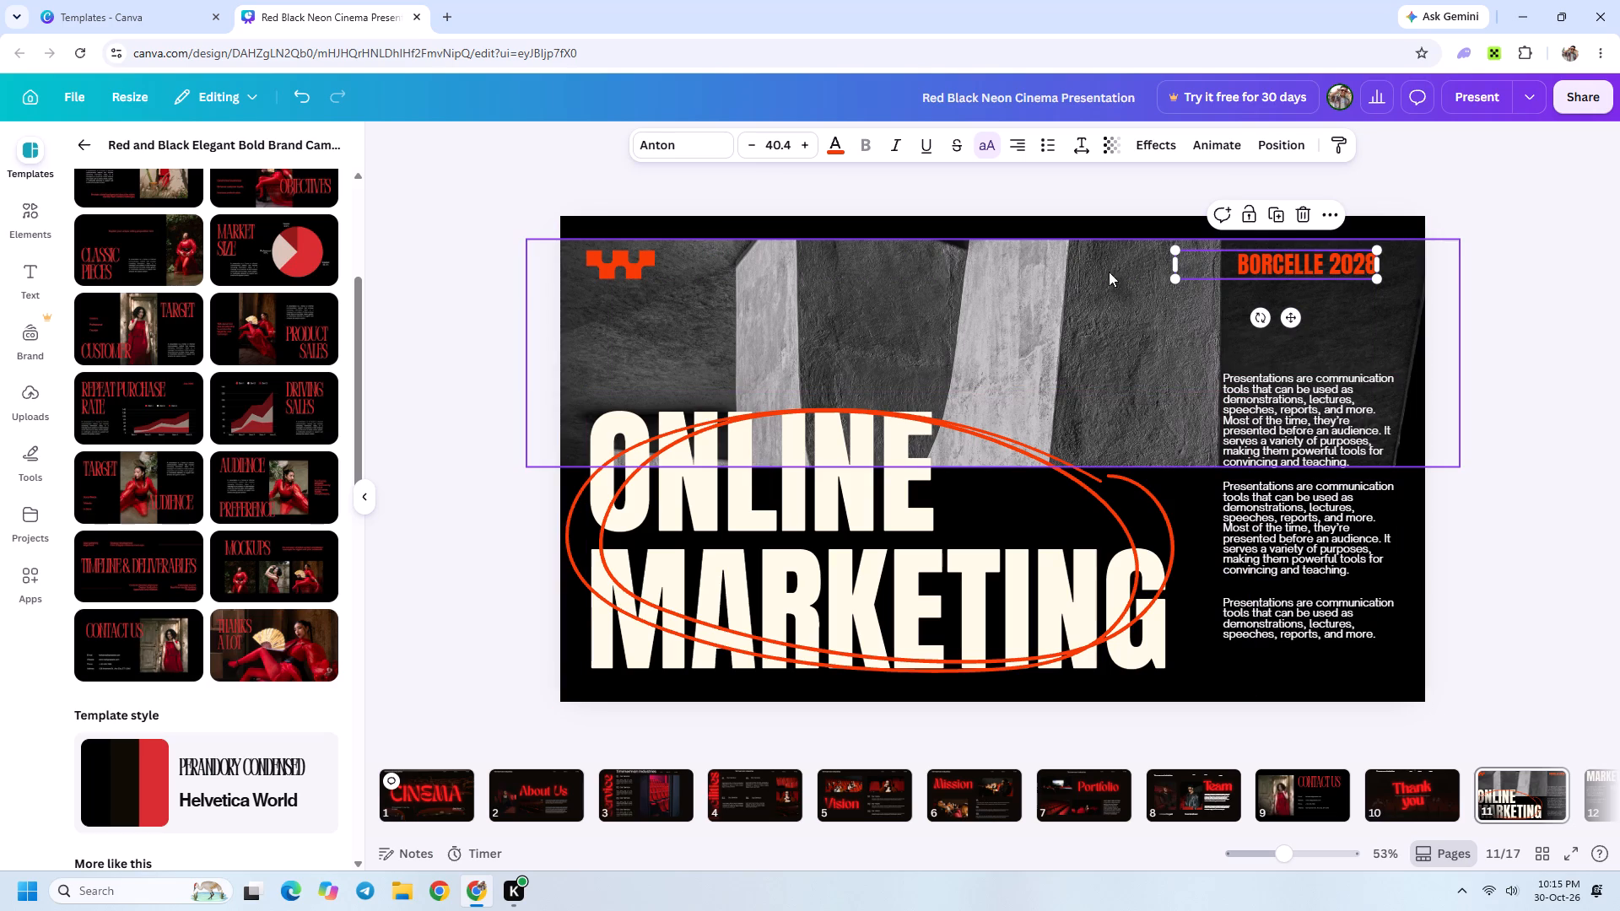
pyautogui.click(1125, 353)
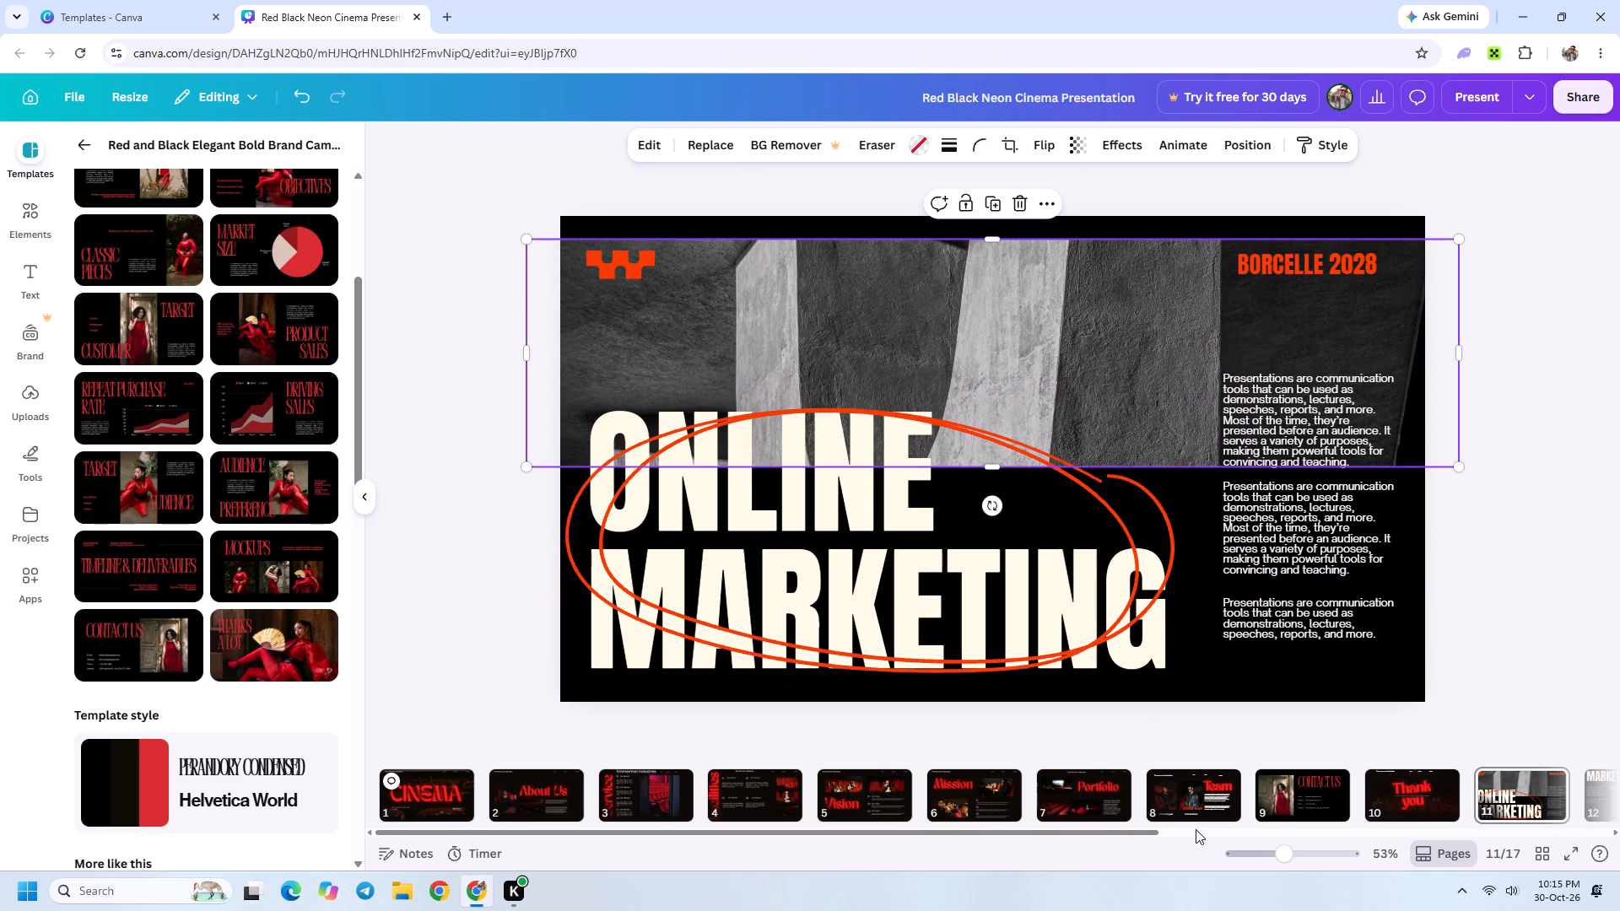
# On the Marketing Strategy page, shrink the heading to about size 97.6.
pyautogui.click(1195, 835)
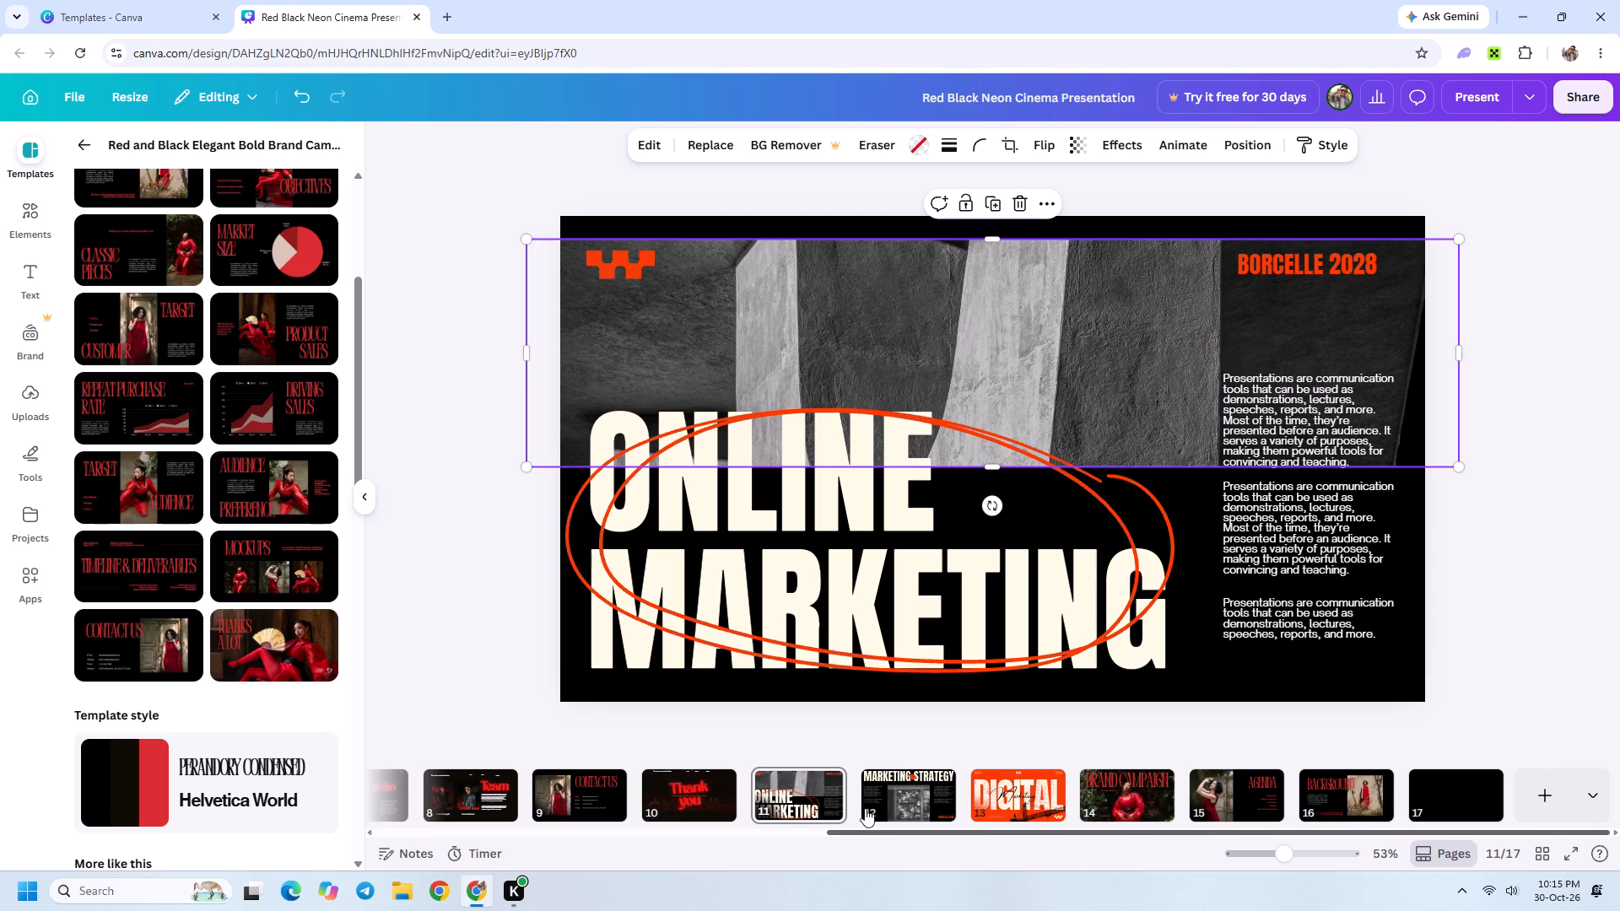
pyautogui.click(885, 801)
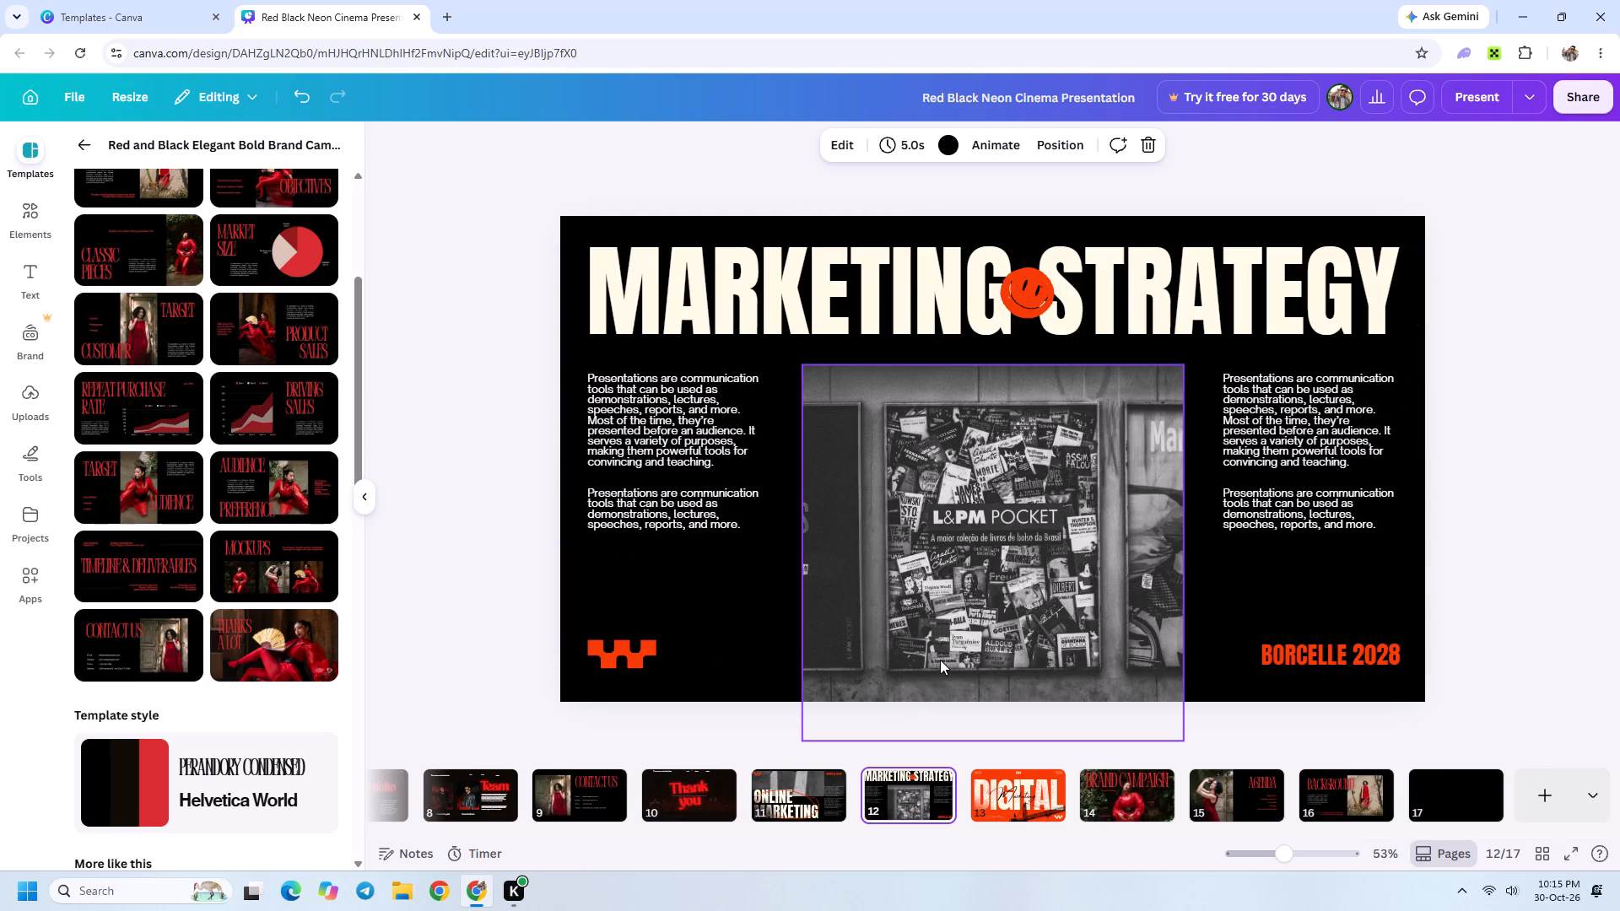
pyautogui.click(1061, 607)
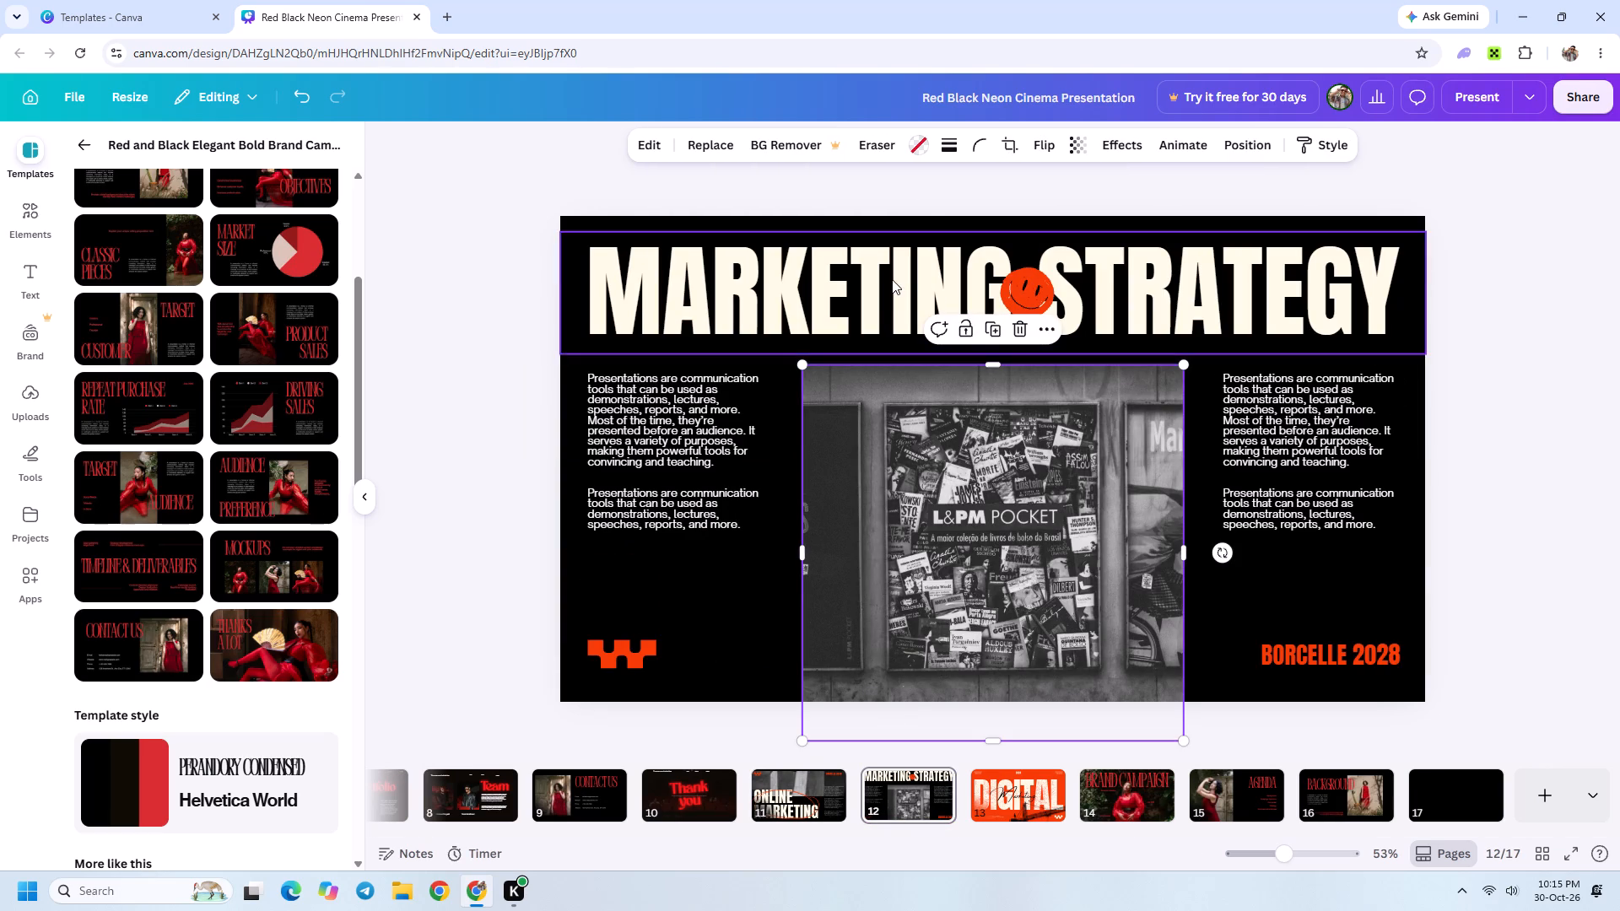
pyautogui.click(892, 279)
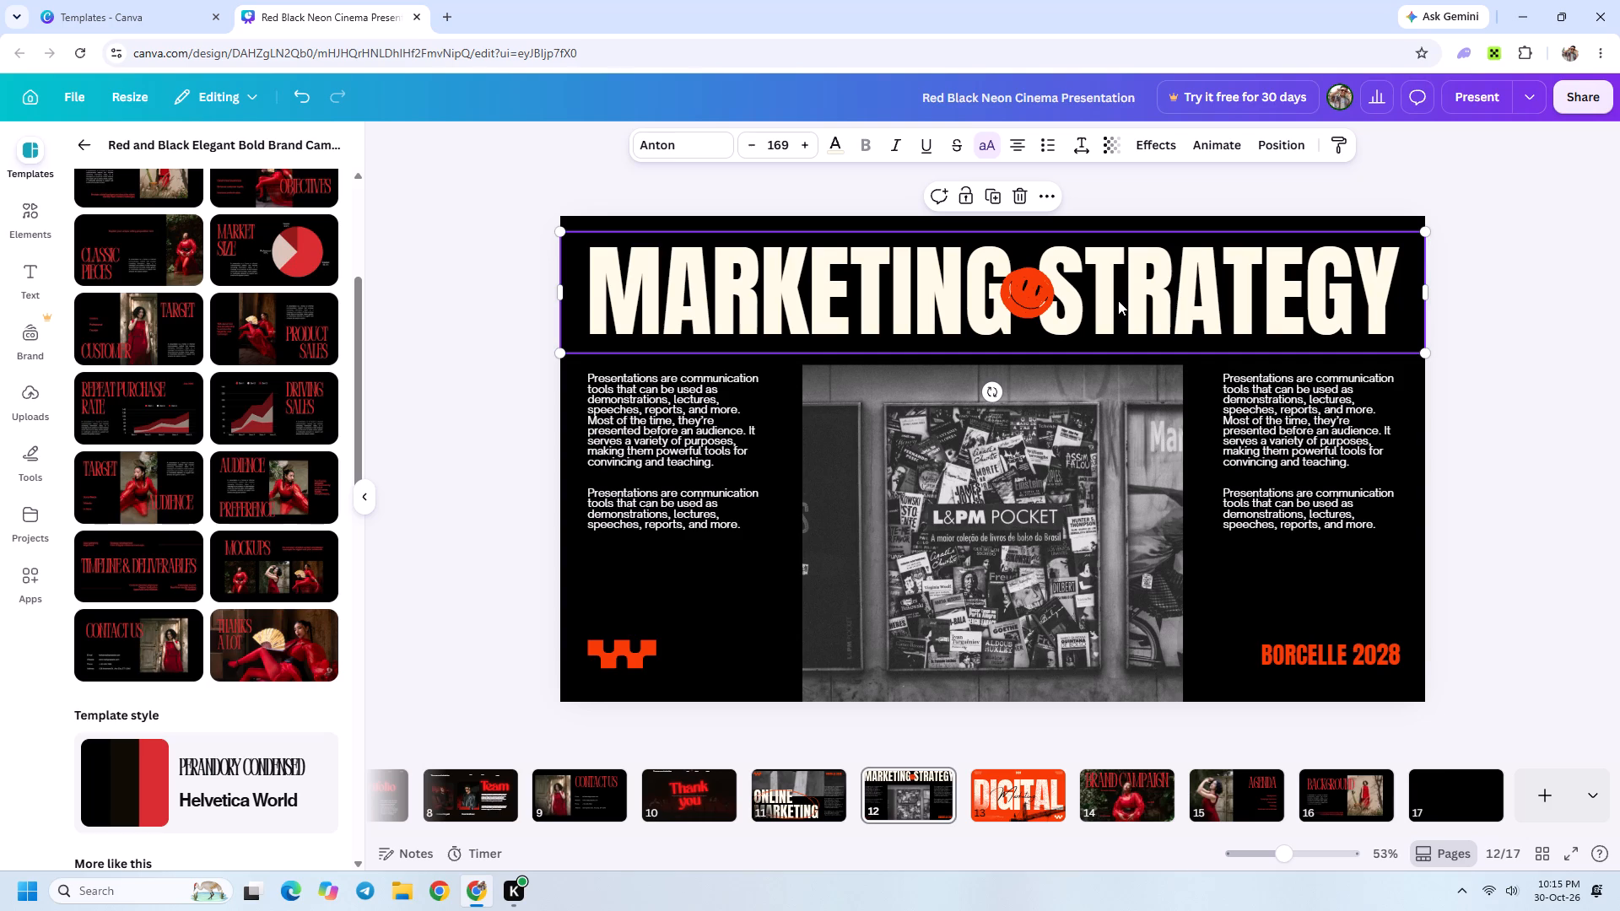
pyautogui.moveTo(1428, 357); pyautogui.dragTo(1353, 353)
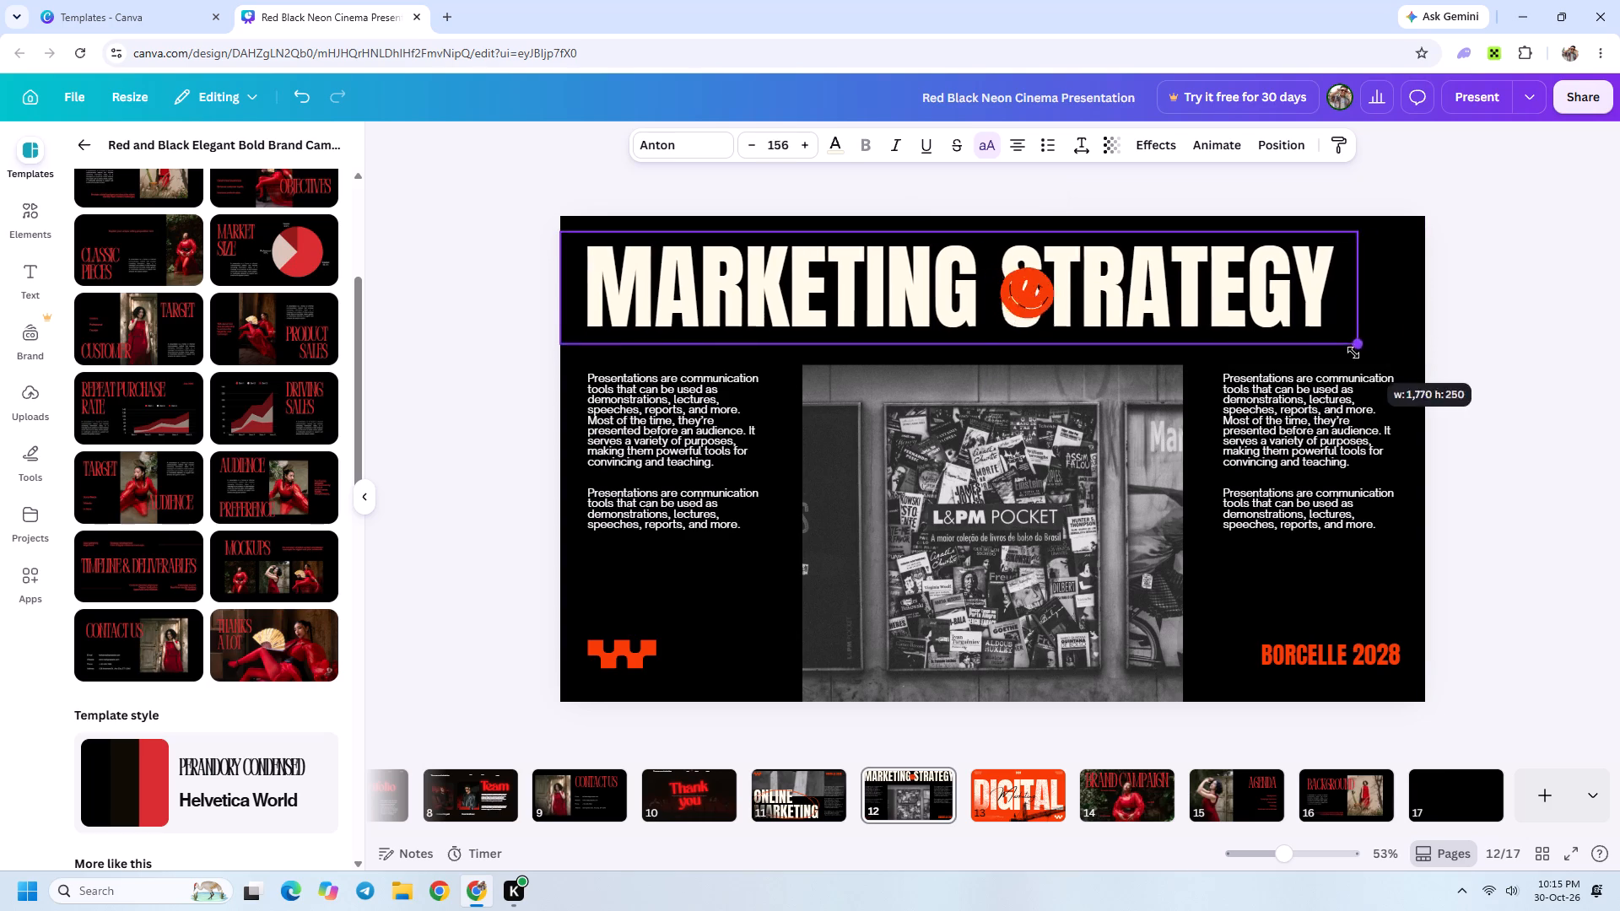
pyautogui.moveTo(1353, 353); pyautogui.dragTo(1058, 332)
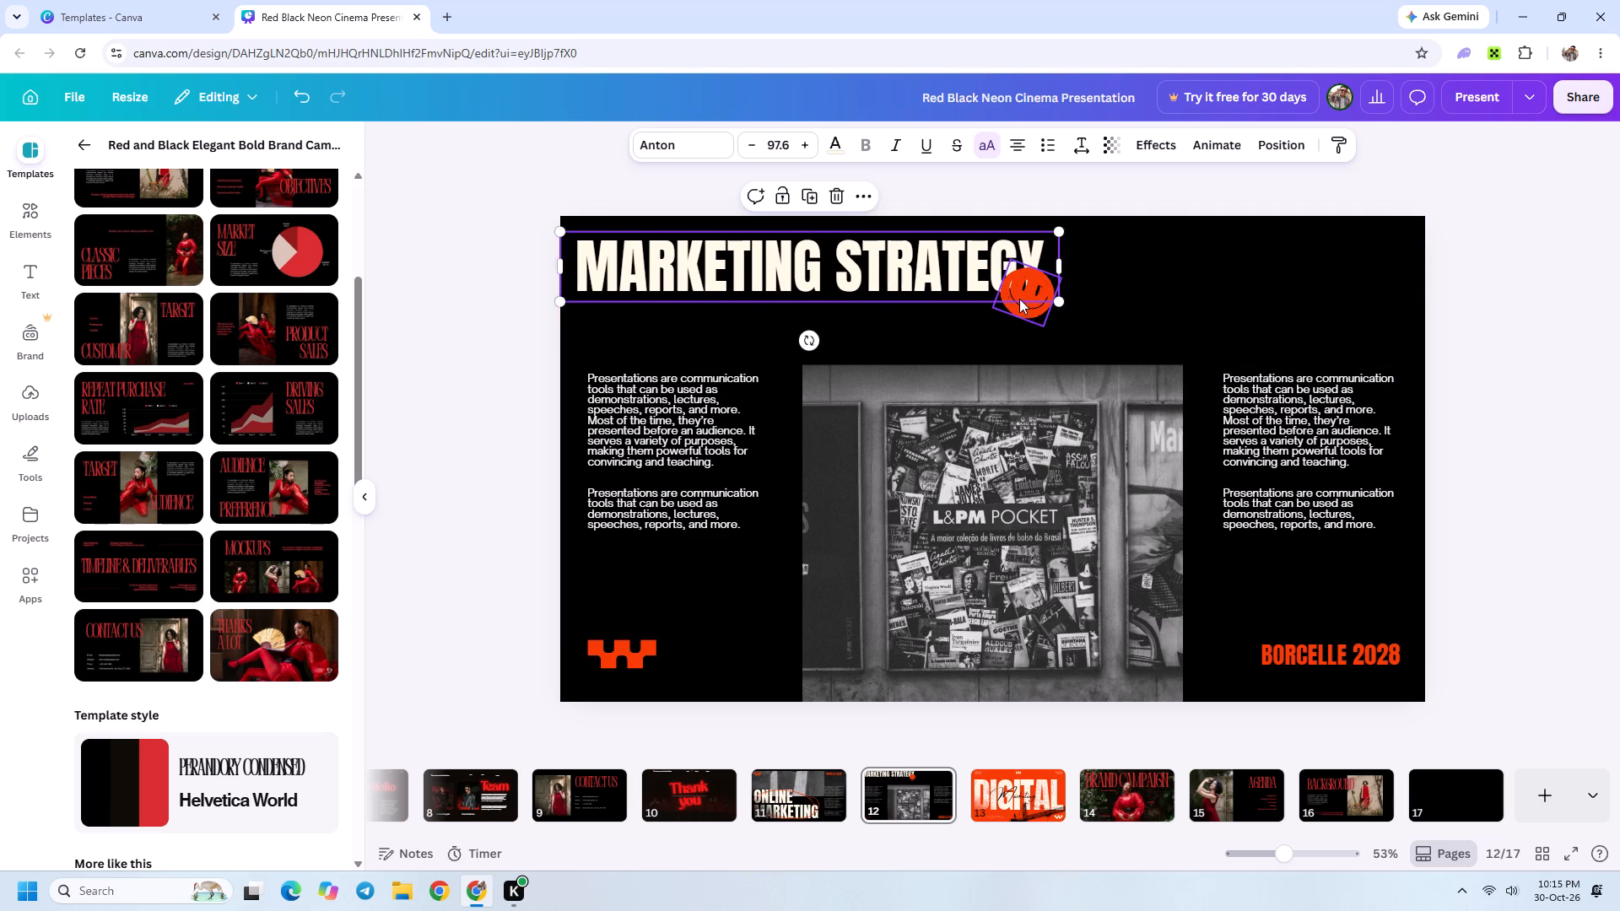
# Lower the Marketing Strategy heading and shift it inward near the left text column's edge, and move the orange smiley clear of its end.
pyautogui.moveTo(1020, 298); pyautogui.dragTo(1045, 321)
pyautogui.moveTo(1024, 295); pyautogui.dragTo(1037, 315)
pyautogui.click(1028, 300)
pyautogui.moveTo(1030, 300); pyautogui.dragTo(1165, 310)
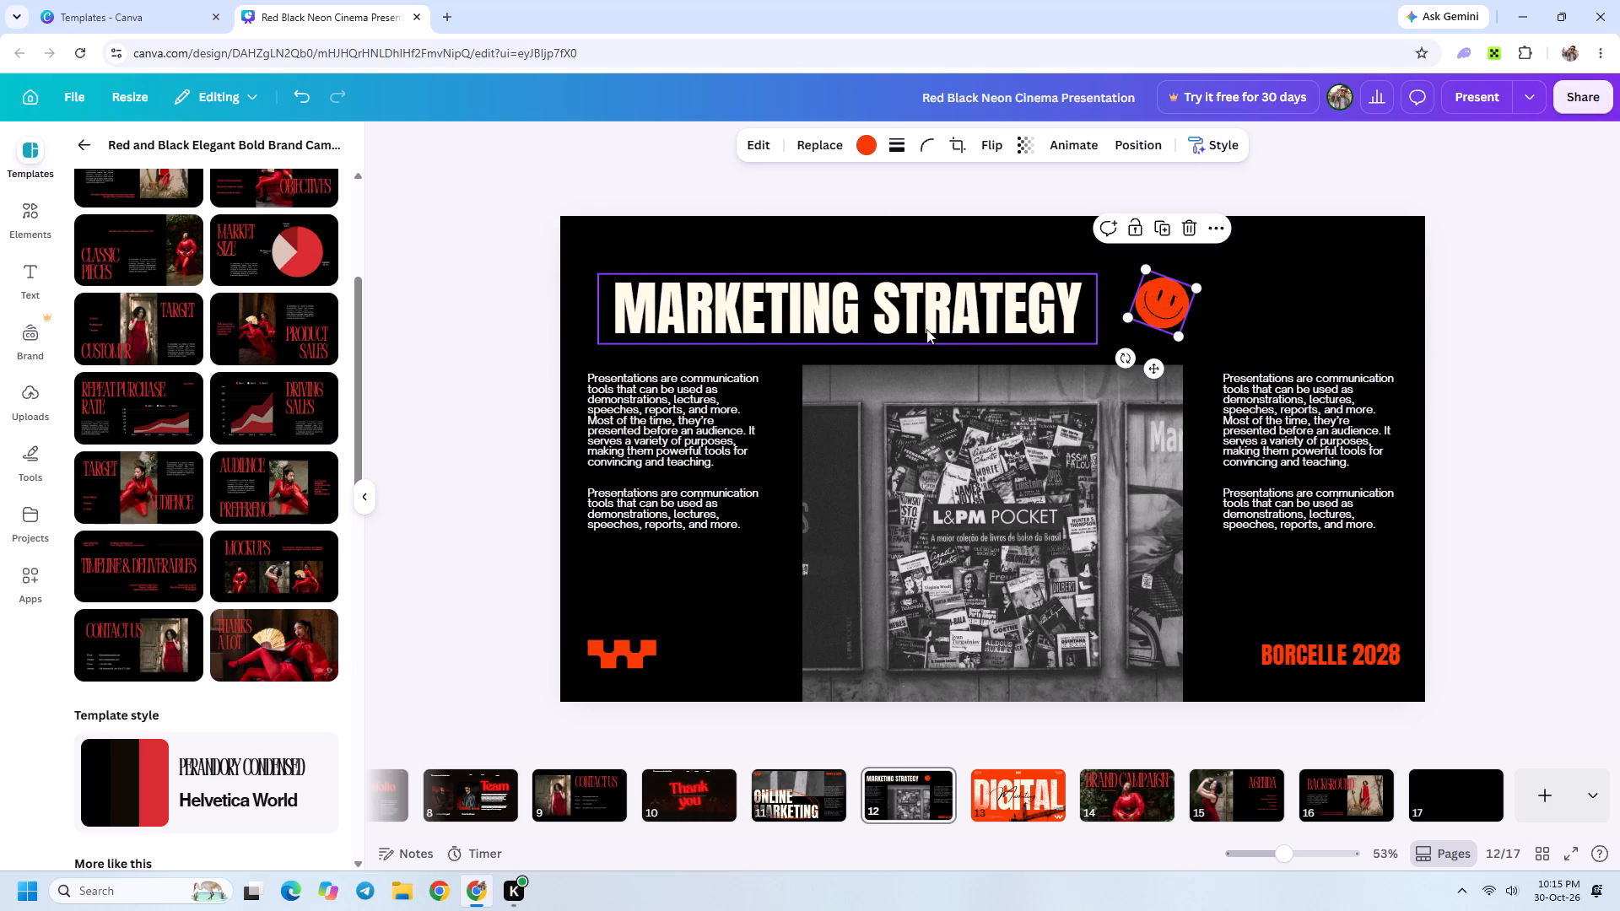
pyautogui.moveTo(926, 326); pyautogui.dragTo(912, 312)
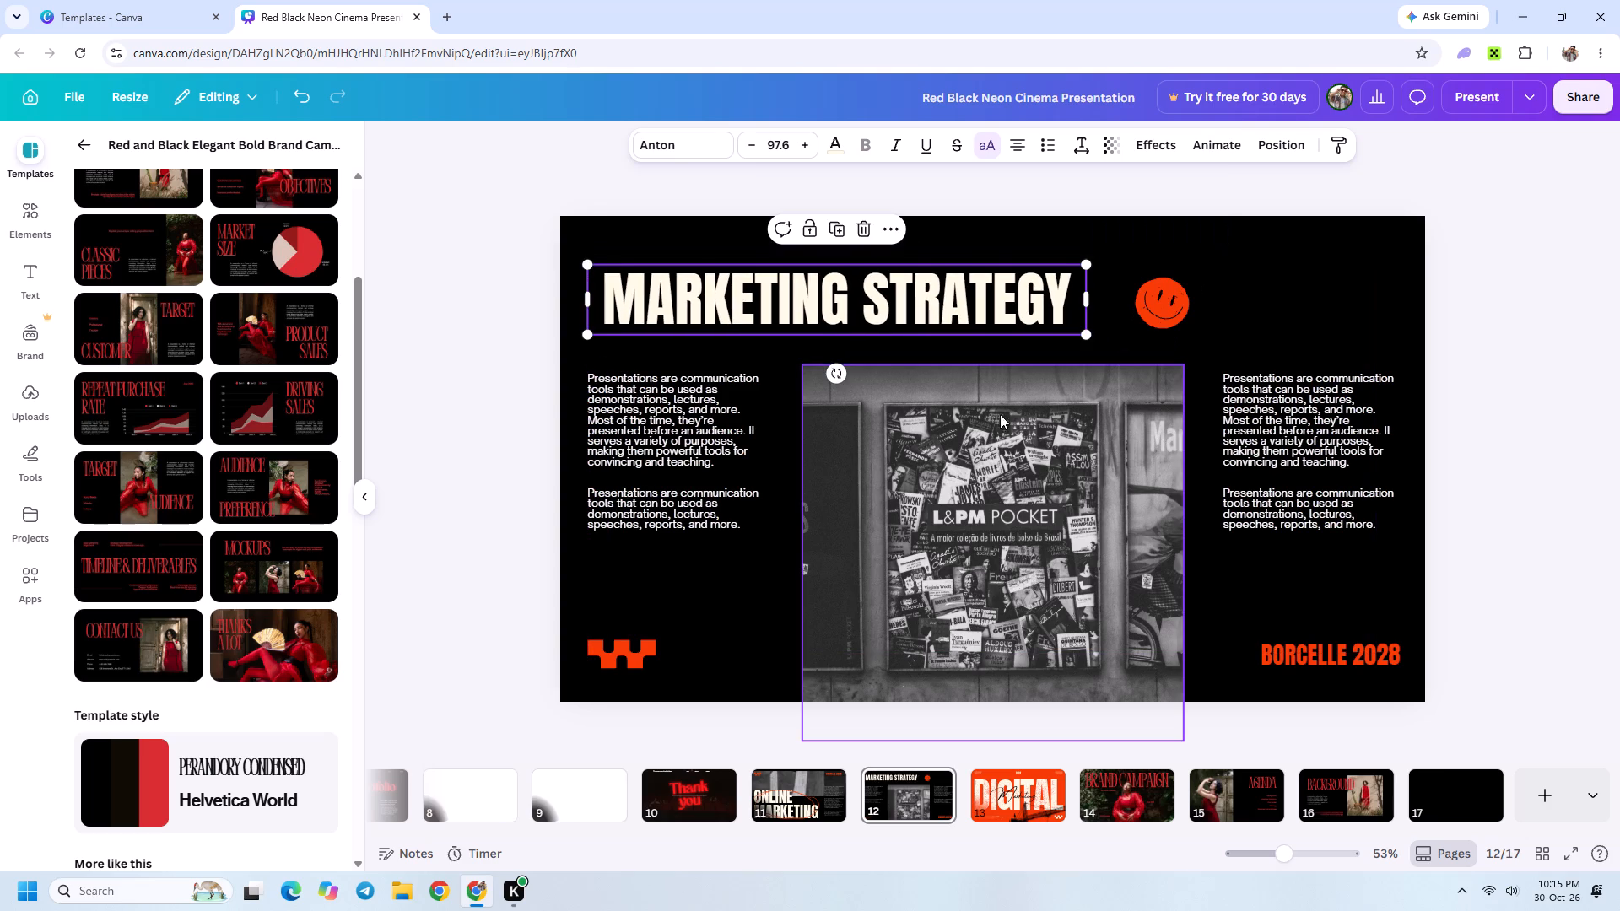
# Straighten the orange smiley upright and place it close beside the end of the Marketing Strategy heading.
pyautogui.click(1174, 317)
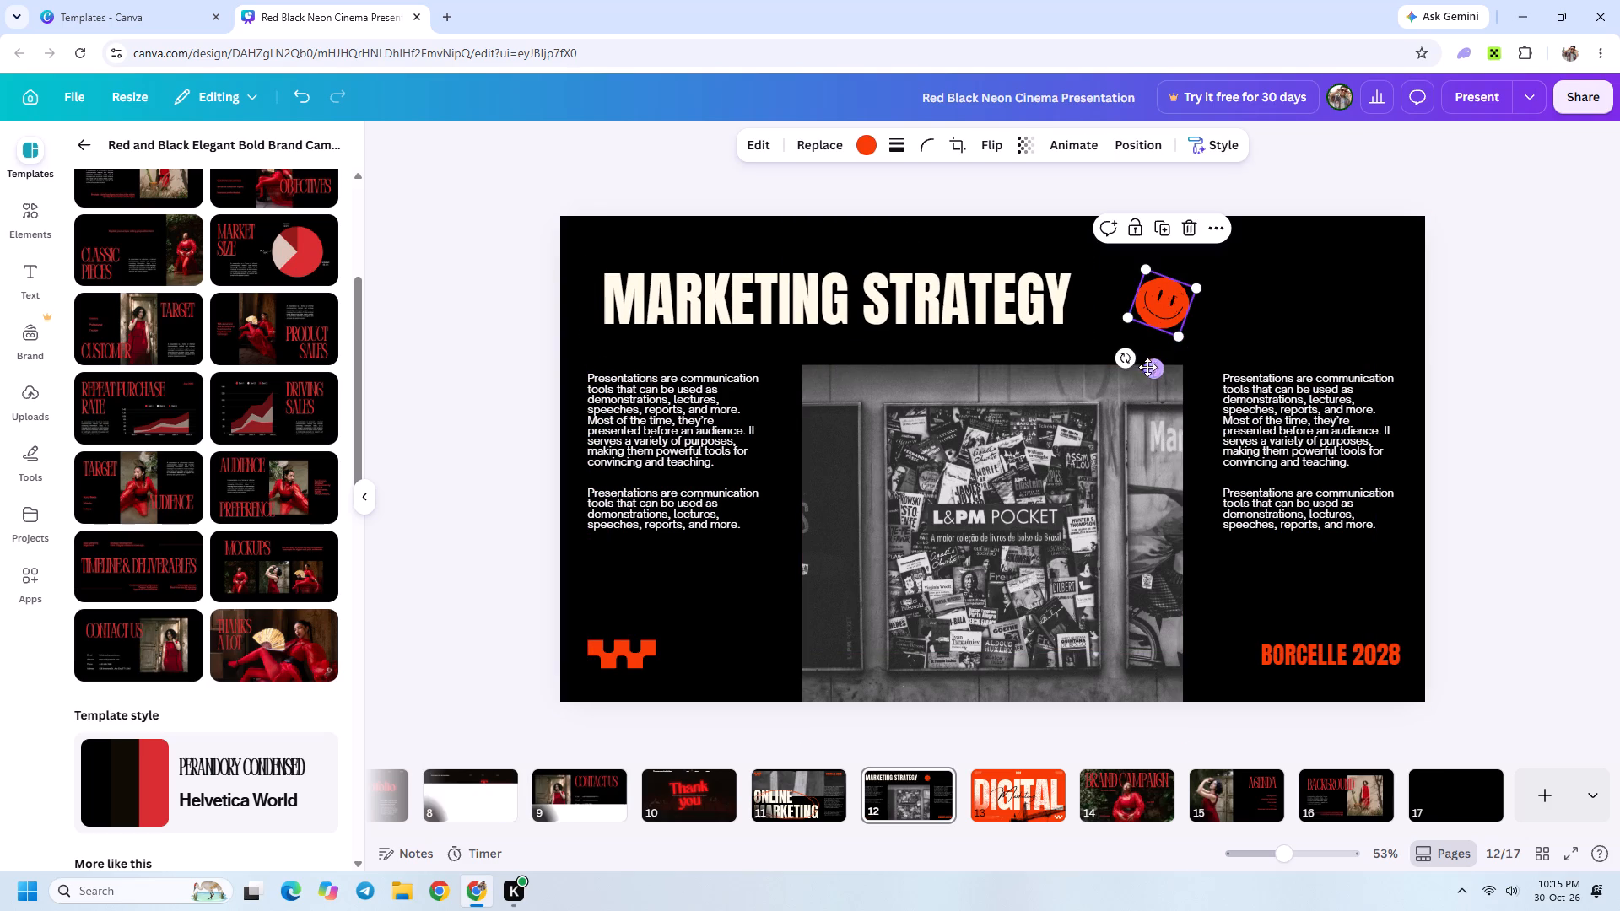
pyautogui.moveTo(1121, 356); pyautogui.dragTo(1143, 366)
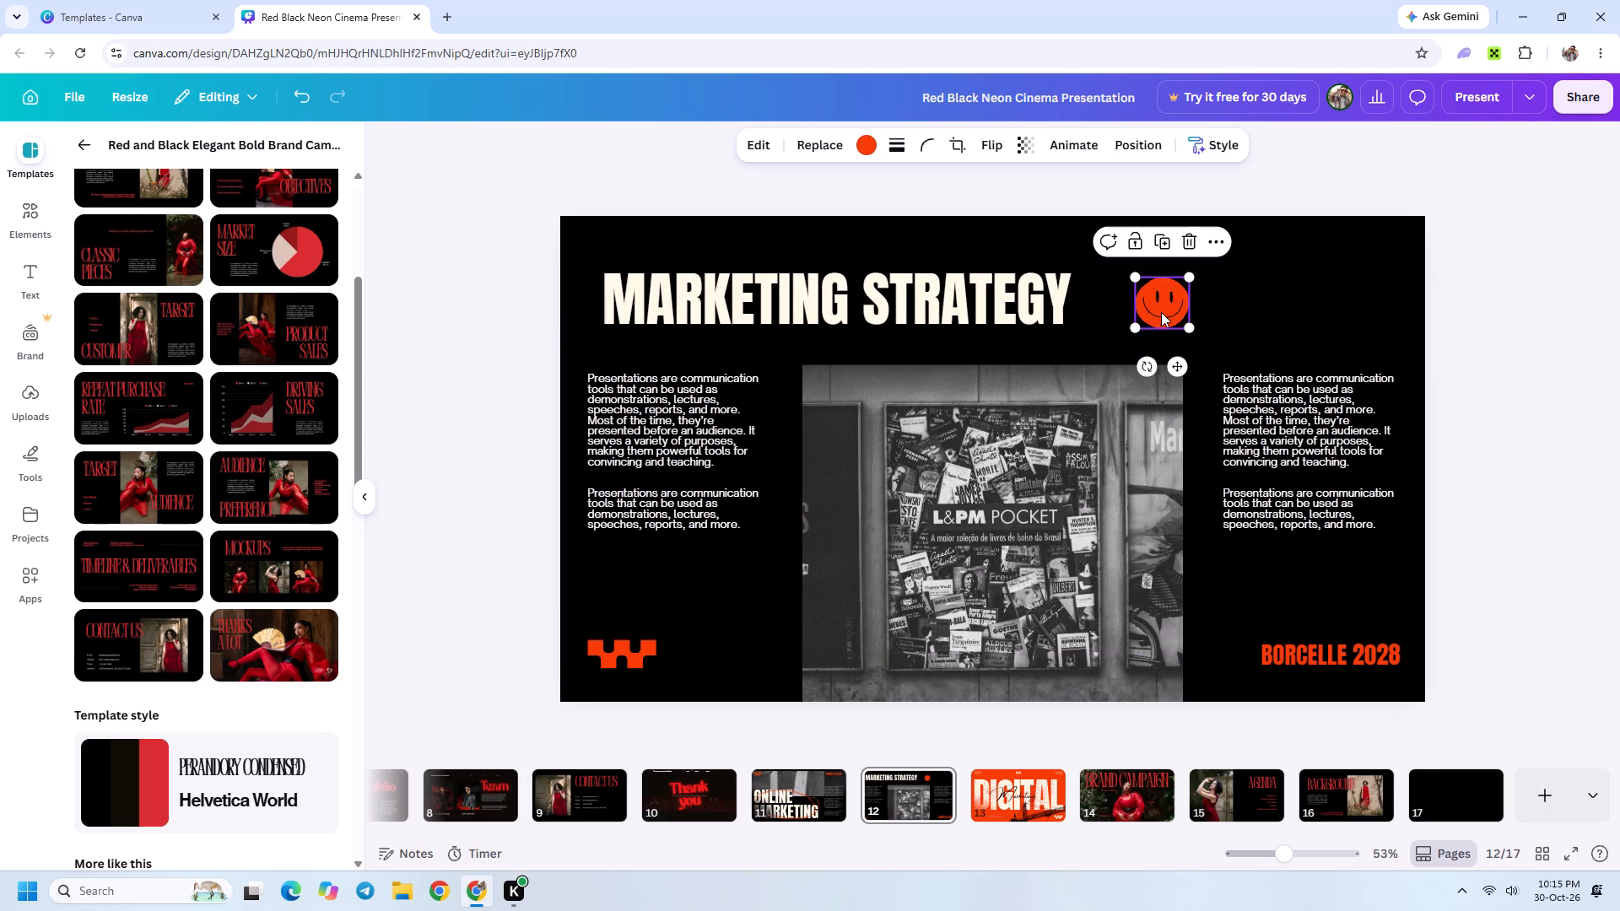
pyautogui.moveTo(1161, 312); pyautogui.dragTo(1119, 307)
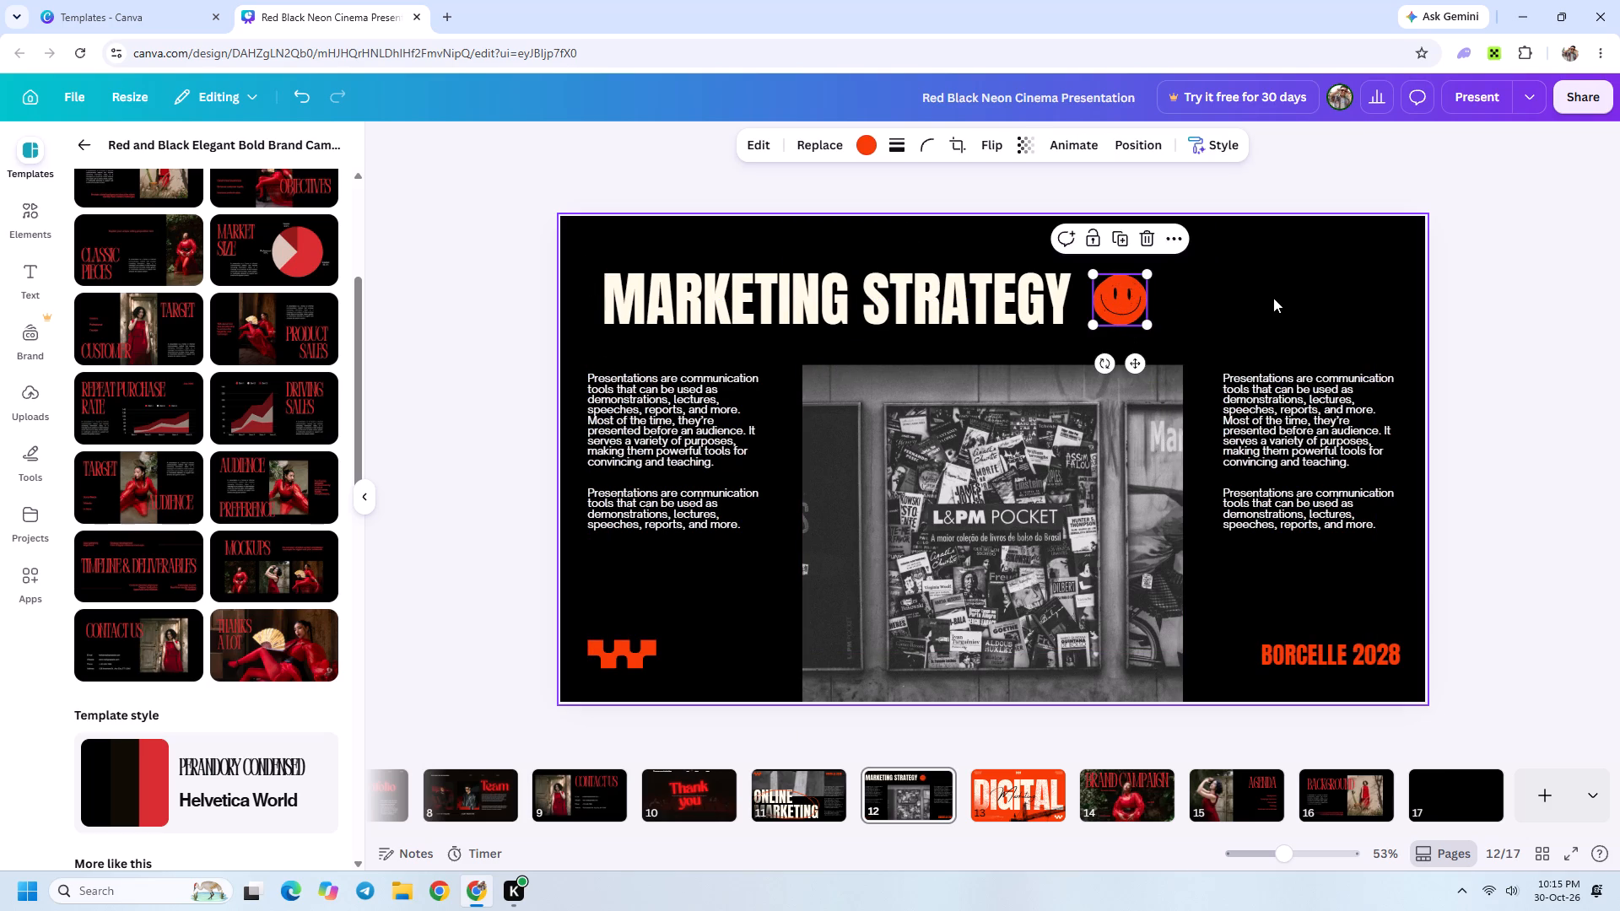
pyautogui.click(1272, 298)
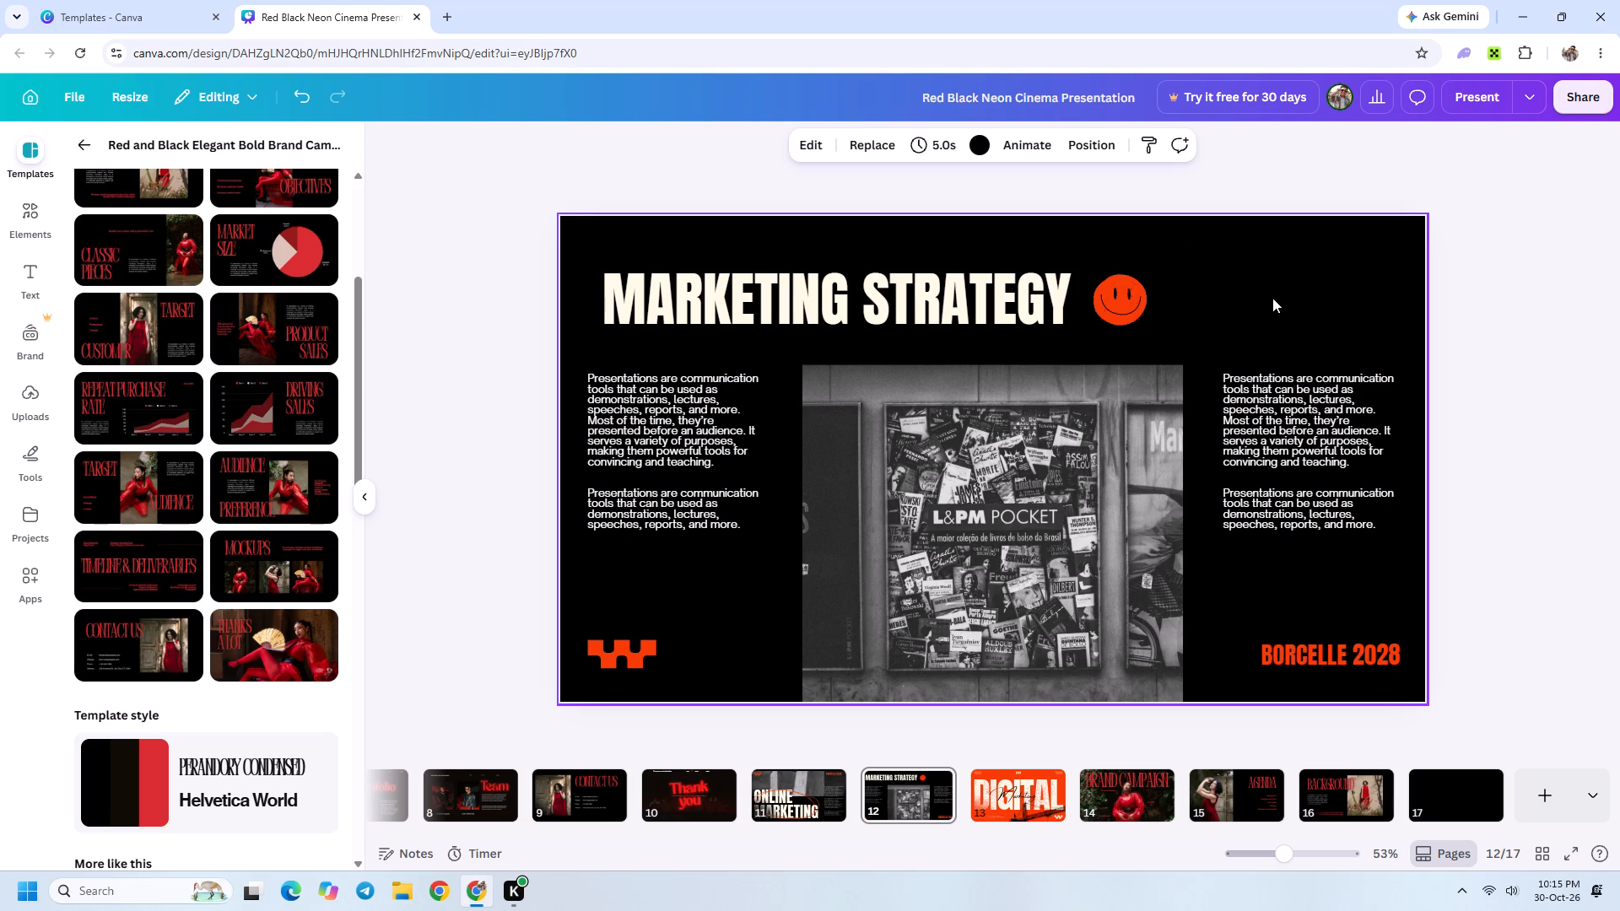
# On the Digital Marketing page, shift the right-hand texture overlay on the DIGITAL lettering slightly left and up.
pyautogui.click(1003, 803)
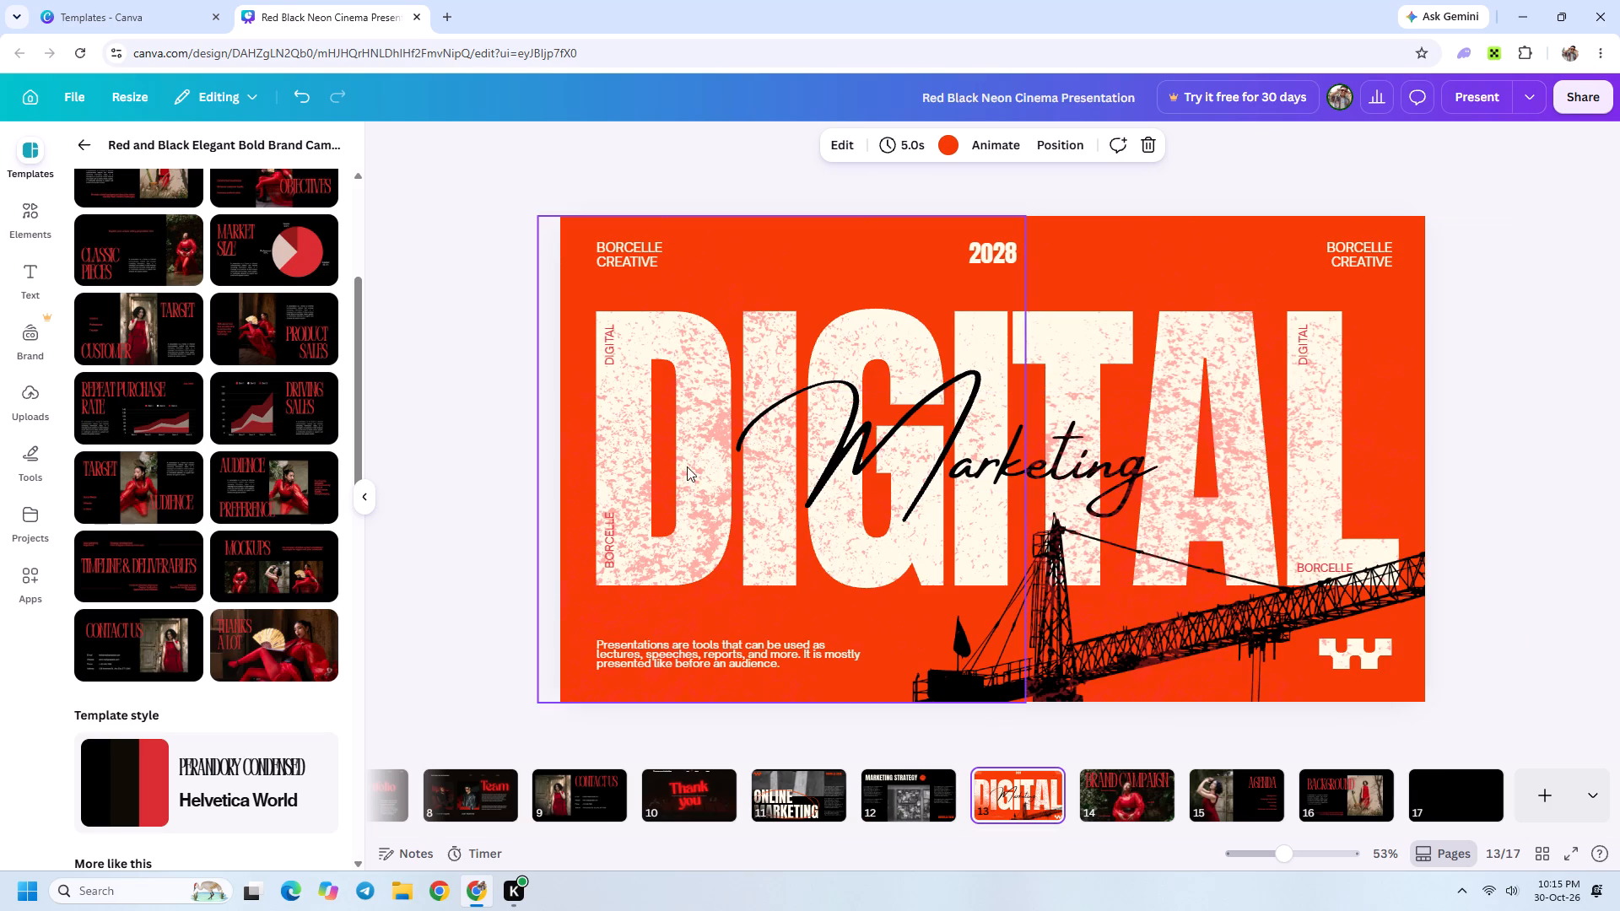
pyautogui.click(607, 432)
pyautogui.click(609, 342)
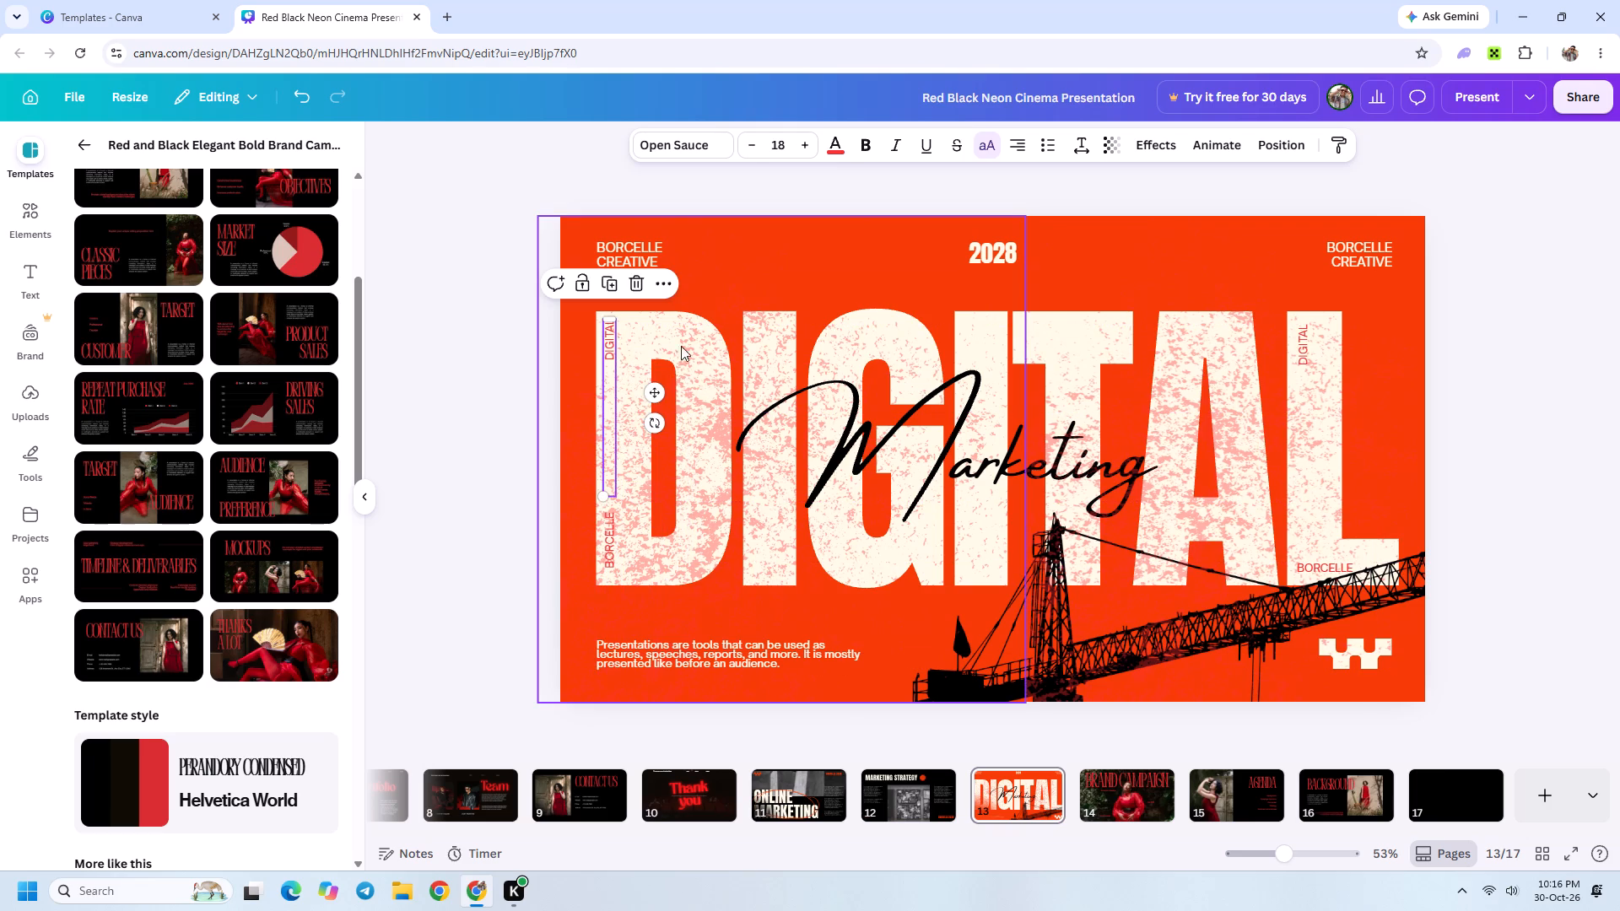
pyautogui.click(773, 257)
pyautogui.click(1360, 255)
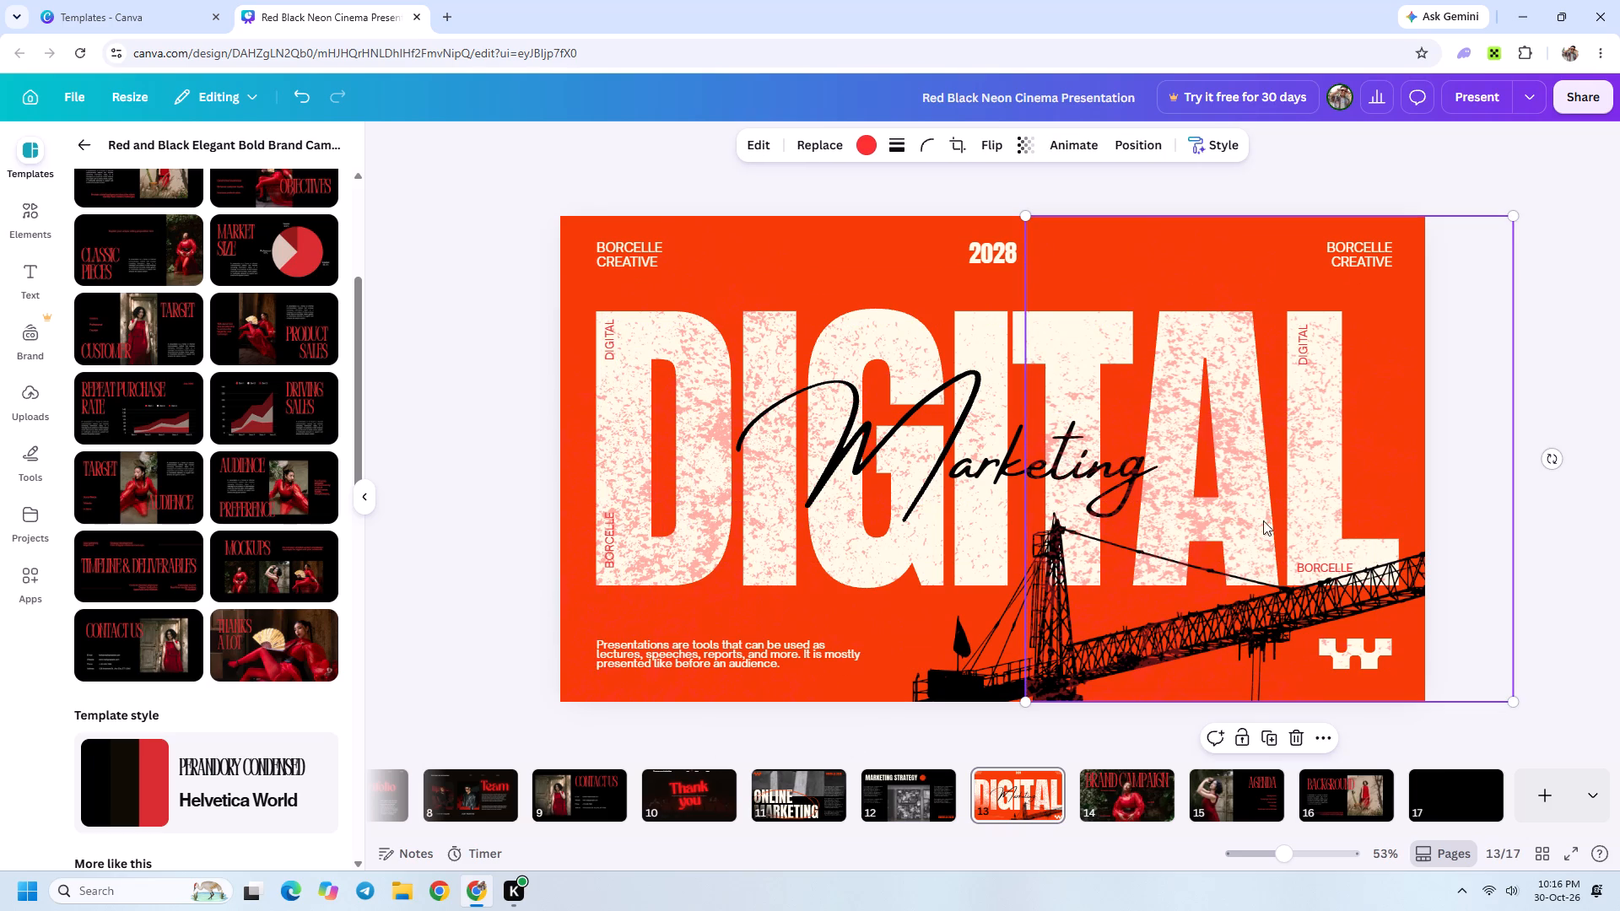
pyautogui.click(1133, 638)
pyautogui.click(1227, 432)
pyautogui.moveTo(1185, 418); pyautogui.dragTo(1283, 457)
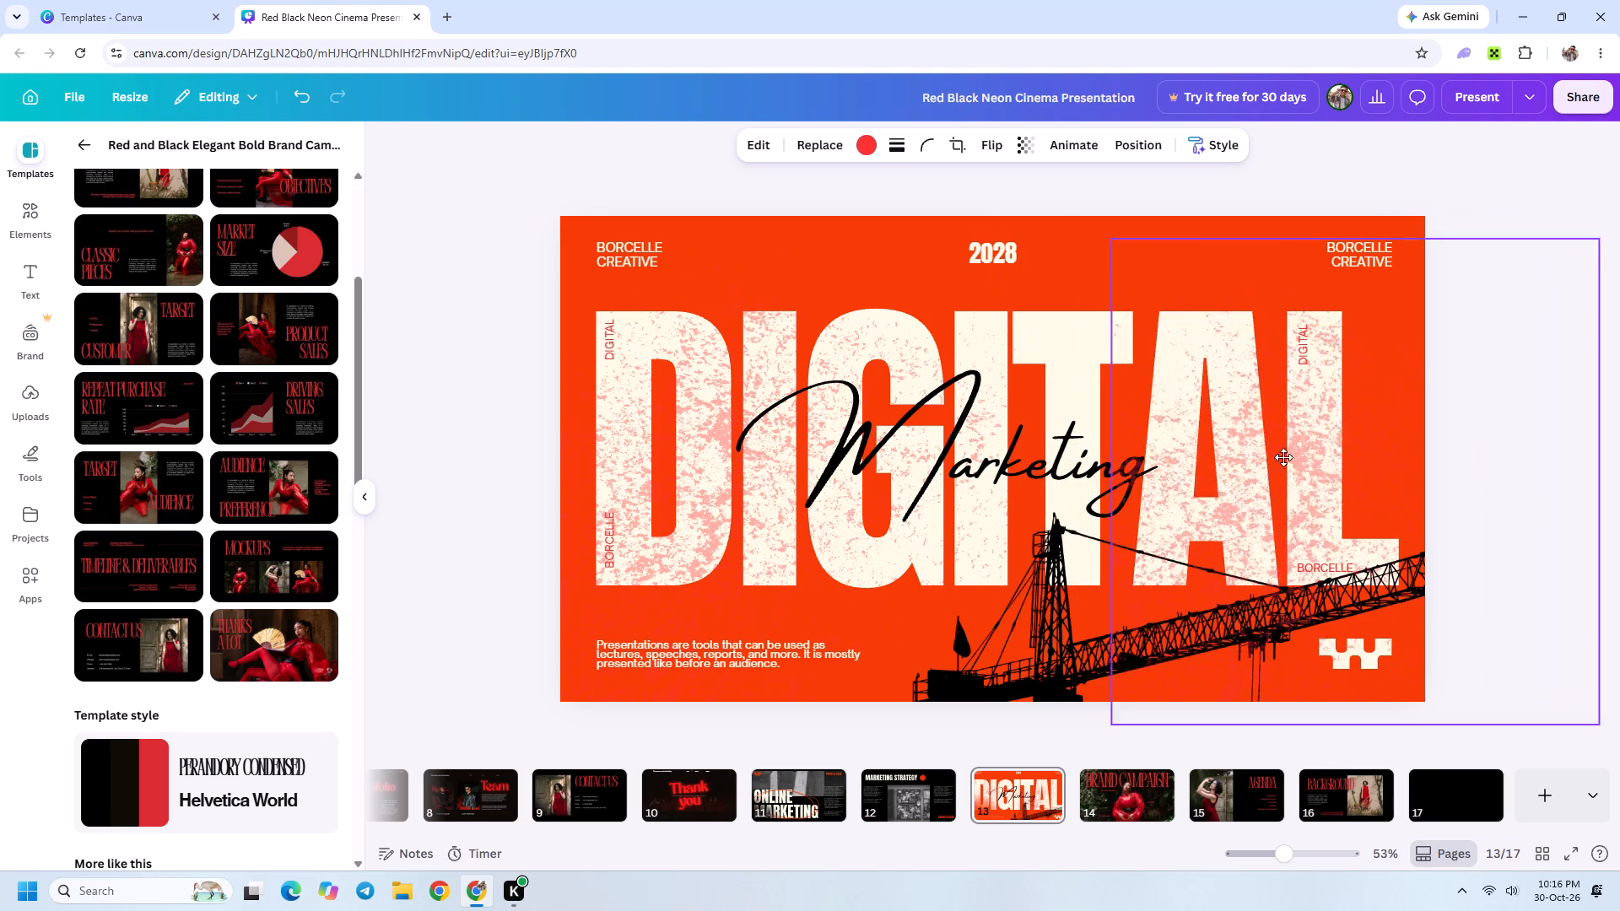
pyautogui.moveTo(1283, 457); pyautogui.dragTo(1113, 397)
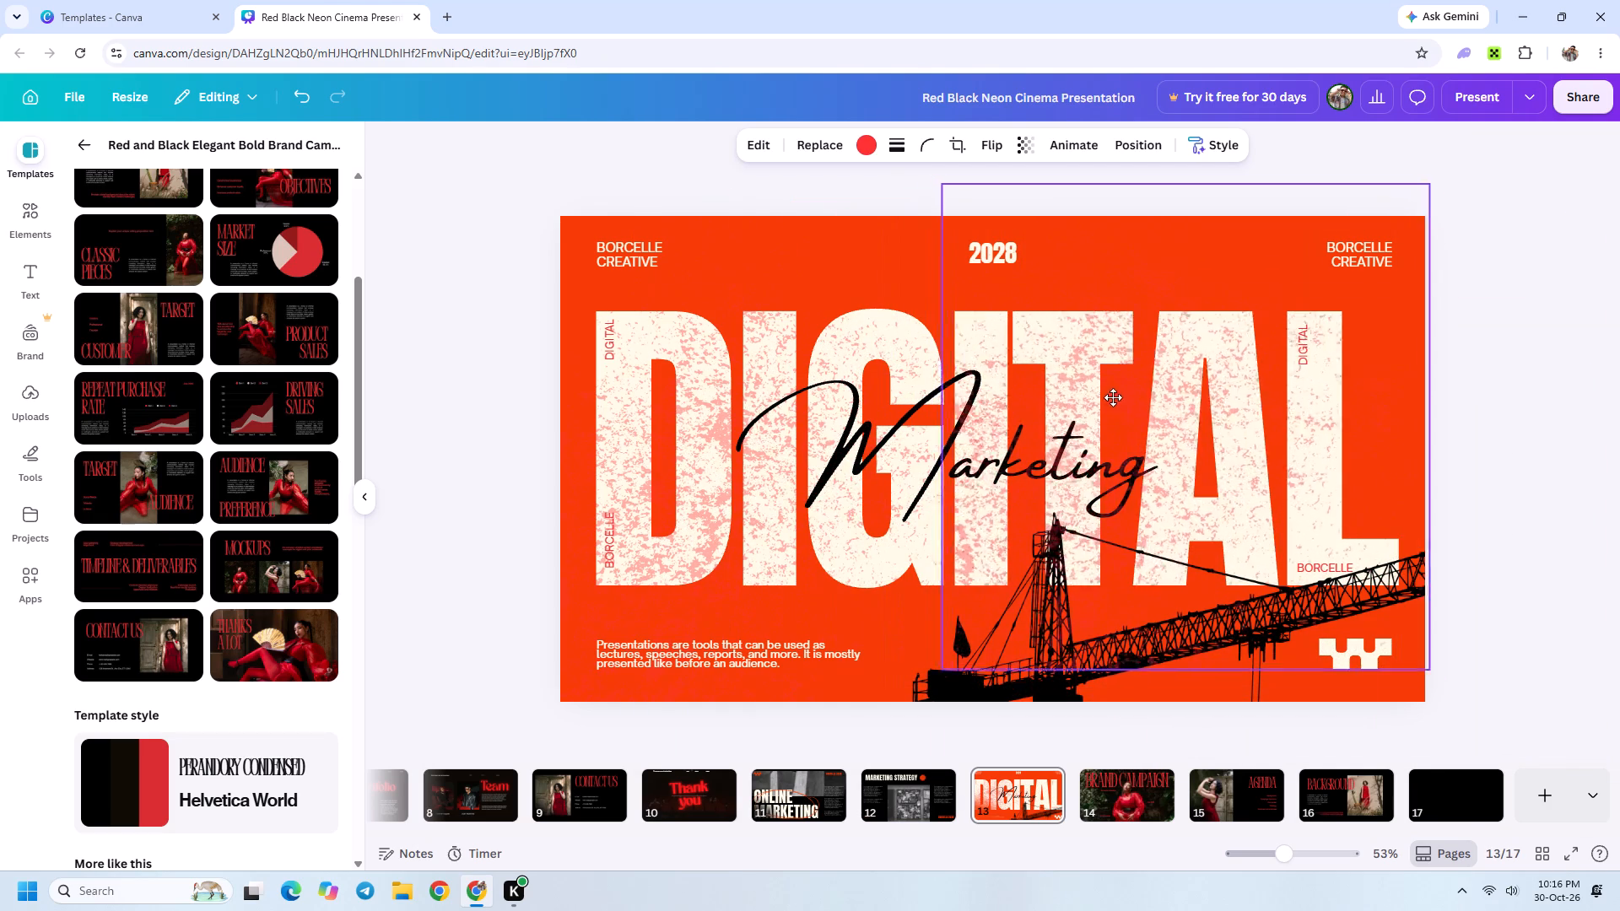
pyautogui.moveTo(1113, 397); pyautogui.dragTo(1142, 385)
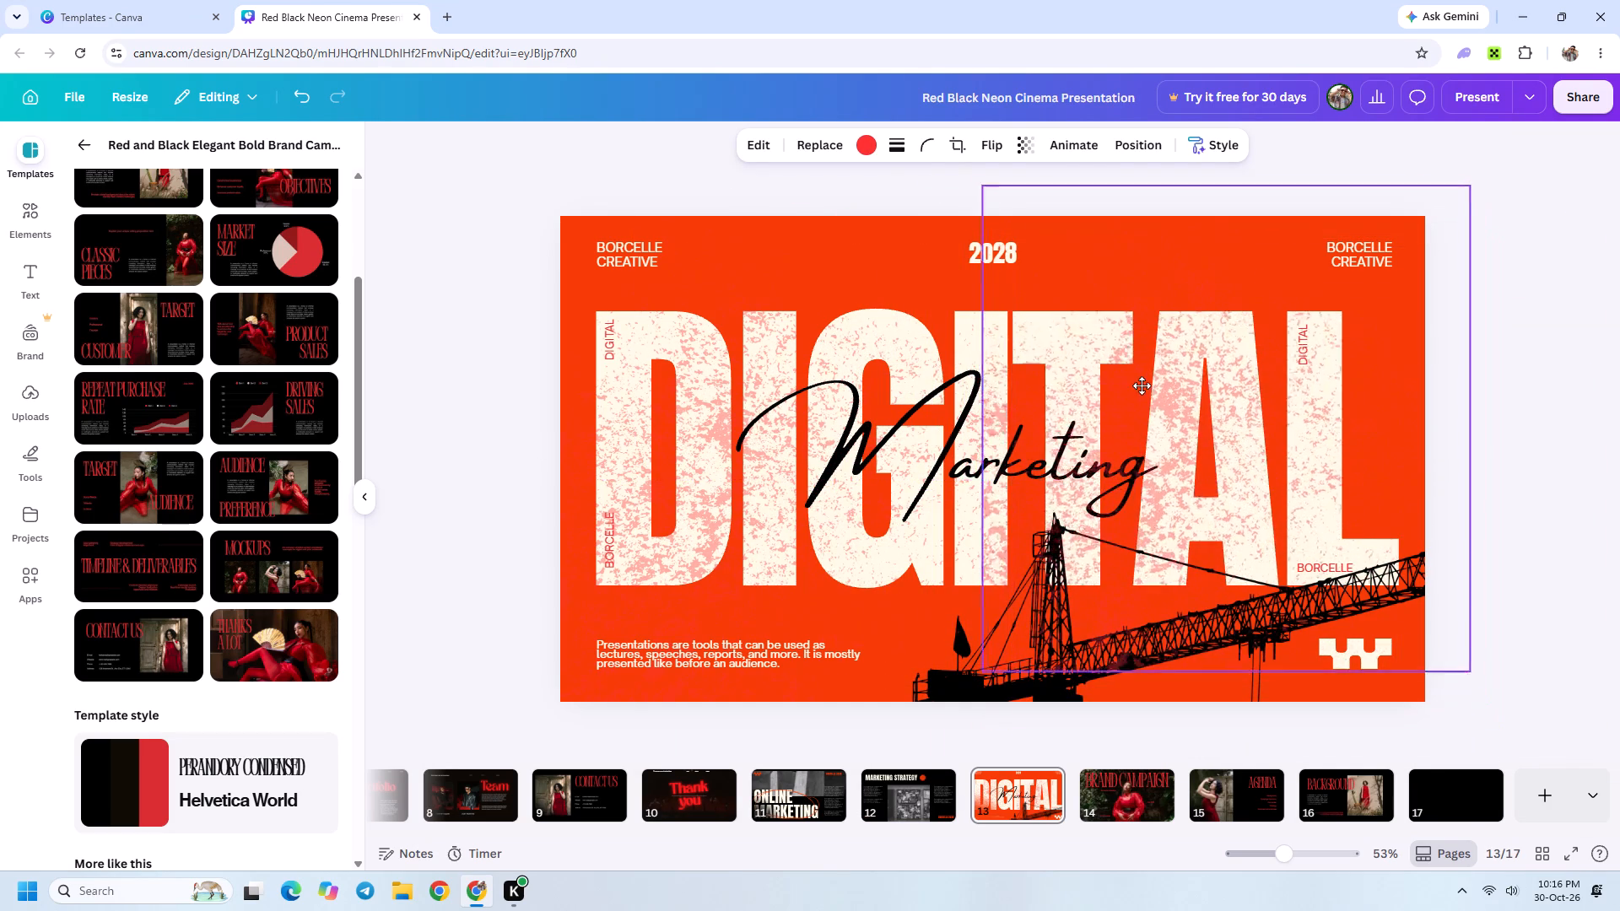
pyautogui.moveTo(1142, 385); pyautogui.dragTo(1145, 279)
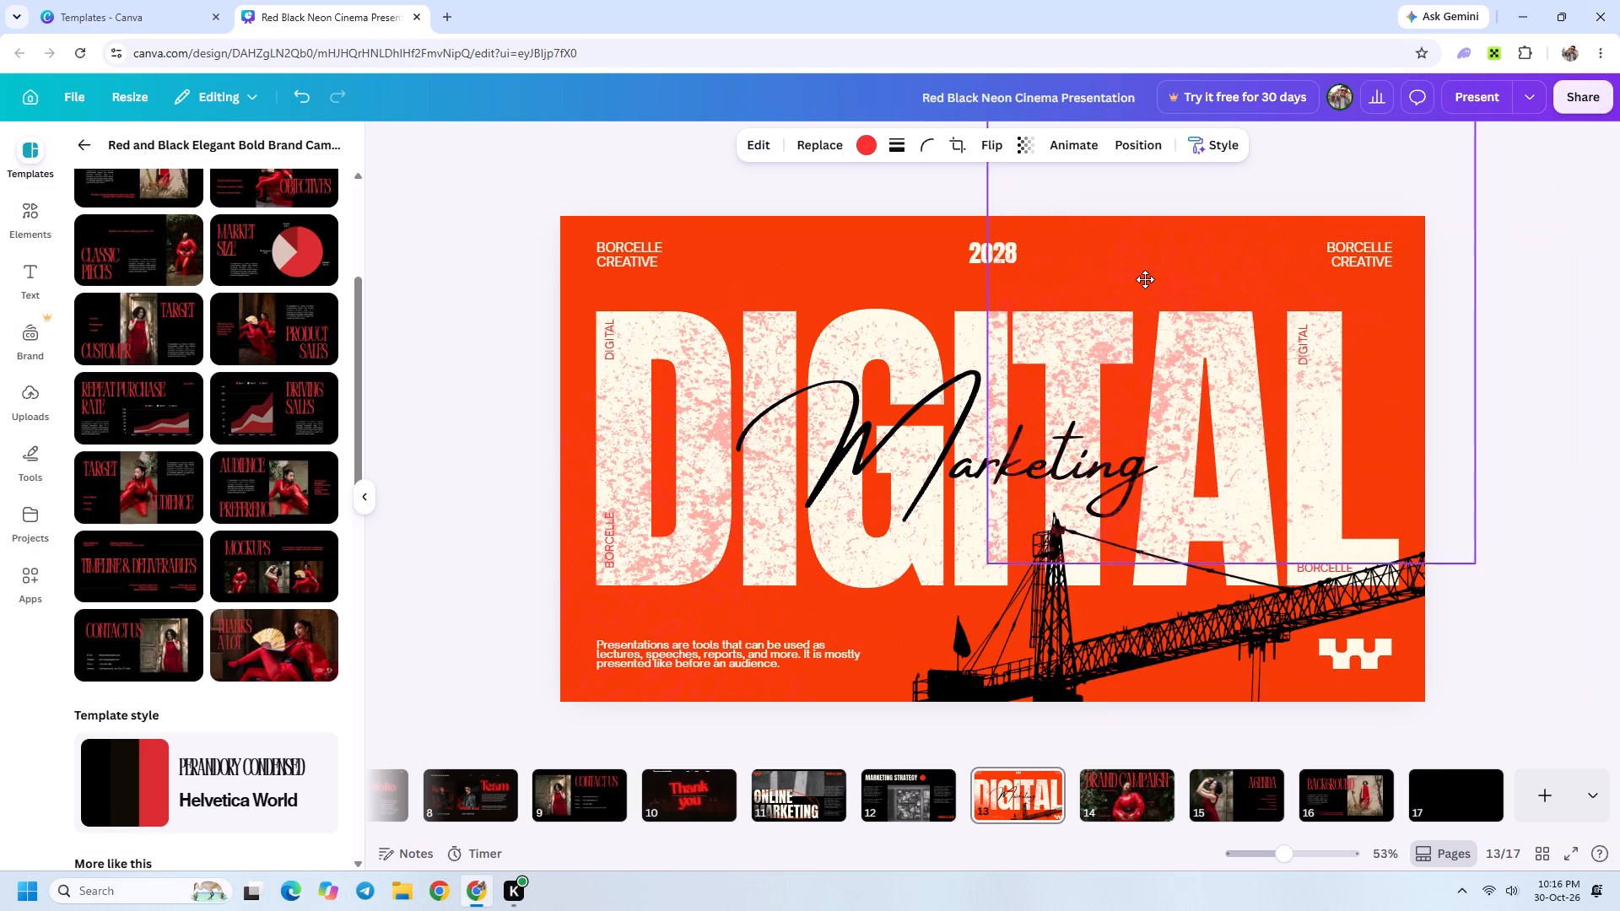
pyautogui.moveTo(1145, 279); pyautogui.dragTo(1137, 382)
# Raise the black crane silhouette over the left part of the DIGITAL lettering and rotate it slightly clockwise.
pyautogui.click(942, 689)
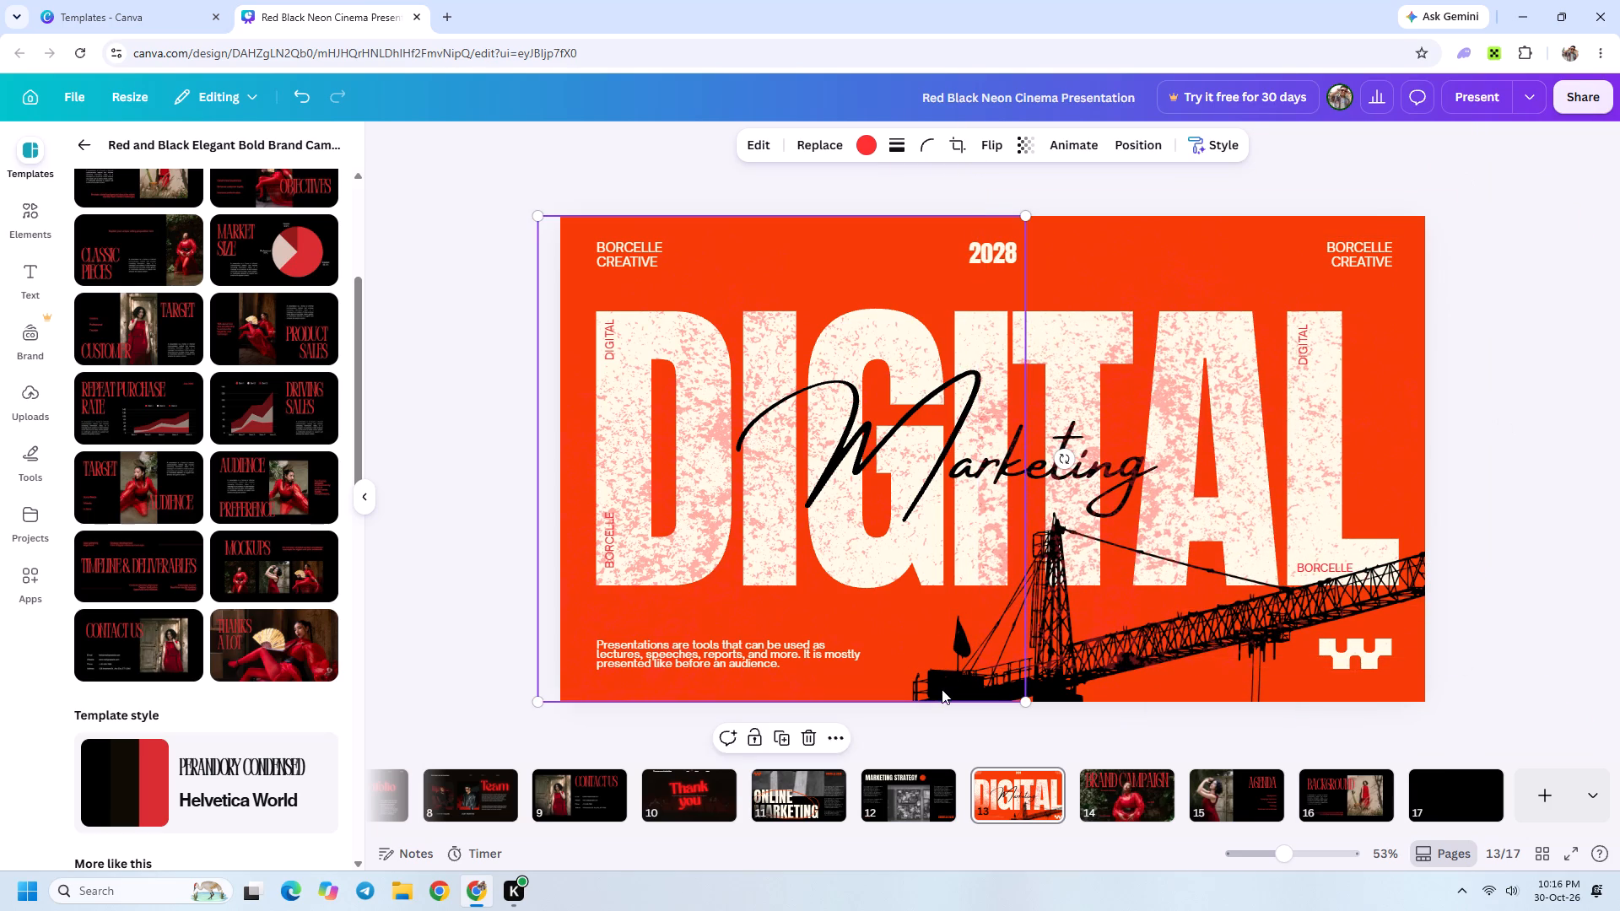
pyautogui.click(1097, 687)
pyautogui.moveTo(1115, 671); pyautogui.dragTo(997, 515)
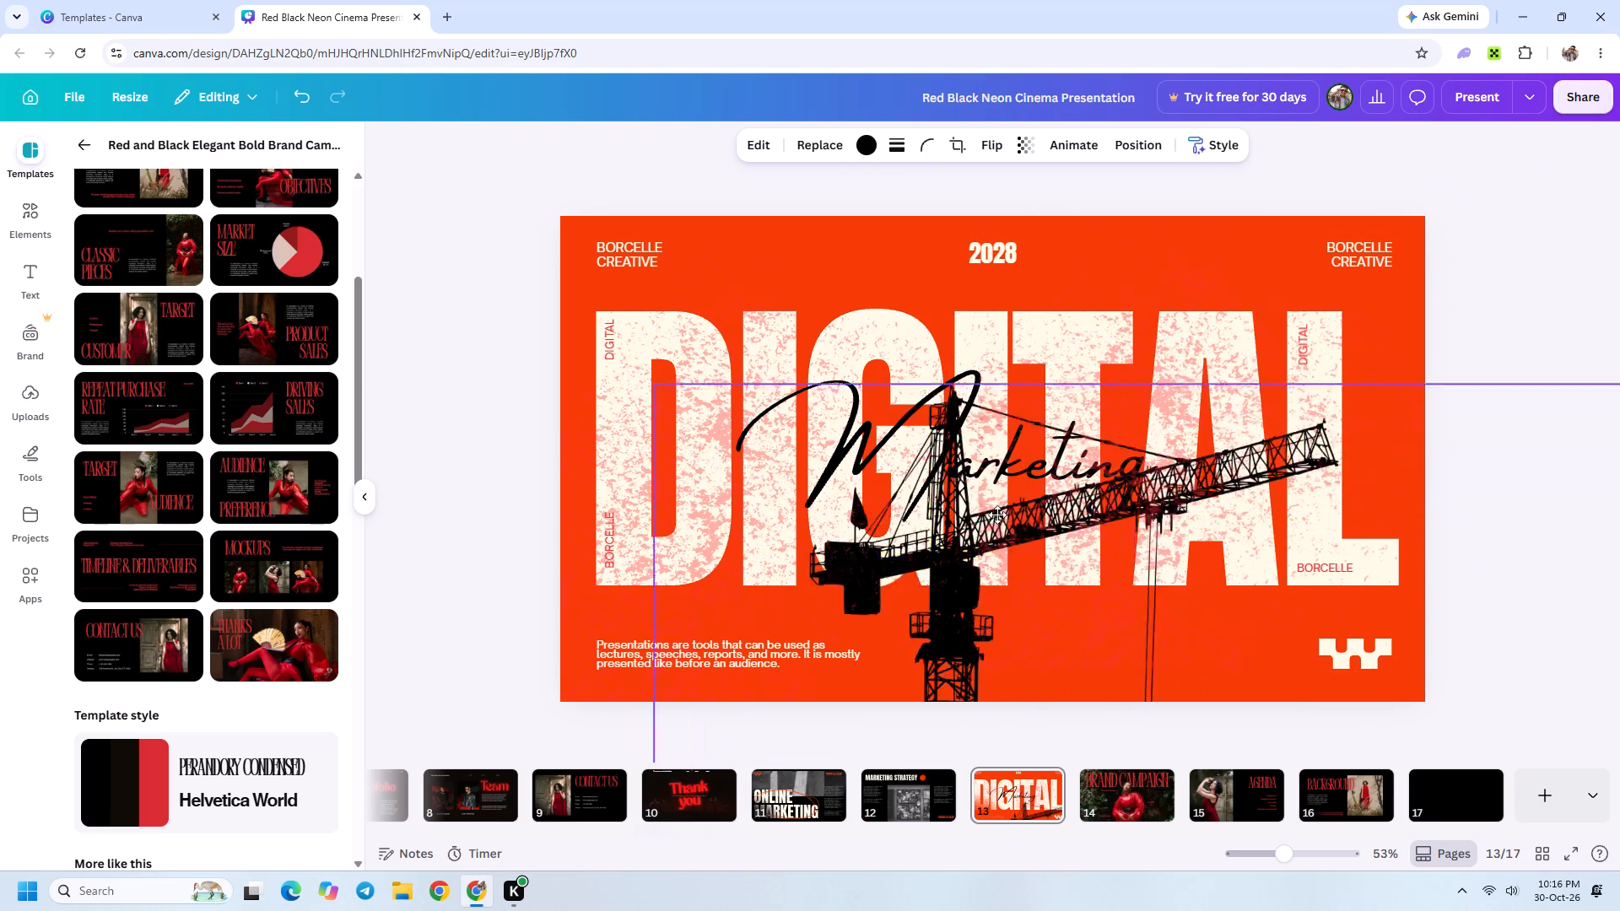
pyautogui.moveTo(997, 515); pyautogui.dragTo(1024, 643)
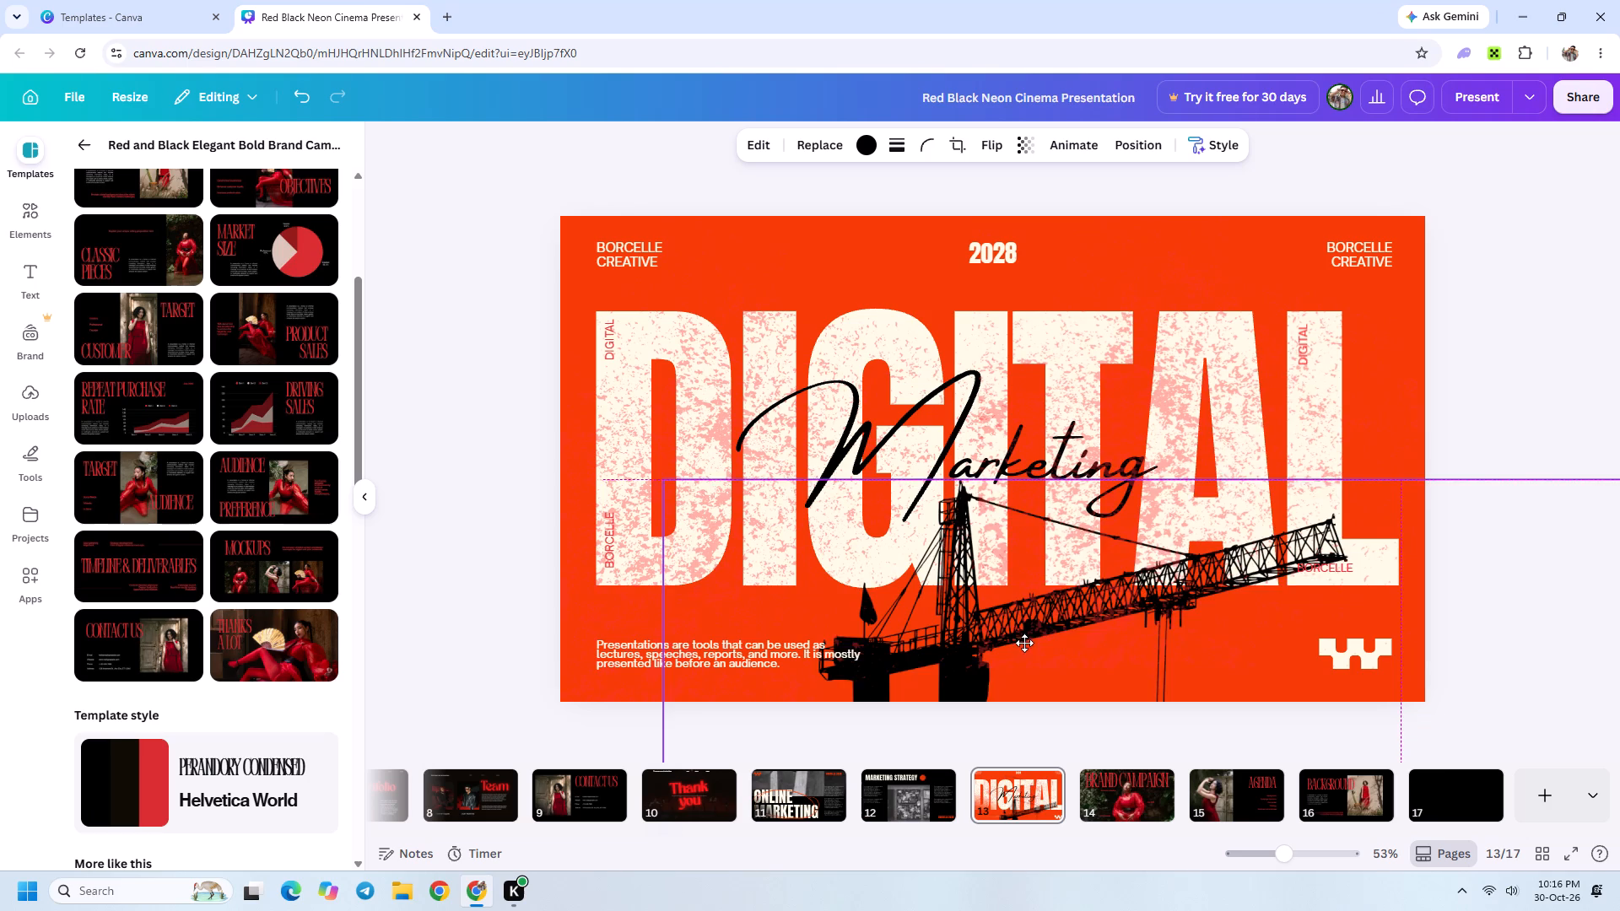
pyautogui.moveTo(1024, 643); pyautogui.dragTo(1131, 682)
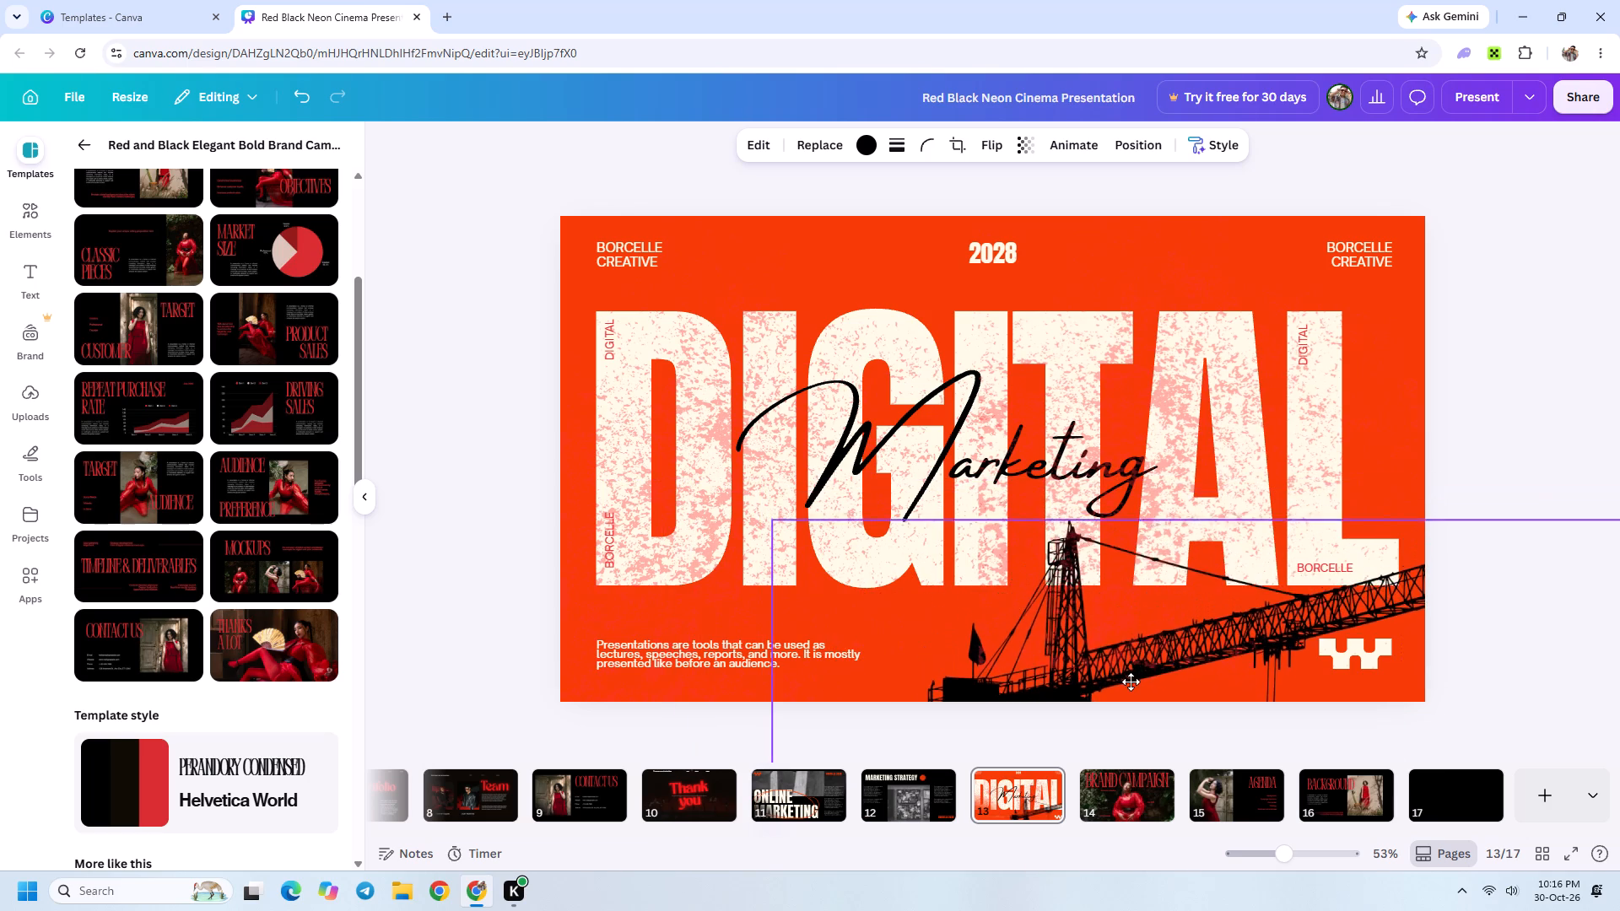
pyautogui.moveTo(1131, 682); pyautogui.dragTo(1169, 686)
pyautogui.moveTo(1171, 683); pyautogui.dragTo(1178, 675)
pyautogui.moveTo(1137, 665); pyautogui.dragTo(1058, 569)
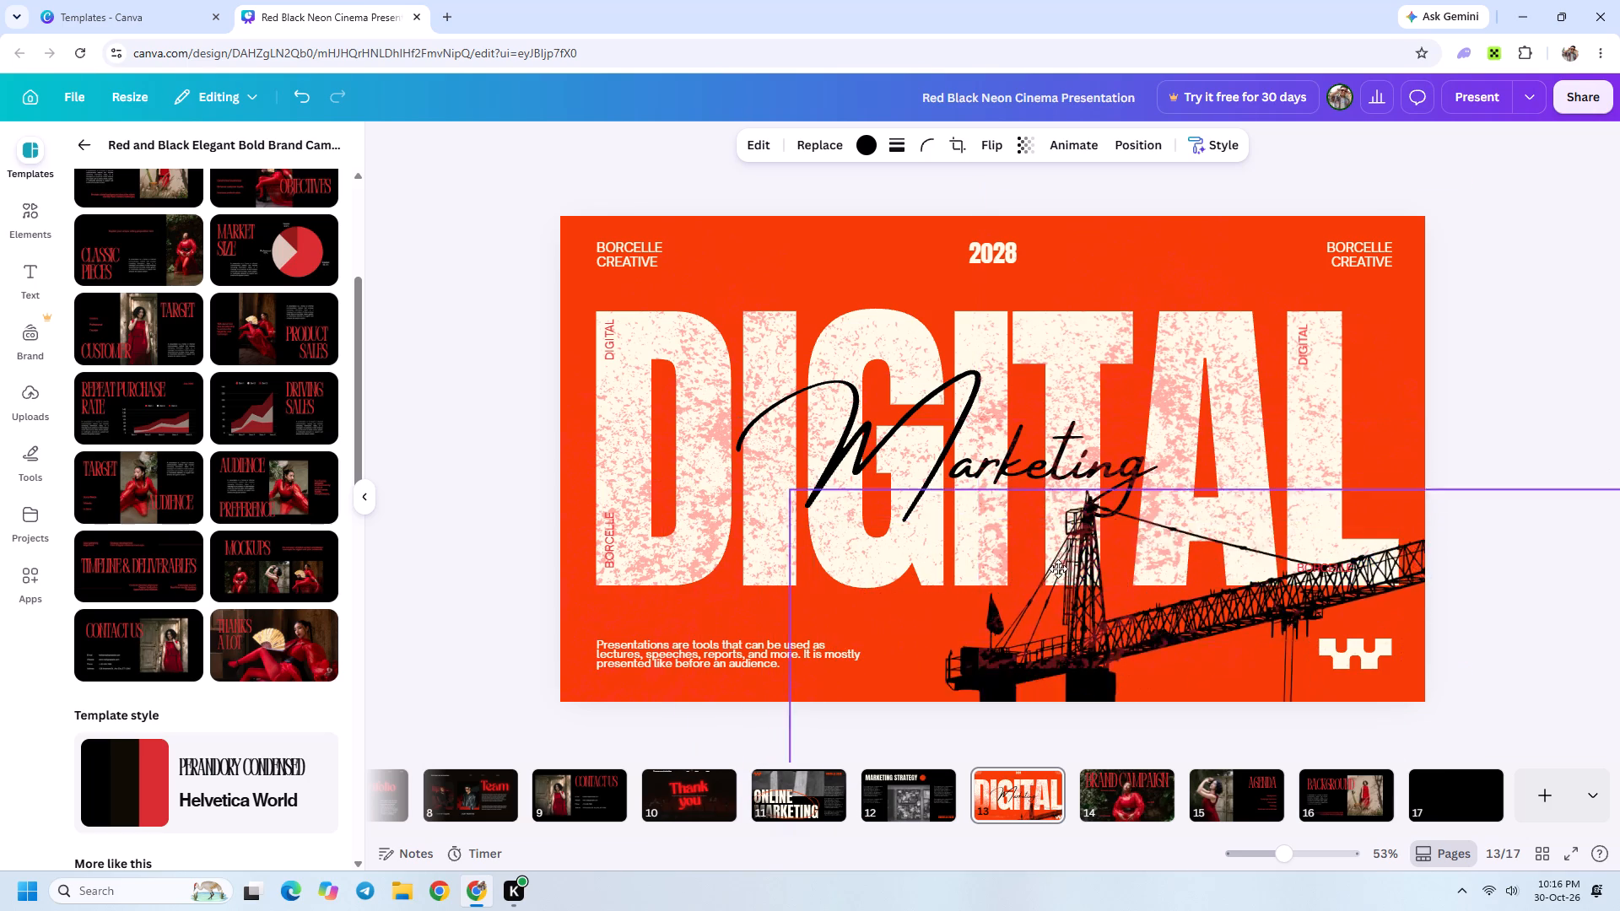
pyautogui.moveTo(1058, 569); pyautogui.dragTo(809, 384)
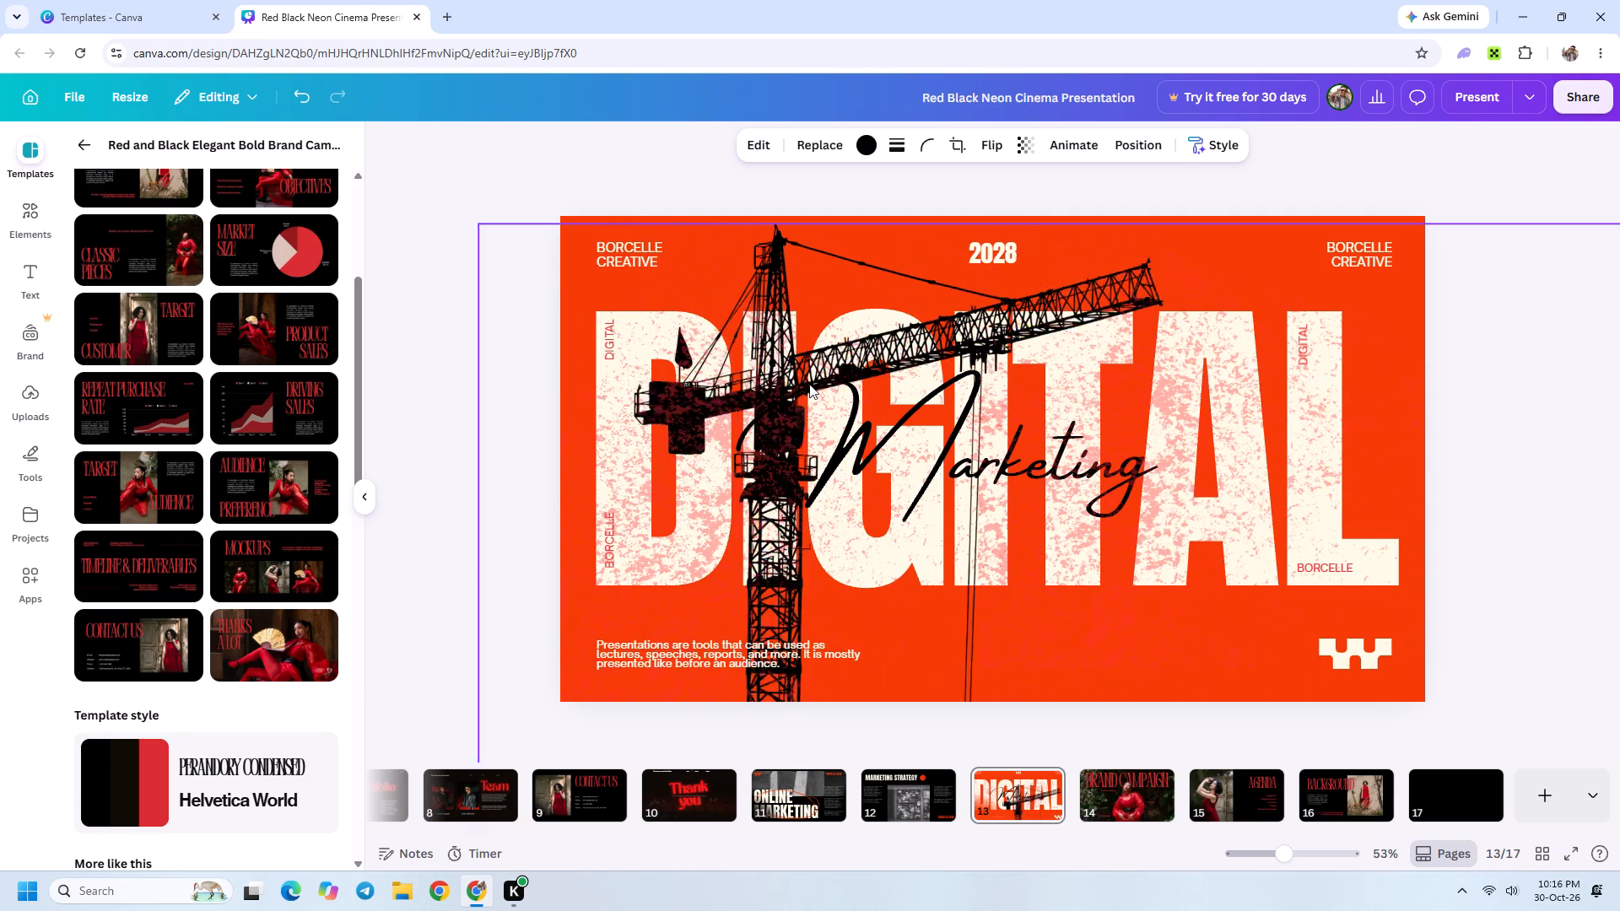
pyautogui.moveTo(809, 384); pyautogui.dragTo(819, 392)
pyautogui.moveTo(455, 199); pyautogui.dragTo(464, 181)
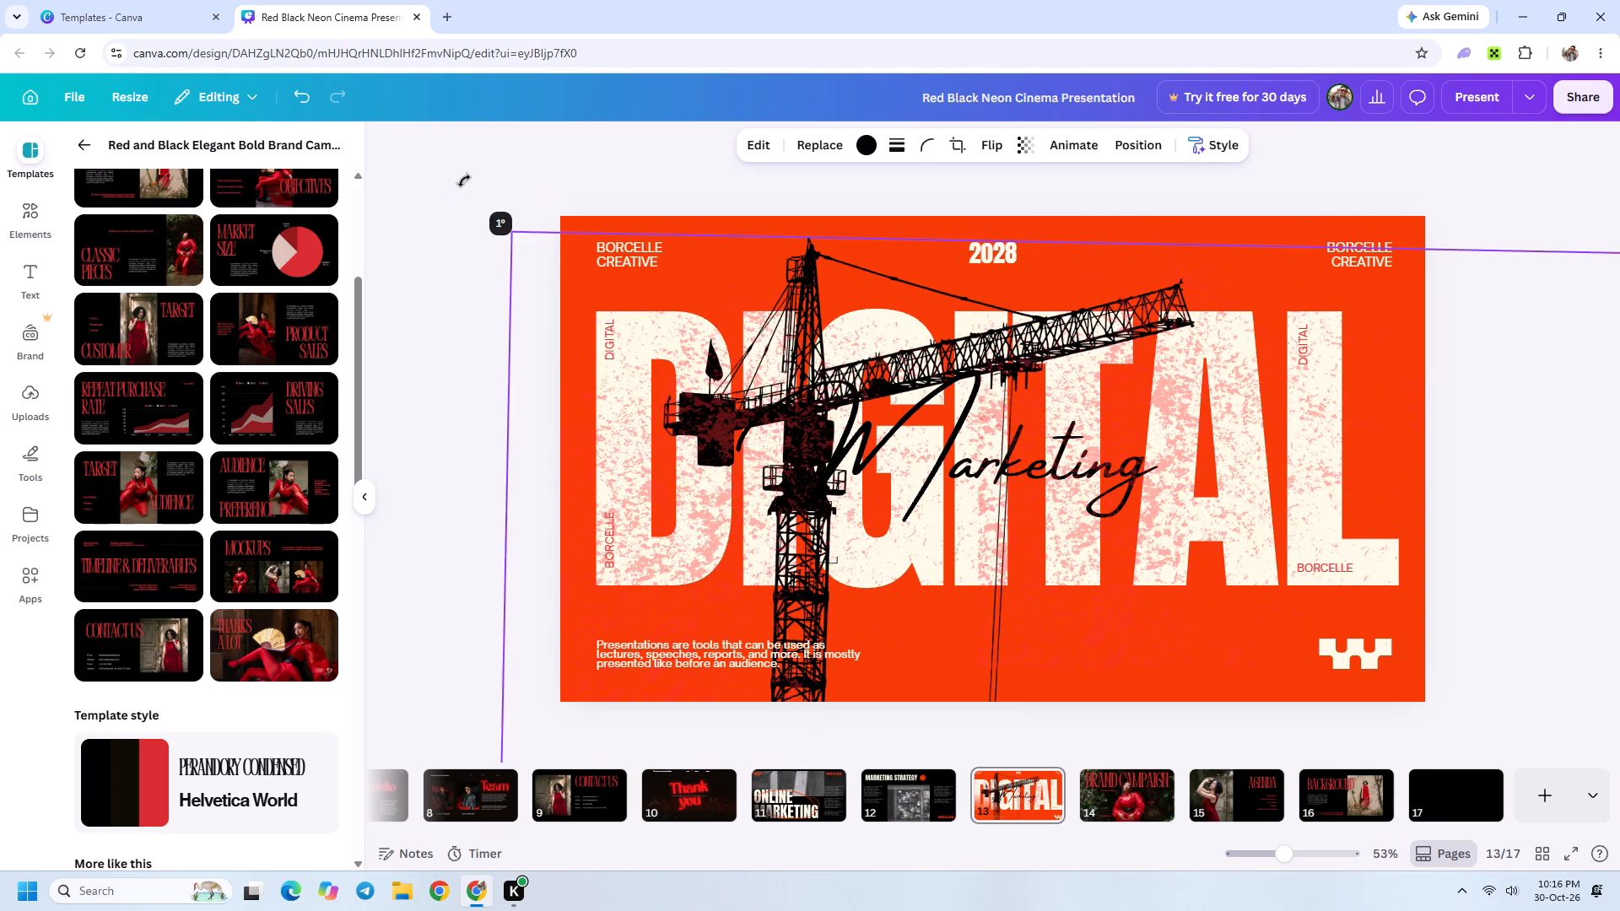
pyautogui.moveTo(464, 181); pyautogui.dragTo(697, 179)
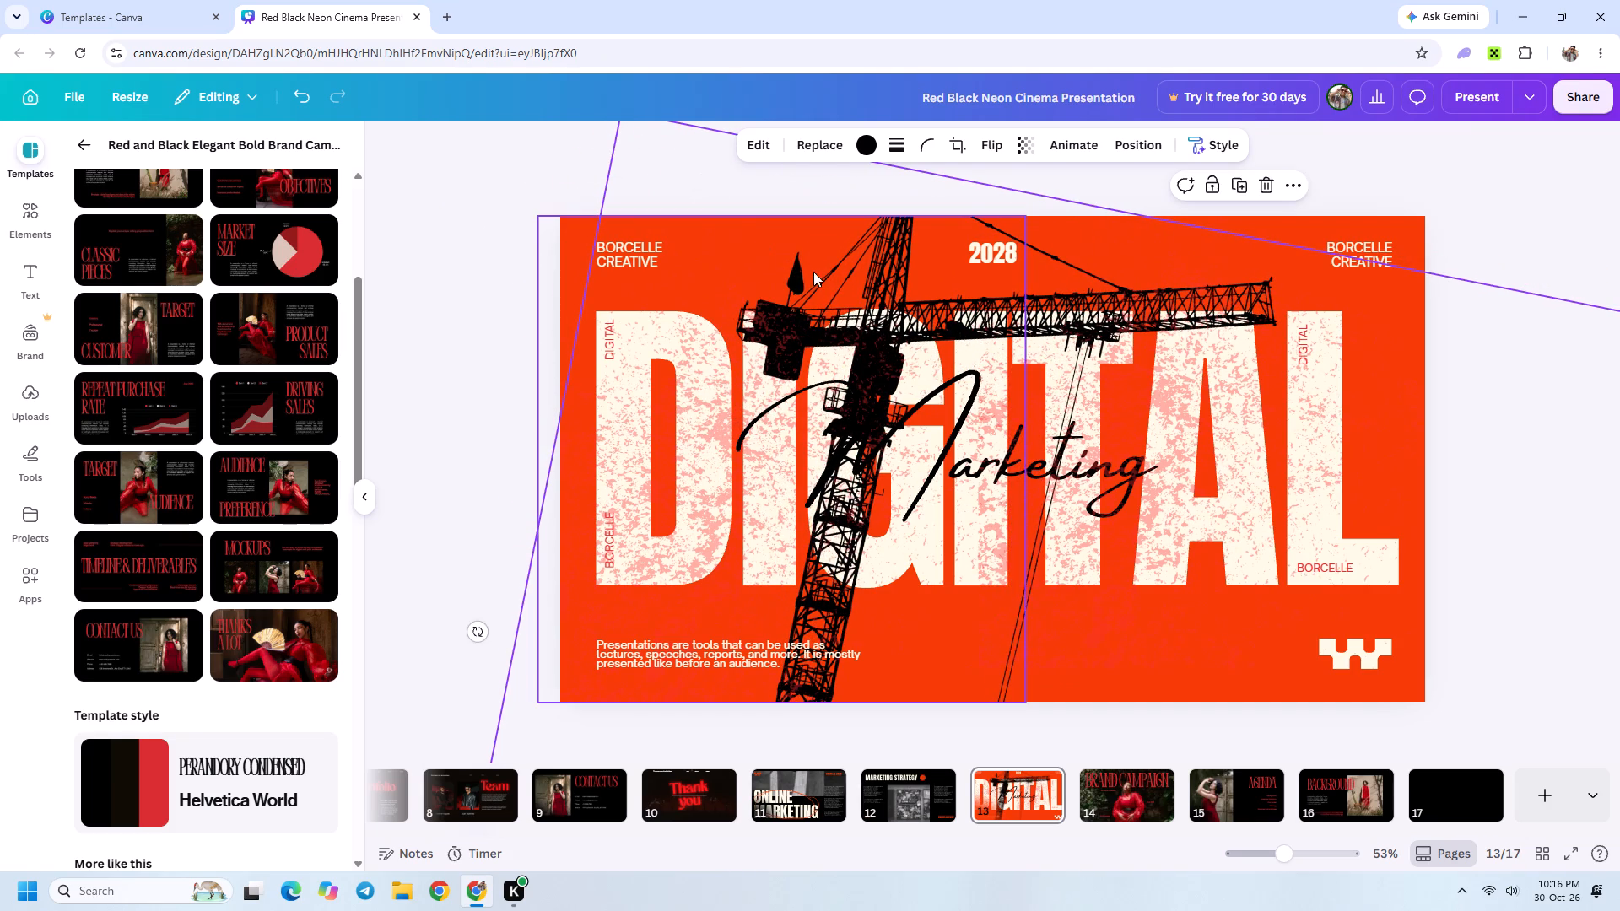
# Lower the tilted crane to the bottom of the page, with its arm reaching across the white logo.
pyautogui.moveTo(872, 316); pyautogui.dragTo(959, 601)
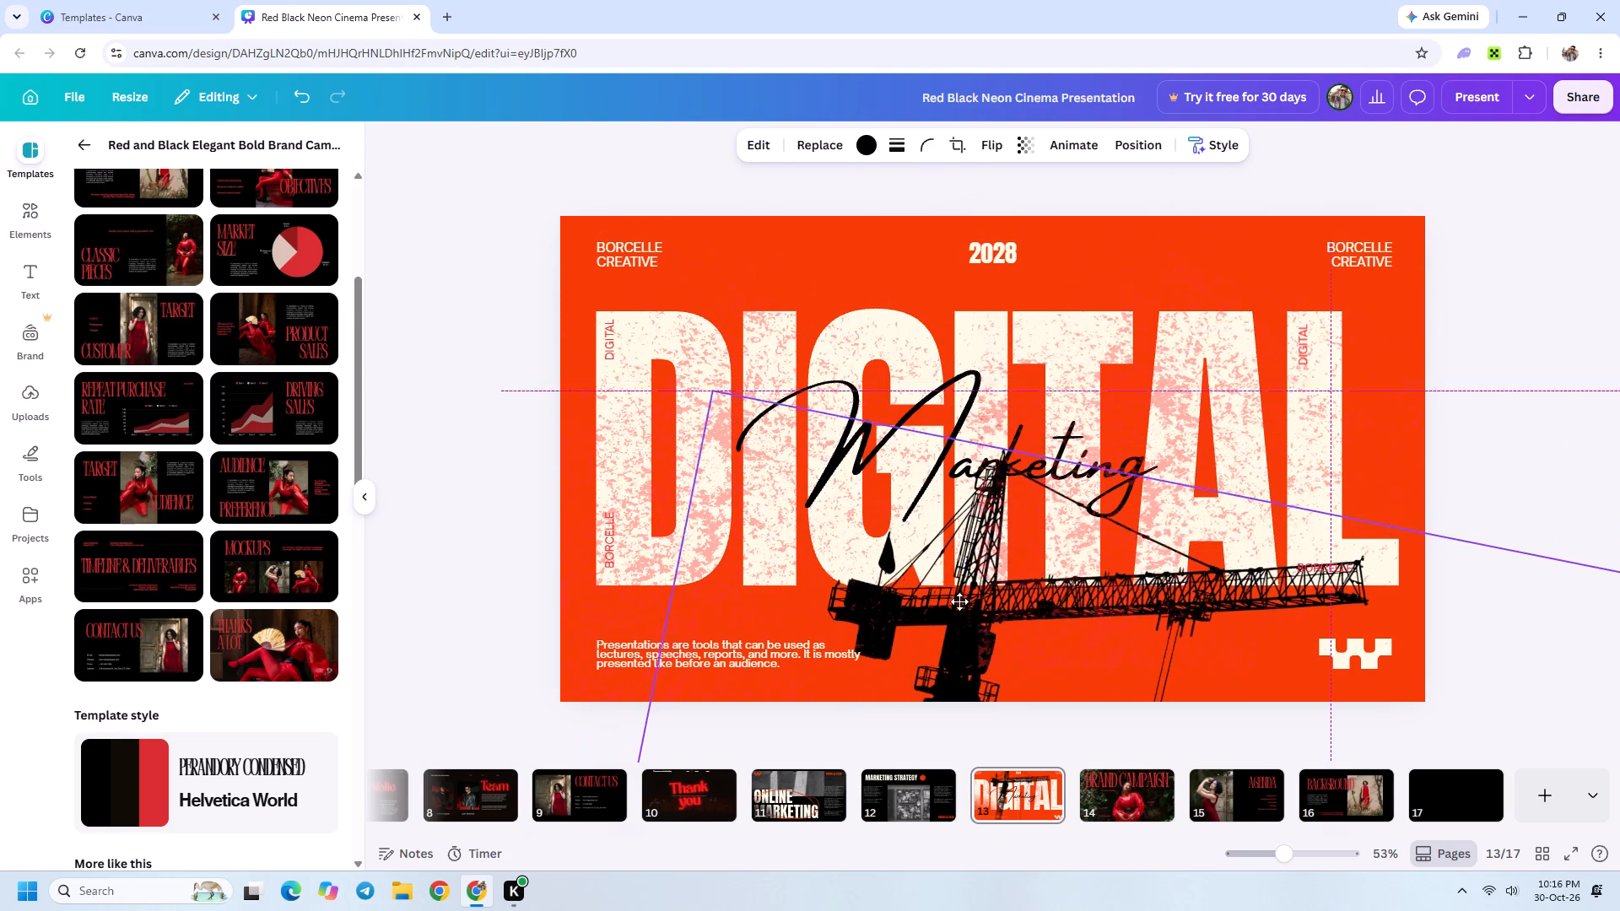
pyautogui.moveTo(959, 601); pyautogui.dragTo(985, 630)
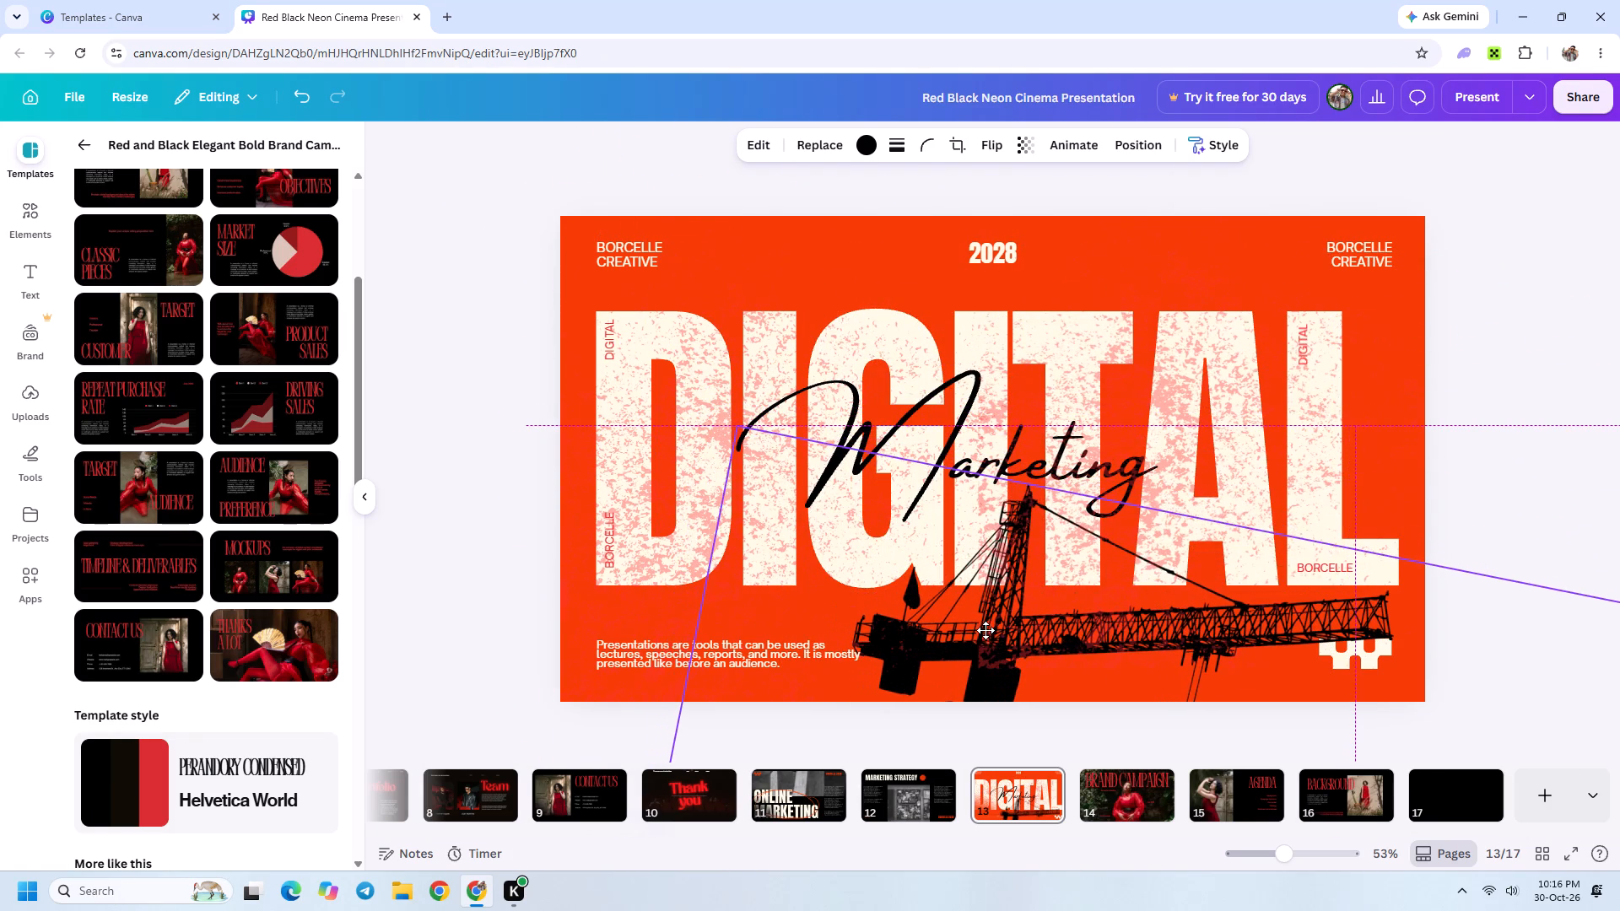
pyautogui.moveTo(985, 630); pyautogui.dragTo(1004, 624)
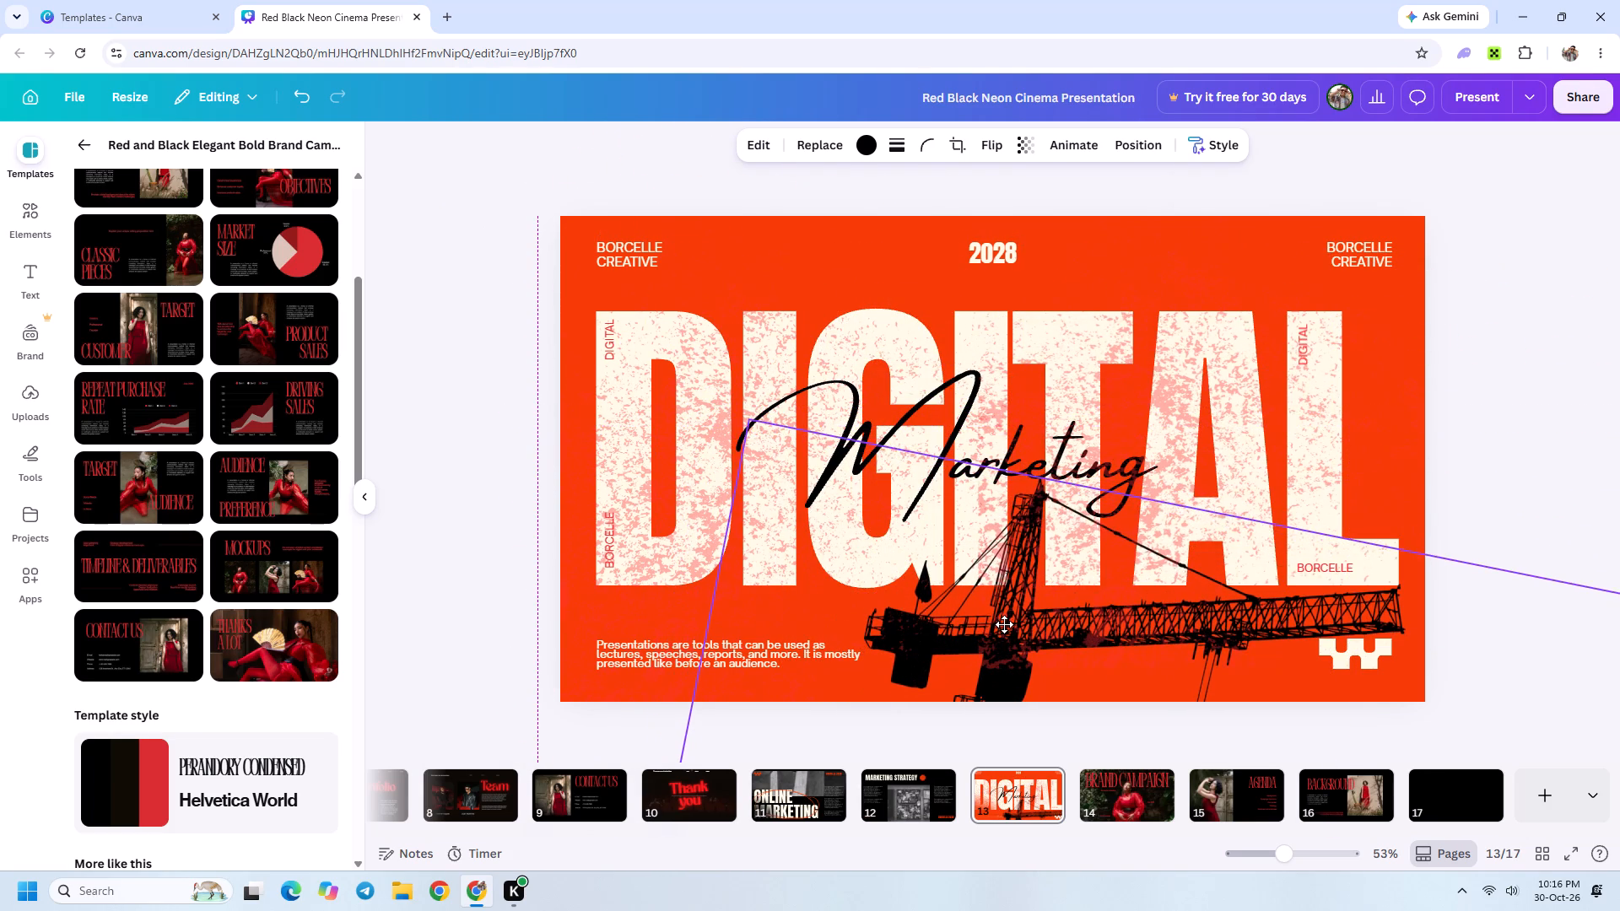
pyautogui.moveTo(1004, 624); pyautogui.dragTo(1005, 628)
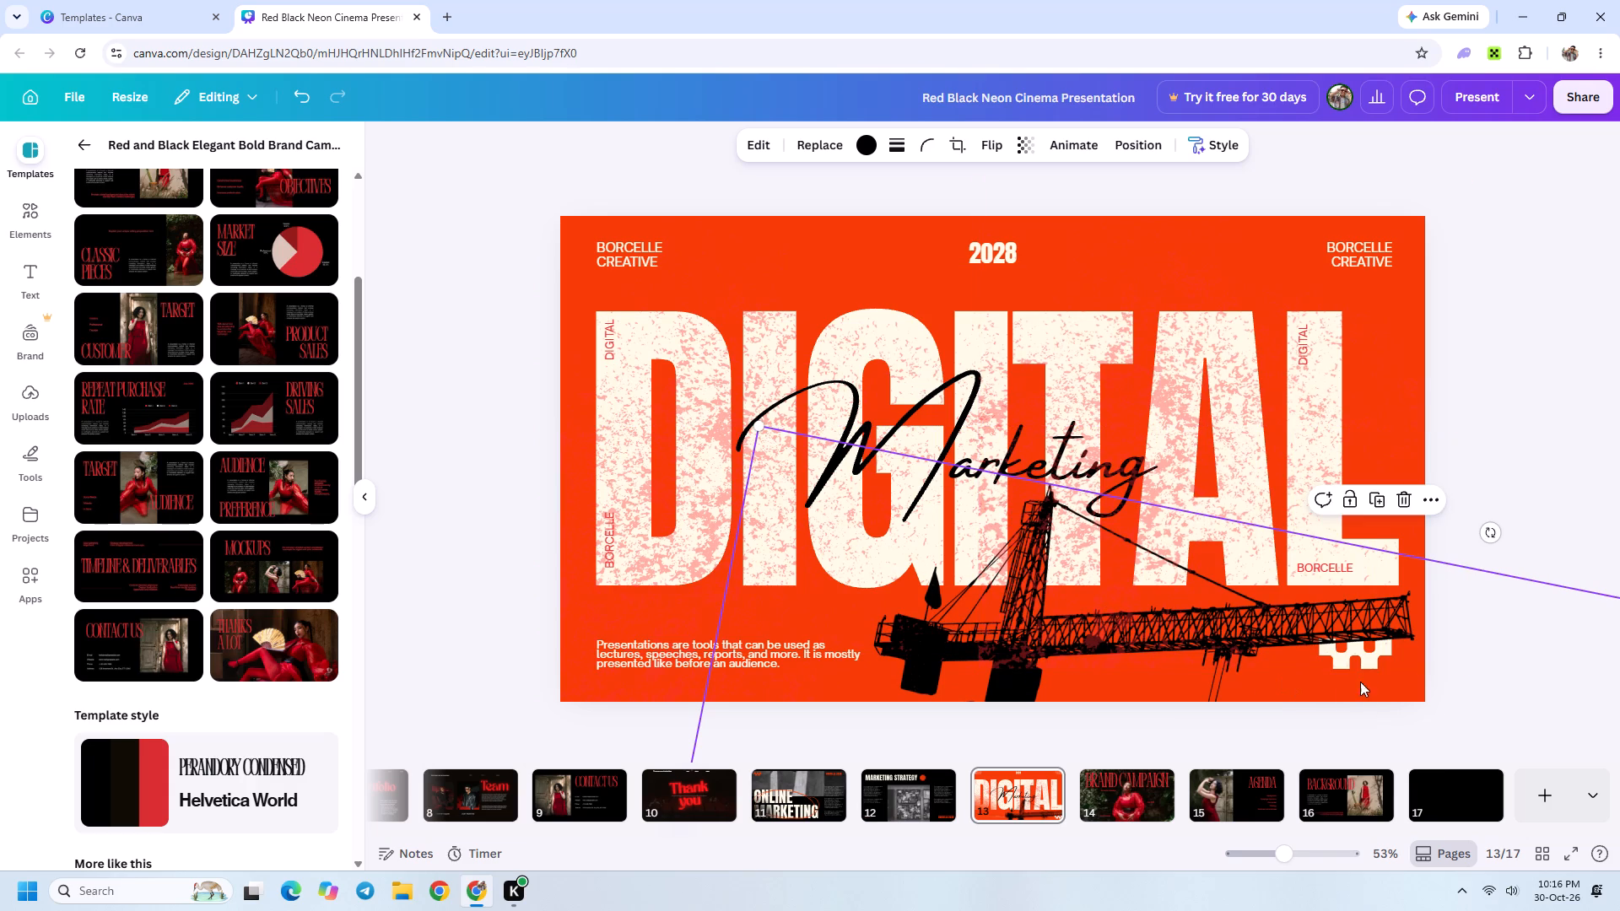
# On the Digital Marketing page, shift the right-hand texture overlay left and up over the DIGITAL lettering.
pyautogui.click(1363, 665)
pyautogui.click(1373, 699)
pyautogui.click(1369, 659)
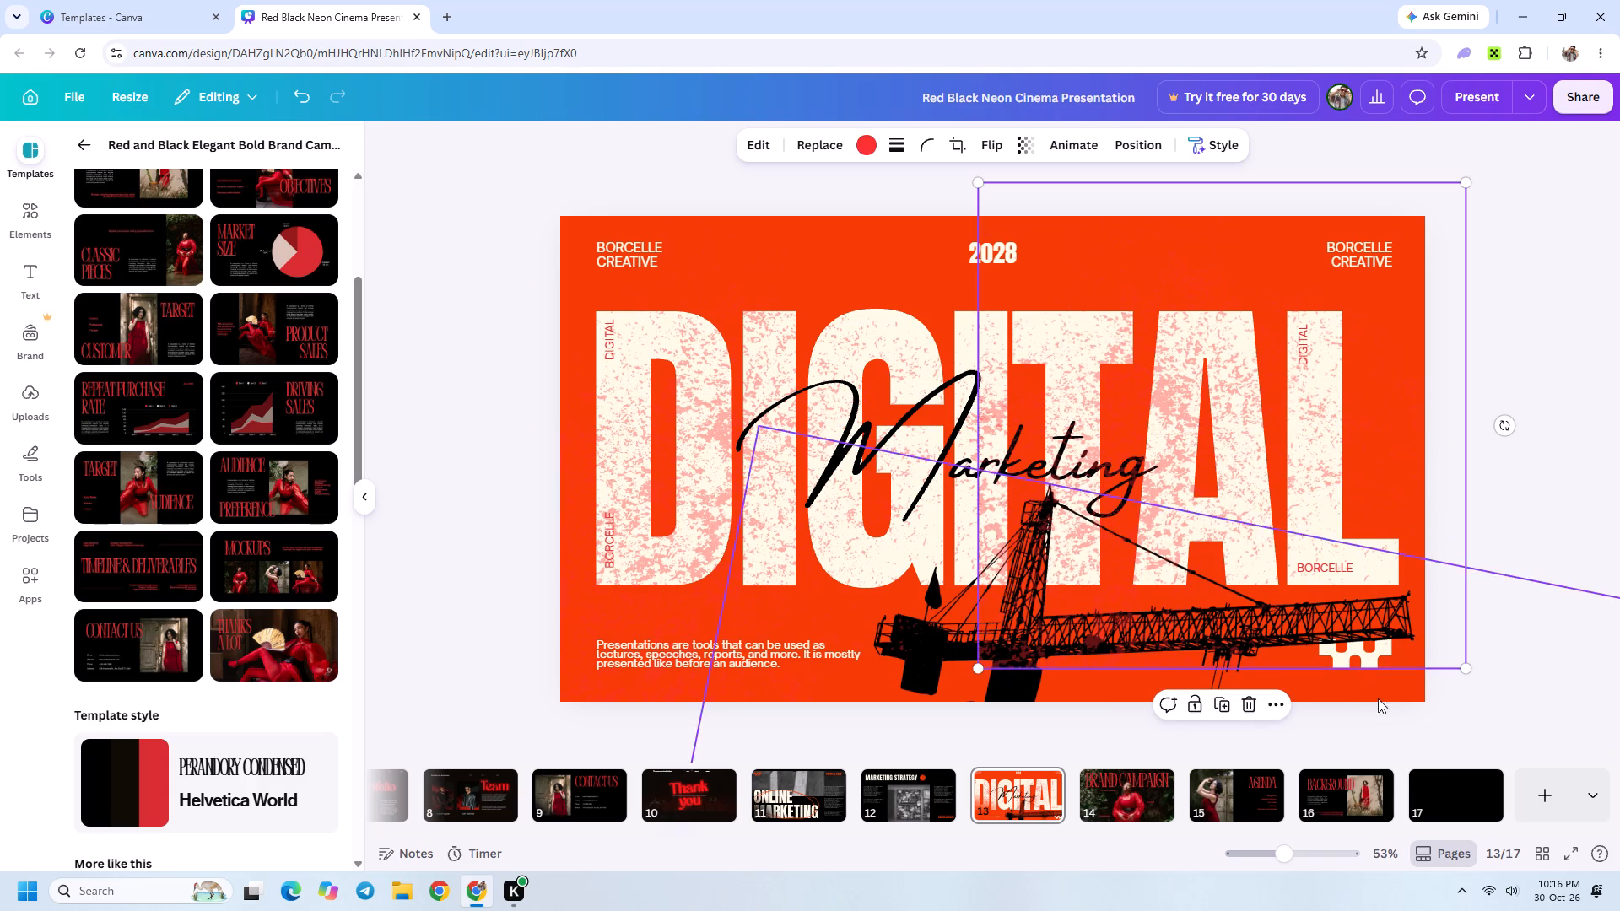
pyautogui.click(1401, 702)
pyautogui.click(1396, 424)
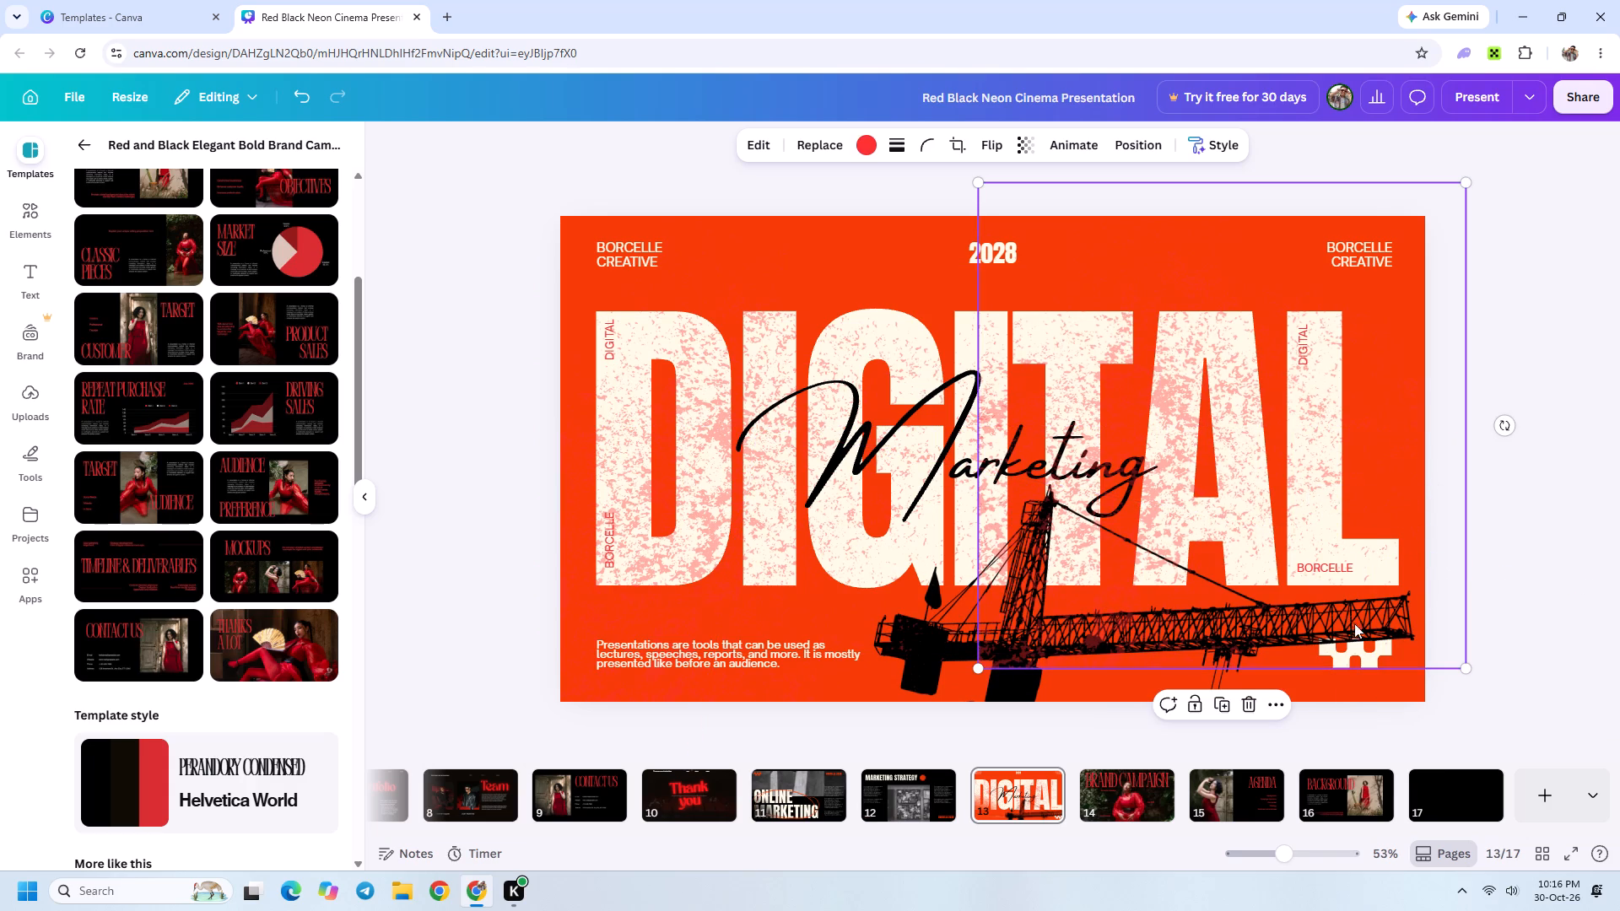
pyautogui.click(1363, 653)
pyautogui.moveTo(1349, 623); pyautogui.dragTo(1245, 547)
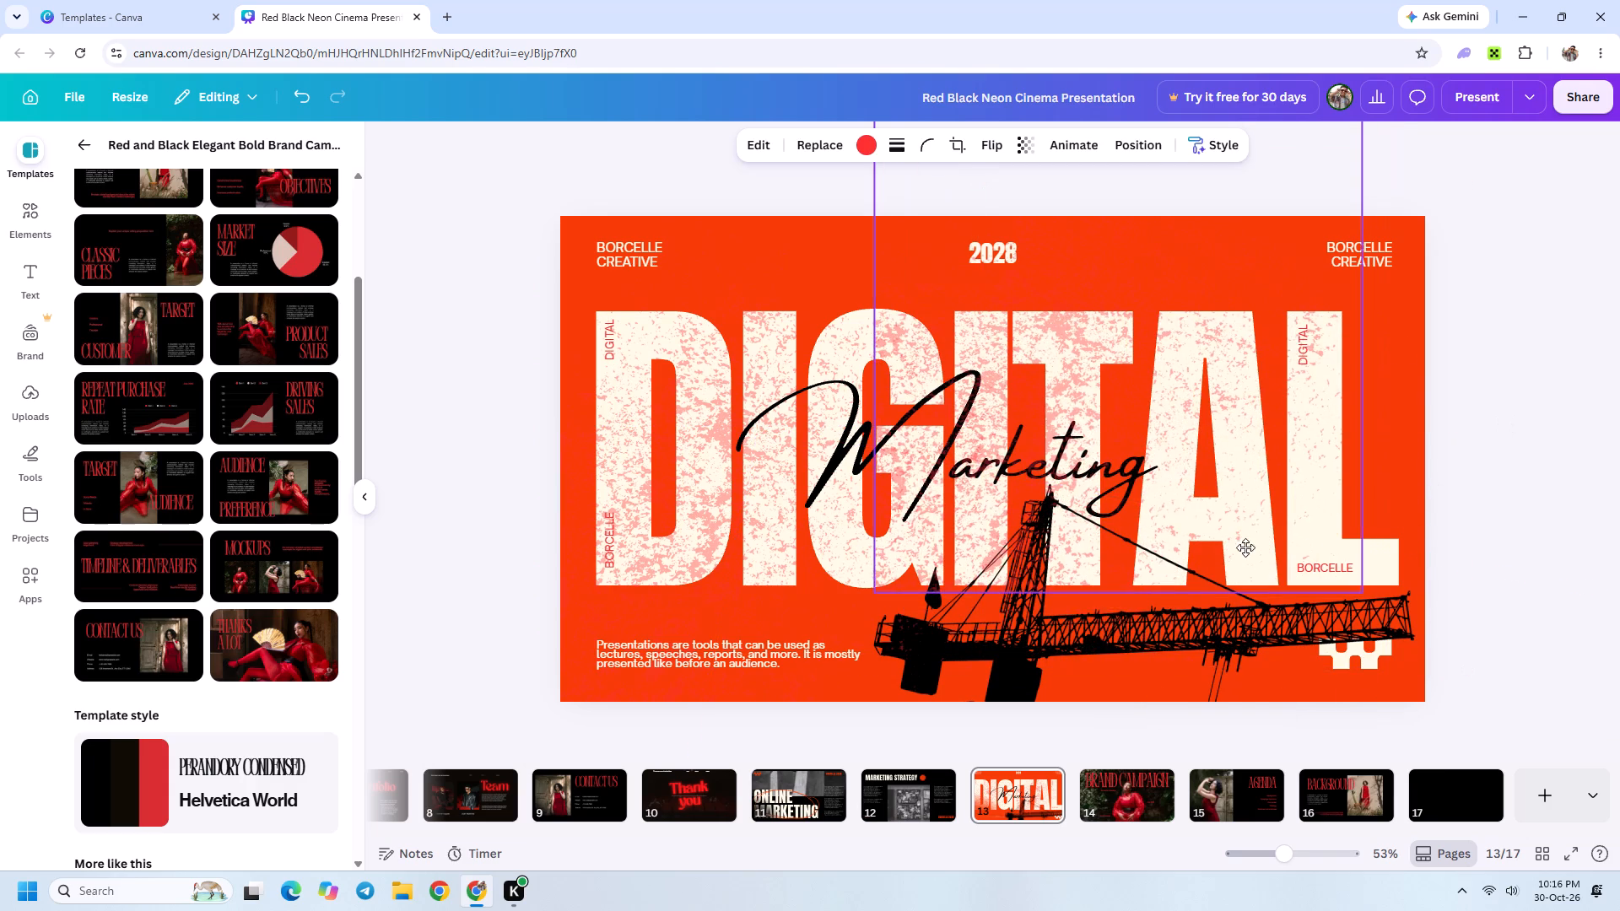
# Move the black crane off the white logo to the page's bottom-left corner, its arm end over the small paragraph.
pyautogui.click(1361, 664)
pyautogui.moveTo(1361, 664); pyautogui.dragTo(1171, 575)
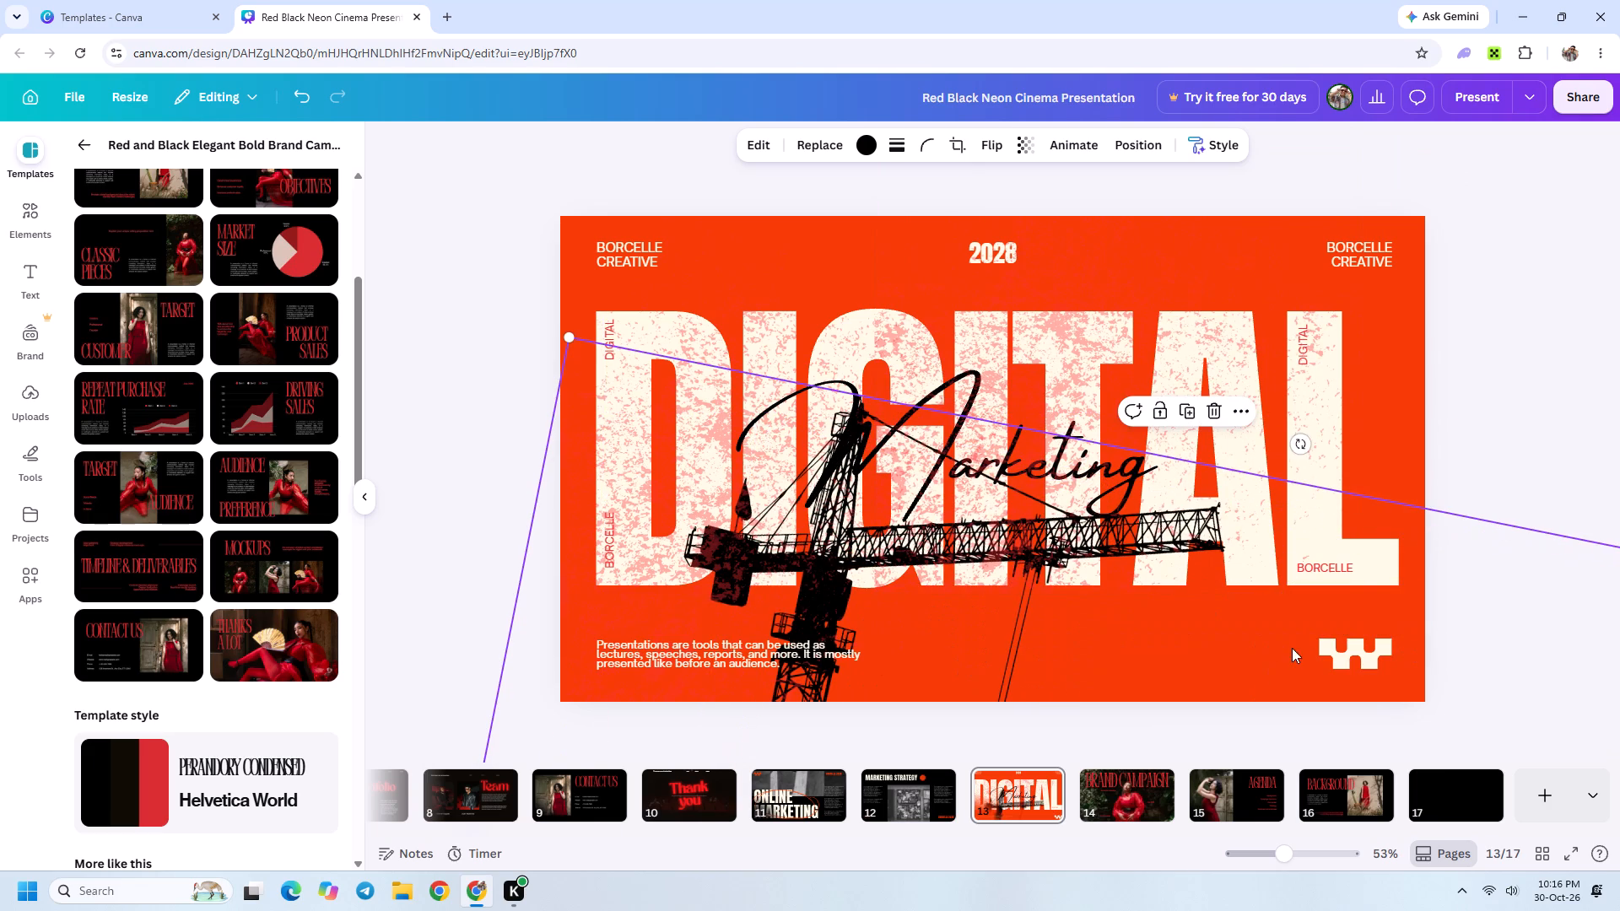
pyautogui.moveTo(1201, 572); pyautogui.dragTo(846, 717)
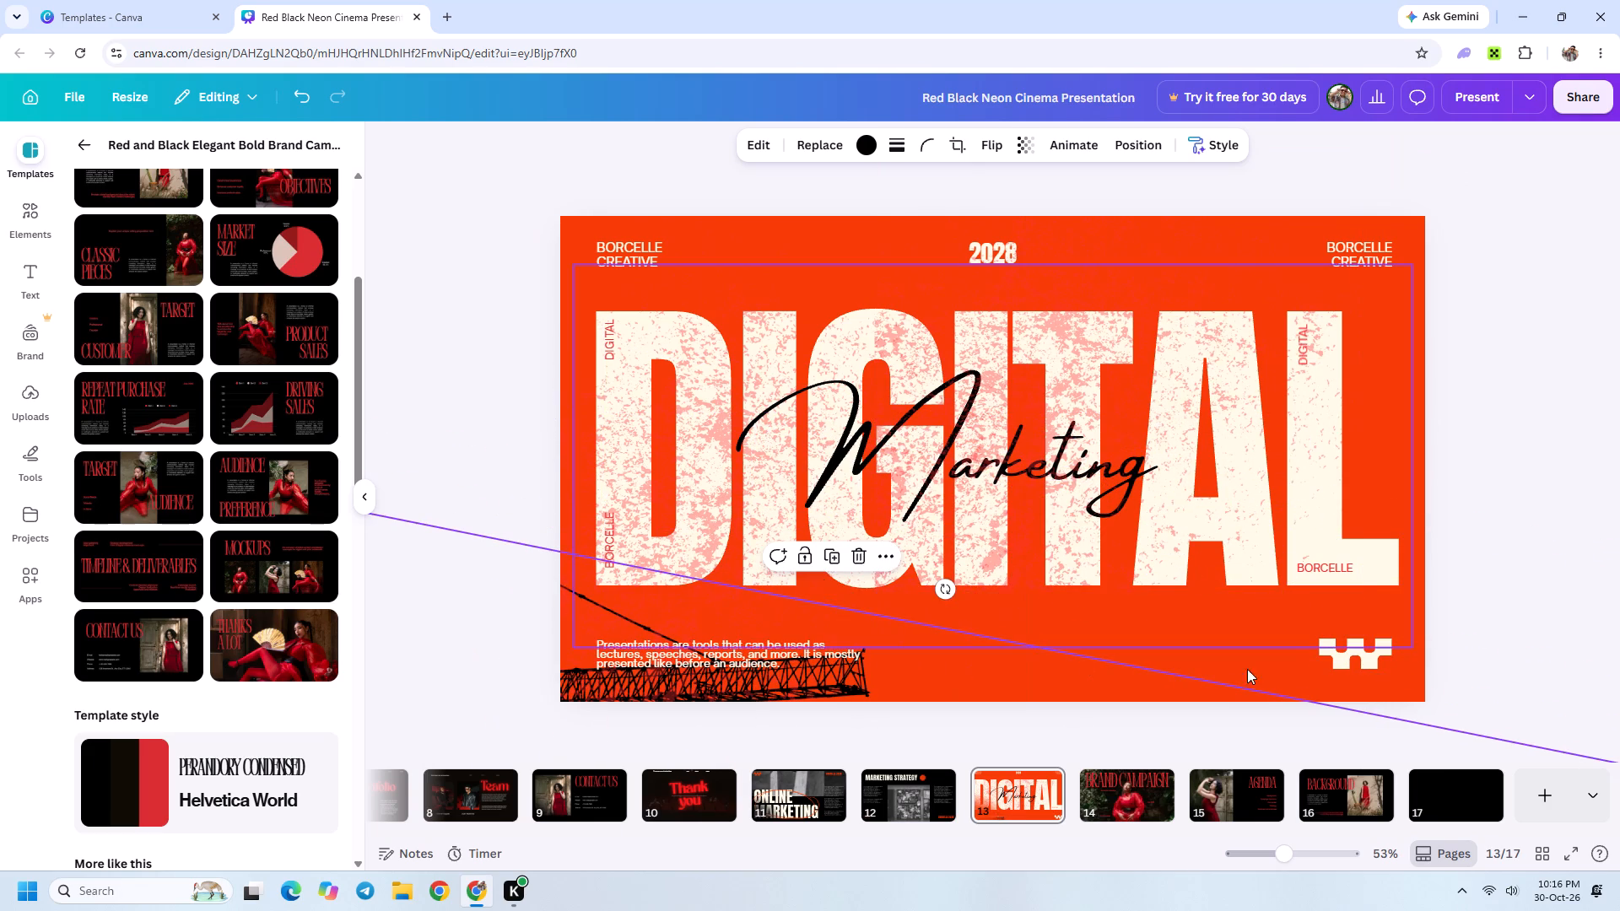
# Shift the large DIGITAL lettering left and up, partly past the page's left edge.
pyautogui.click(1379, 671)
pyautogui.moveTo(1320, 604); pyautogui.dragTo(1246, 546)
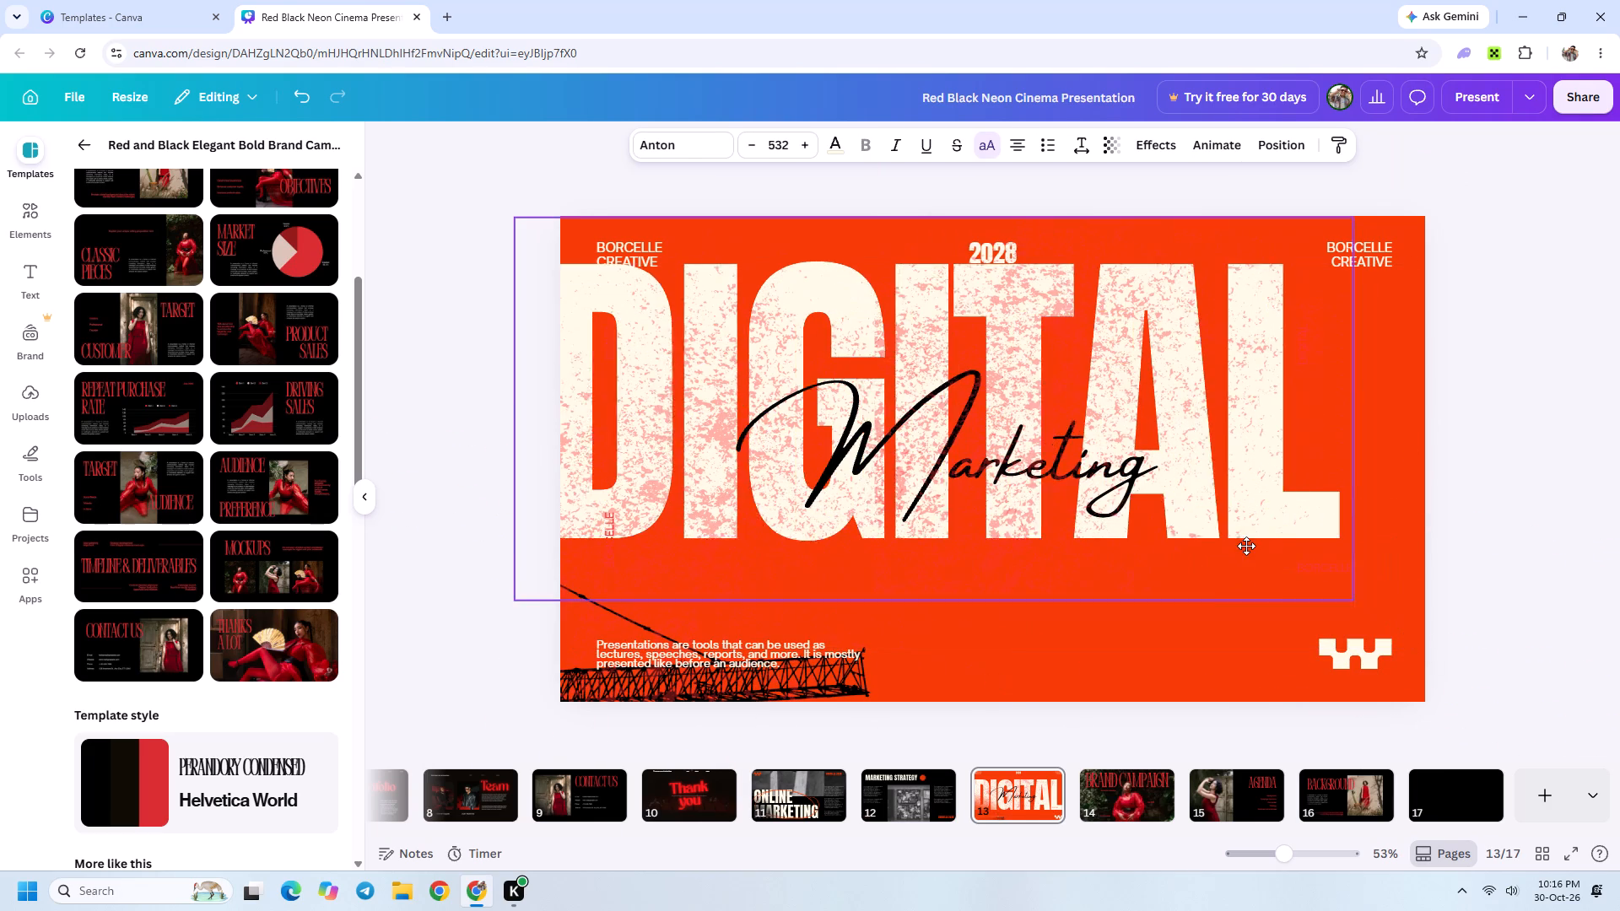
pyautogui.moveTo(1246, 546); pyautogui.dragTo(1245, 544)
# Move the white logo from the page's bottom-right corner off the page, past its right edge.
pyautogui.click(1357, 650)
pyautogui.moveTo(1357, 650); pyautogui.dragTo(1542, 426)
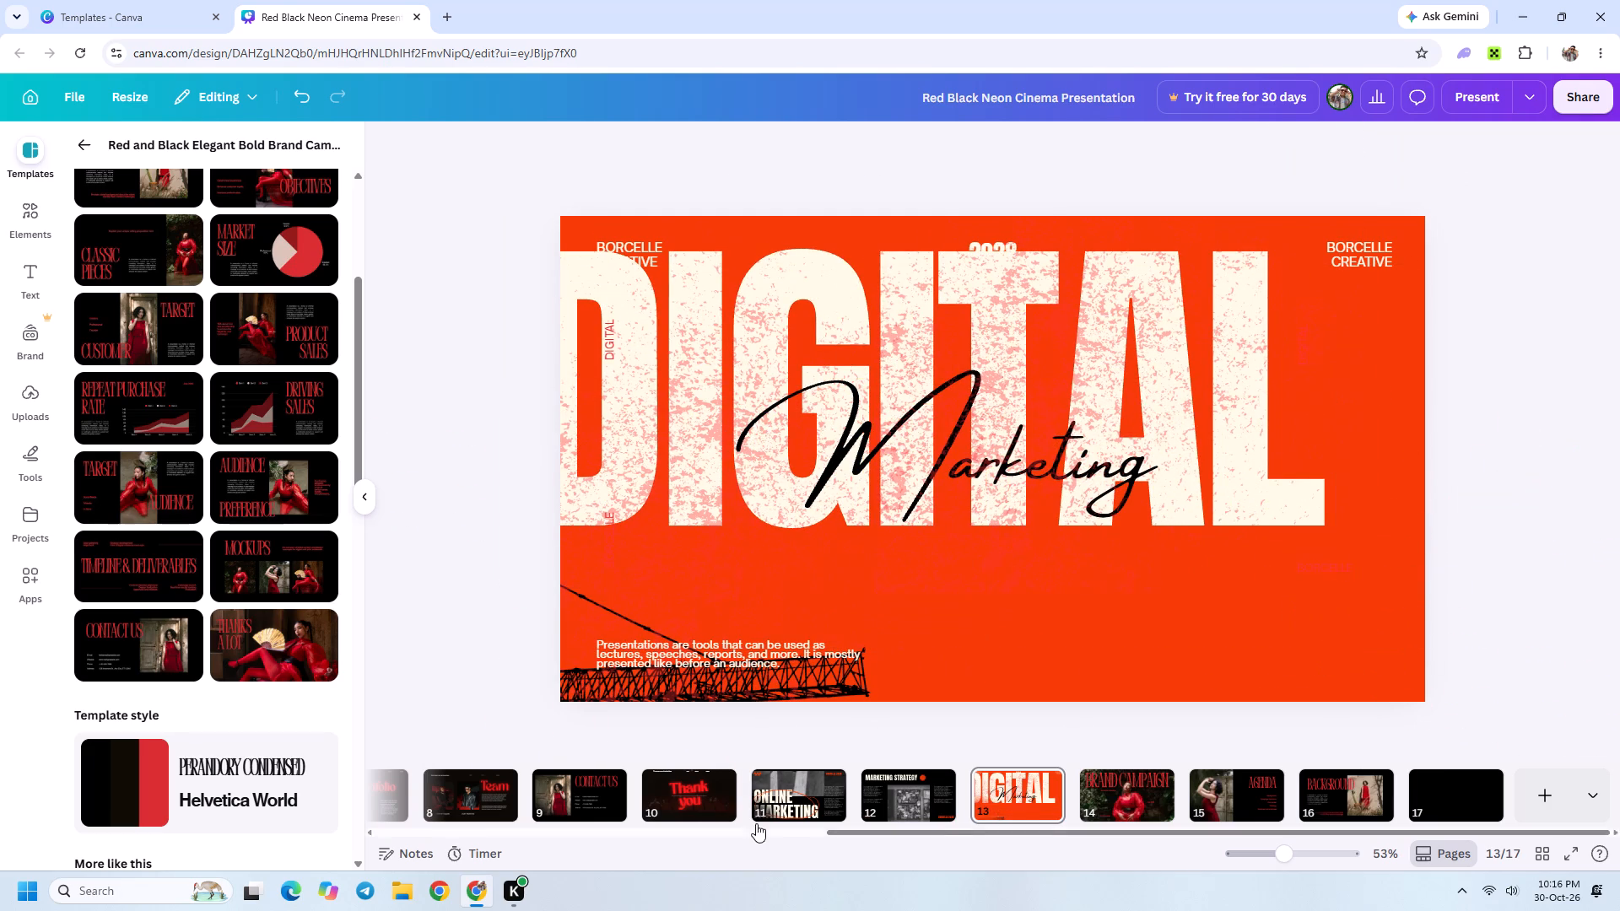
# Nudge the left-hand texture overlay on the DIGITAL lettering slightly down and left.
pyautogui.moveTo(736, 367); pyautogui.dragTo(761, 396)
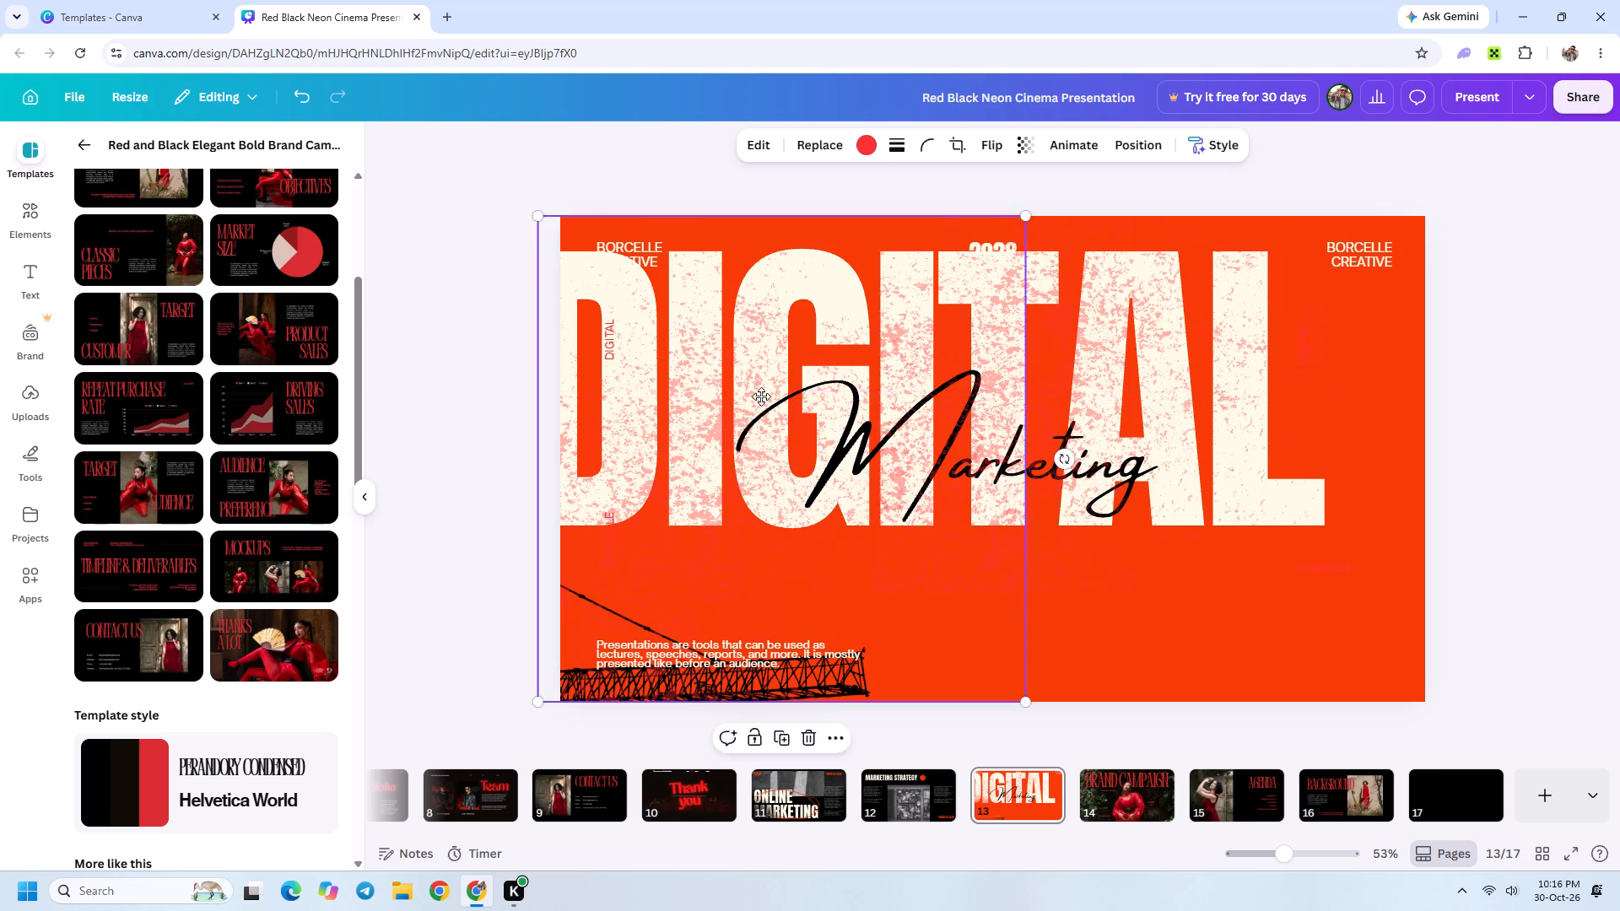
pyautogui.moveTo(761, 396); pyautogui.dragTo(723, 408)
# Move the right-hand texture overlay right and down, so that it covers only the last letters of DIGITAL.
pyautogui.click(1075, 318)
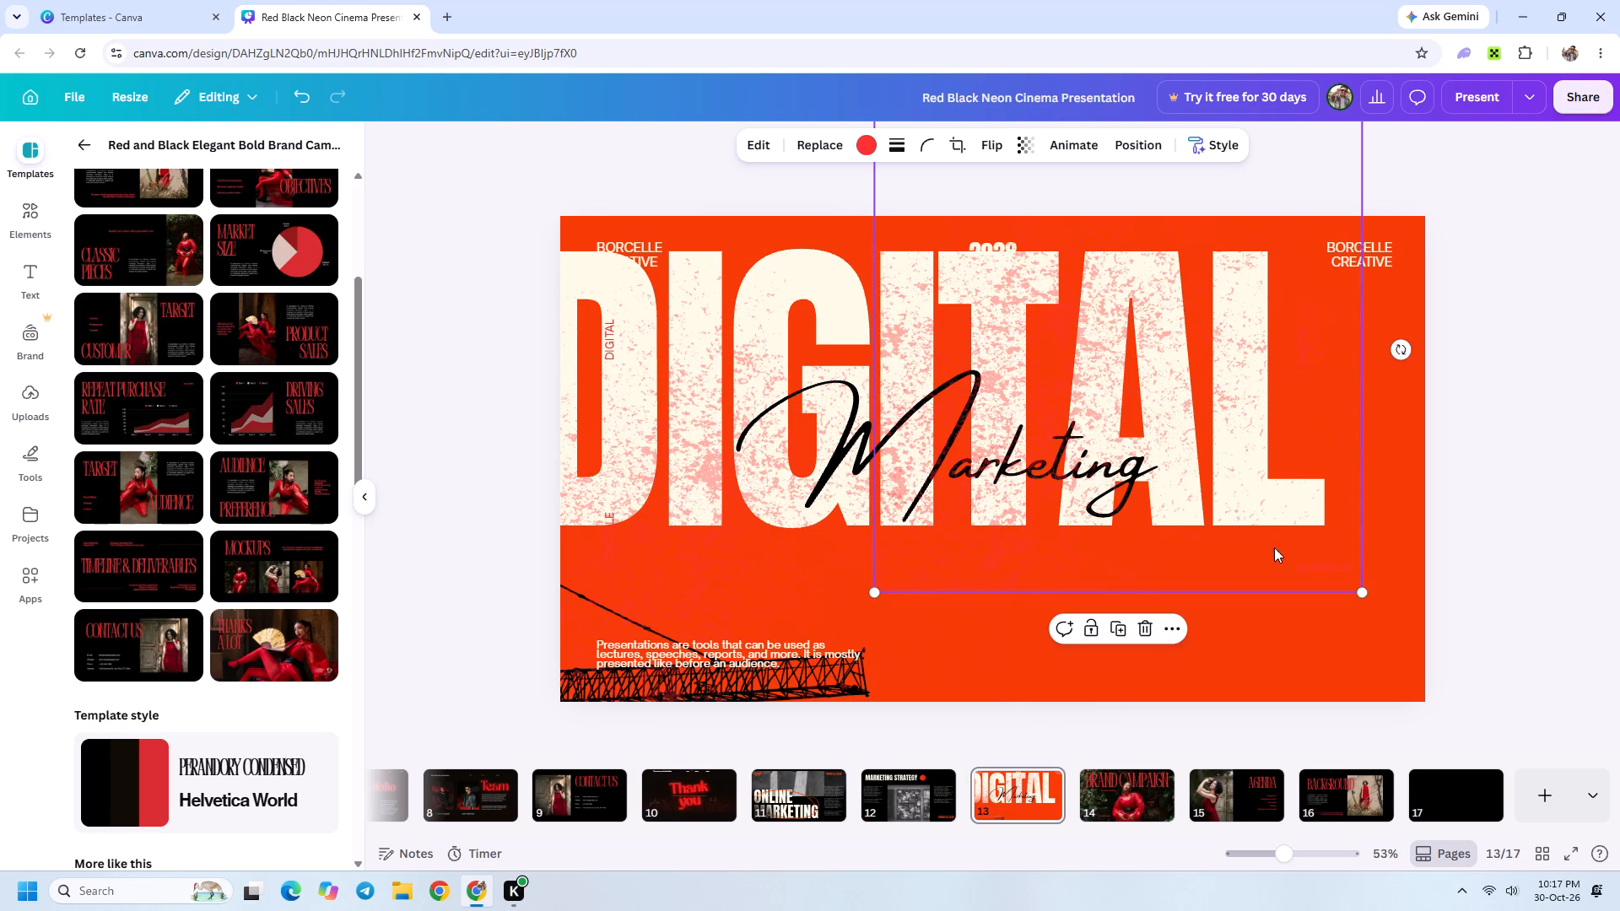
pyautogui.click(1073, 556)
pyautogui.click(1005, 291)
pyautogui.moveTo(1169, 361); pyautogui.dragTo(1486, 513)
# Move the DIGITAL lettering back to the horizontal centre of the page, just below the 2028 line and behind the Marketing script.
pyautogui.click(1003, 326)
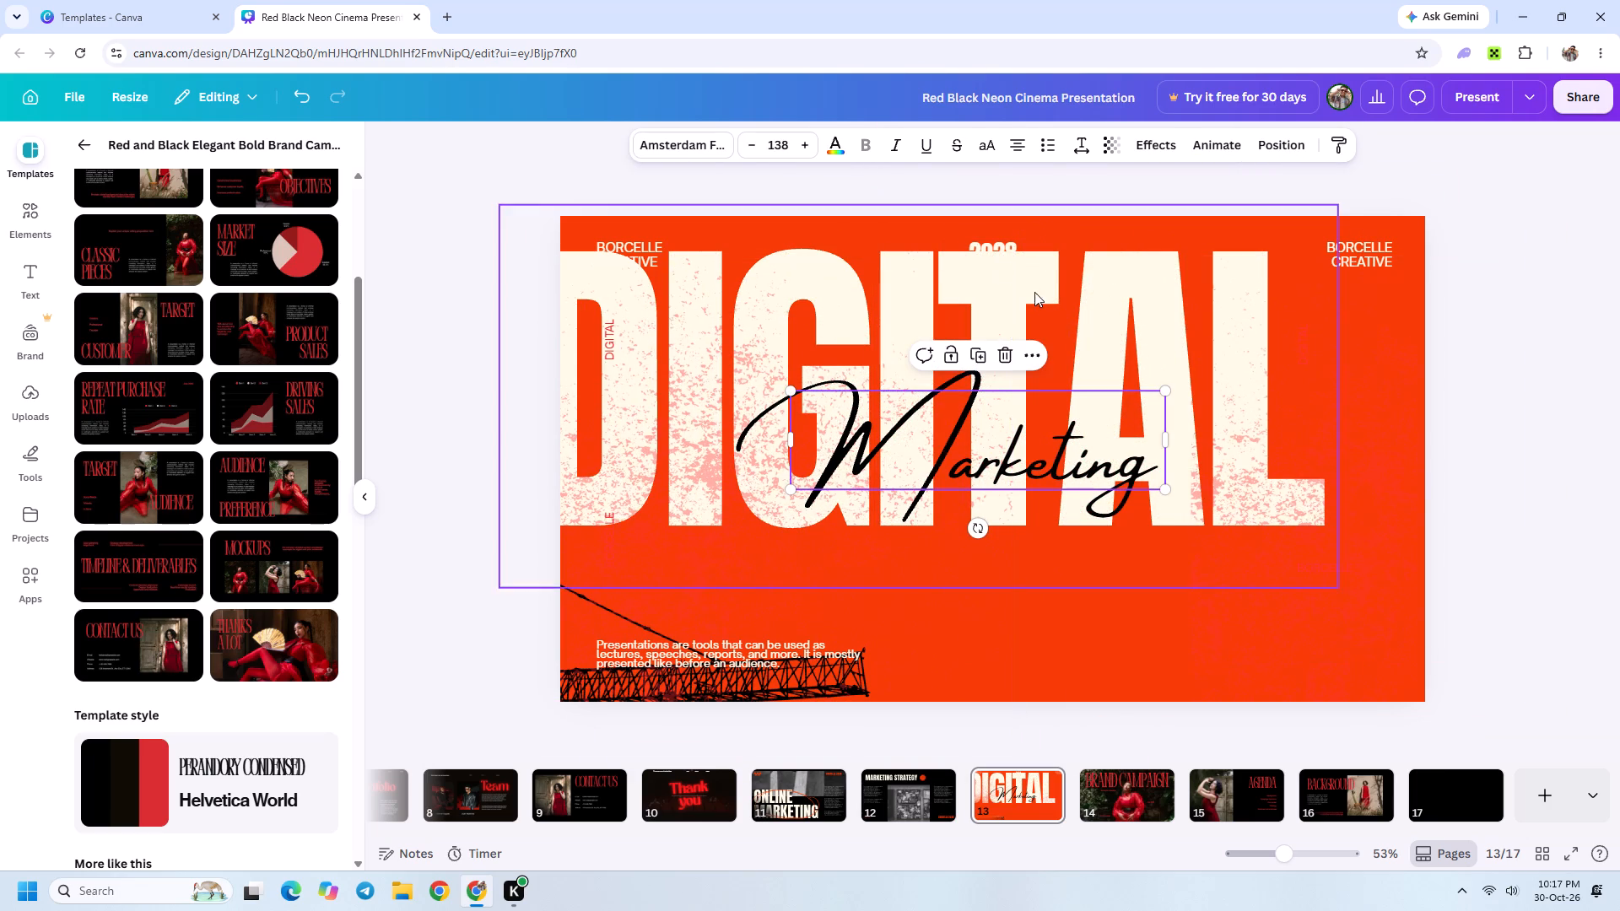
pyautogui.click(978, 305)
pyautogui.click(1076, 305)
pyautogui.click(1110, 435)
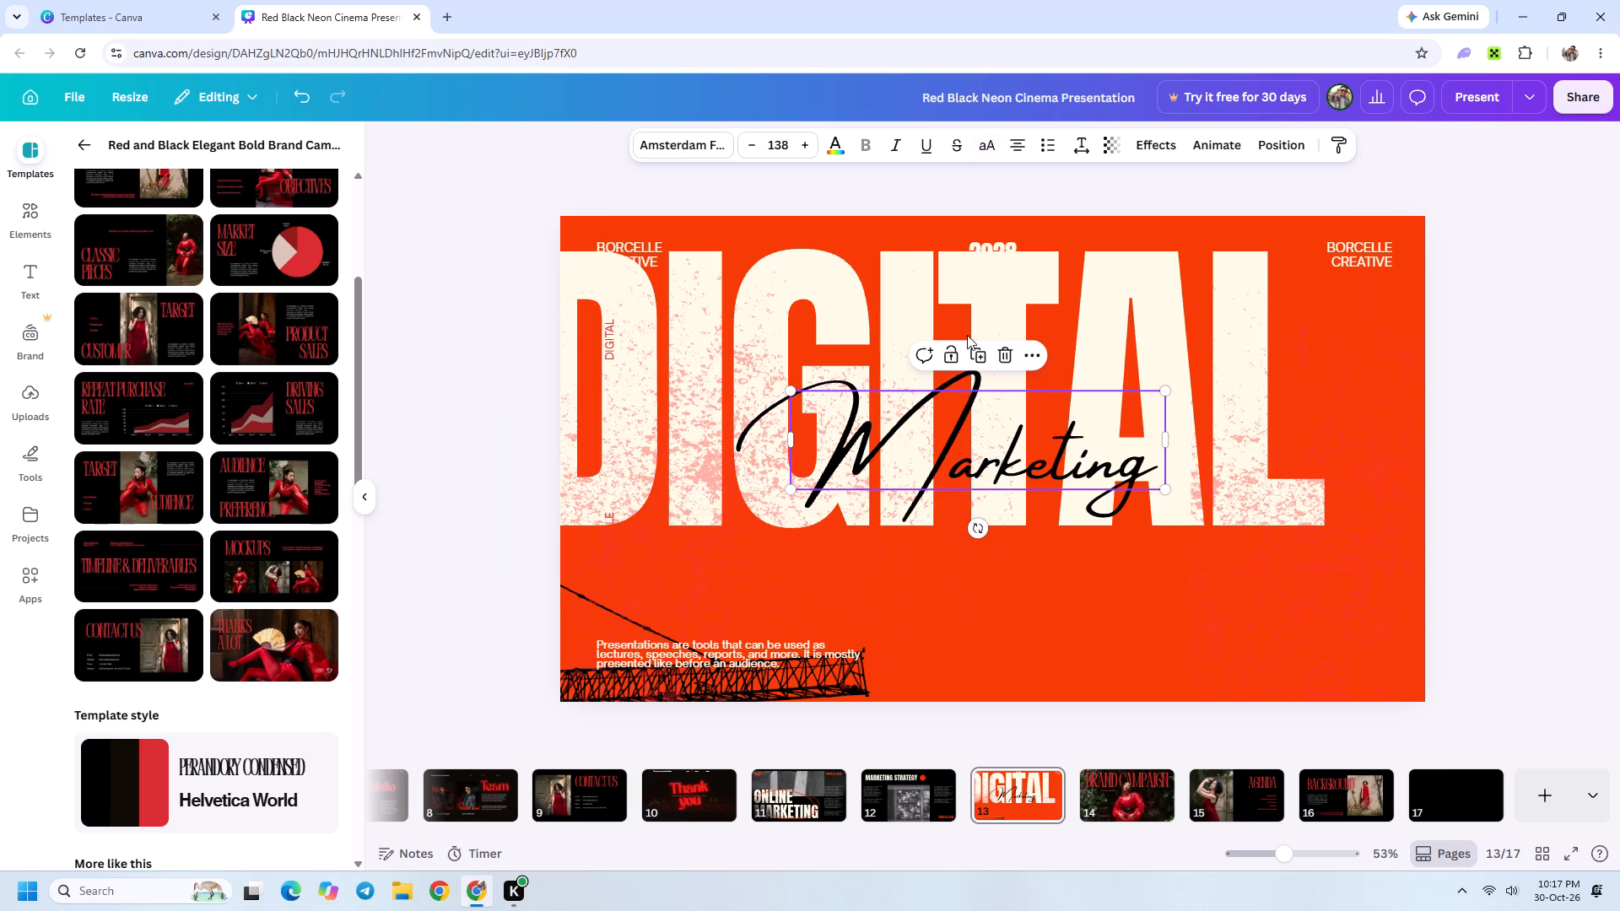
pyautogui.click(945, 328)
pyautogui.click(1004, 284)
pyautogui.click(1036, 288)
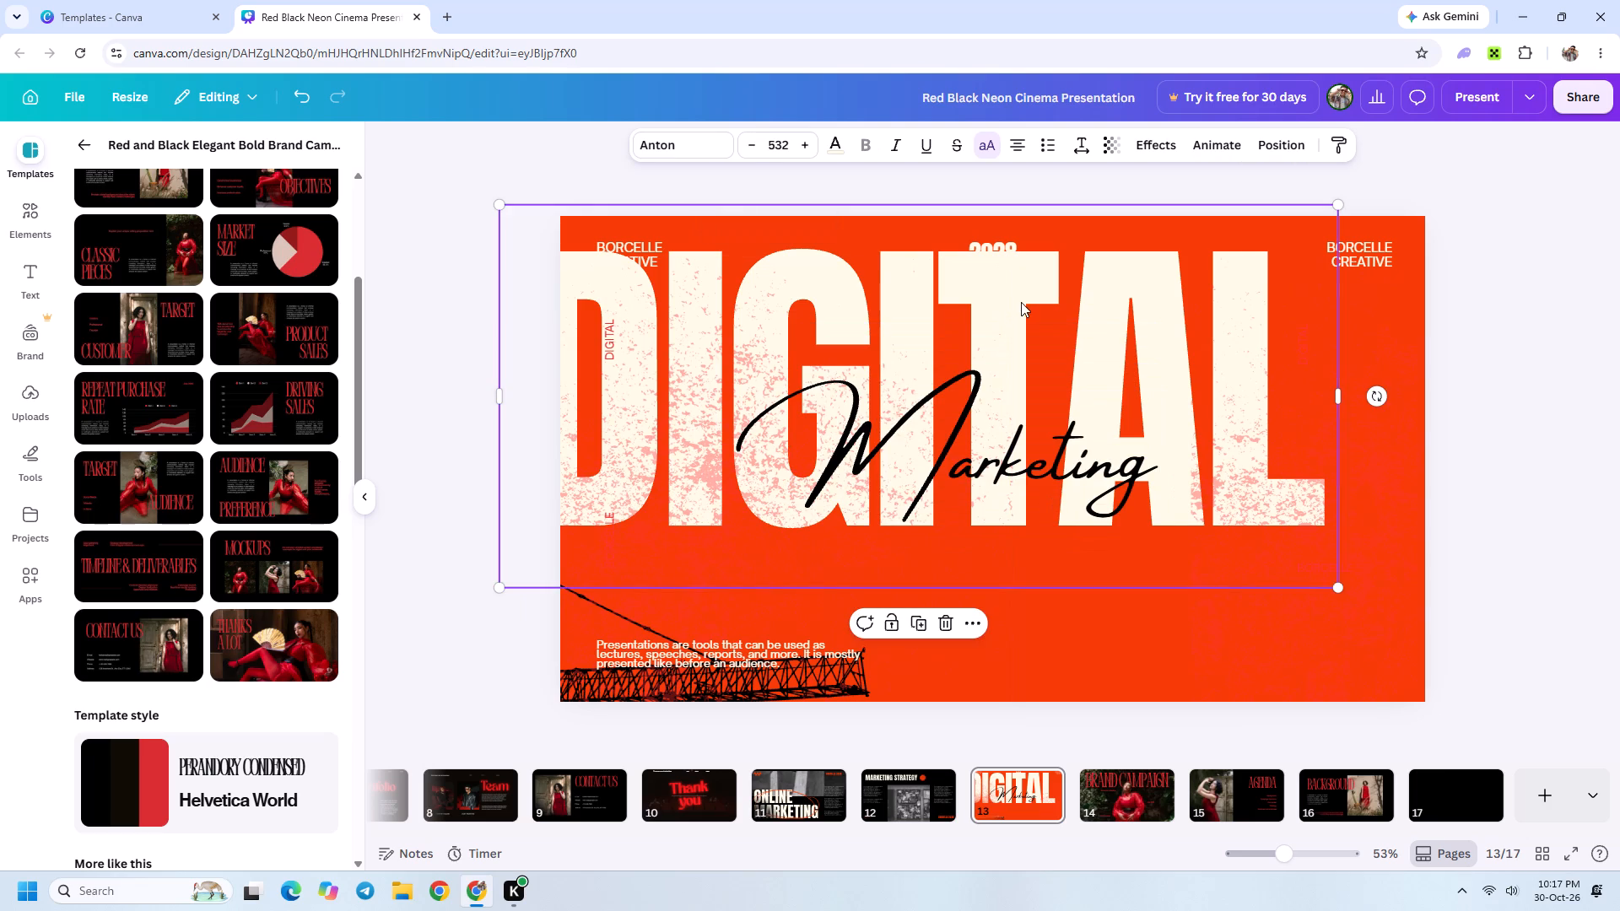
pyautogui.moveTo(1081, 329); pyautogui.dragTo(1120, 365)
pyautogui.click(1023, 305)
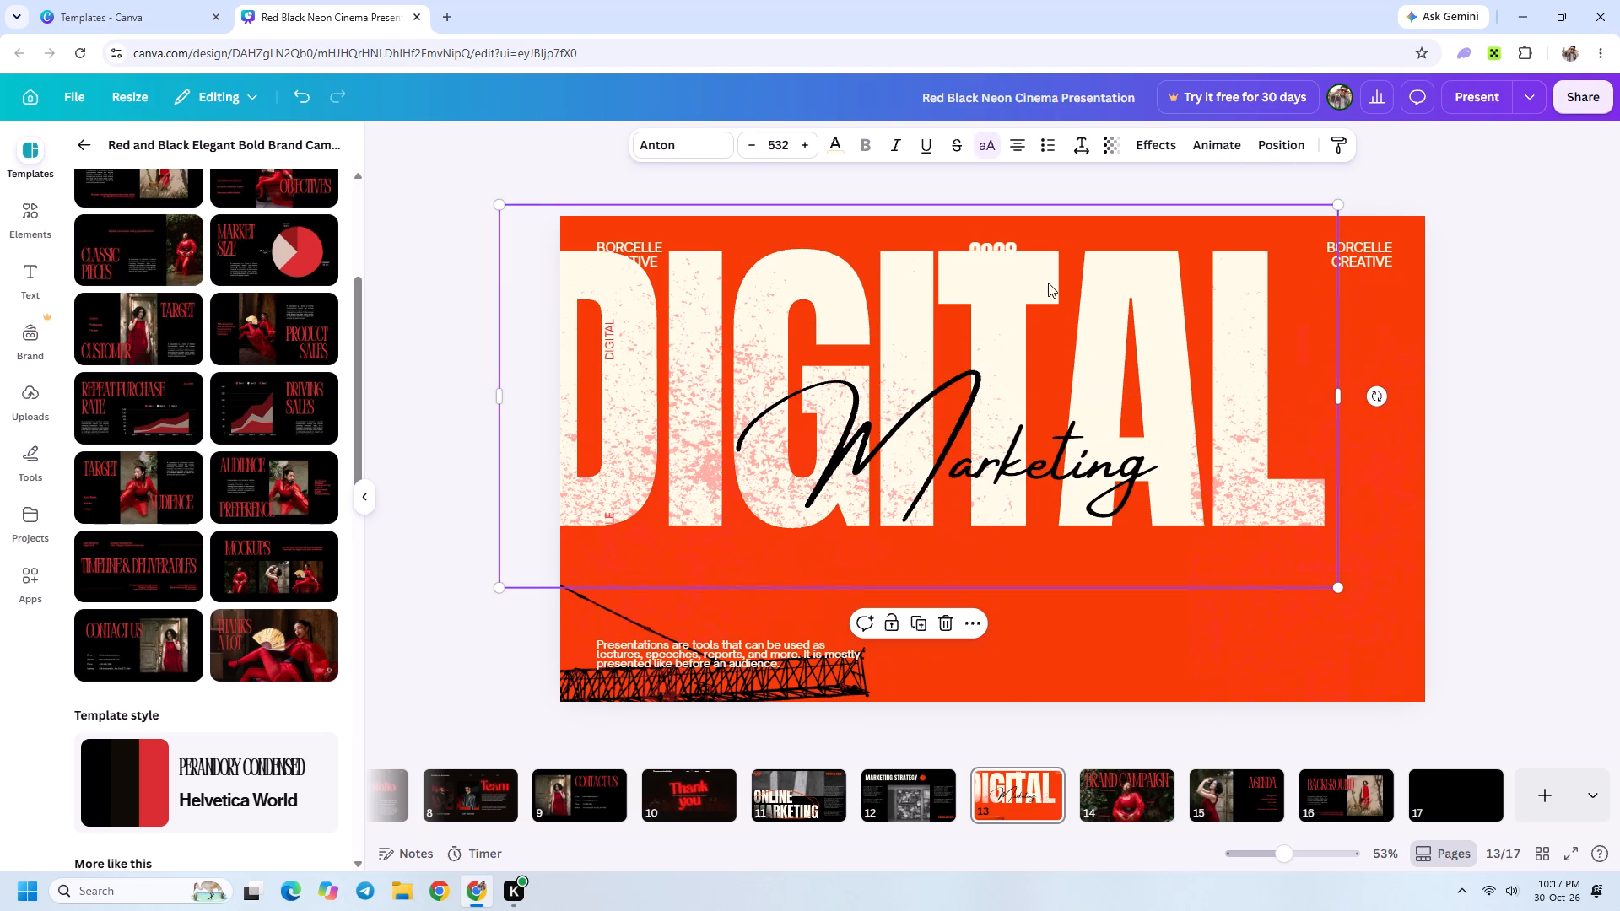
pyautogui.click(1048, 283)
pyautogui.click(1012, 294)
pyautogui.click(1452, 481)
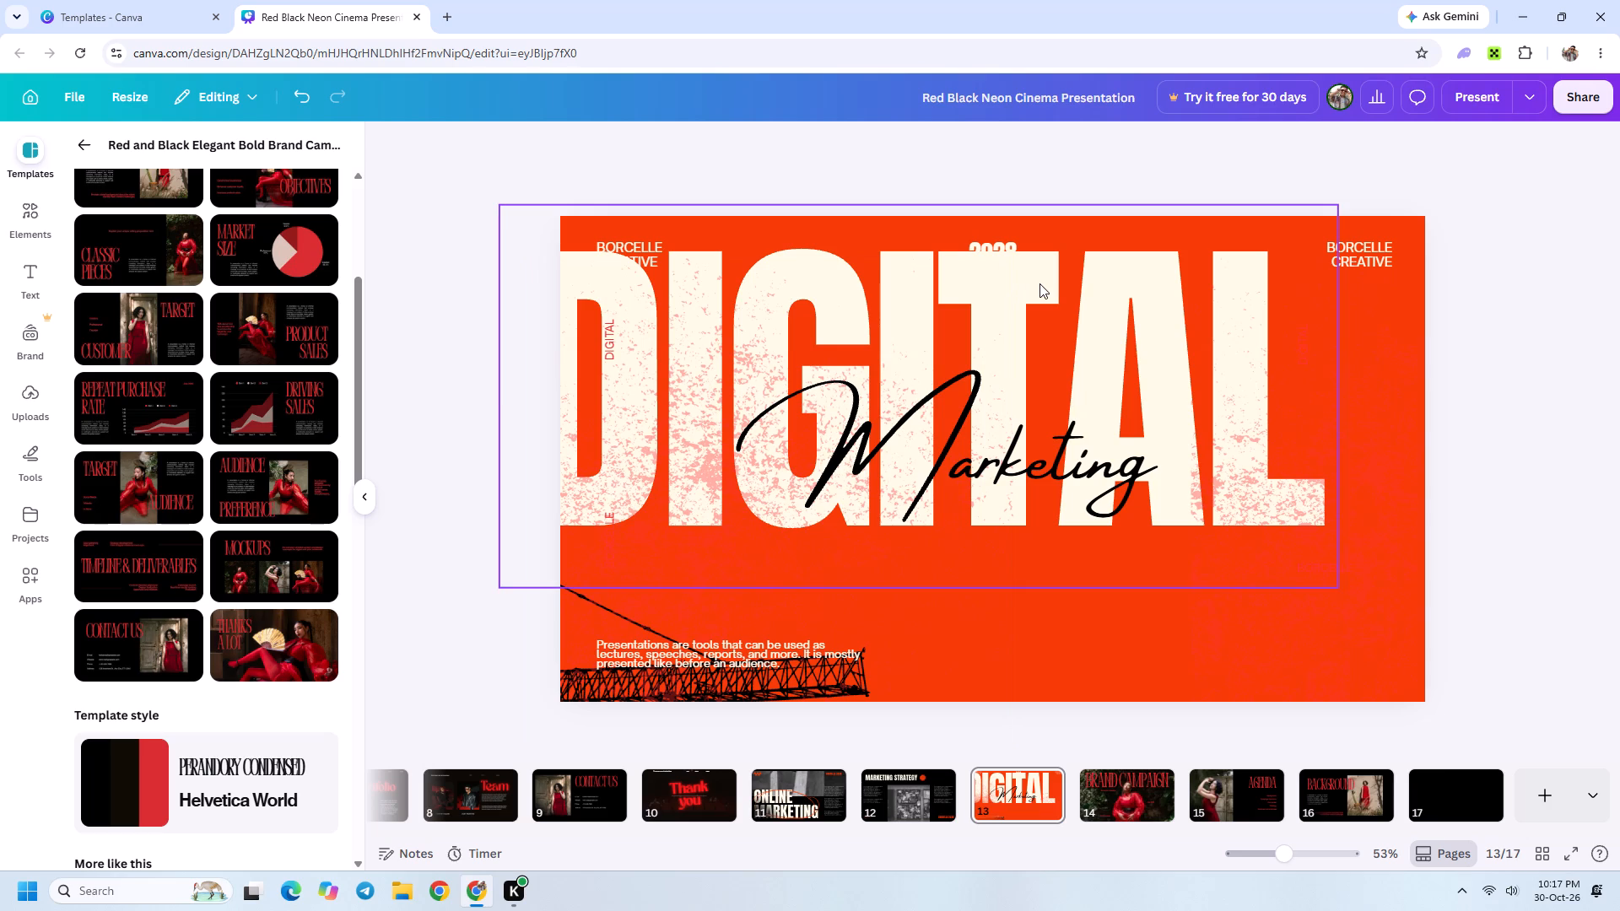
pyautogui.click(1039, 283)
pyautogui.moveTo(1039, 283); pyautogui.dragTo(1110, 329)
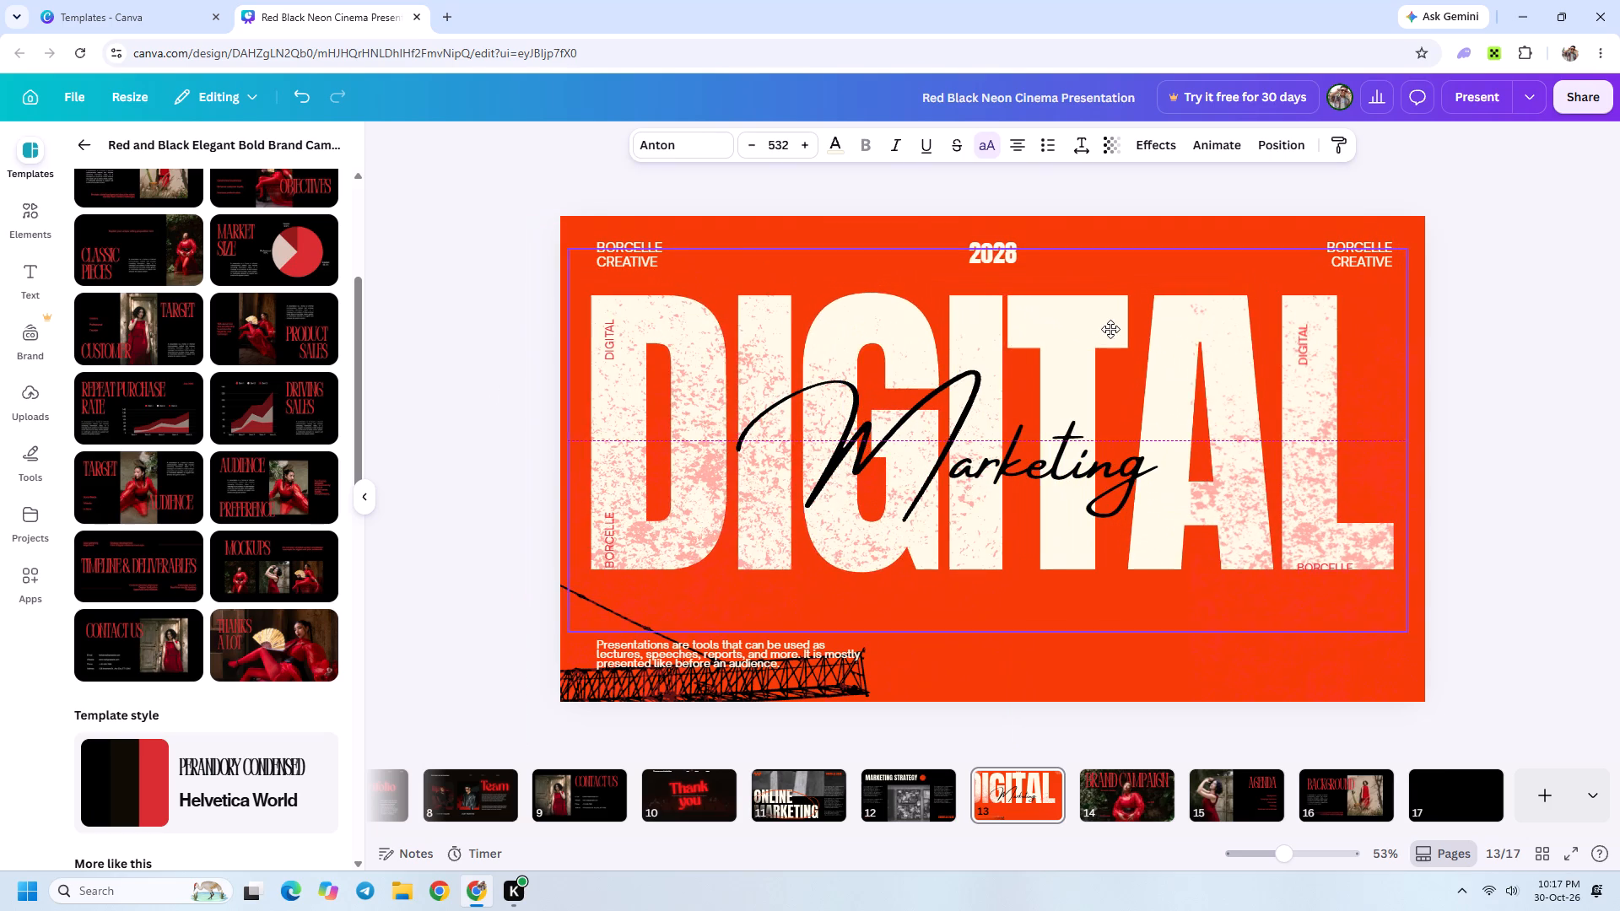
pyautogui.moveTo(1110, 329); pyautogui.dragTo(1112, 333)
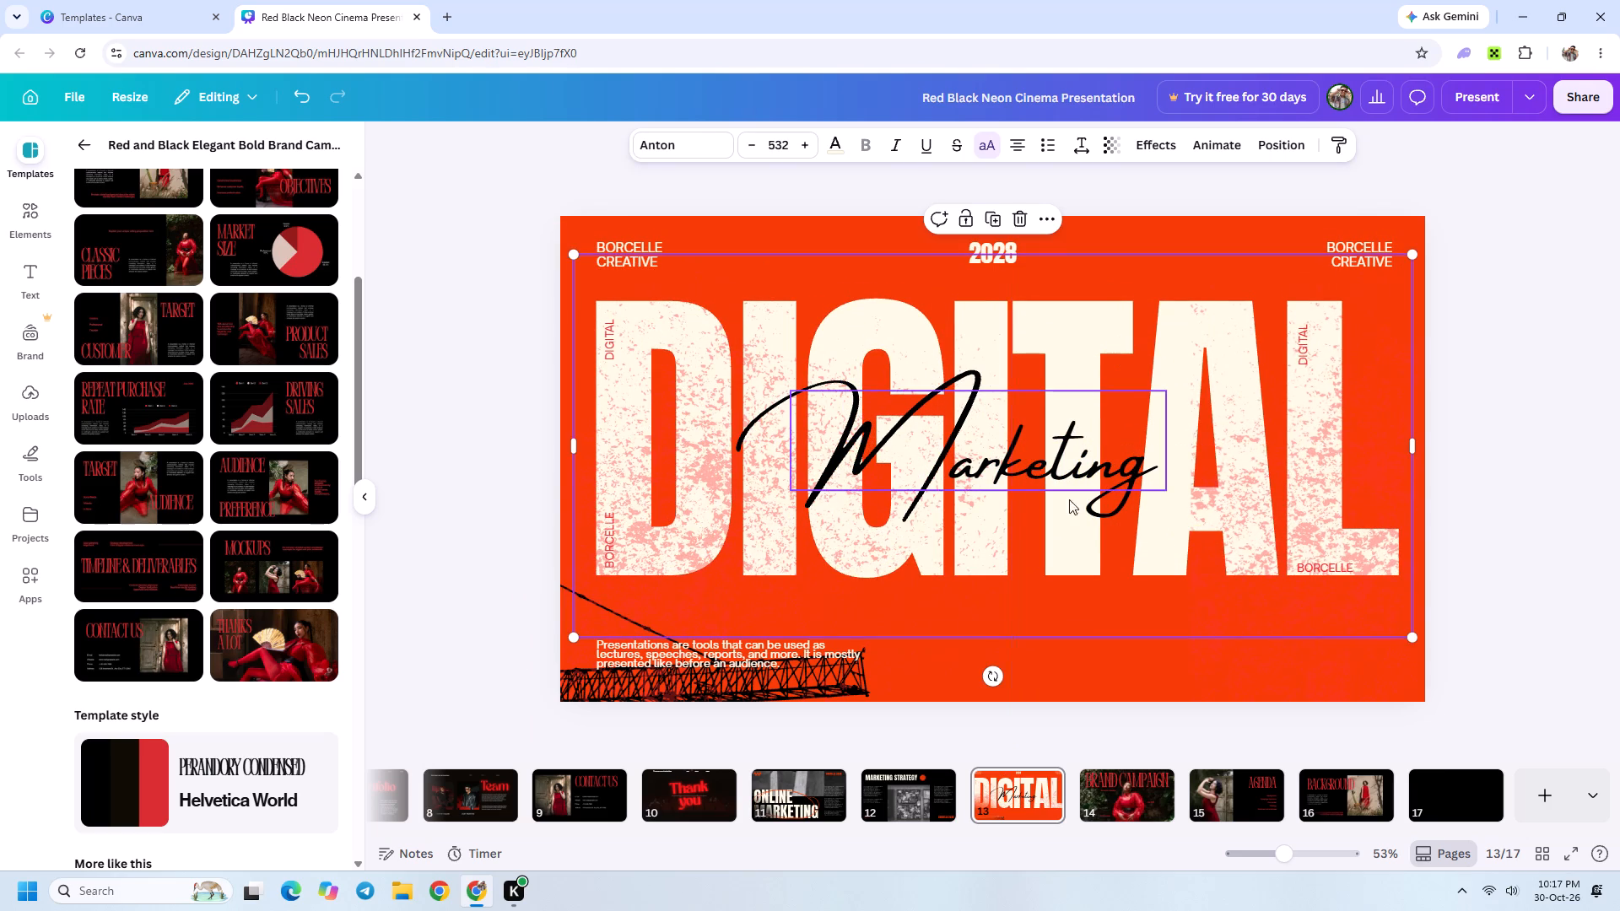
# Reposition the left-hand texture overlay further up and left over the first letters of DIGITAL.
pyautogui.moveTo(845, 692); pyautogui.dragTo(872, 694)
pyautogui.moveTo(874, 694); pyautogui.dragTo(923, 683)
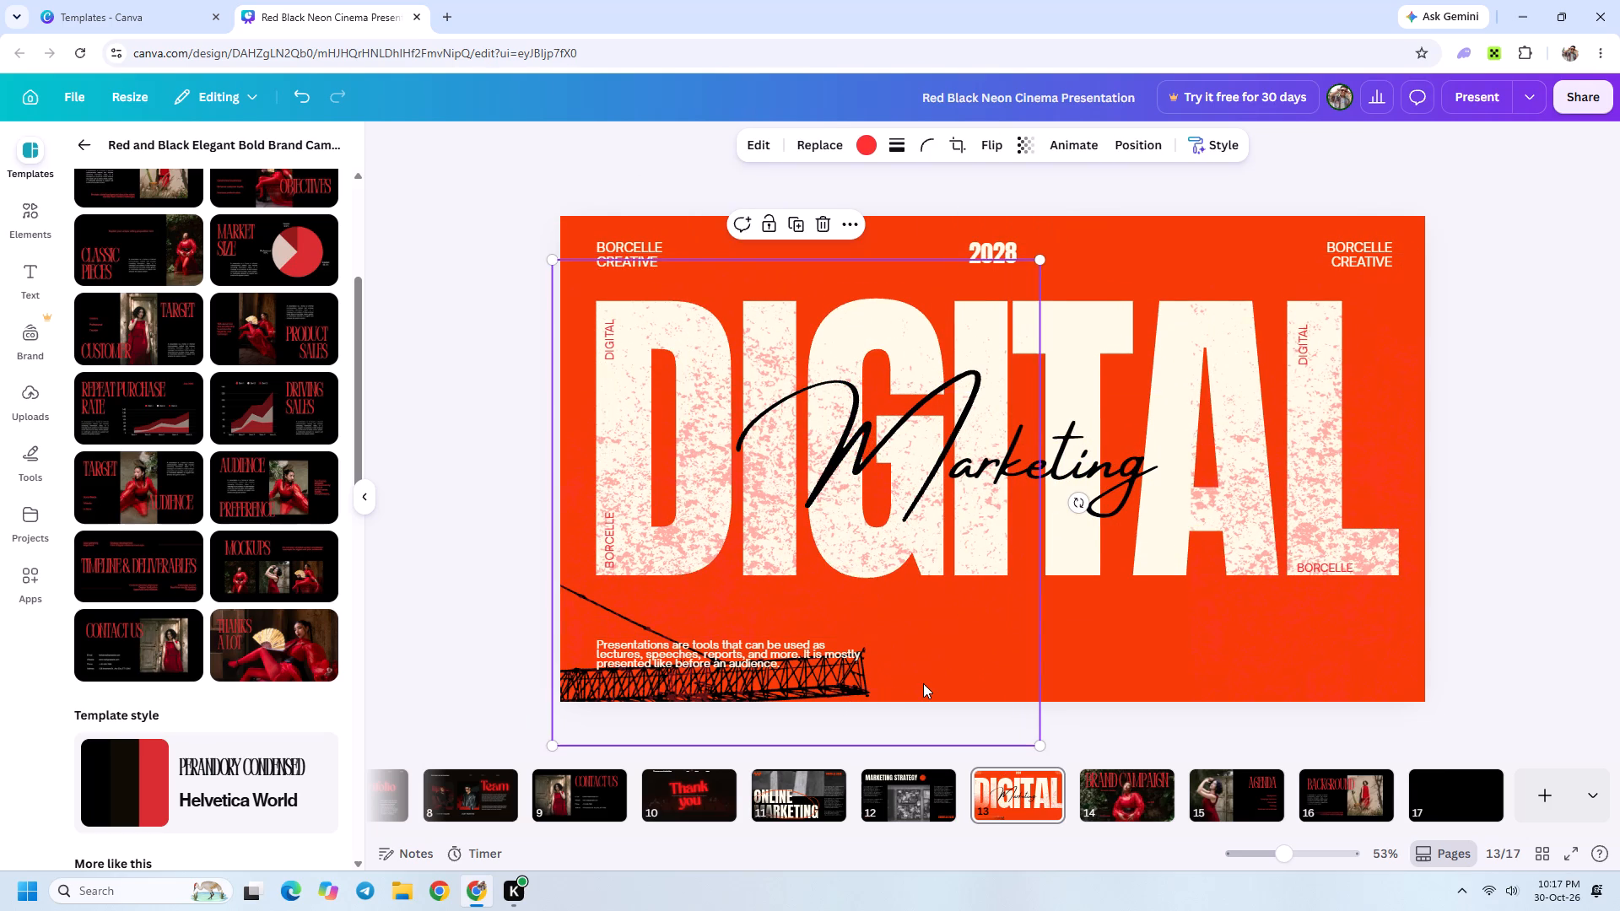
pyautogui.moveTo(923, 683); pyautogui.dragTo(869, 619)
pyautogui.click(1113, 651)
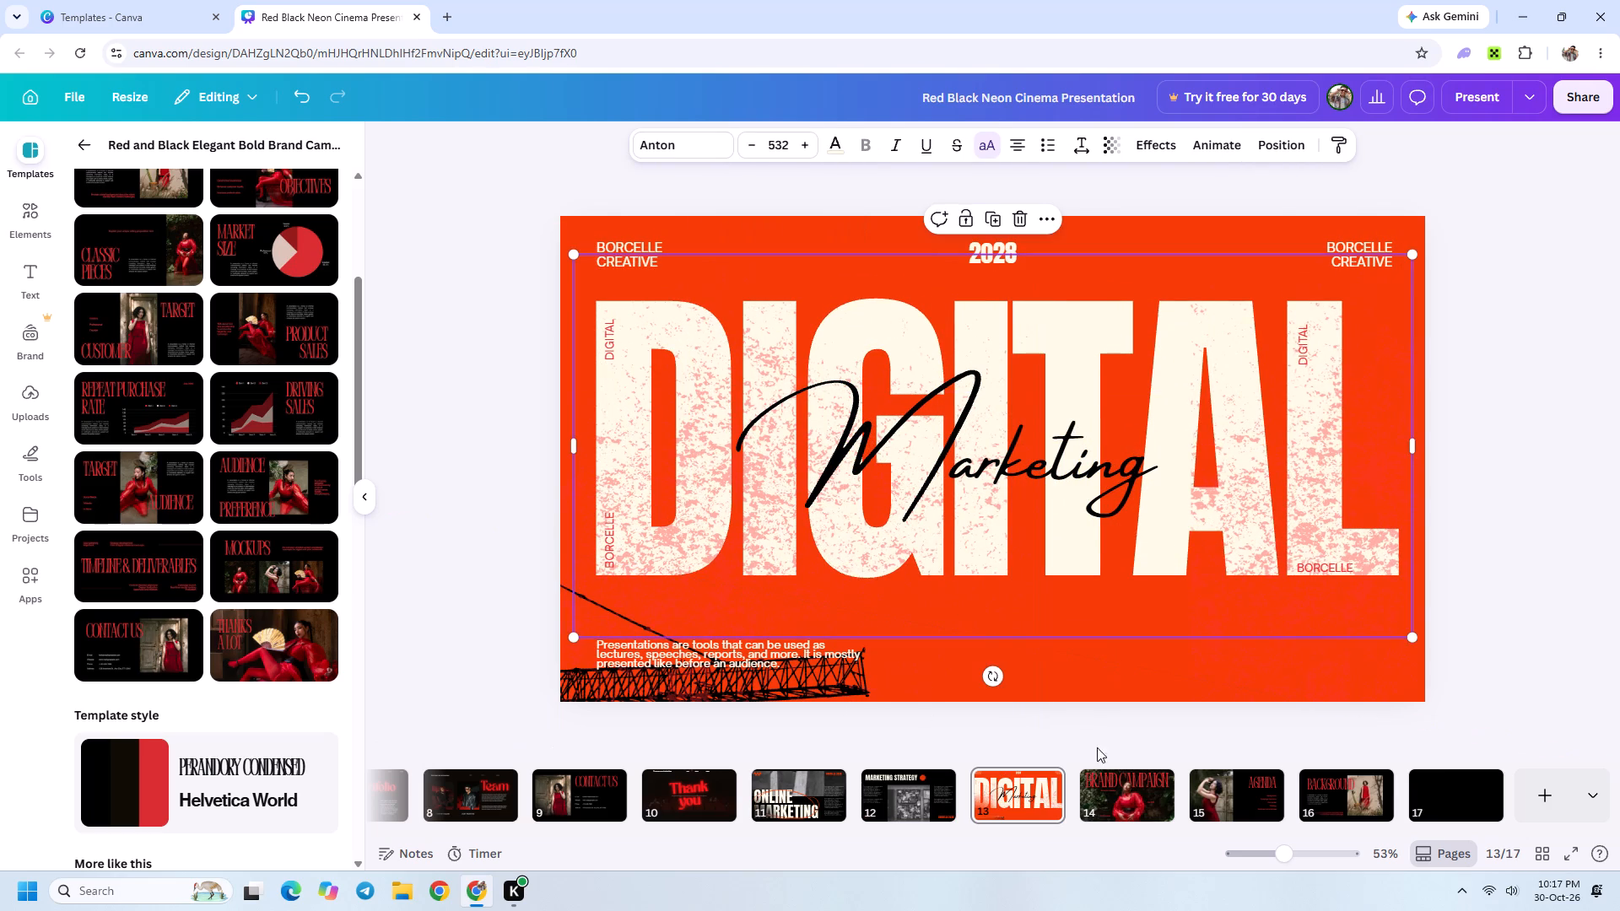
pyautogui.click(834, 705)
pyautogui.click(829, 689)
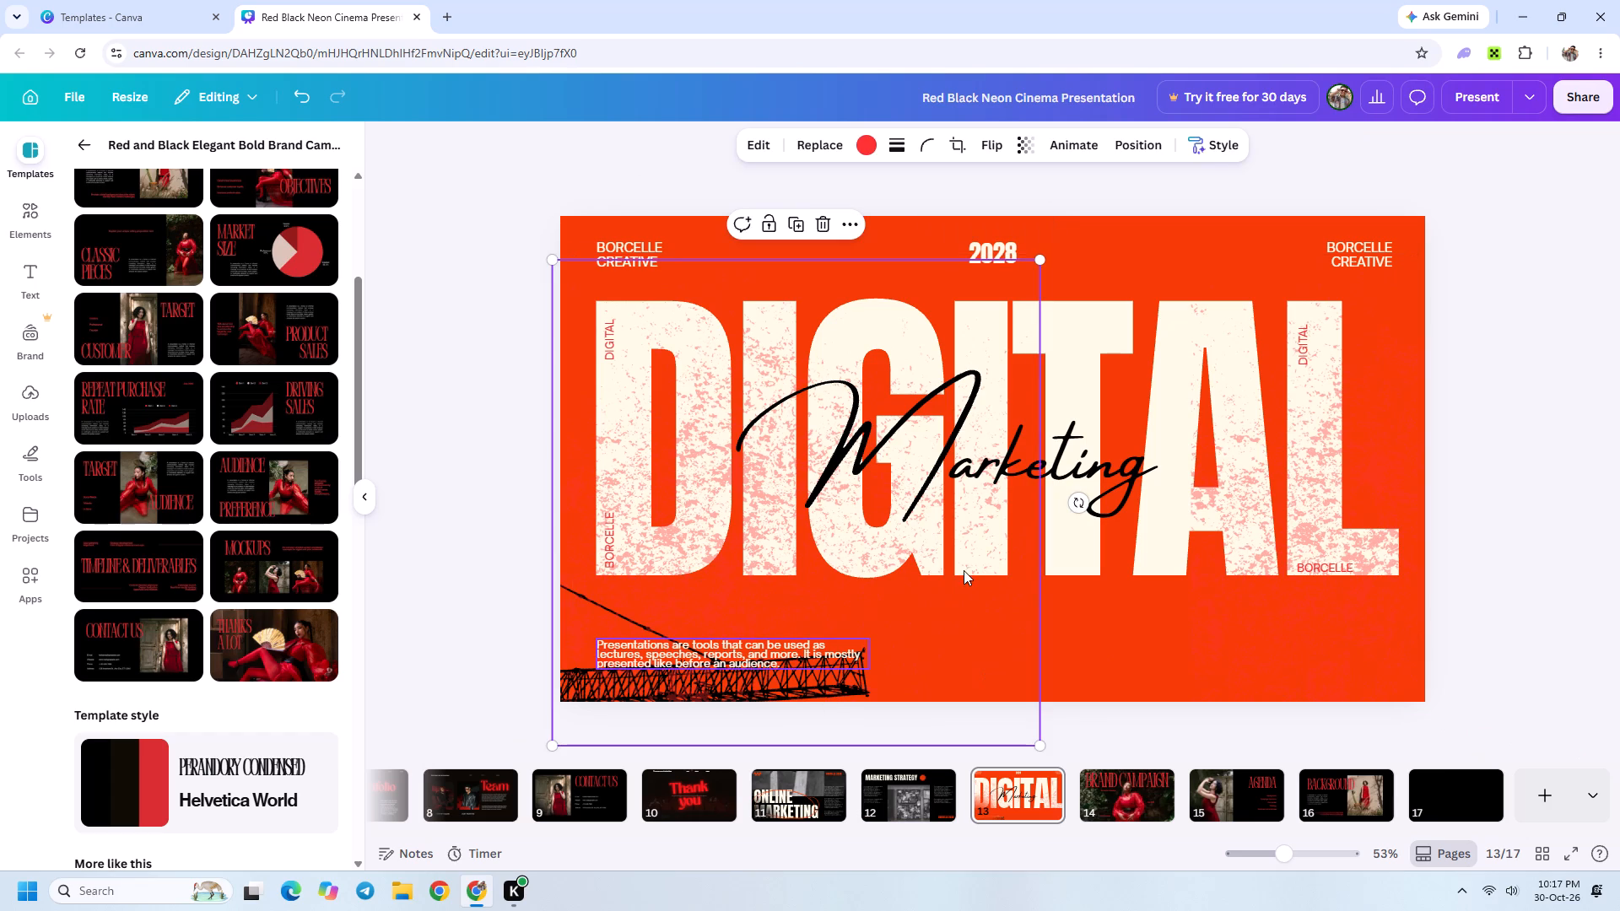
pyautogui.click(958, 590)
pyautogui.click(651, 665)
pyautogui.click(681, 433)
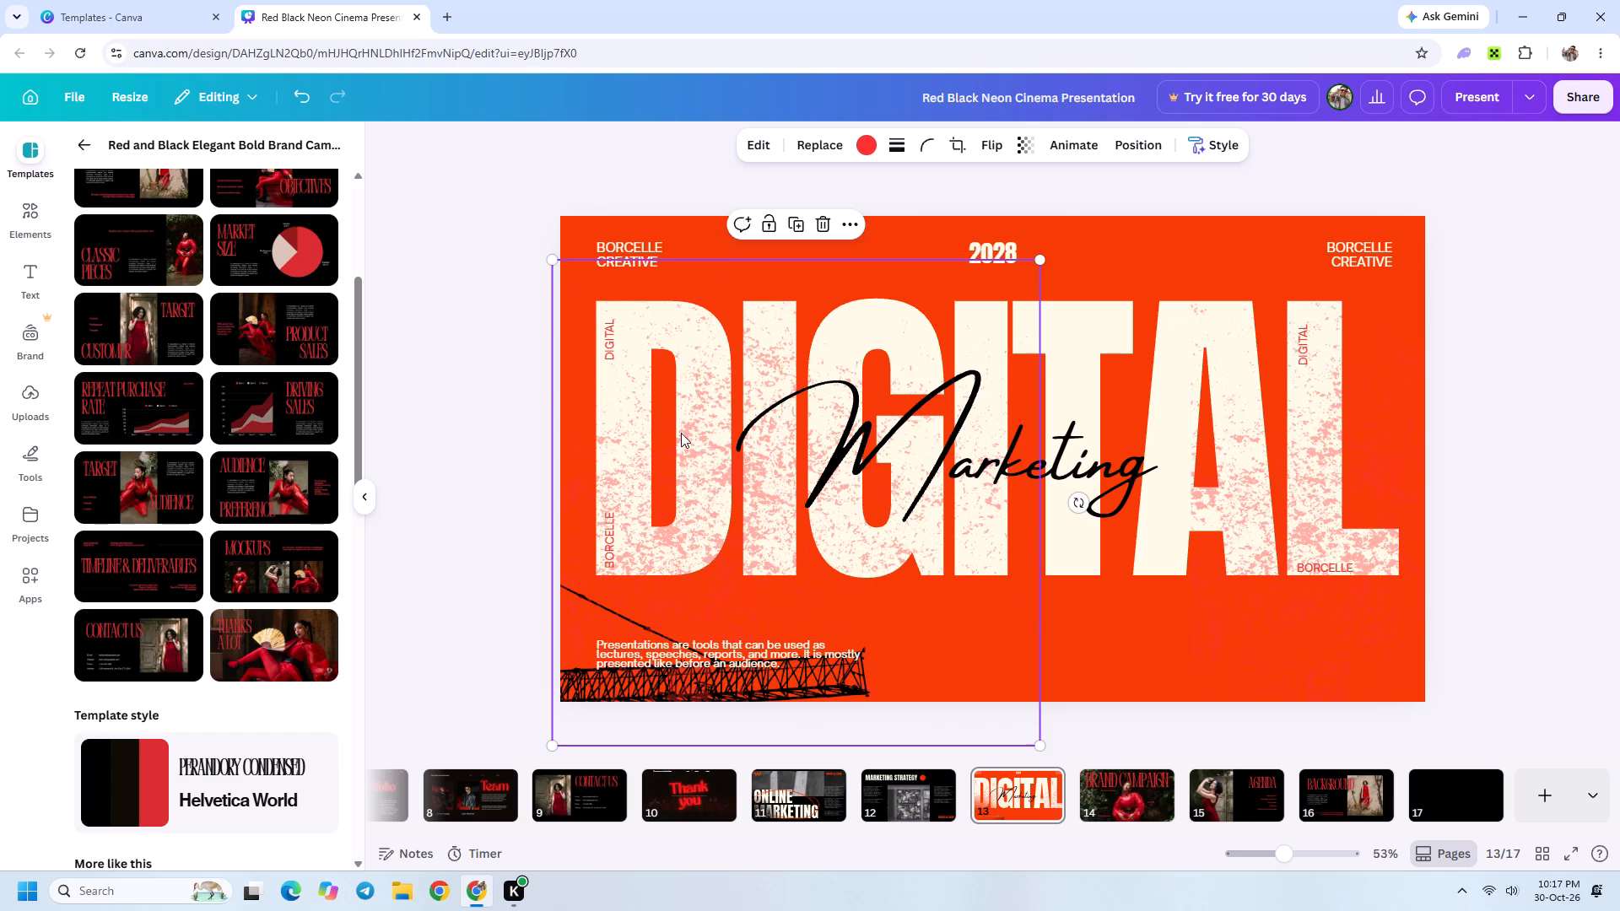
pyautogui.moveTo(681, 433); pyautogui.dragTo(608, 313)
# Move the crane back to the bottom right of the page, with its arm reaching nearly to the right edge.
pyautogui.click(822, 687)
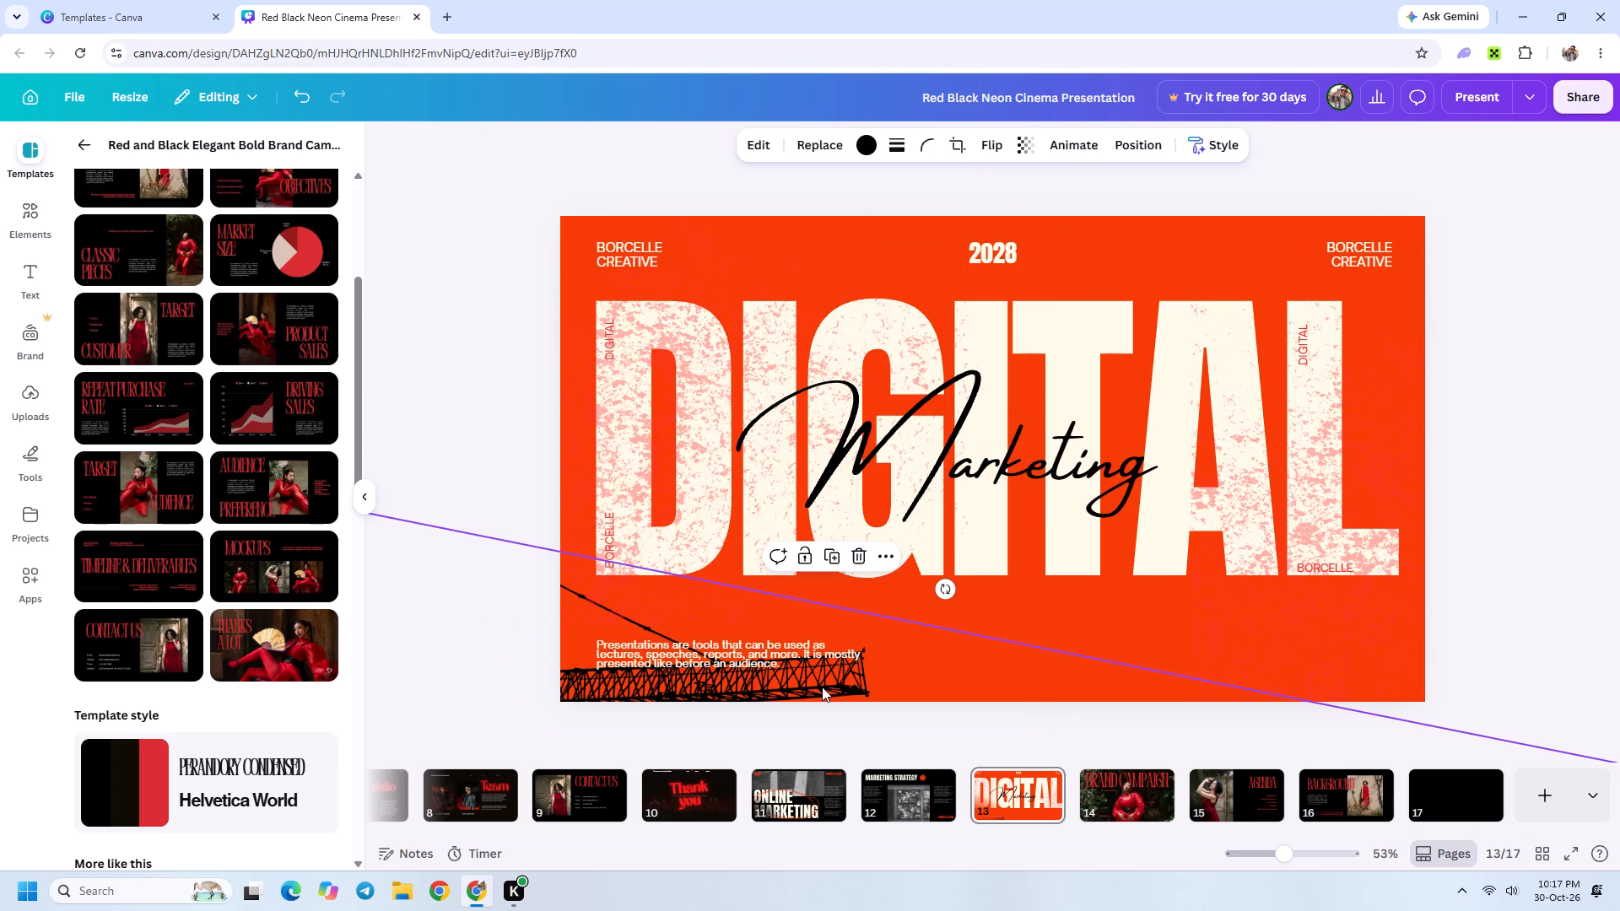
pyautogui.moveTo(822, 687); pyautogui.dragTo(1285, 650)
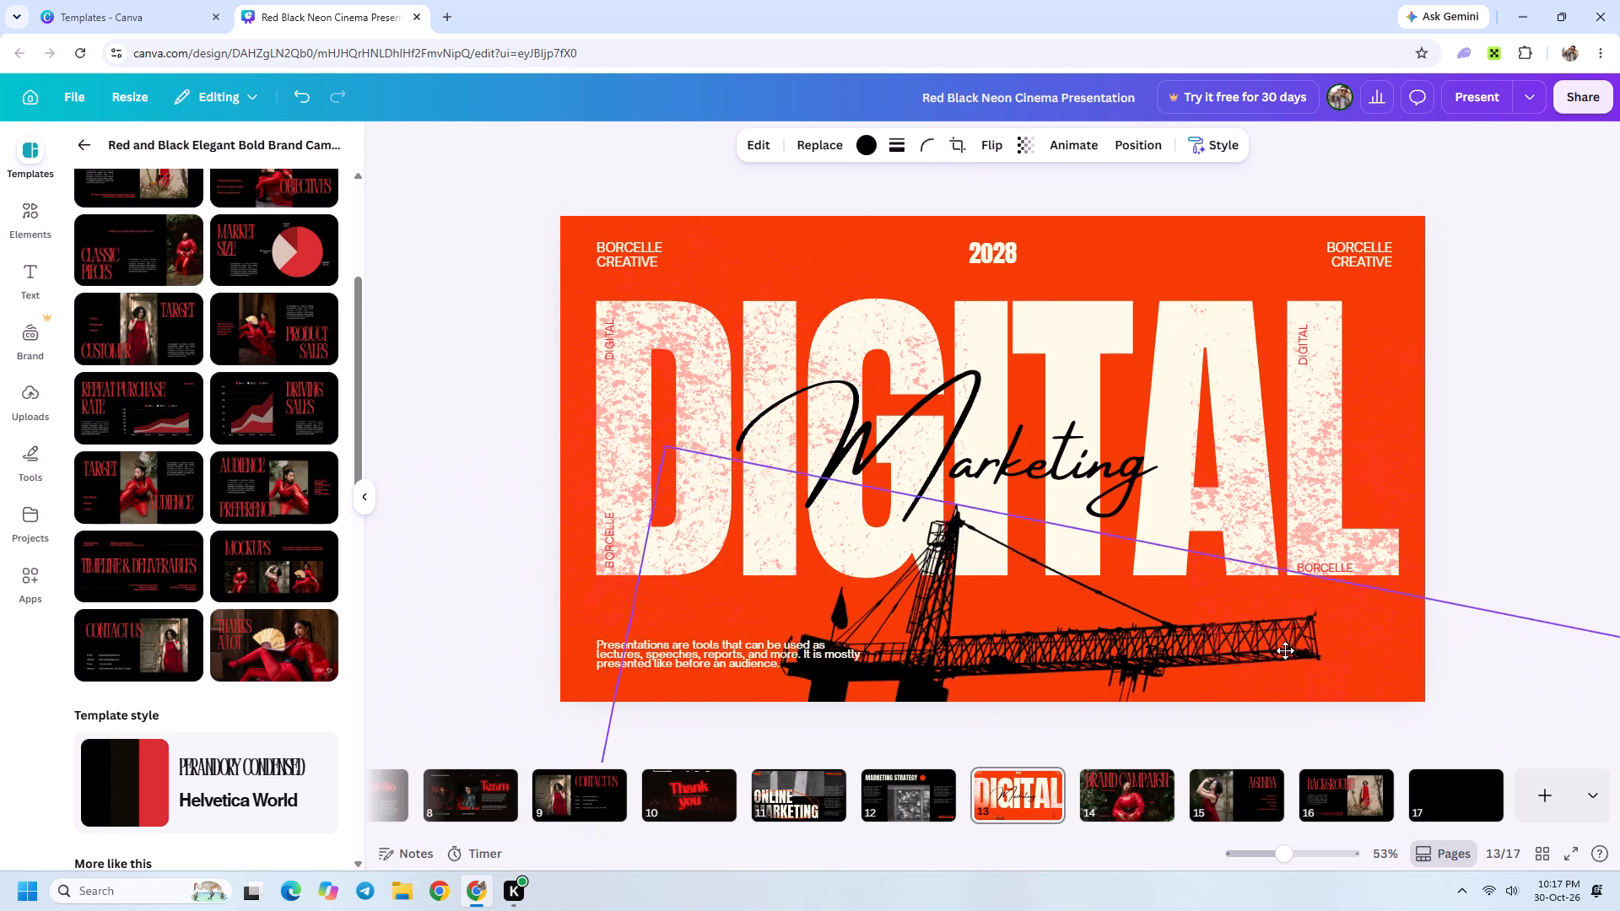
pyautogui.moveTo(1285, 650); pyautogui.dragTo(1364, 643)
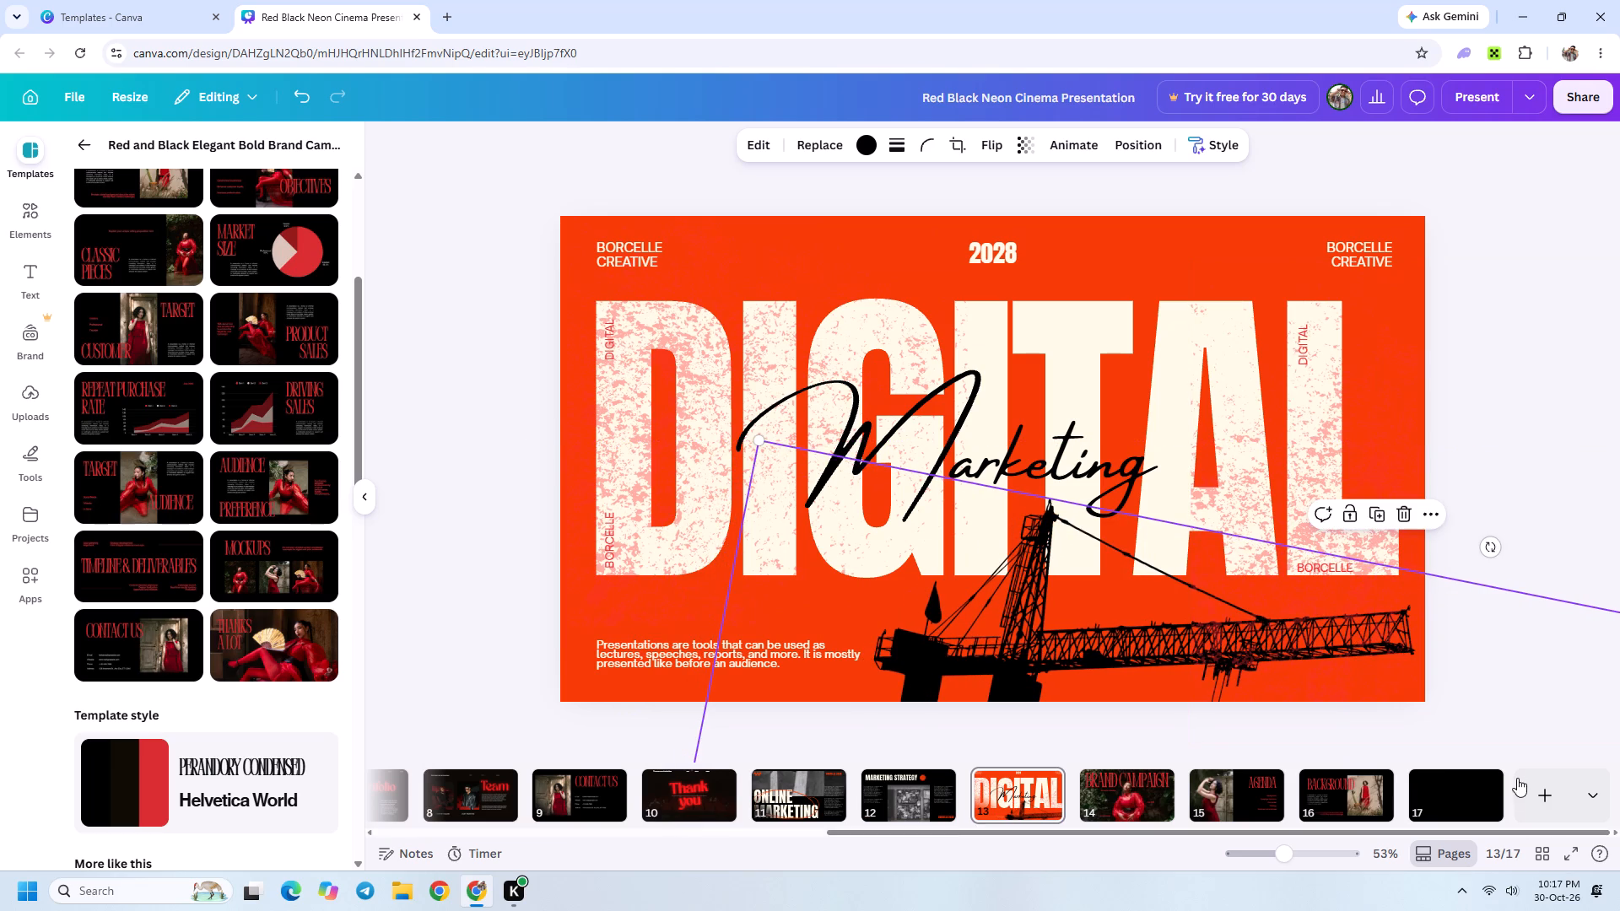
pyautogui.click(617, 724)
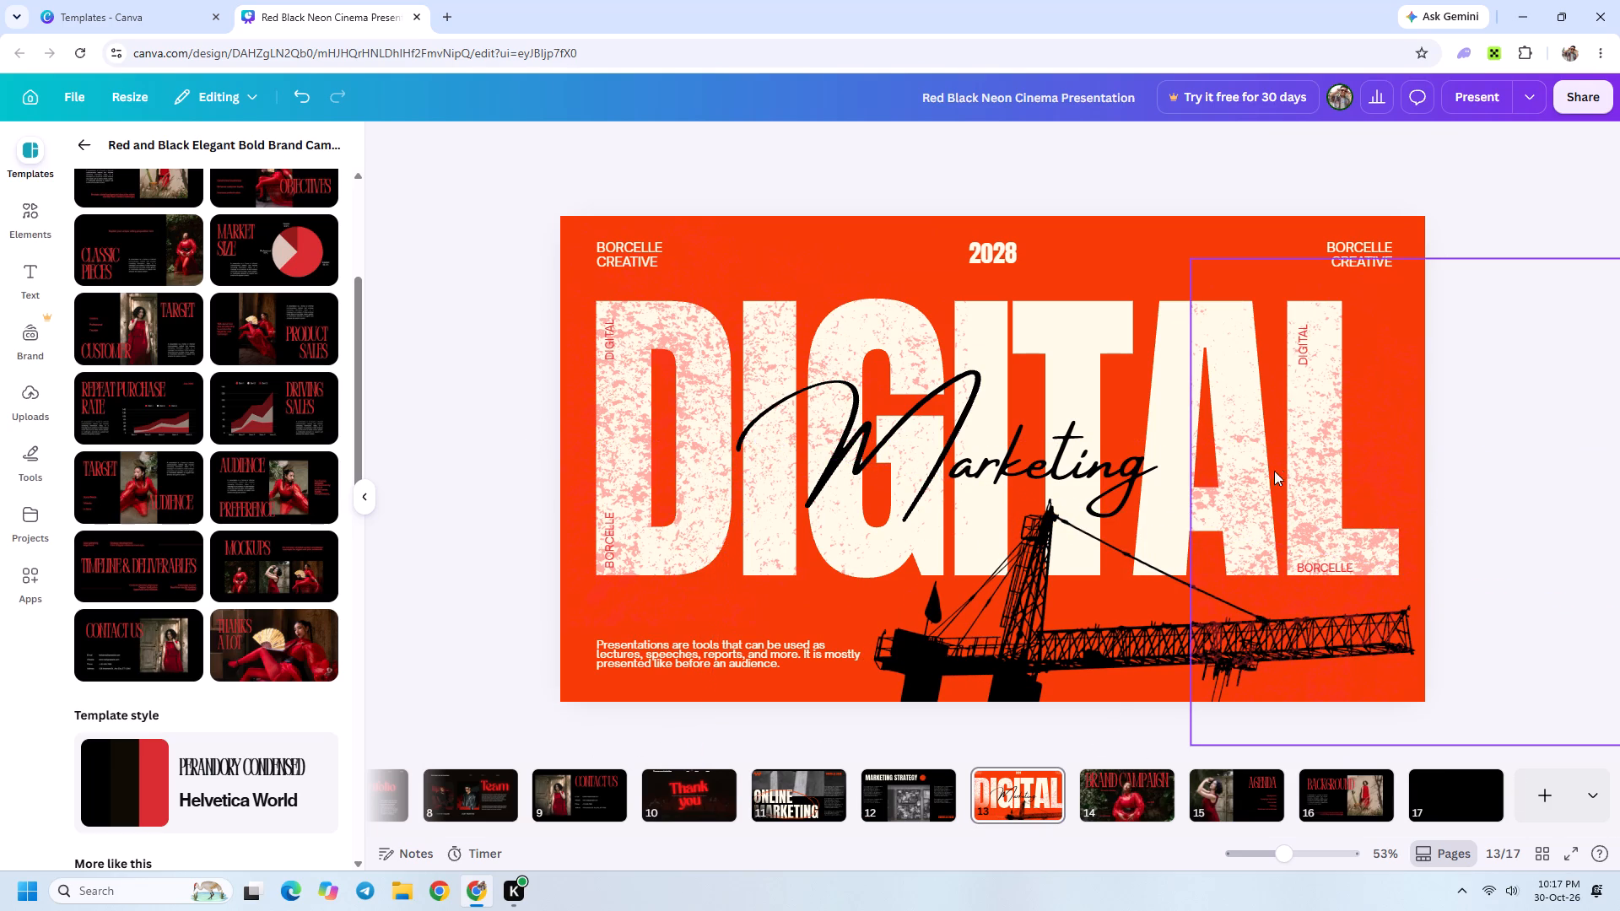
pyautogui.click(1128, 789)
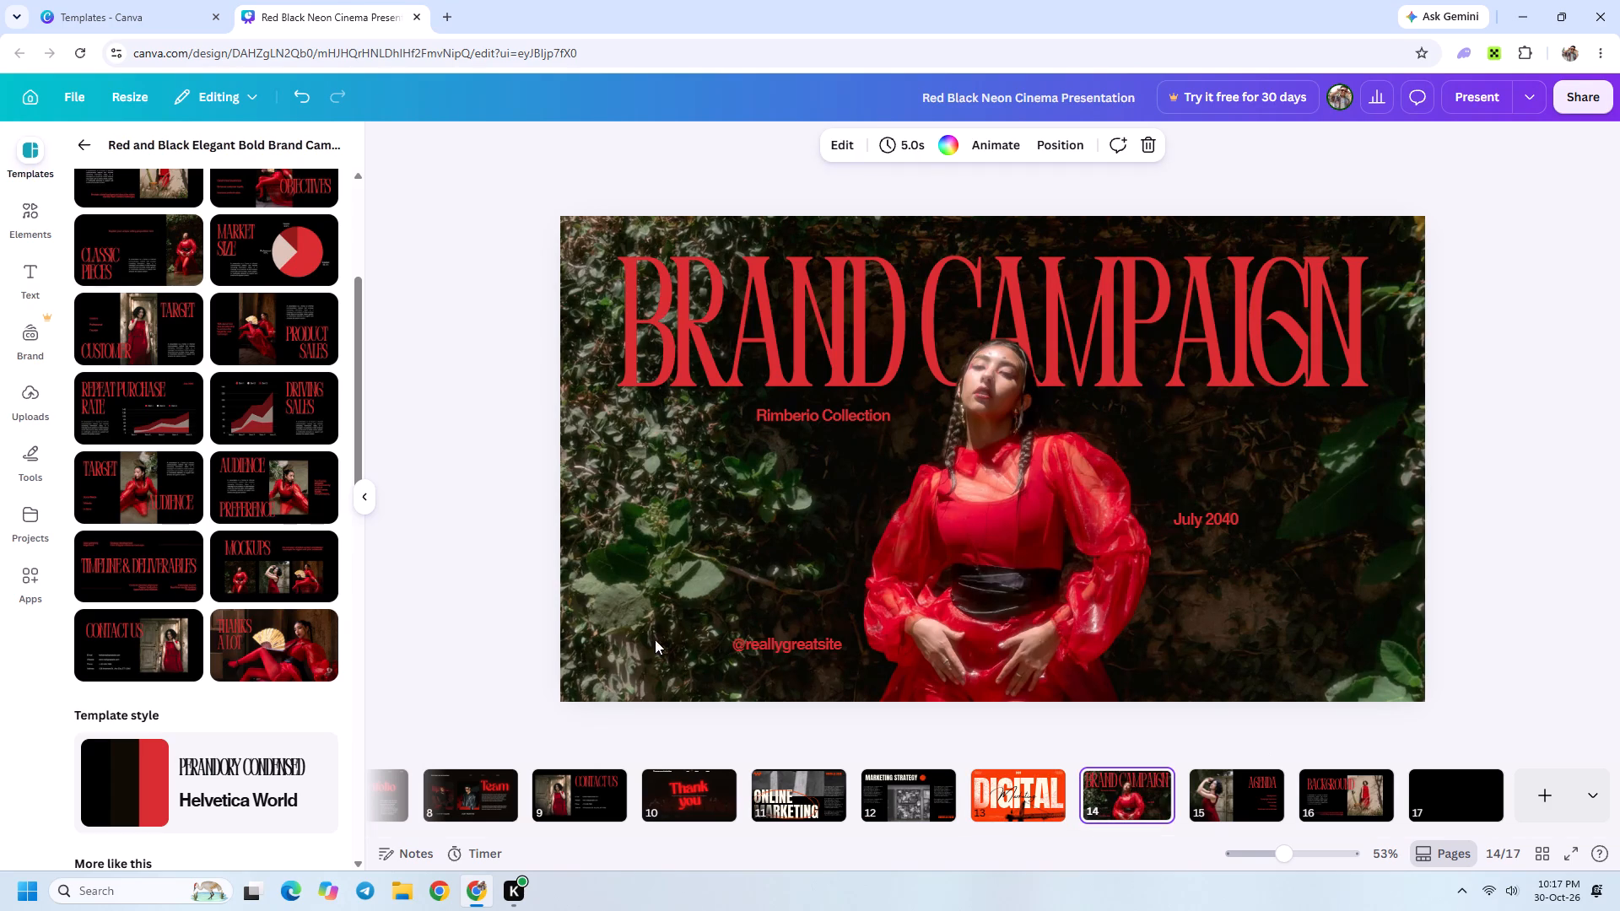
pyautogui.moveTo(762, 644); pyautogui.dragTo(1243, 558)
pyautogui.moveTo(1242, 557); pyautogui.dragTo(1219, 550)
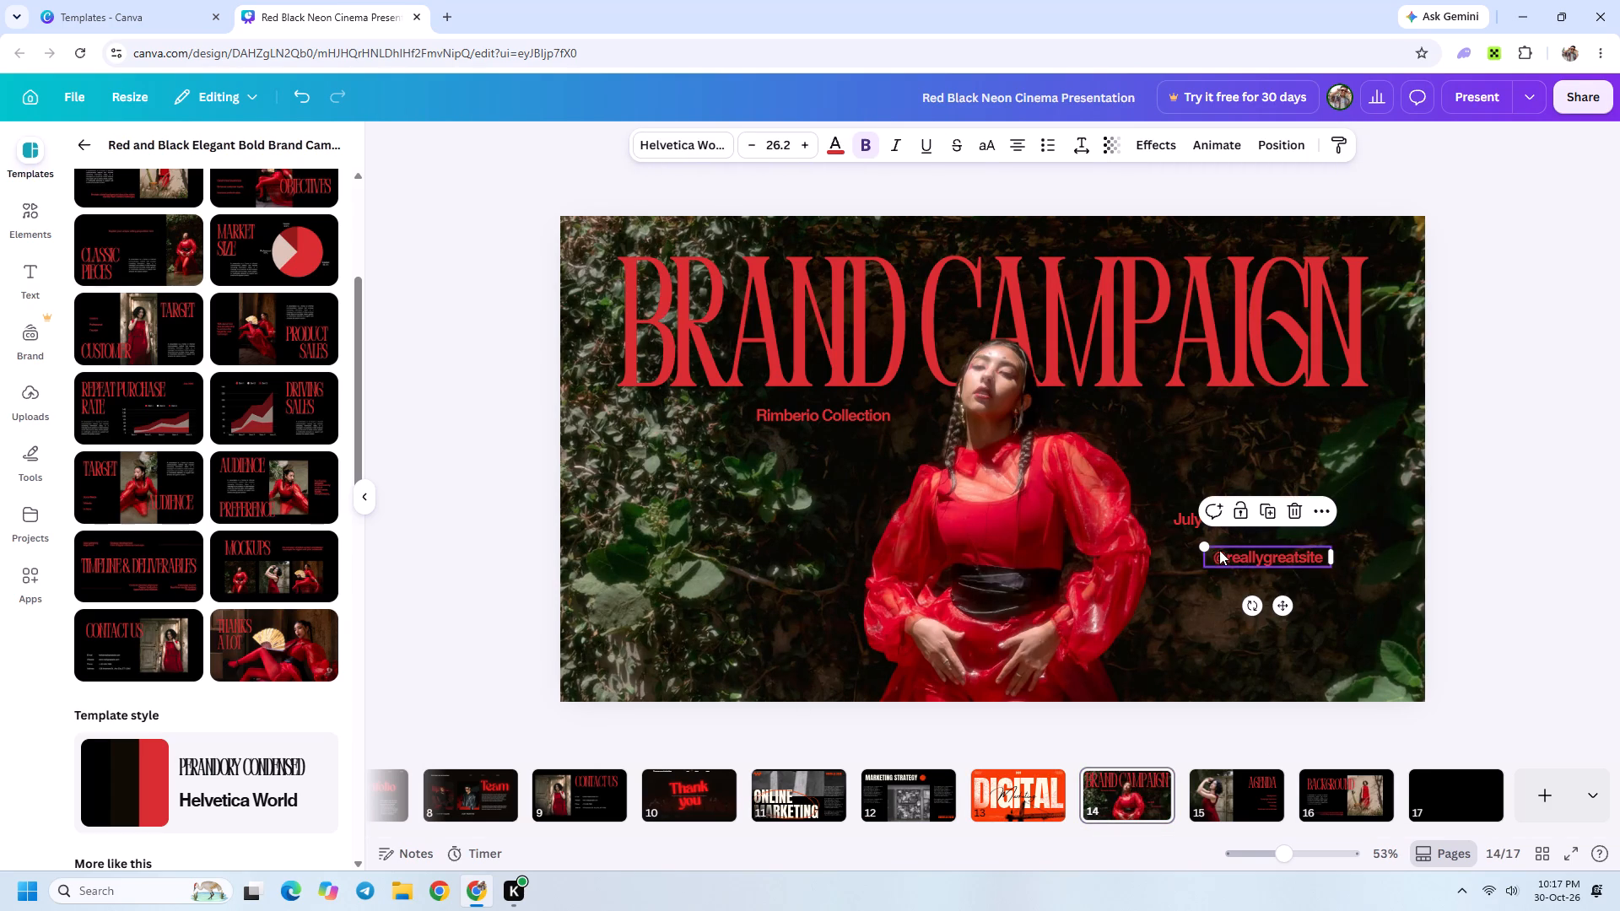
pyautogui.moveTo(1219, 550); pyautogui.dragTo(1212, 625)
pyautogui.moveTo(1270, 554); pyautogui.dragTo(1268, 562)
pyautogui.moveTo(1268, 562); pyautogui.dragTo(1239, 621)
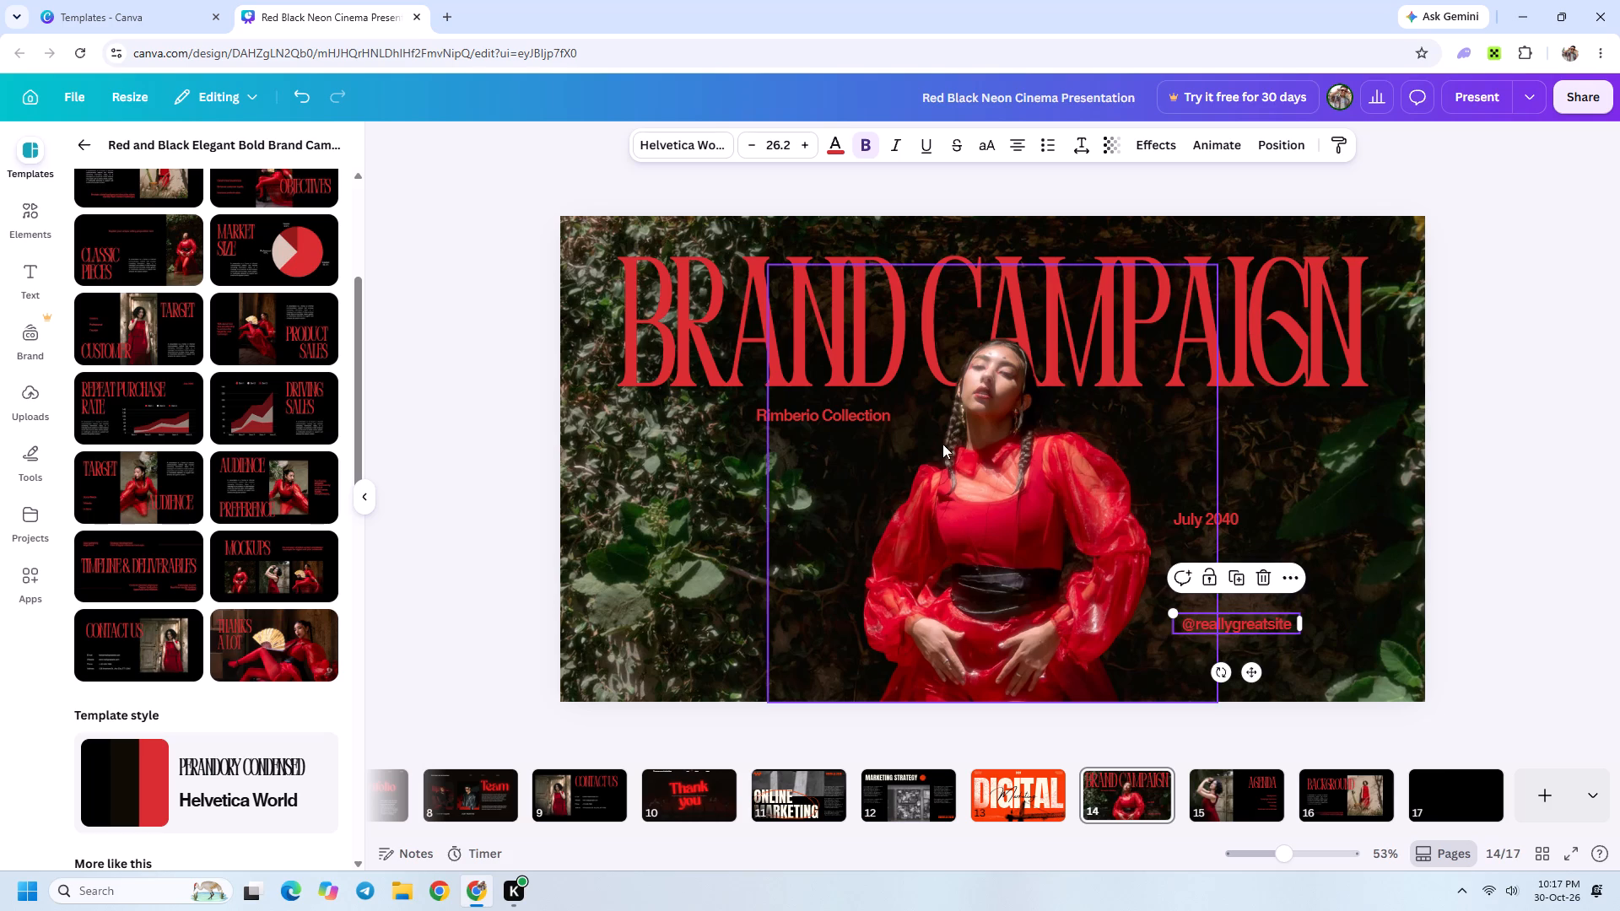
pyautogui.moveTo(838, 422); pyautogui.dragTo(766, 633)
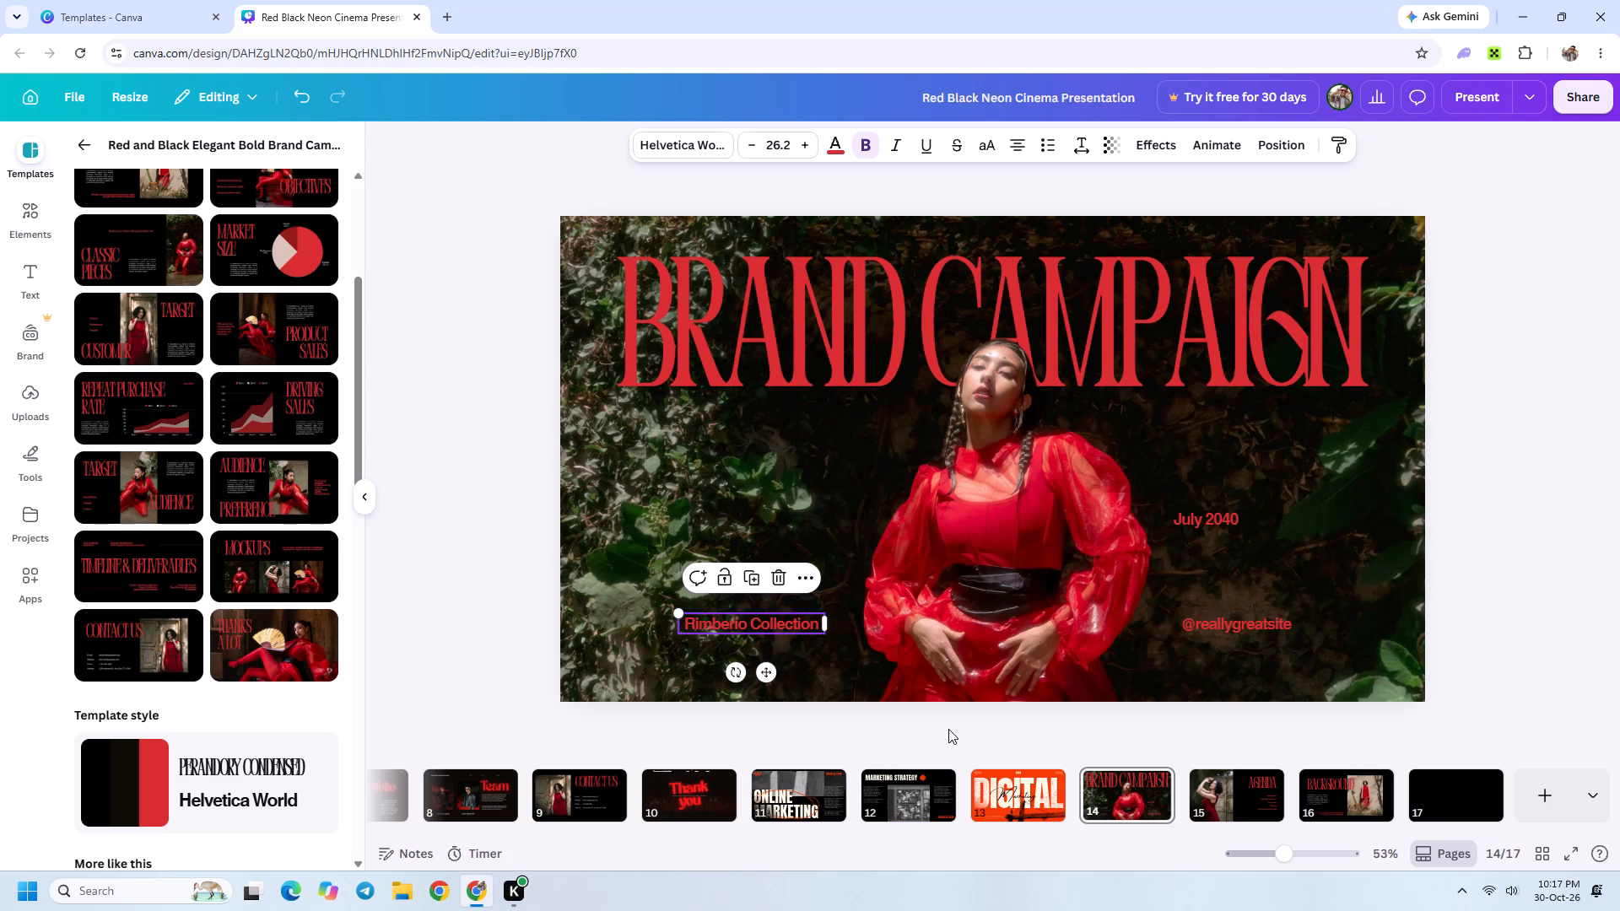
# On the Agenda page, move the photo of the woman to the bottom-right corner, mostly past the page edge.
pyautogui.click(1220, 795)
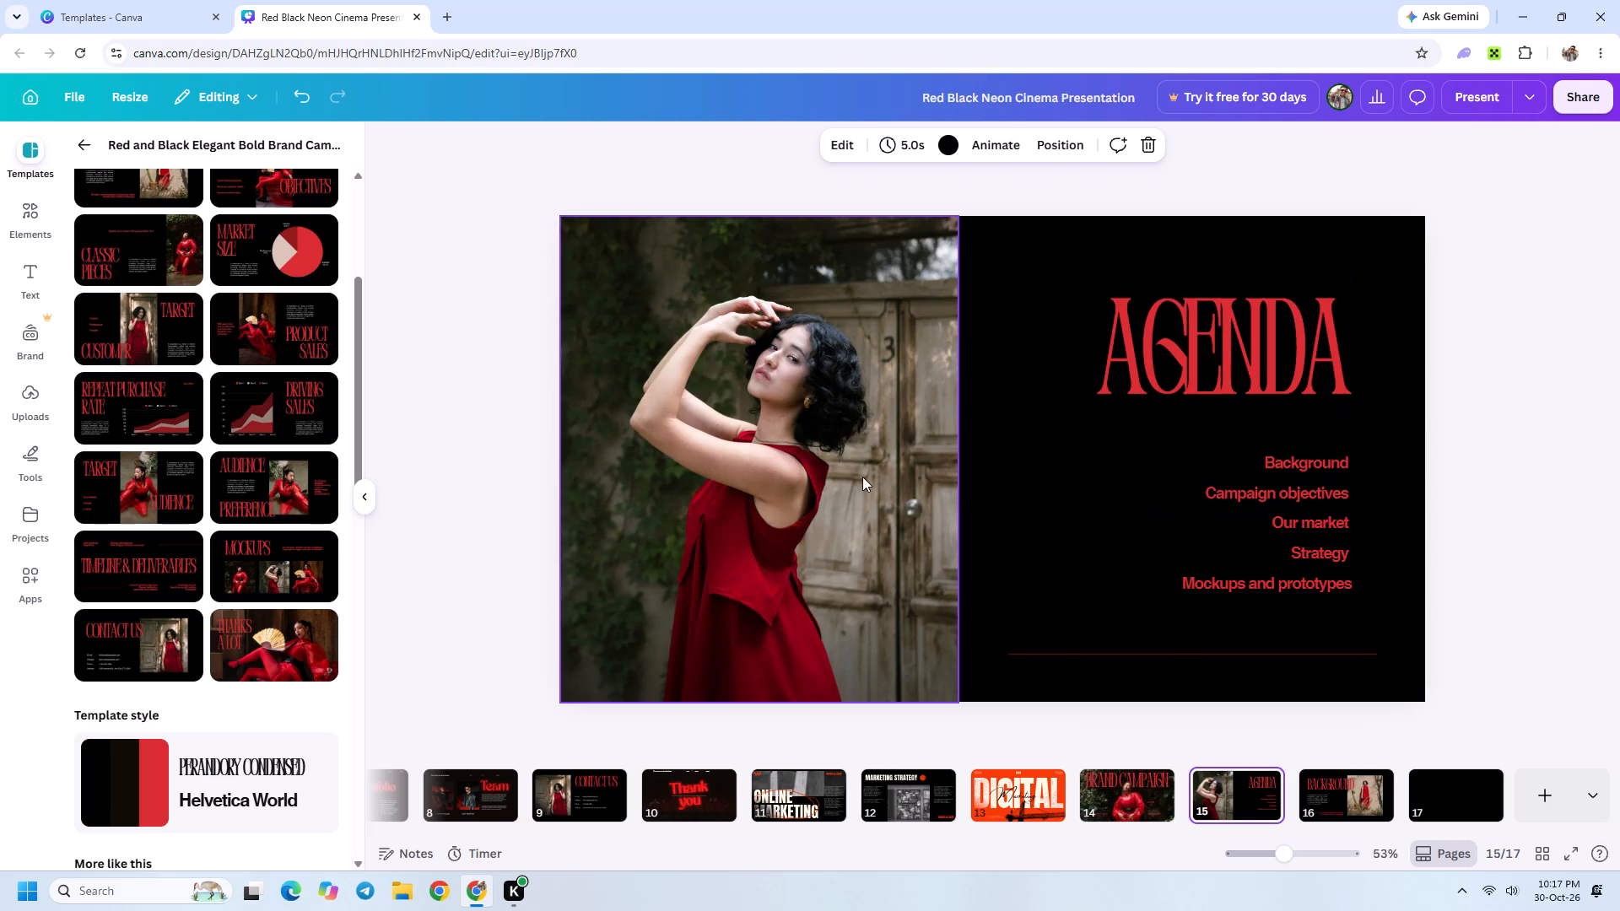
pyautogui.moveTo(888, 428); pyautogui.dragTo(1083, 708)
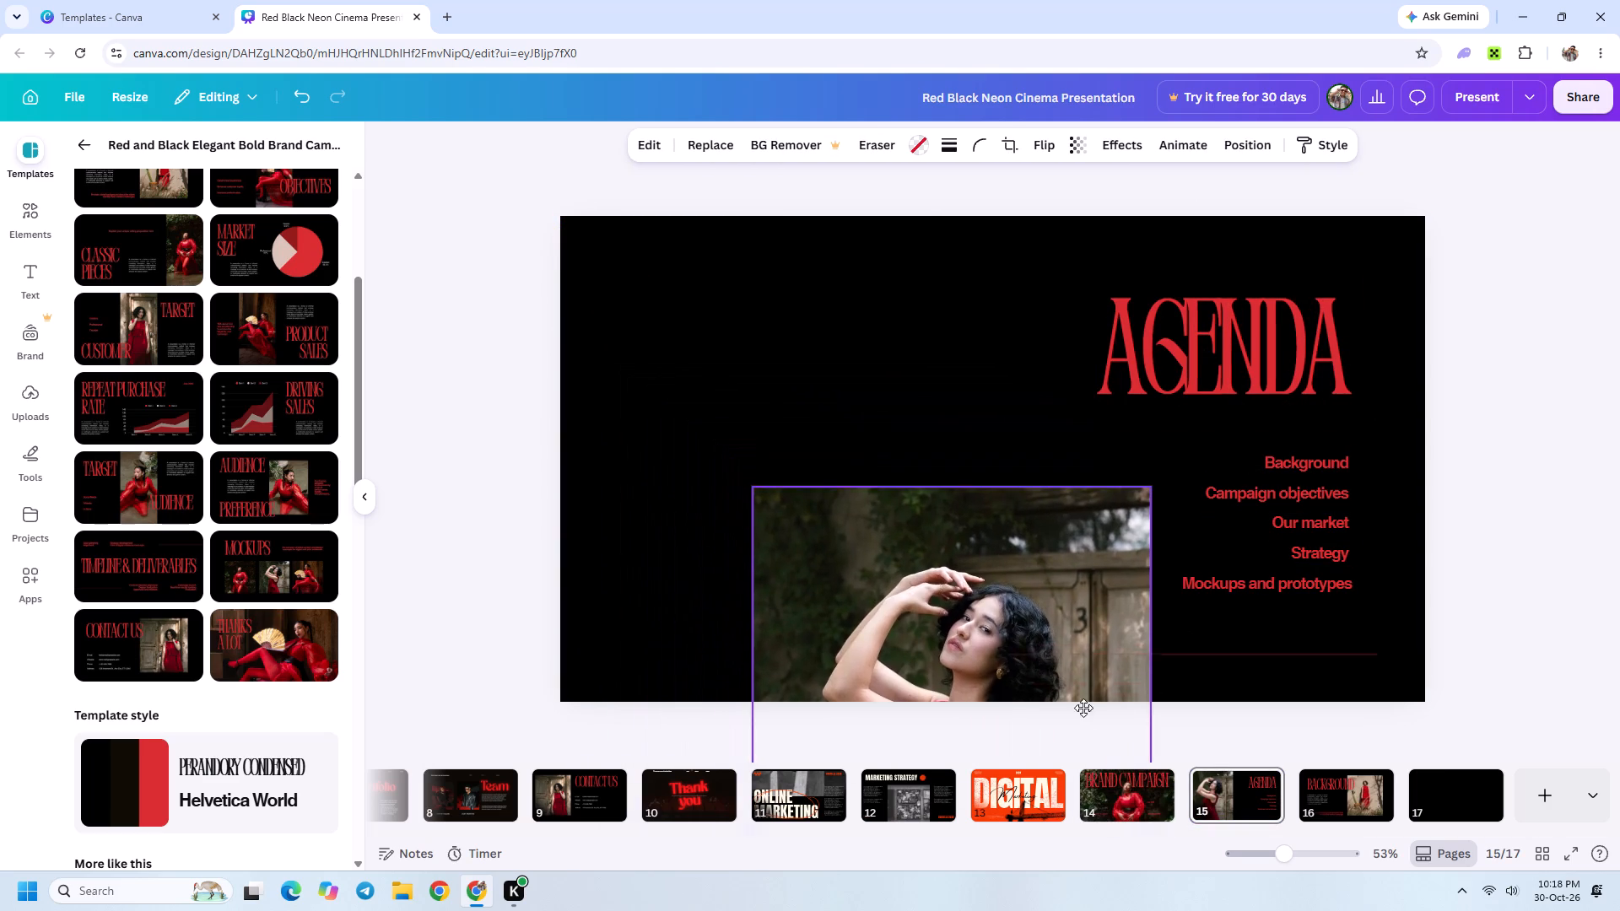
pyautogui.moveTo(1083, 708); pyautogui.dragTo(1596, 681)
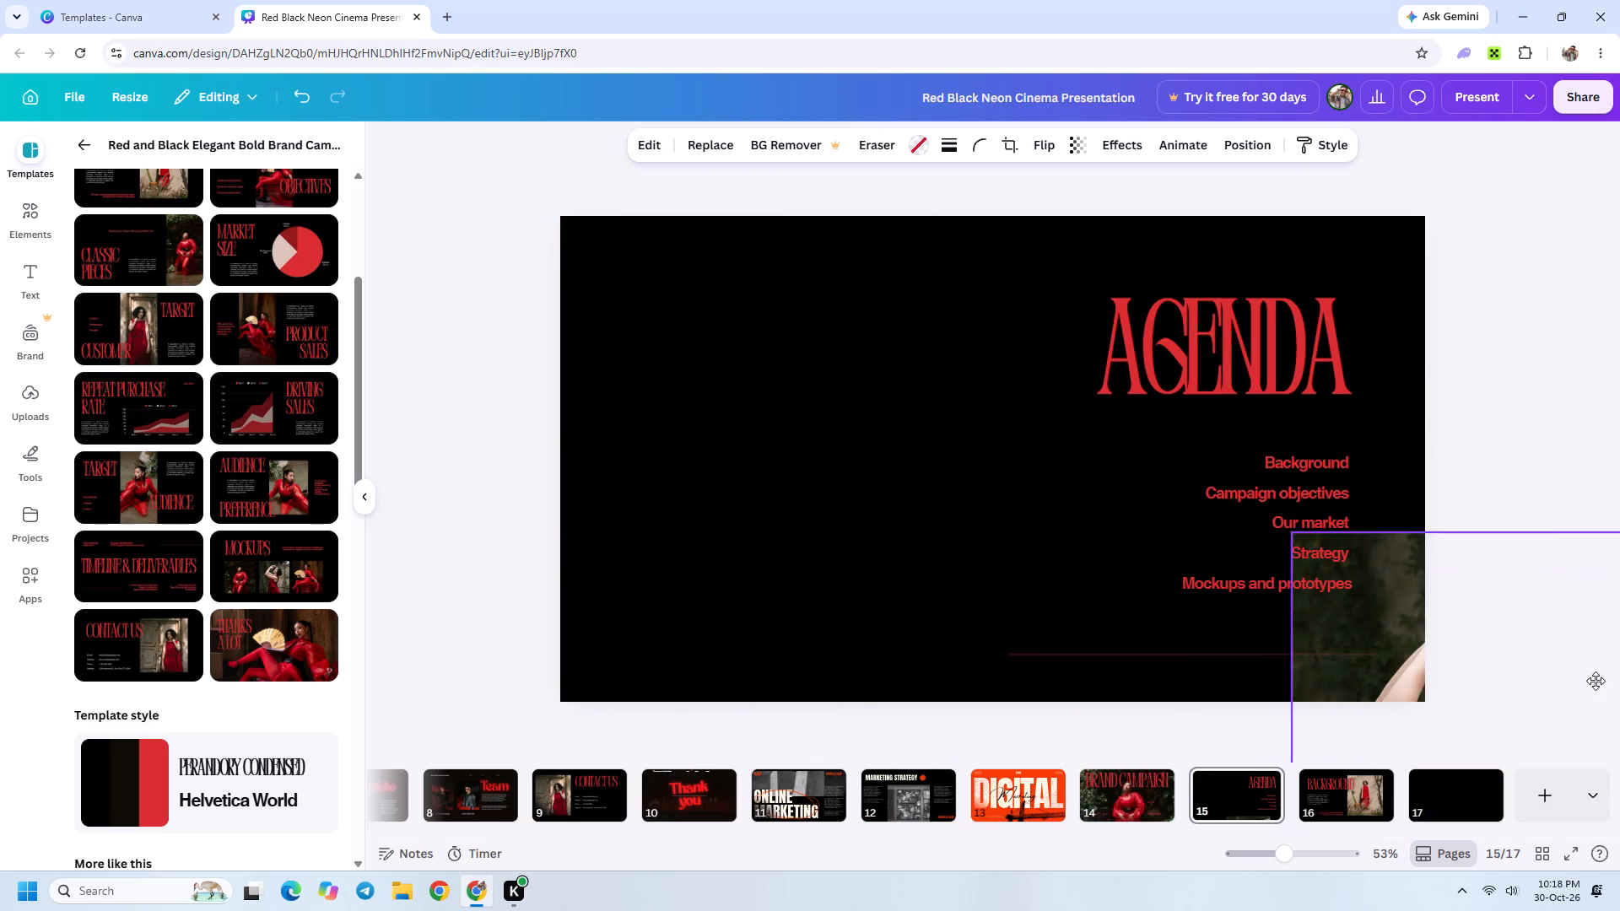
pyautogui.moveTo(1596, 681); pyautogui.dragTo(1607, 646)
# Move the AGENDA heading to the upper left of the page.
pyautogui.moveTo(1181, 337); pyautogui.dragTo(902, 357)
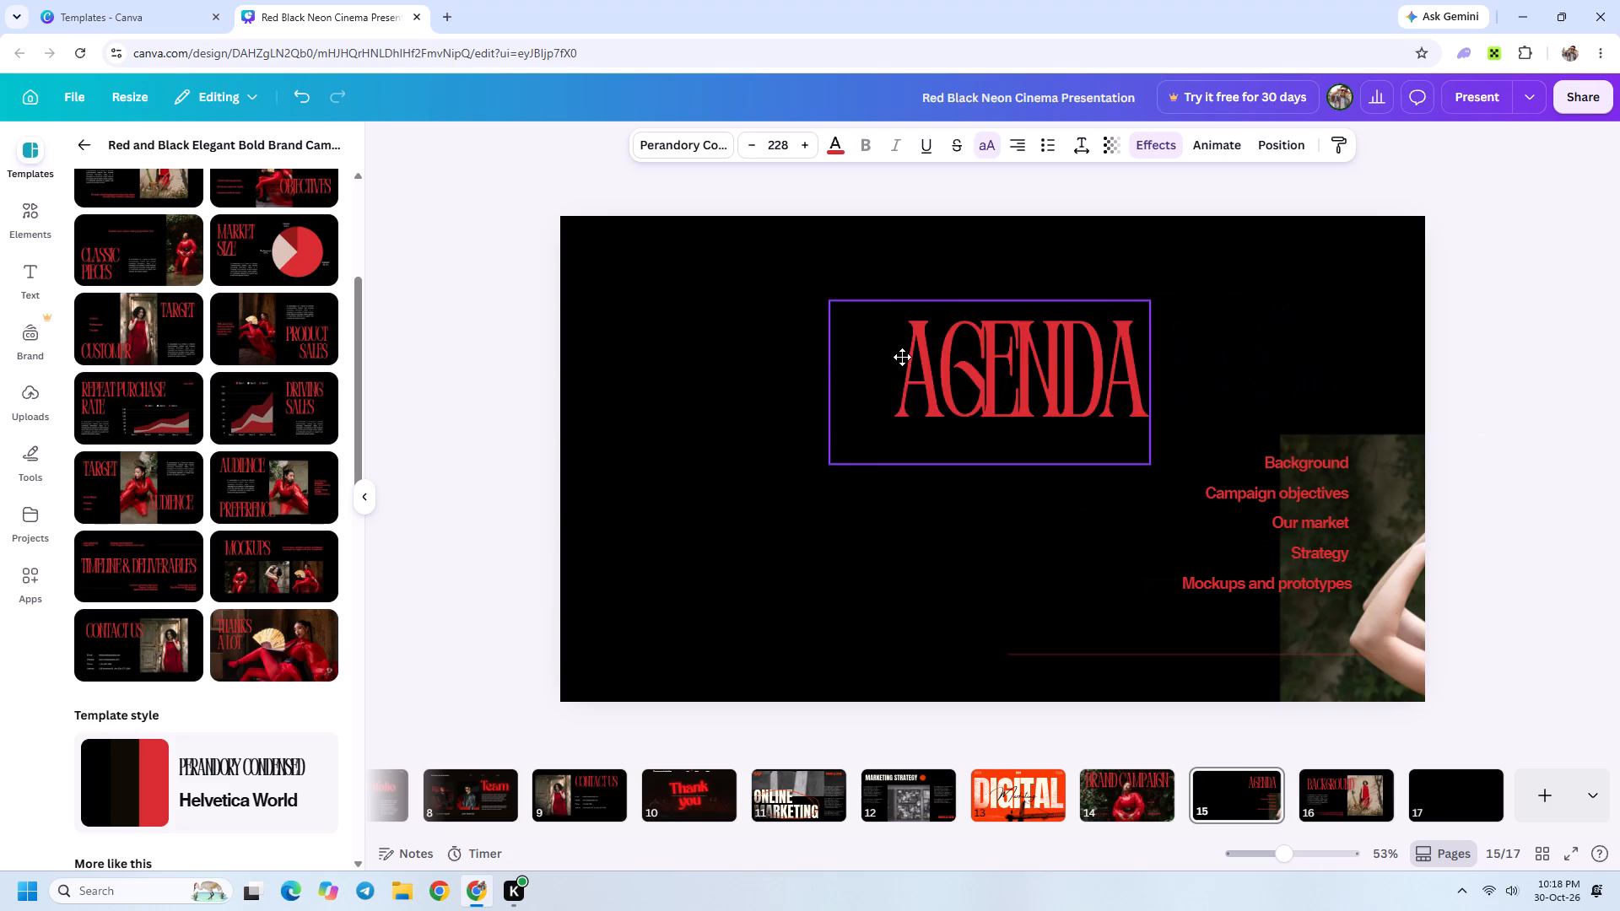
pyautogui.moveTo(902, 357); pyautogui.dragTo(724, 323)
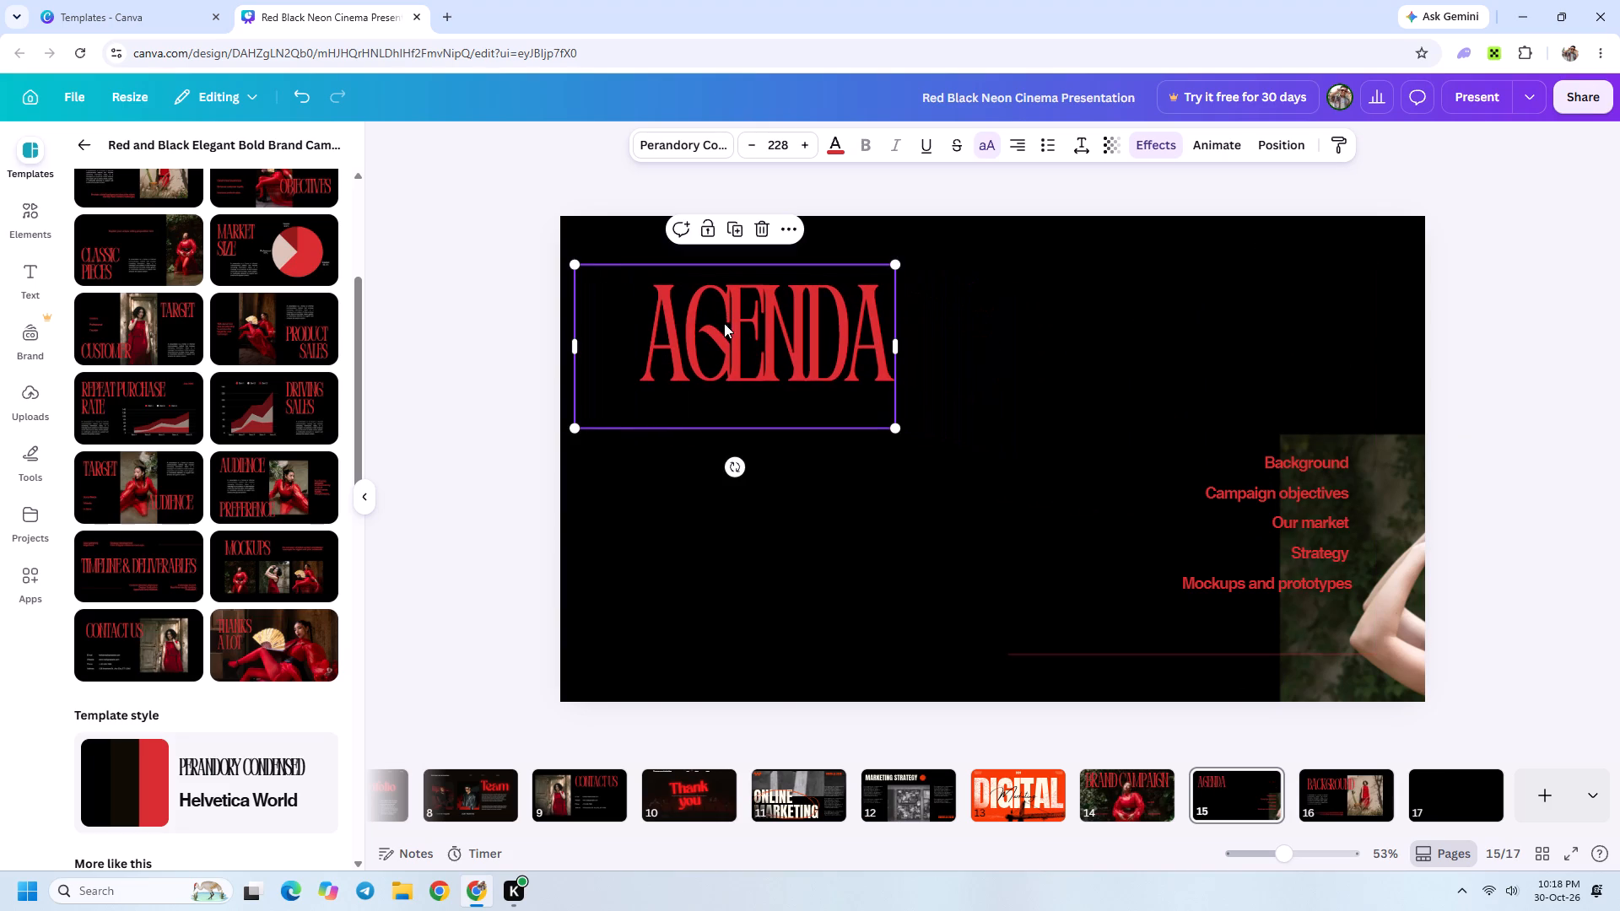
# Stack the agenda items beneath the AGENDA heading in the order Background, Campaign objectives, Strategy, Our market, Mockups and prototypes.
pyautogui.moveTo(1263, 457); pyautogui.dragTo(665, 444)
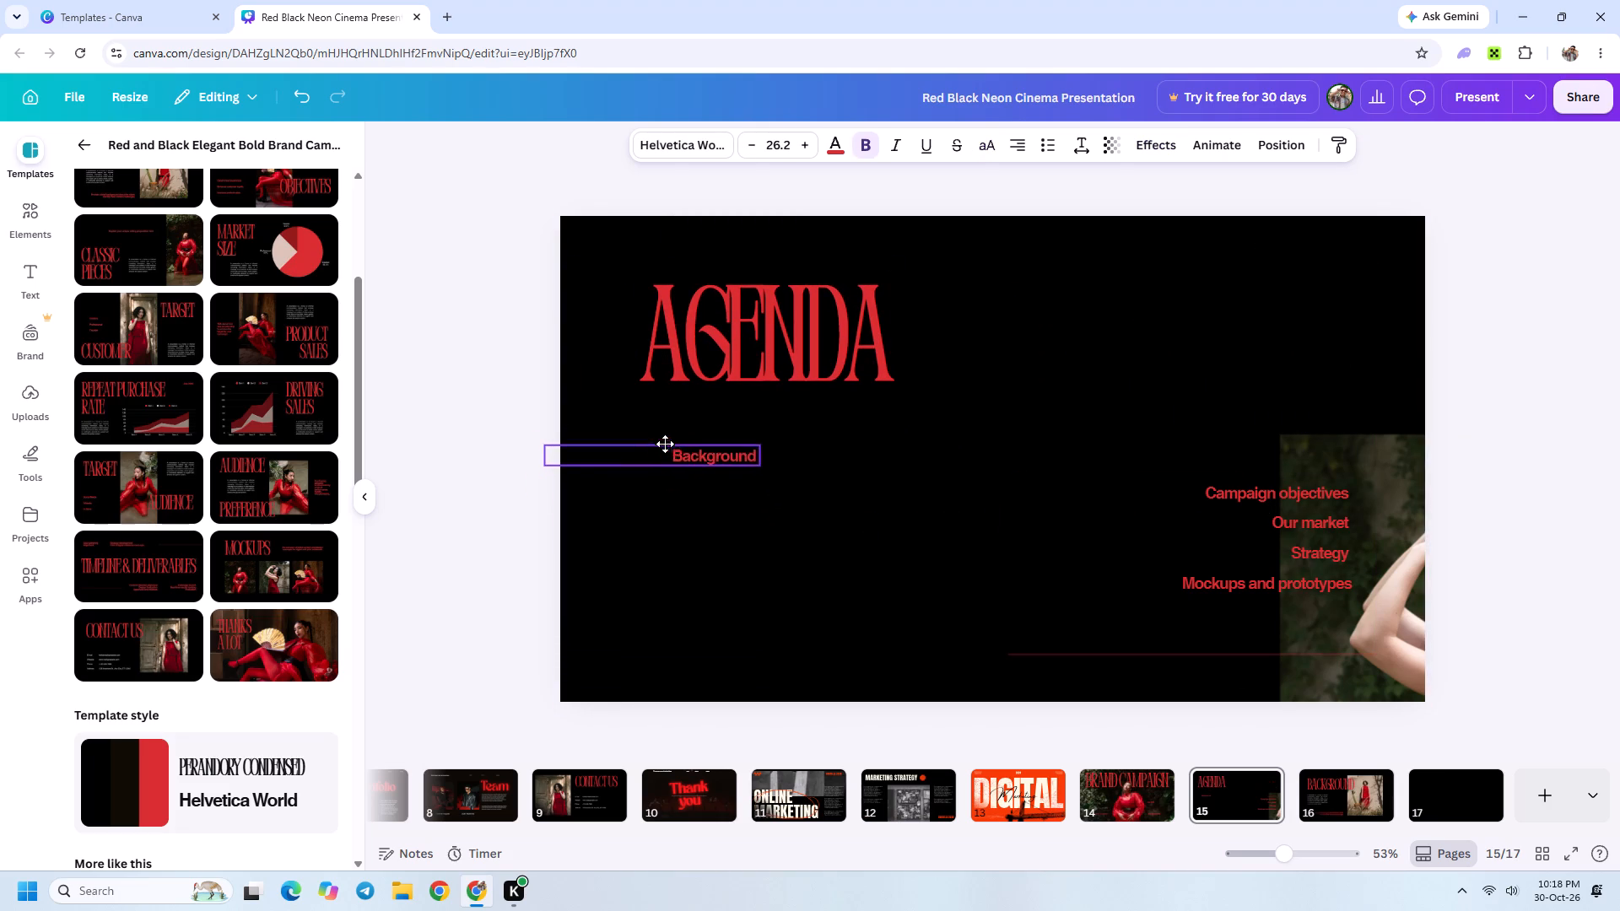
pyautogui.moveTo(665, 444); pyautogui.dragTo(644, 442)
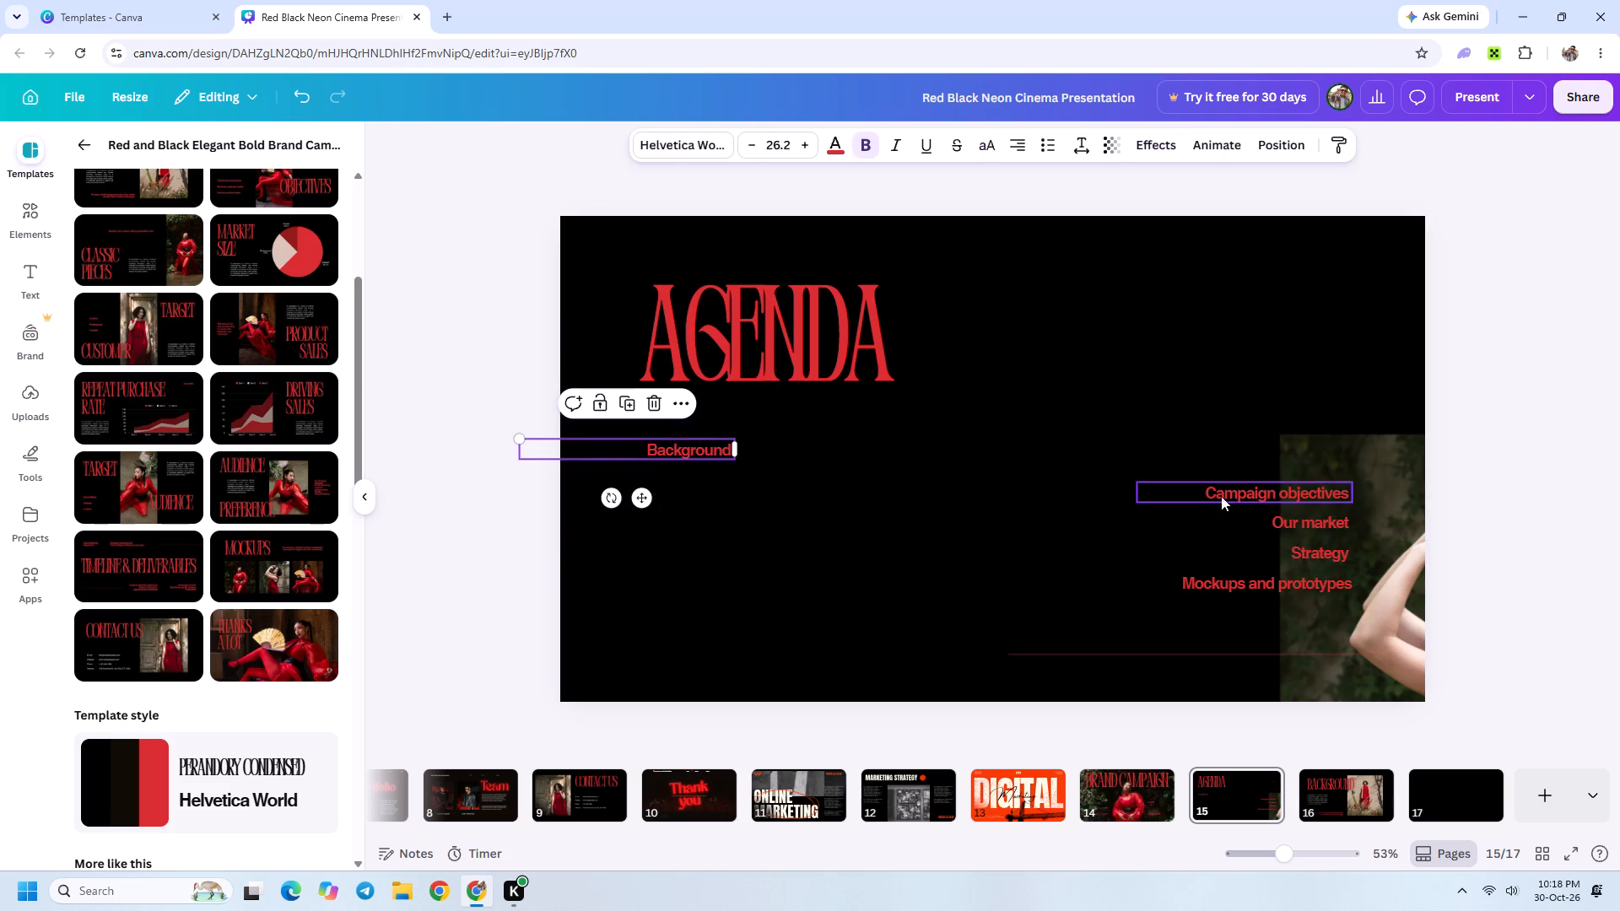
pyautogui.moveTo(1224, 488); pyautogui.dragTo(662, 491)
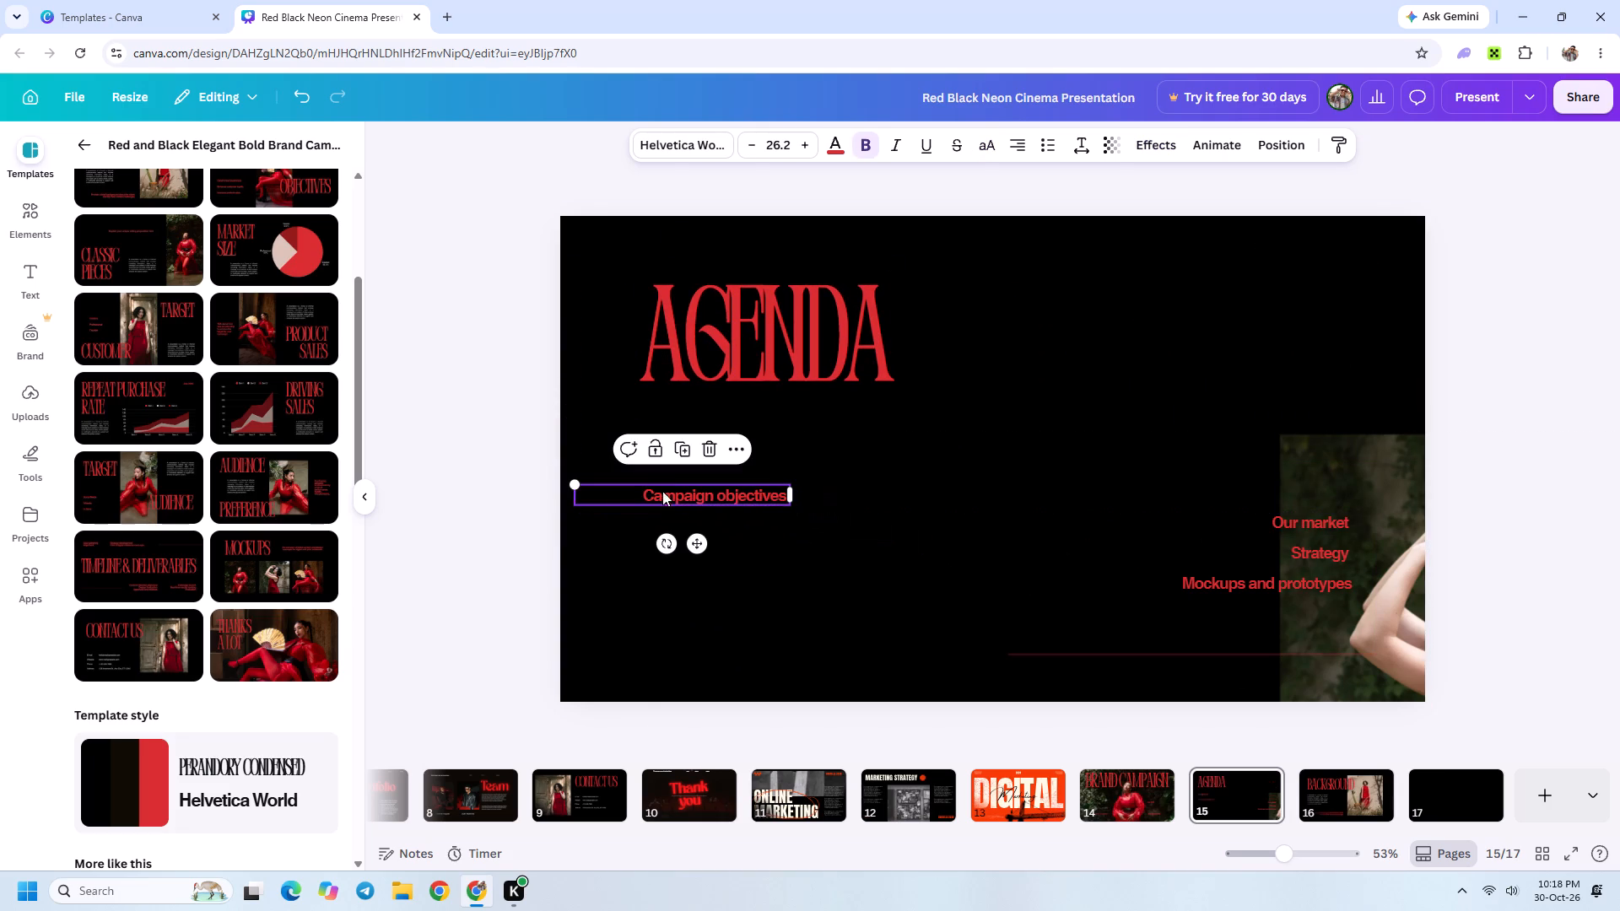
pyautogui.moveTo(1288, 558); pyautogui.dragTo(651, 543)
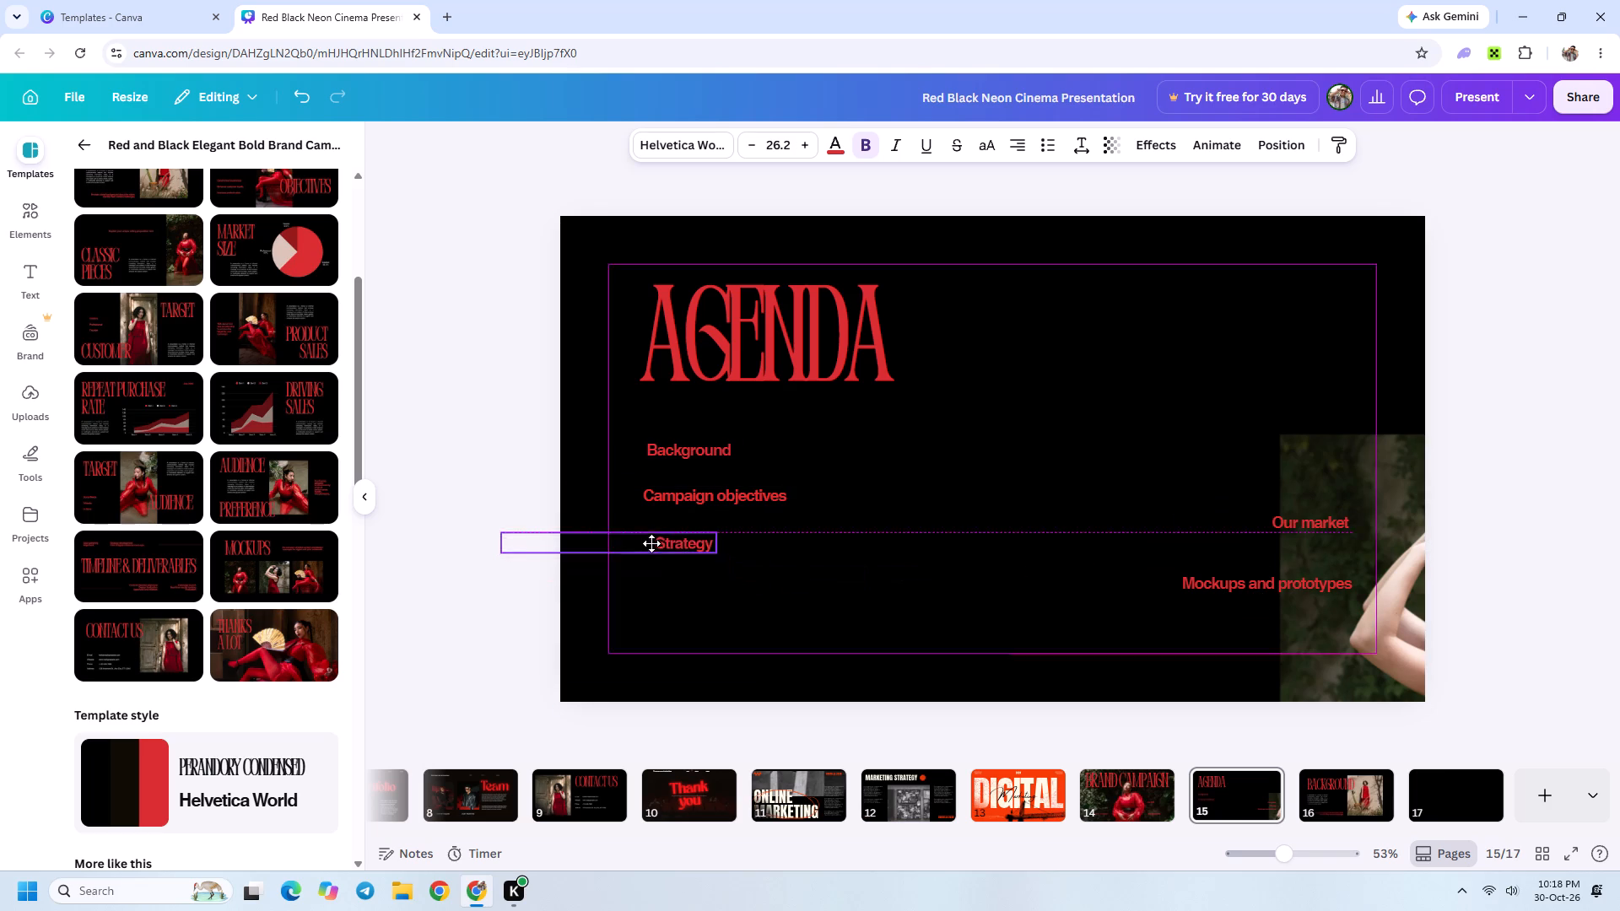
pyautogui.moveTo(651, 543); pyautogui.dragTo(645, 538)
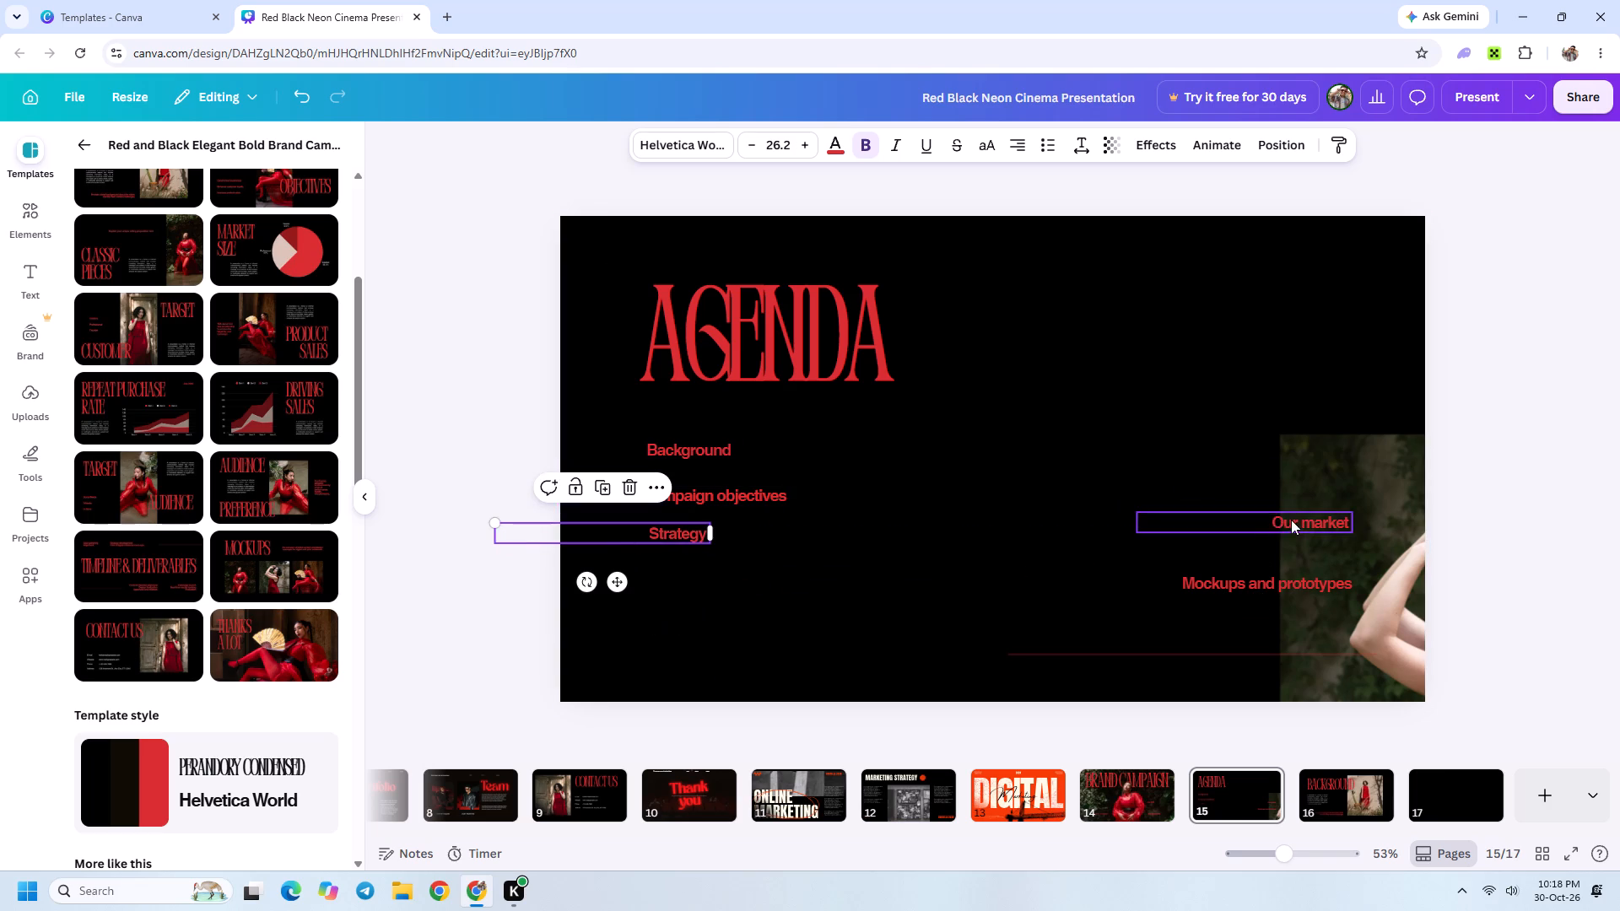
pyautogui.moveTo(1291, 520); pyautogui.dragTo(666, 572)
pyautogui.moveTo(1203, 583); pyautogui.dragTo(661, 602)
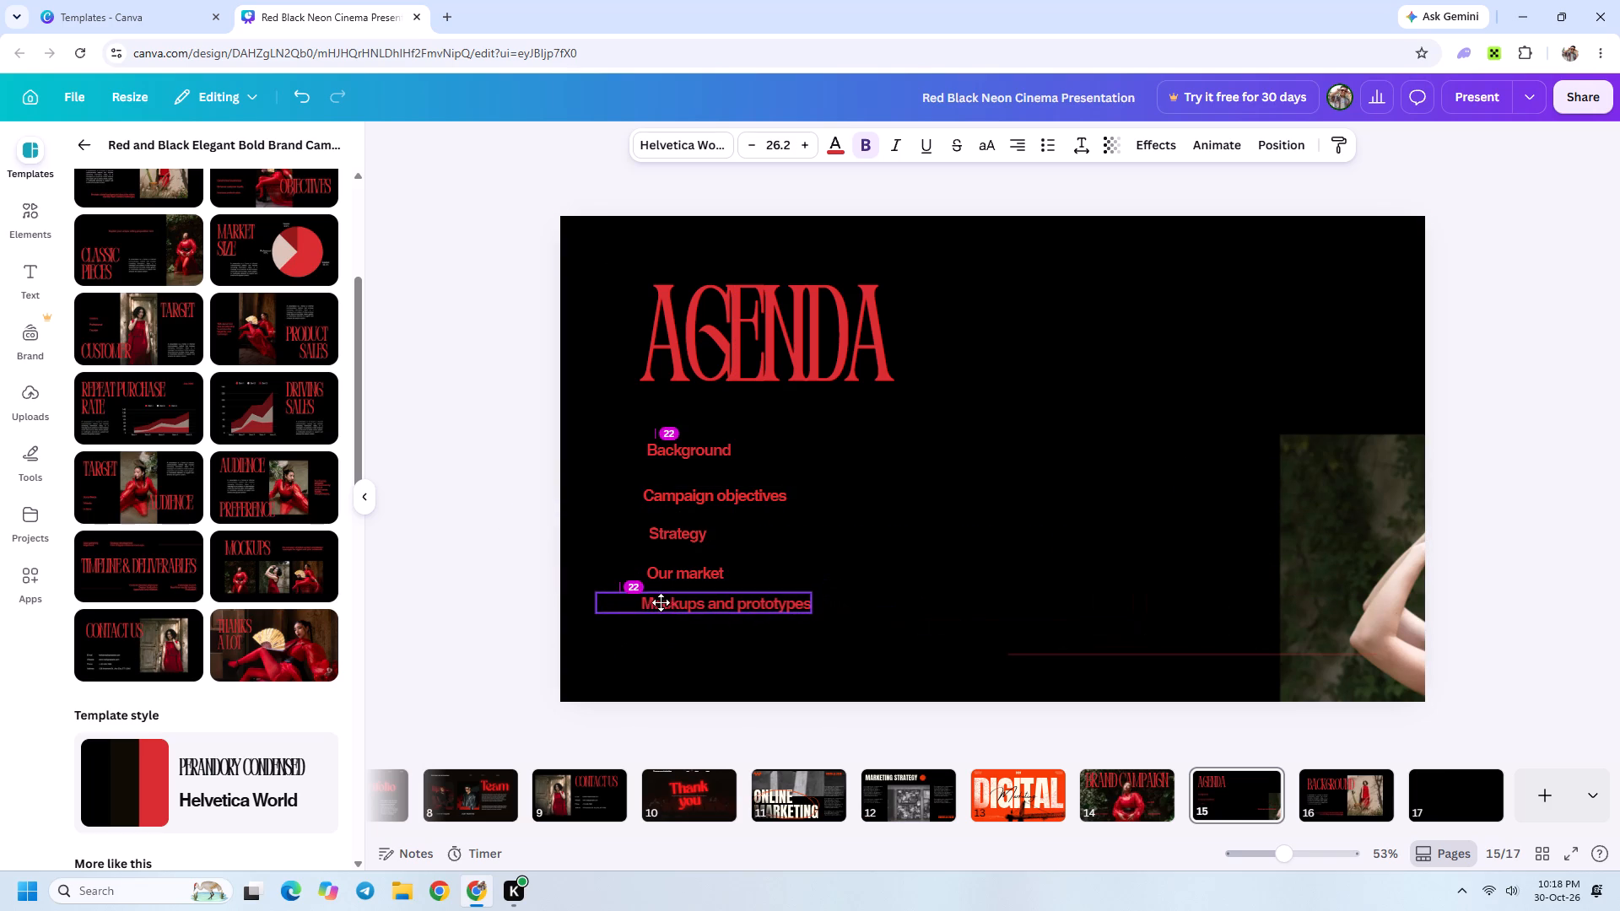
pyautogui.moveTo(661, 602); pyautogui.dragTo(669, 617)
pyautogui.click(892, 502)
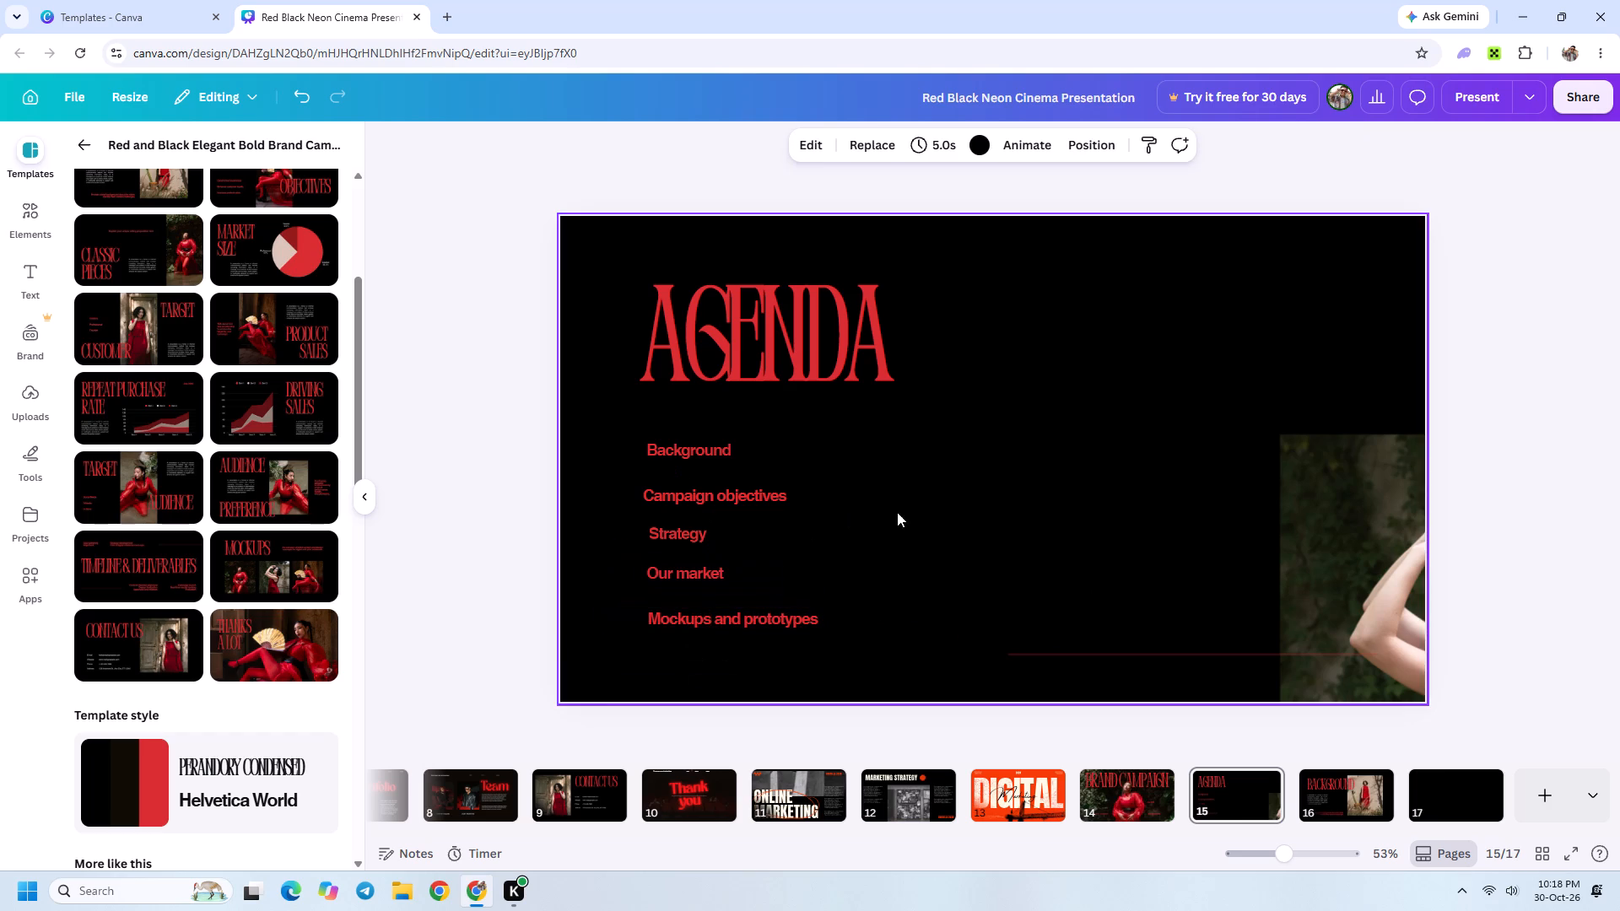
# Move the photo of the woman back fully onto the Agenda page, beside the heading and list, filling the page height.
pyautogui.moveTo(1341, 573); pyautogui.dragTo(1015, 357)
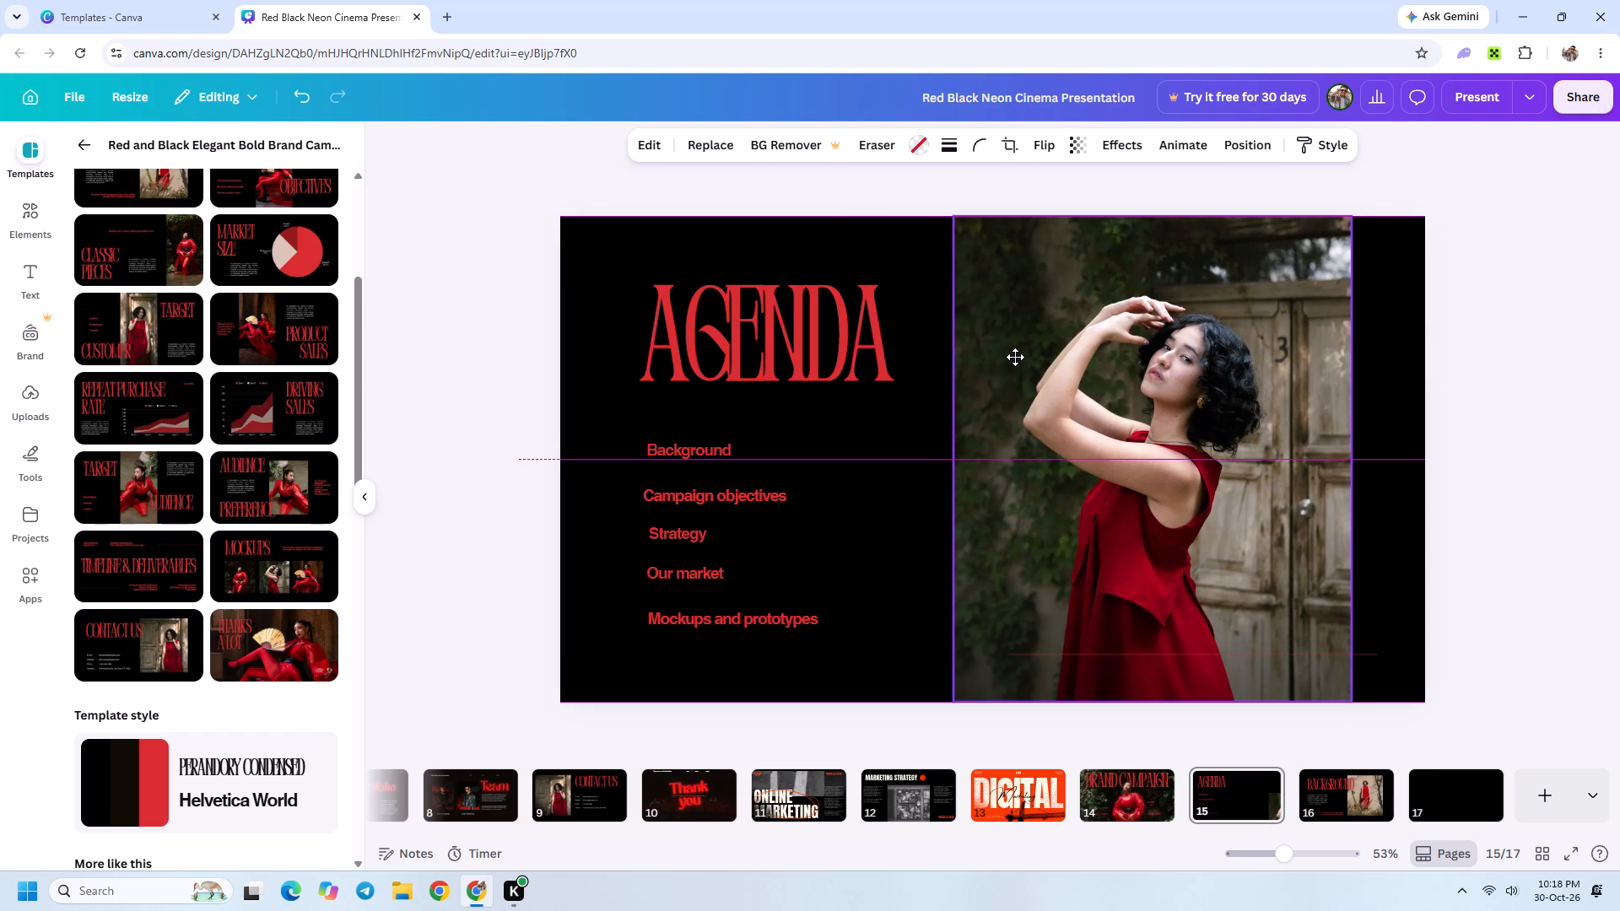
pyautogui.moveTo(1015, 357); pyautogui.dragTo(1016, 364)
pyautogui.moveTo(1025, 368); pyautogui.dragTo(1019, 350)
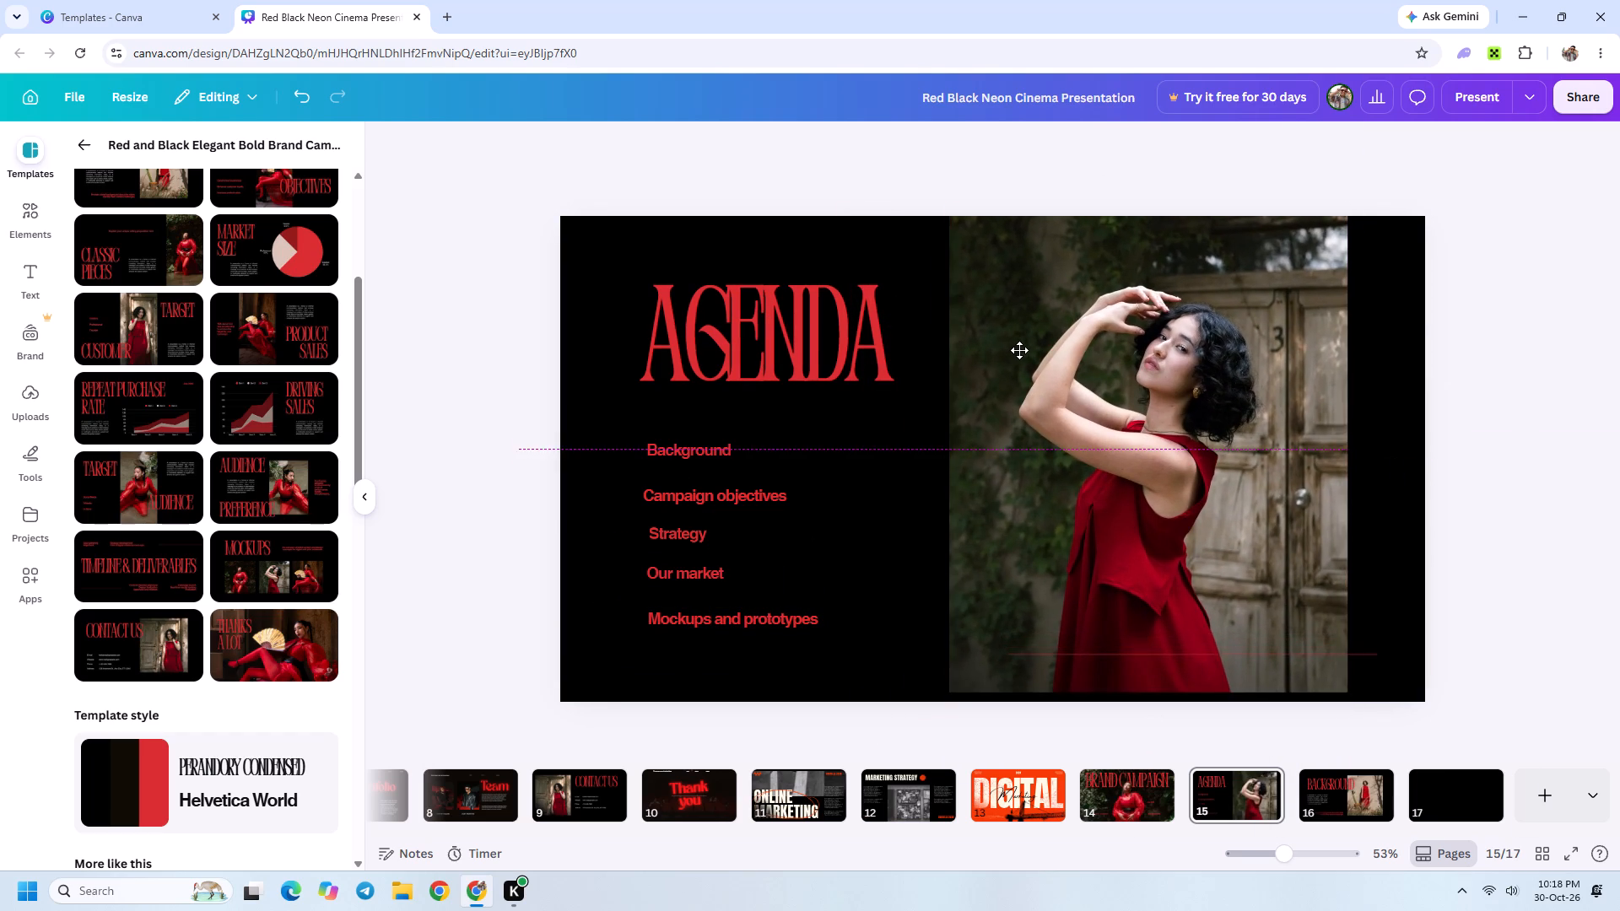
pyautogui.moveTo(1019, 350); pyautogui.dragTo(1016, 358)
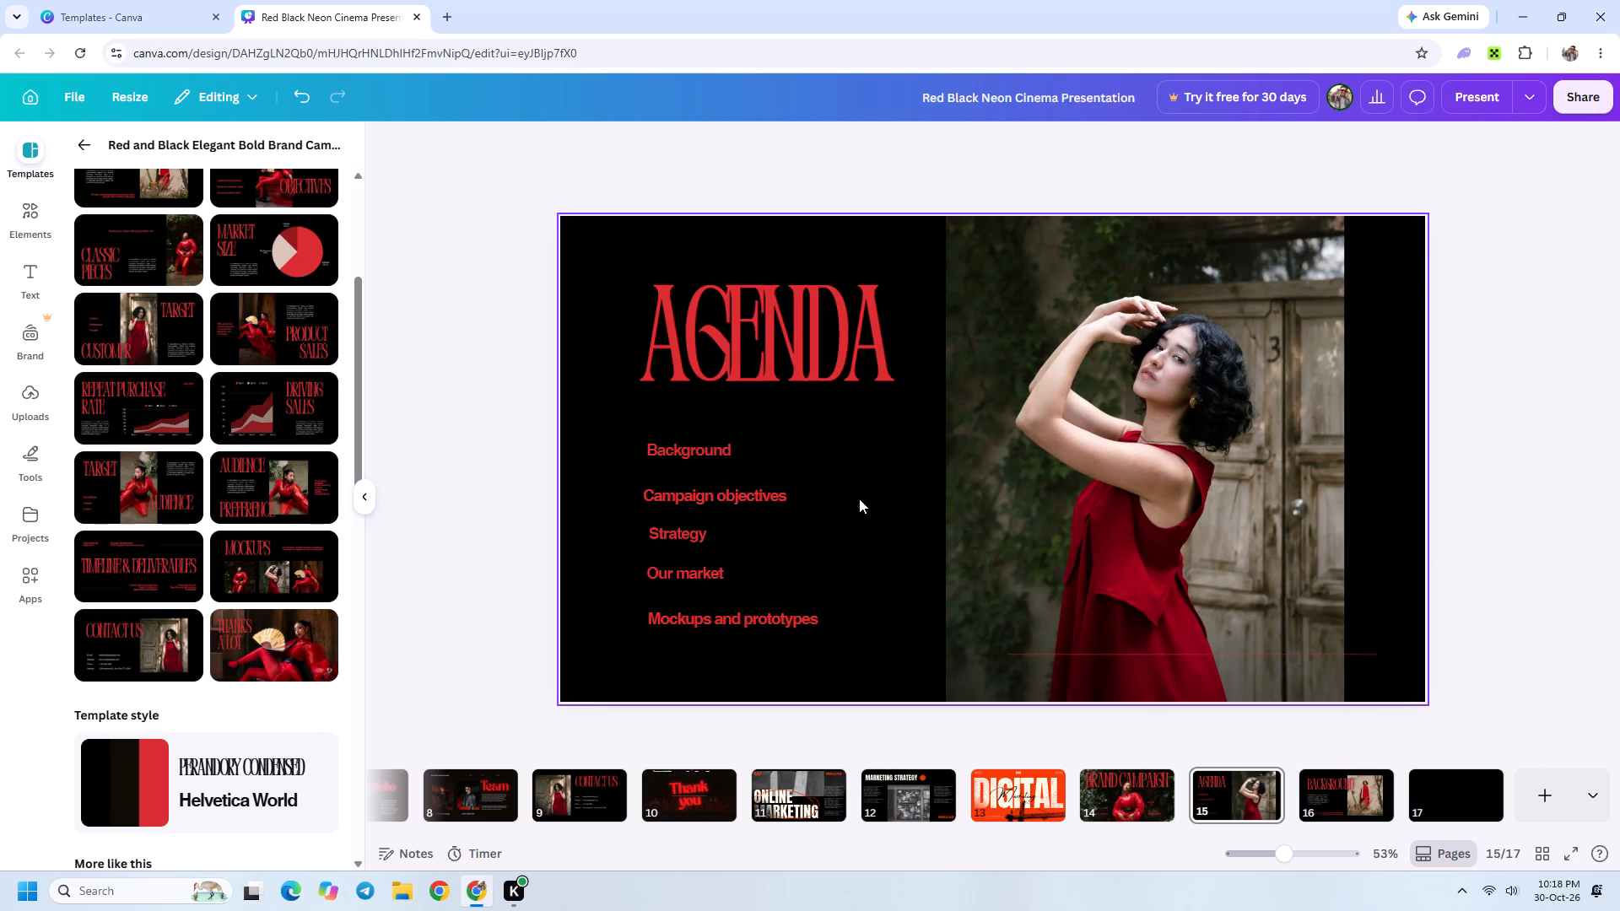
pyautogui.click(859, 499)
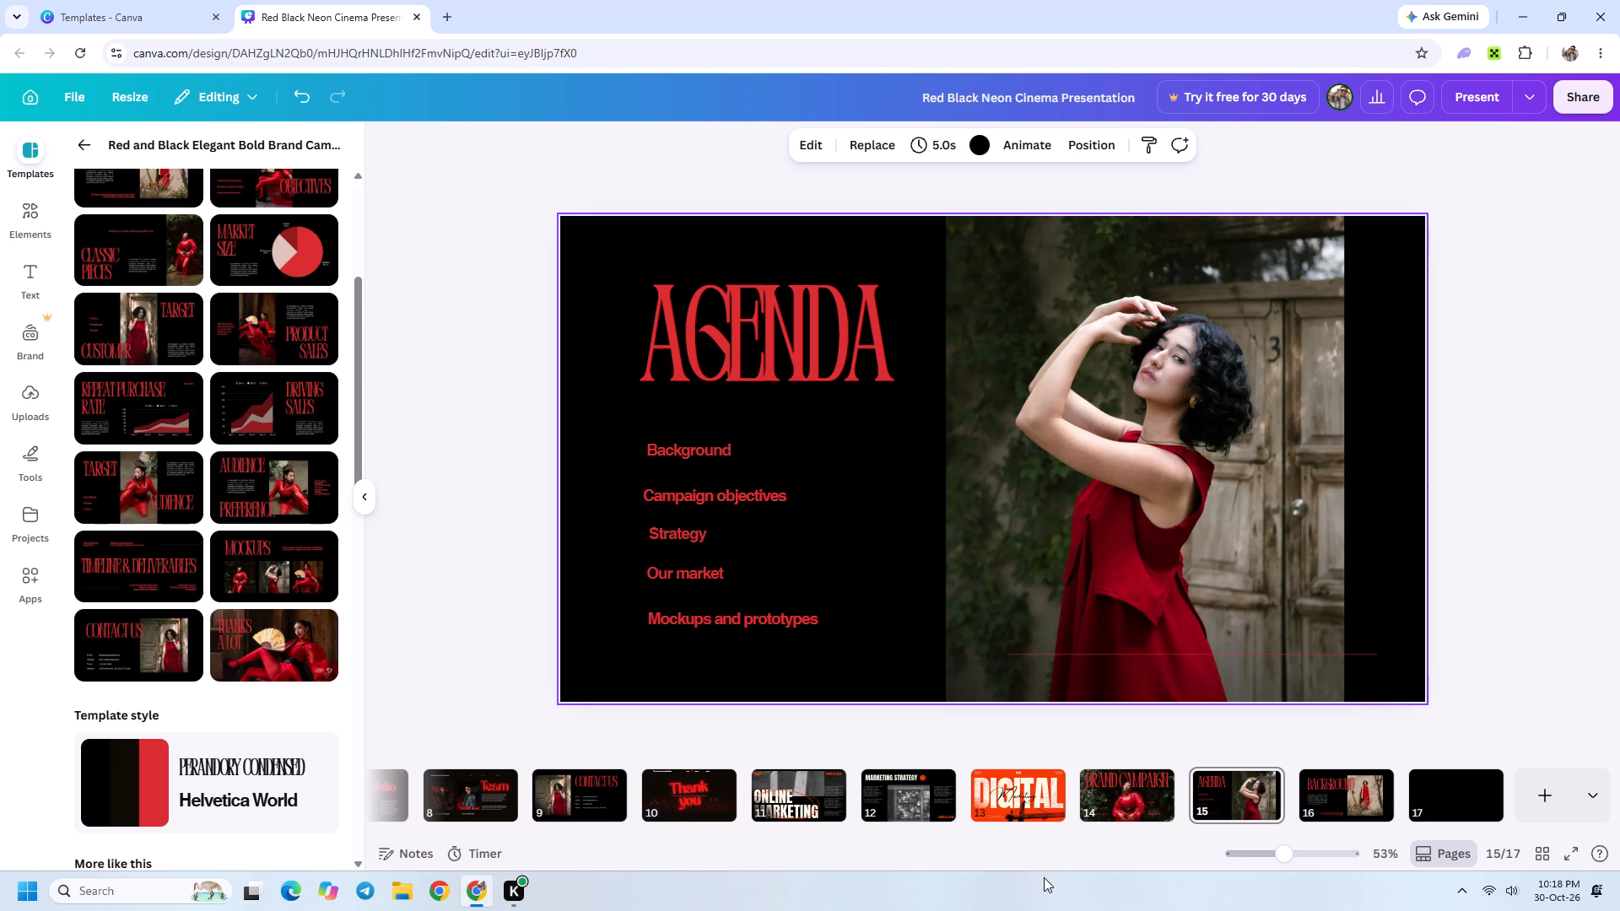
# On the Background page, shrink the BACKGROUND heading to font size 192 and place it clear of the photo's left edge.
pyautogui.click(1357, 791)
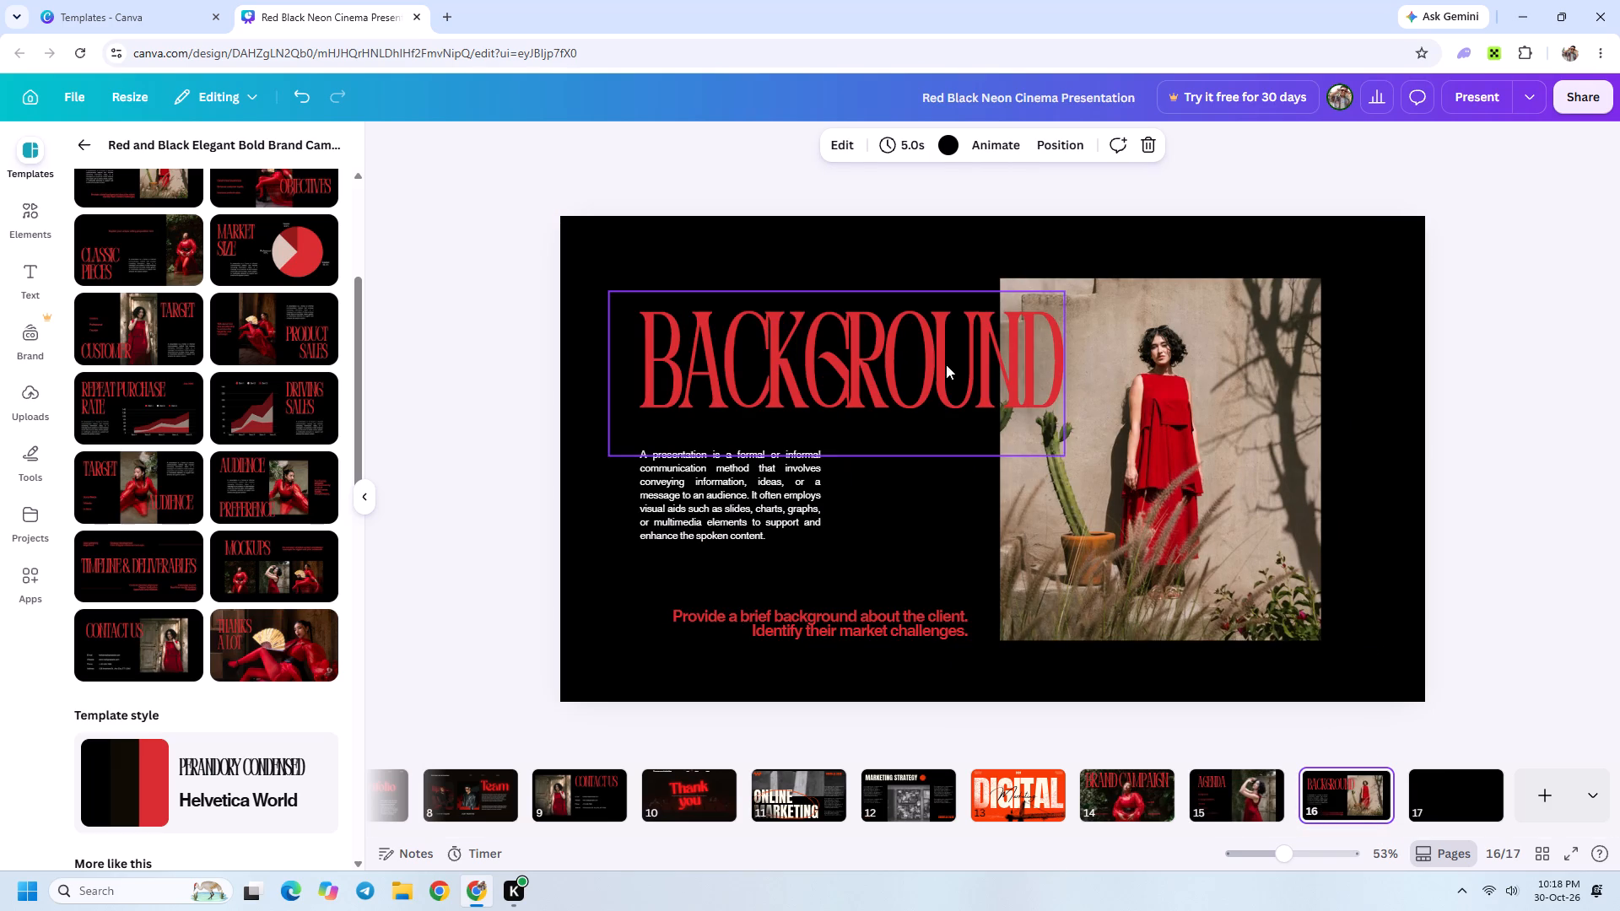
pyautogui.moveTo(906, 377); pyautogui.dragTo(861, 348)
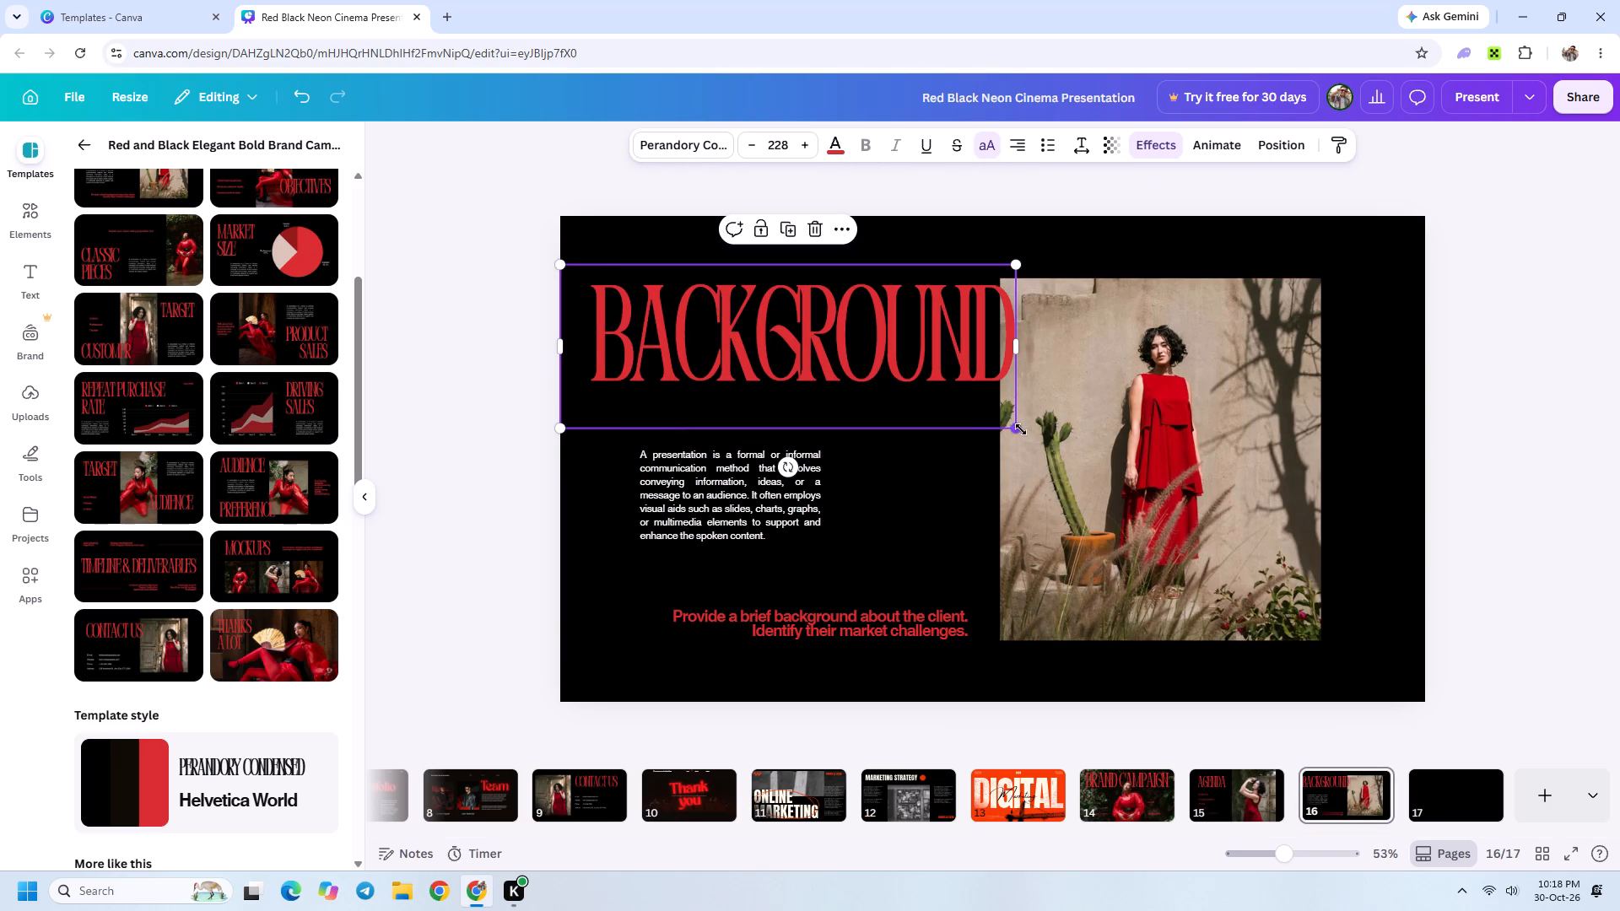
pyautogui.moveTo(1020, 429); pyautogui.dragTo(943, 417)
pyautogui.moveTo(840, 347); pyautogui.dragTo(858, 360)
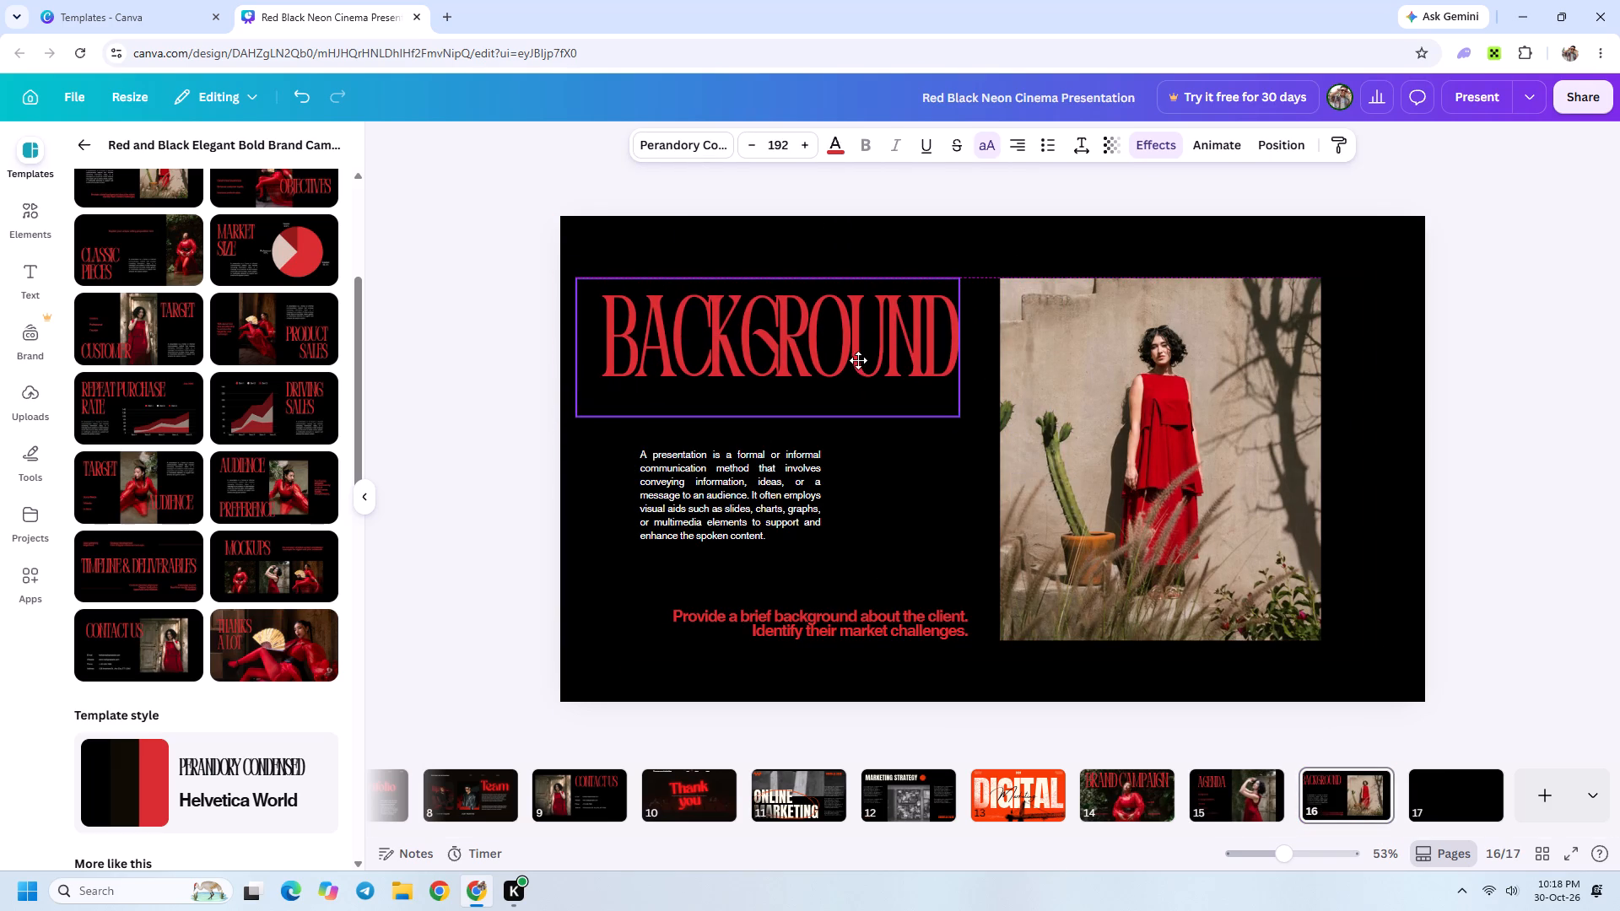
pyautogui.moveTo(858, 360); pyautogui.dragTo(869, 364)
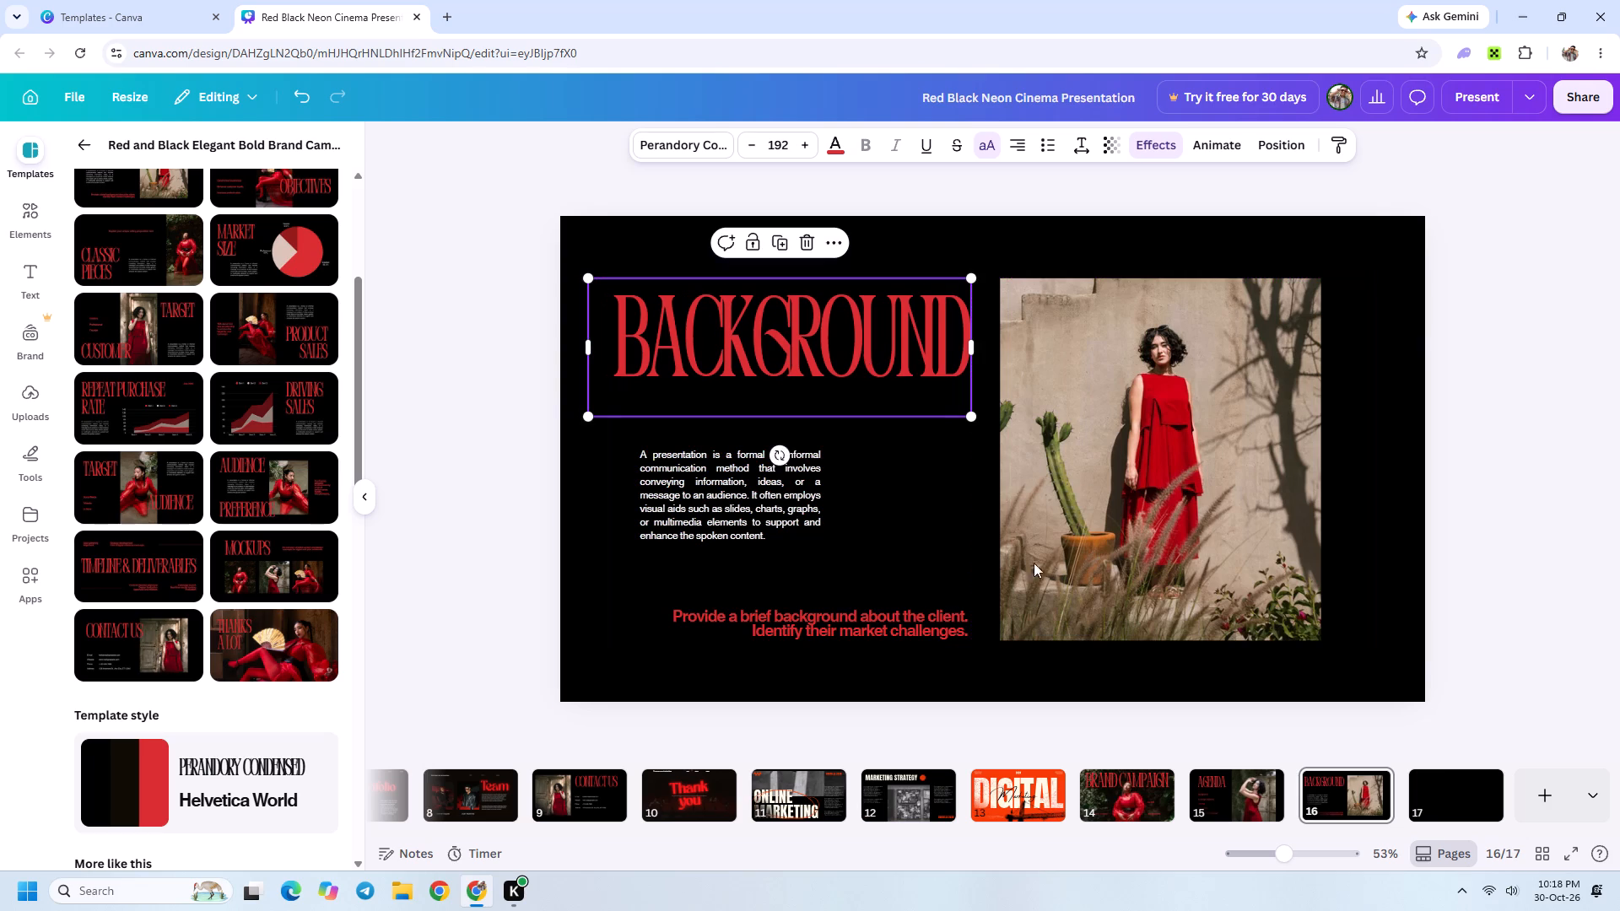
# Shift the red text about the client's background and market challenges left to align with the white paragraph's left edge.
pyautogui.moveTo(883, 628); pyautogui.dragTo(850, 619)
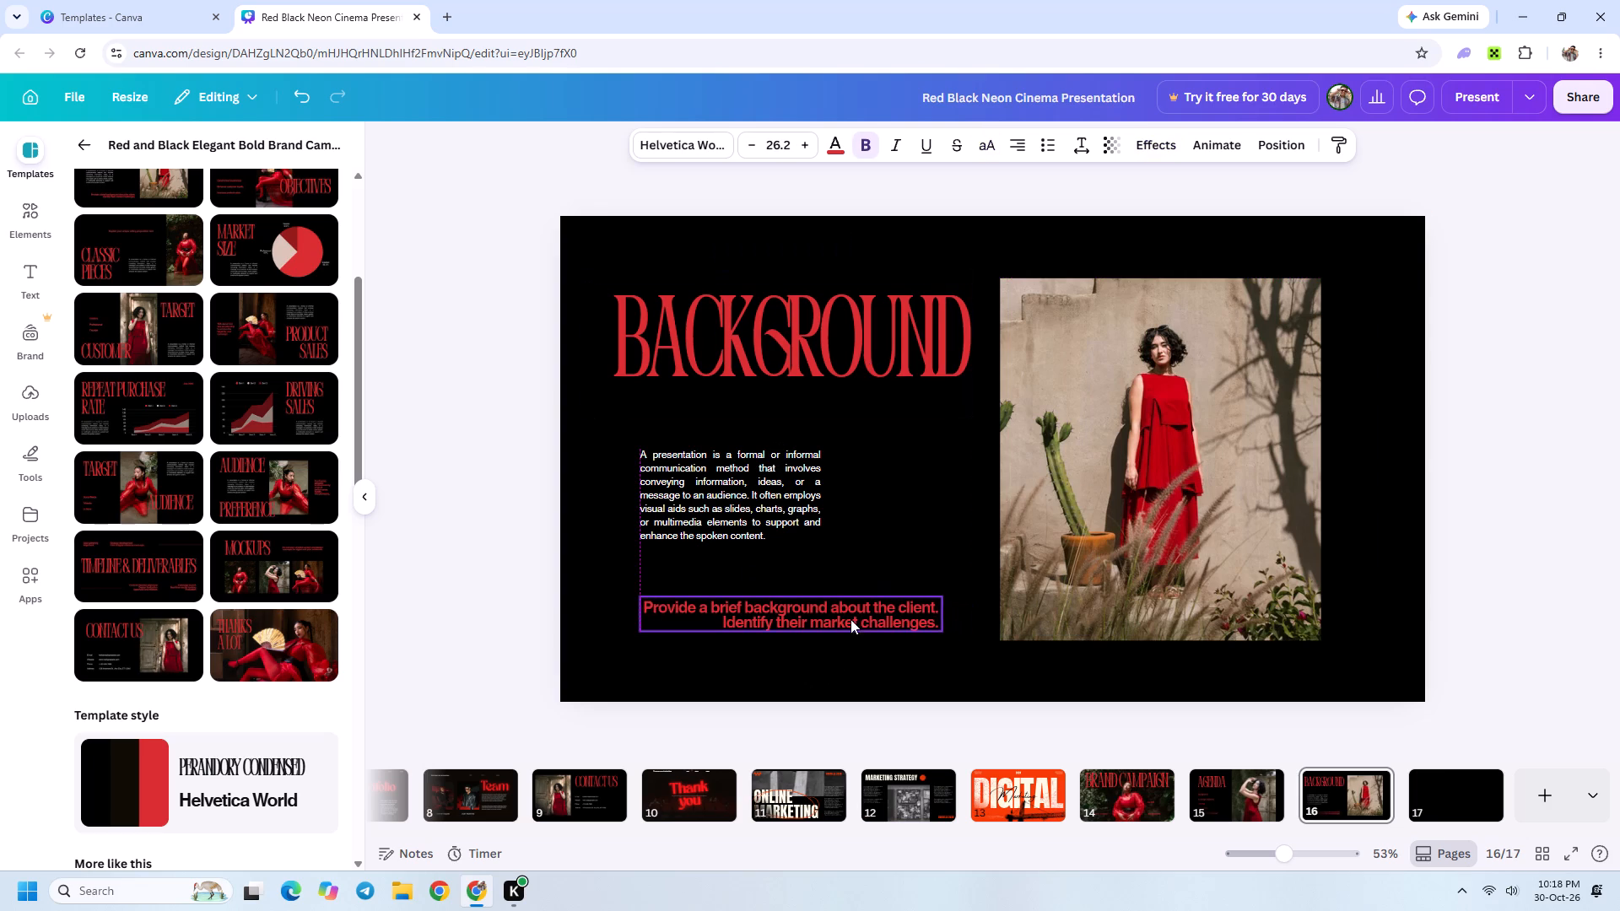
pyautogui.moveTo(854, 615); pyautogui.dragTo(854, 625)
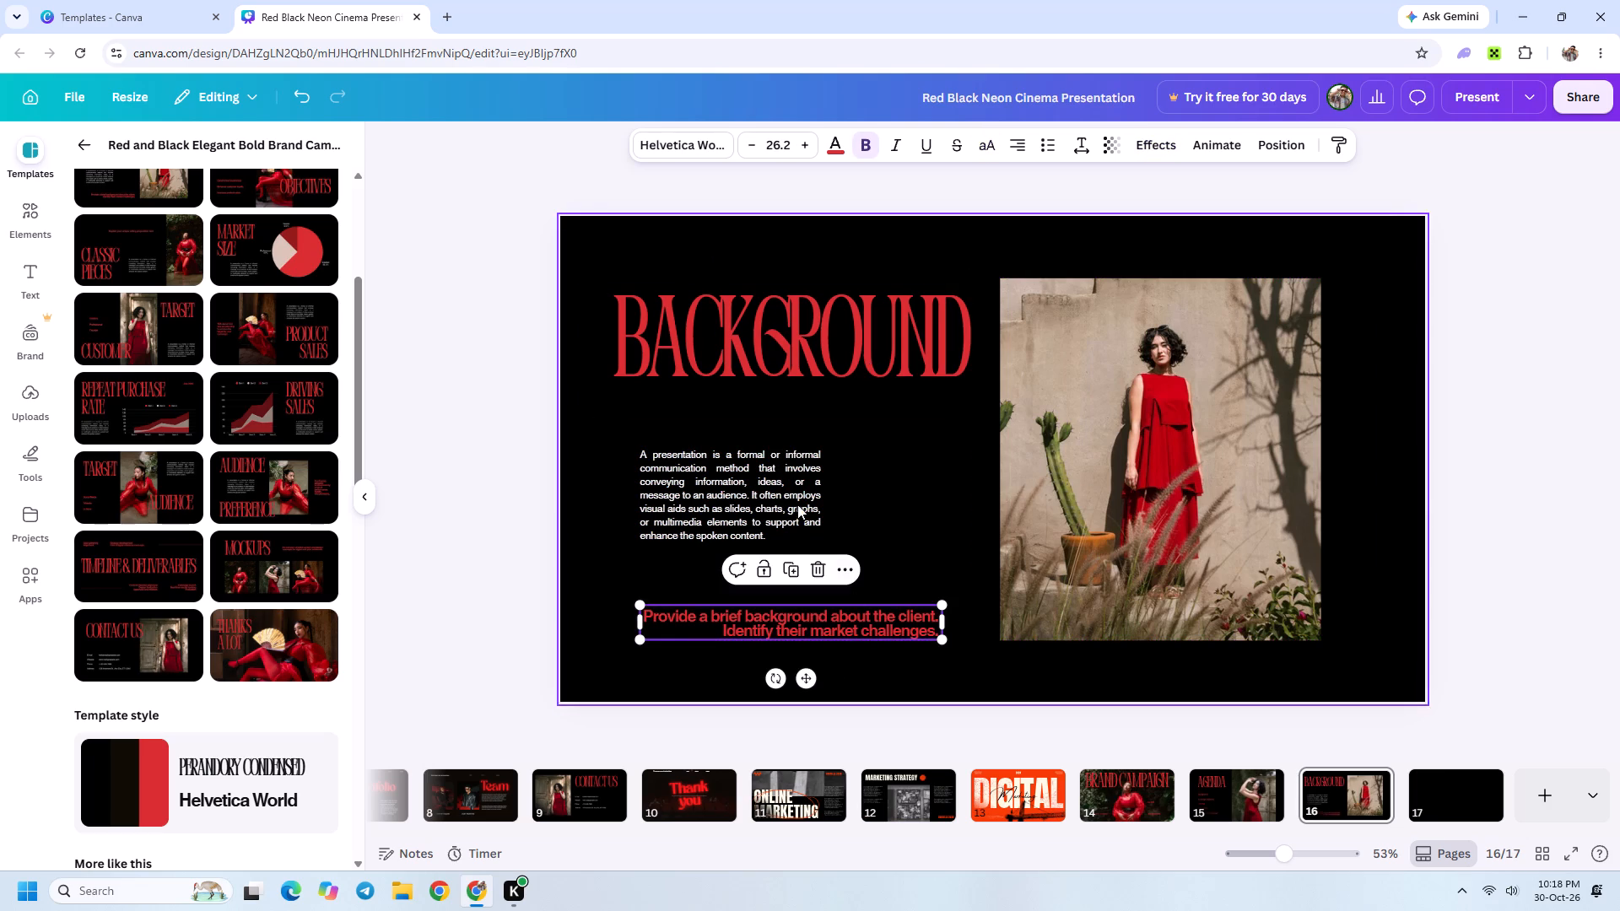
# Enlarge the white presentation paragraph to font size 26 and position it between the BACKGROUND heading and the red text.
pyautogui.click(800, 508)
pyautogui.moveTo(827, 540); pyautogui.dragTo(887, 579)
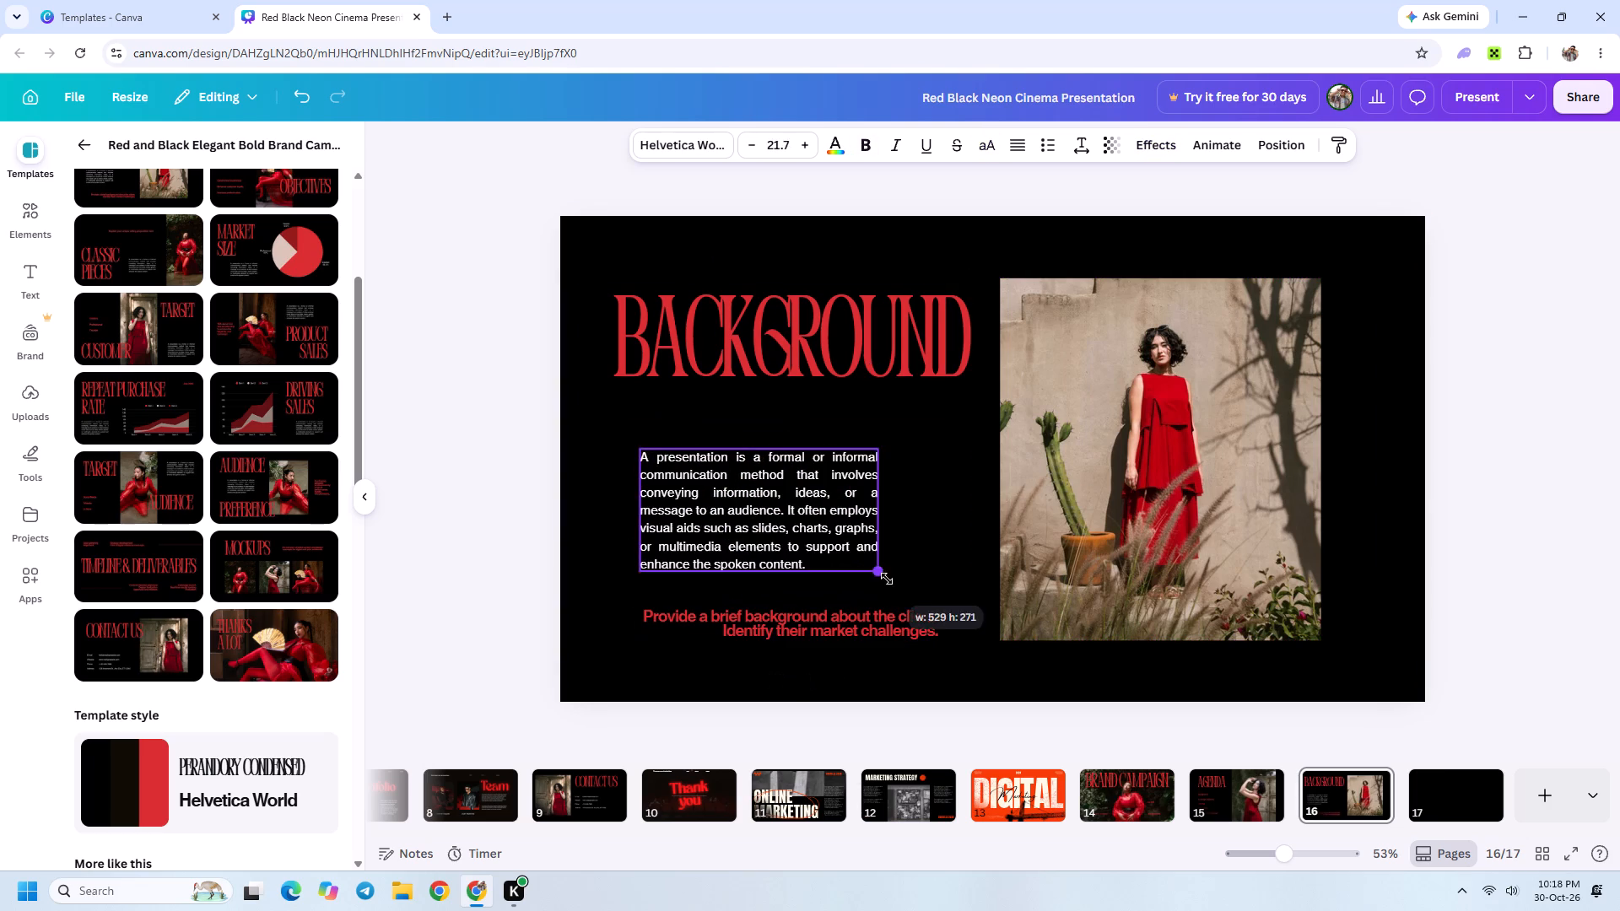
pyautogui.moveTo(887, 579); pyautogui.dragTo(889, 581)
pyautogui.moveTo(801, 522); pyautogui.dragTo(809, 503)
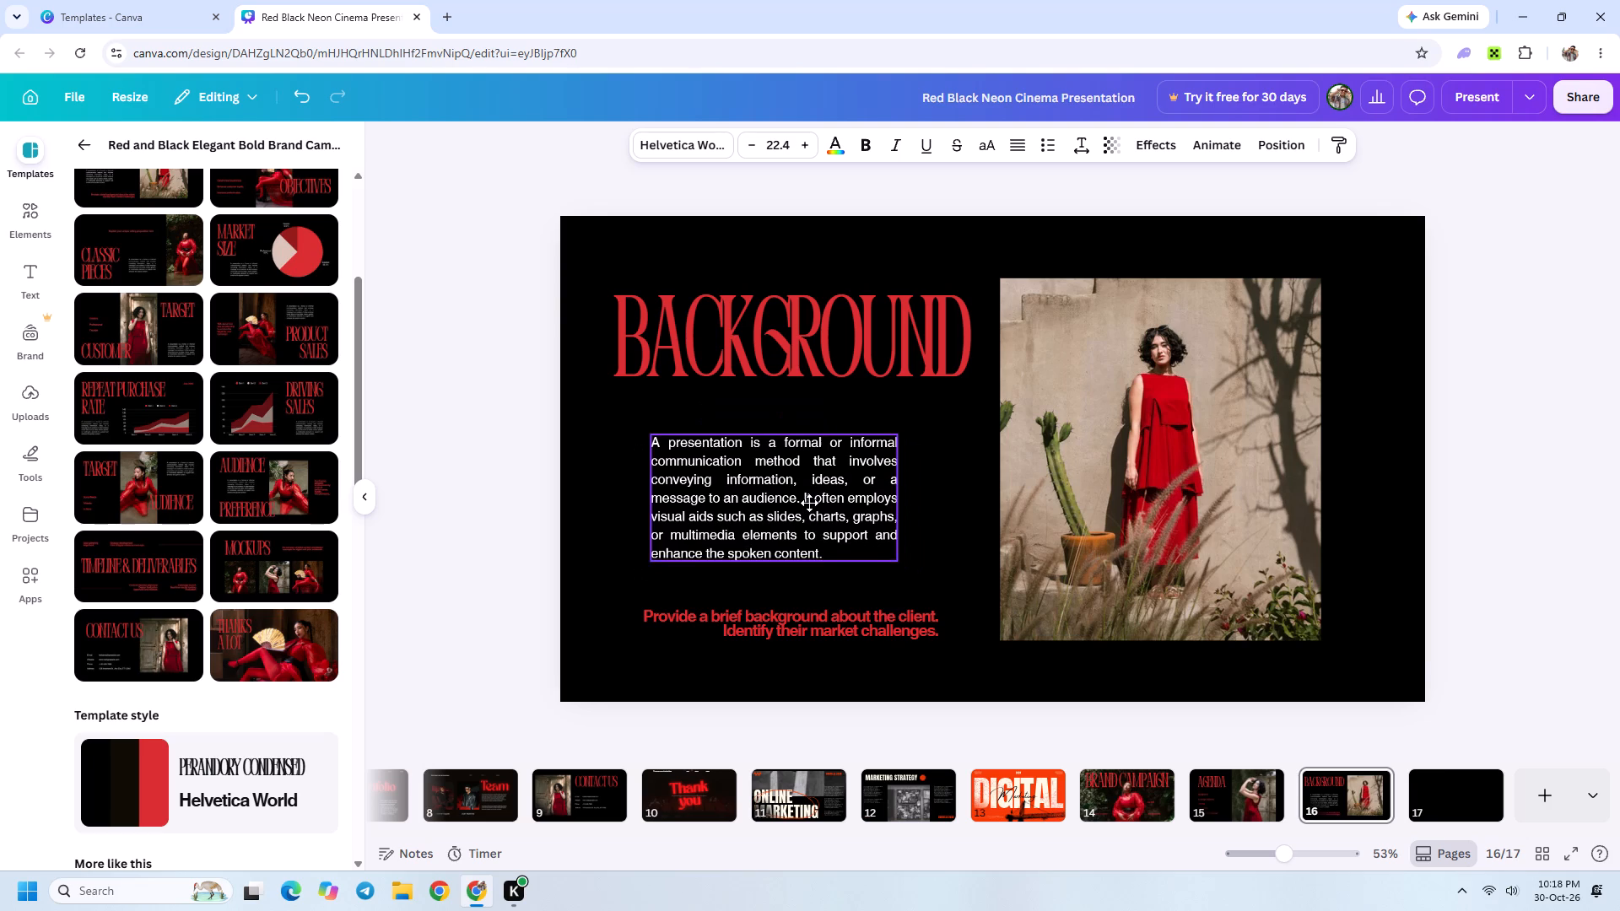
pyautogui.moveTo(809, 503); pyautogui.dragTo(796, 489)
pyautogui.moveTo(882, 544); pyautogui.dragTo(915, 576)
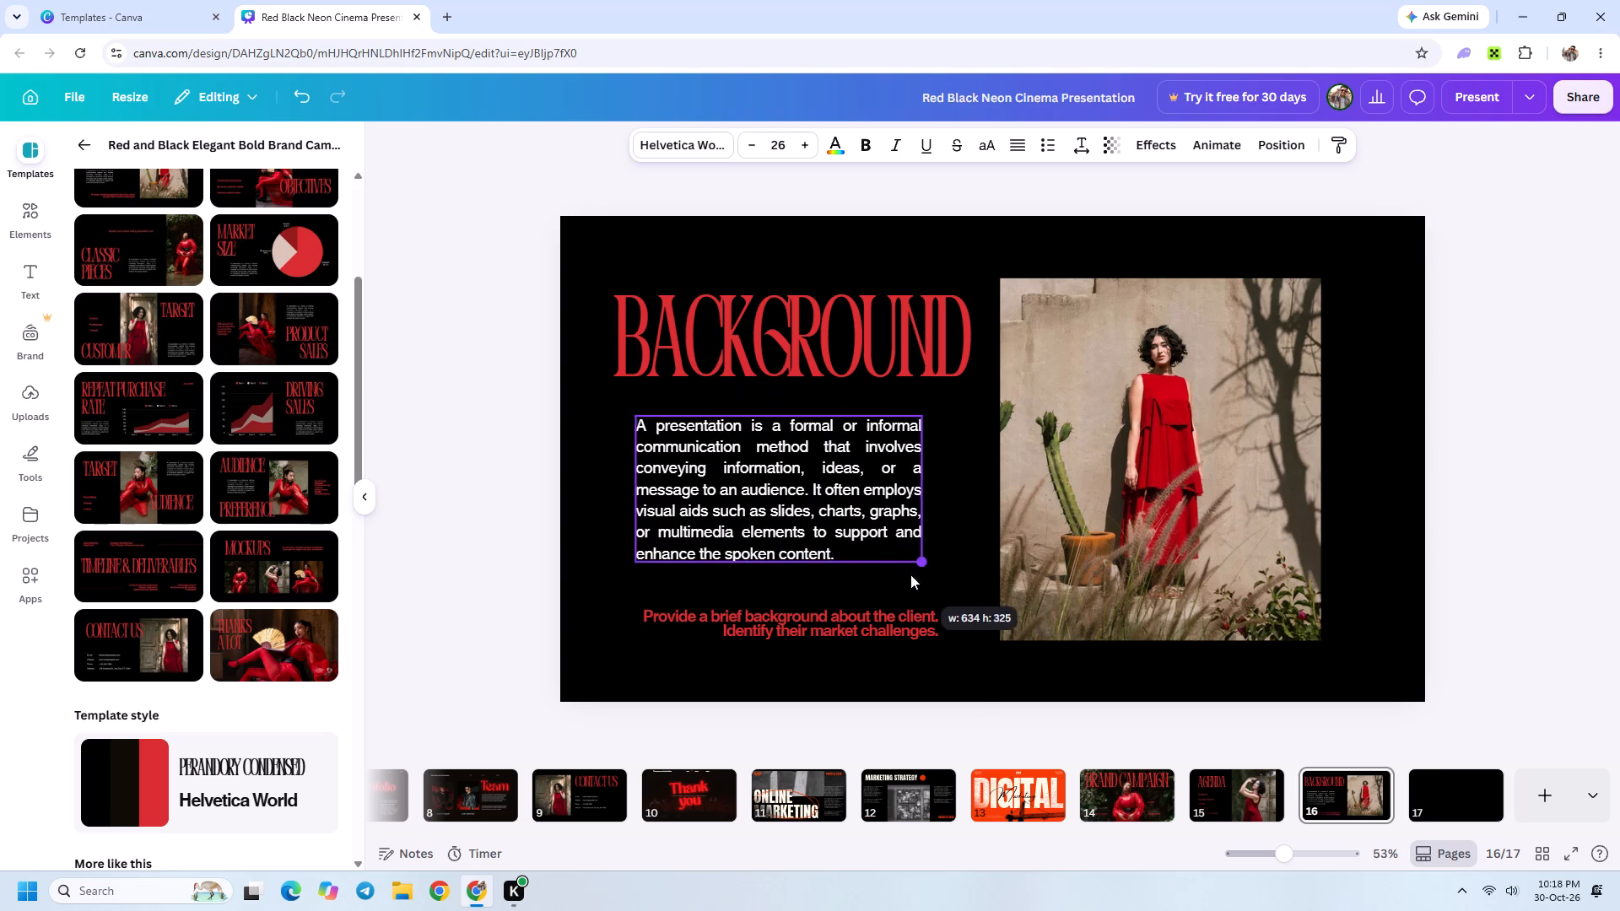
pyautogui.click(846, 533)
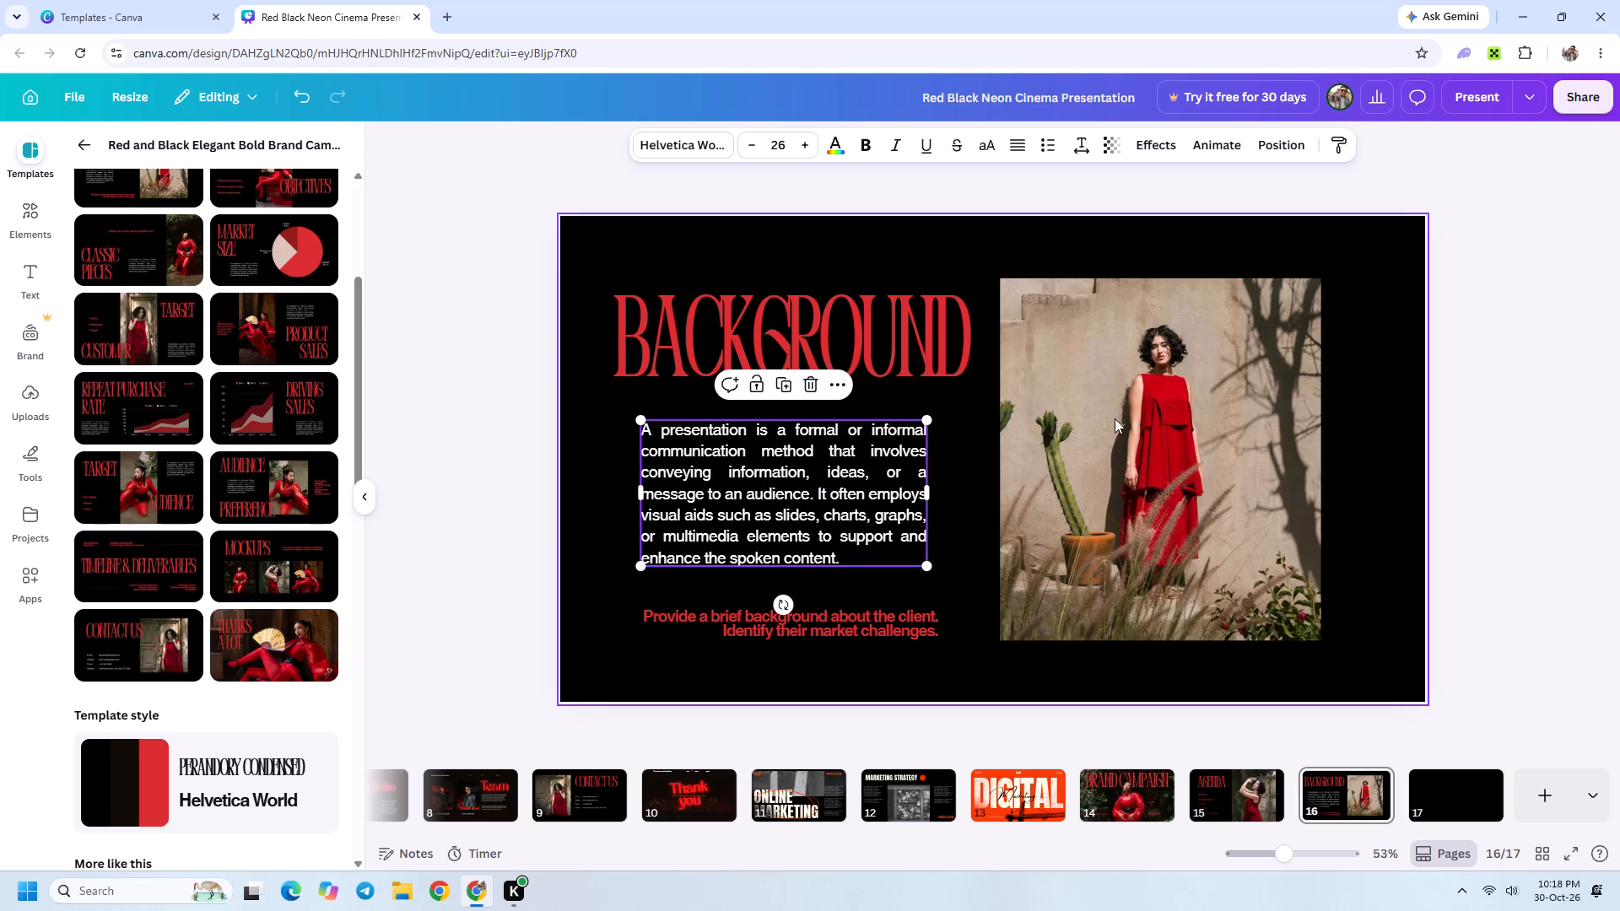
pyautogui.click(1194, 515)
pyautogui.click(1403, 539)
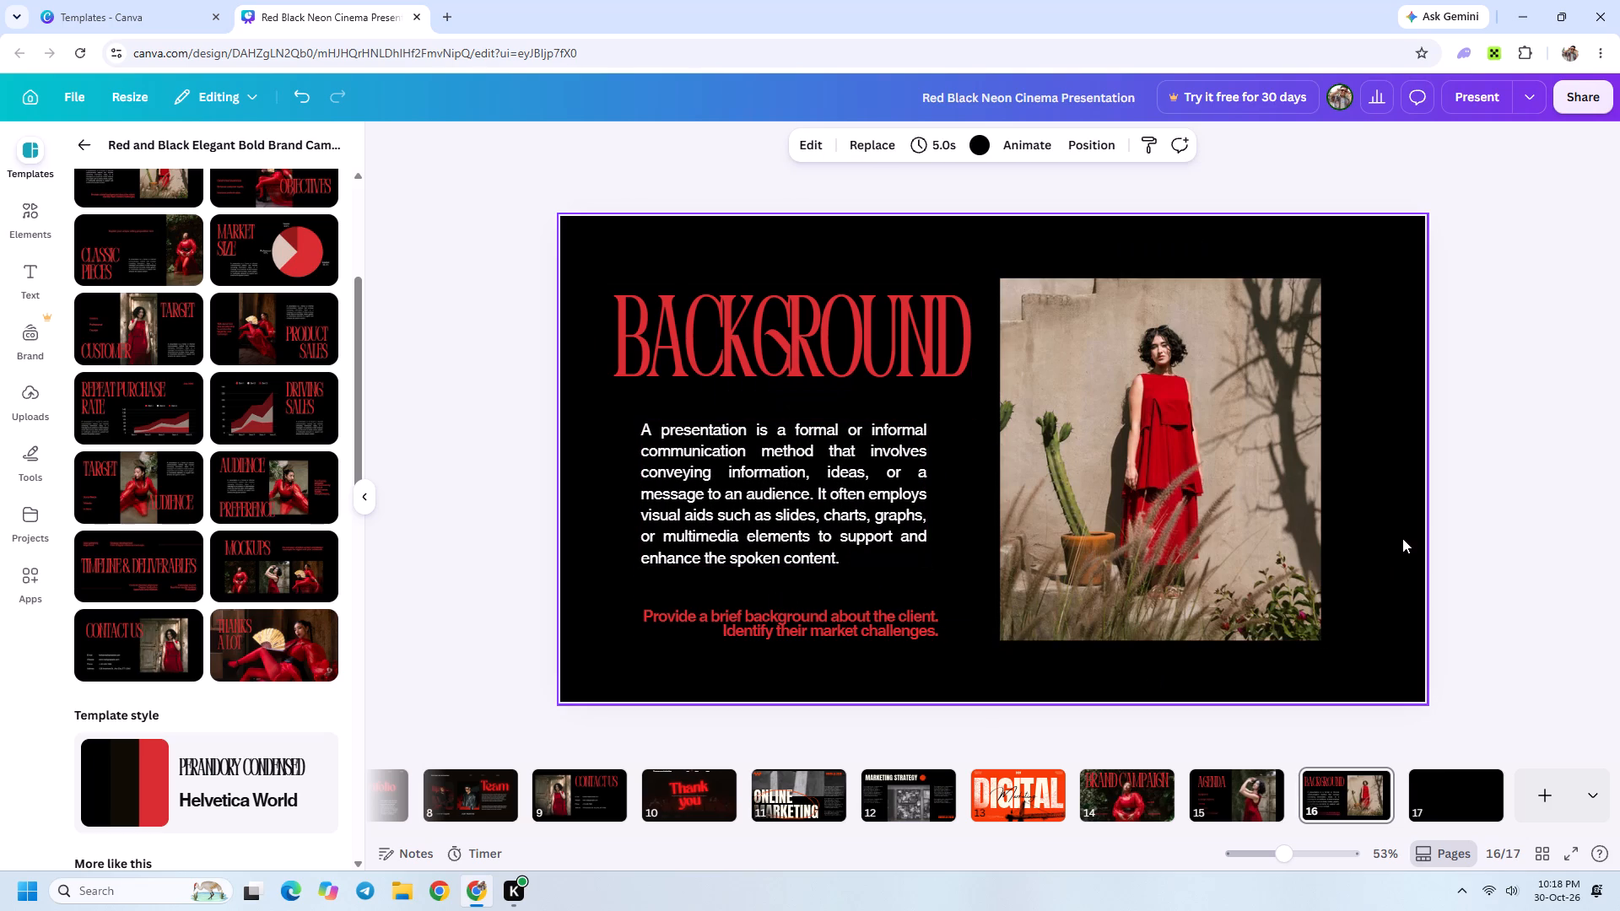